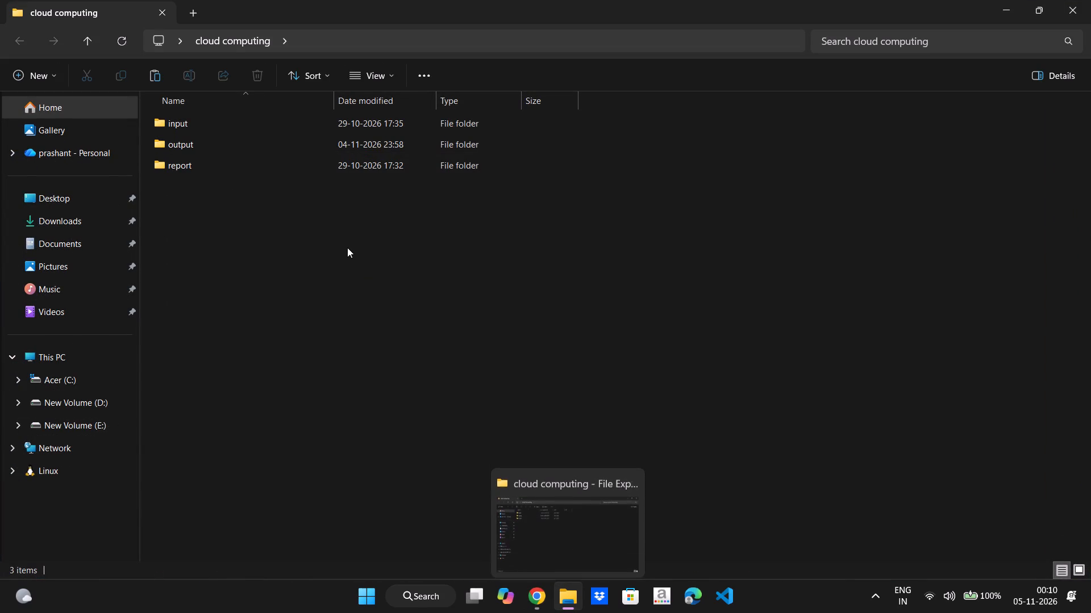
{"action": "left_click_drag", "start_coordinate": [347, 247], "coordinate": [241, 154]}
{"action": "left_click", "coordinate": [241, 145]}
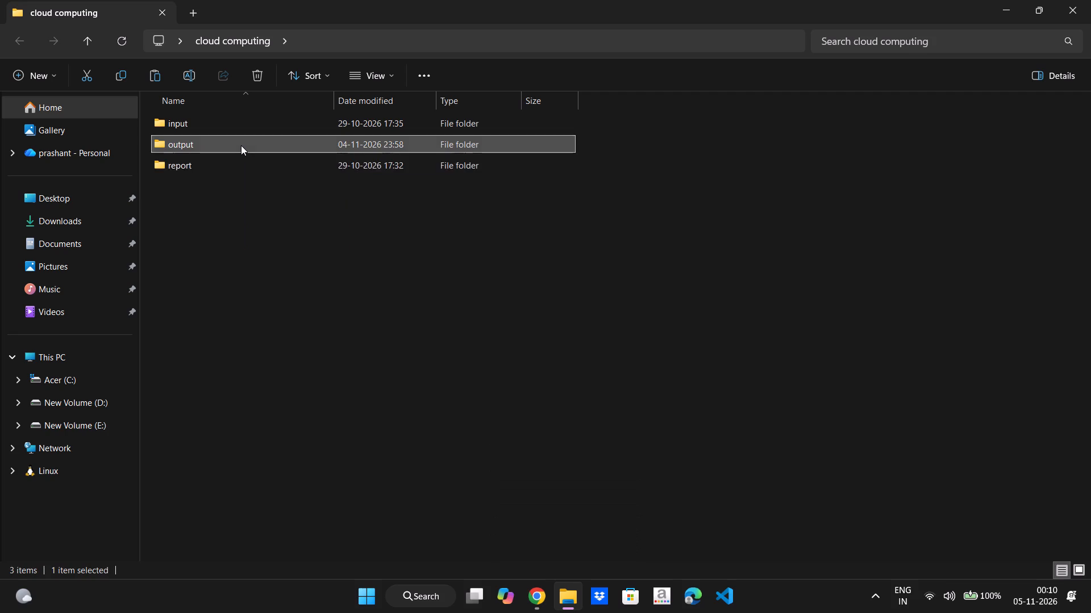
{"action": "double_click", "coordinate": [241, 145]}
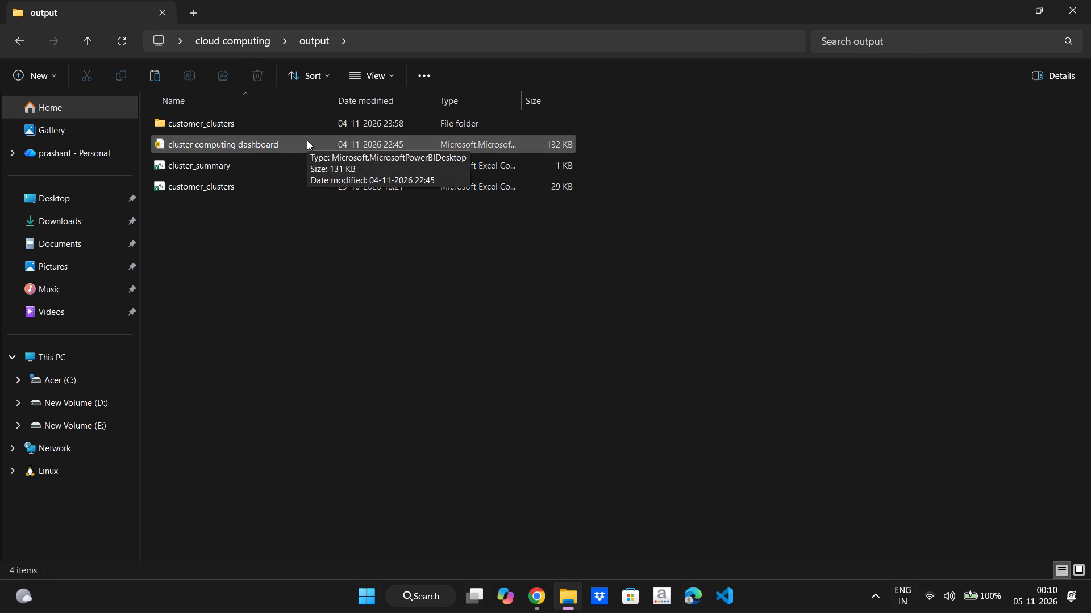
{"action": "double_click", "coordinate": [307, 140]}
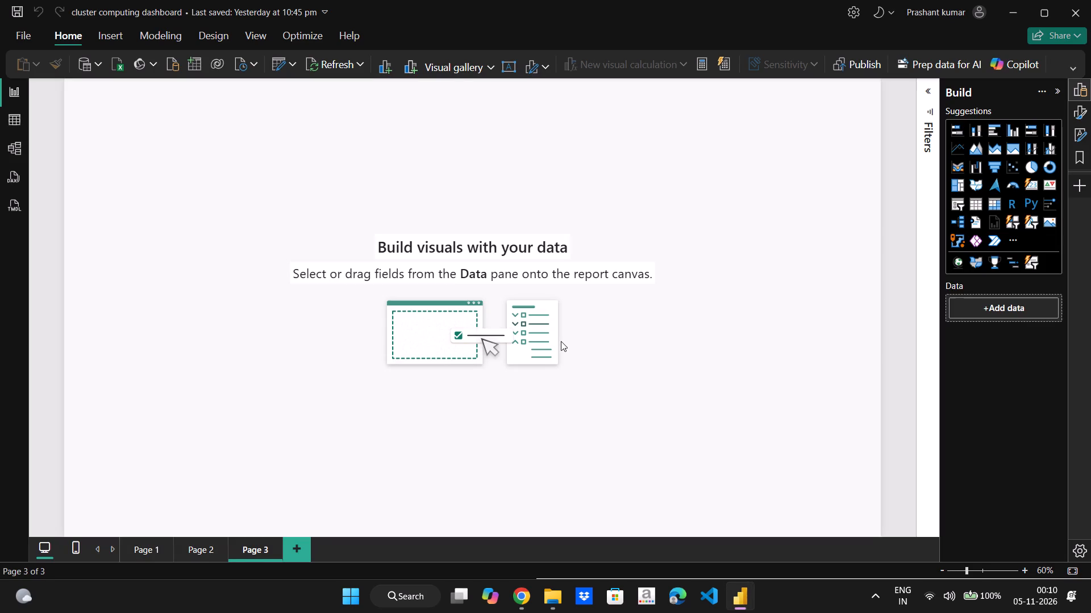
Snip the Customer Segmentation Dashboard on Page 1 of the Power BI report, with the Build pane collapsed and the zoom at 75%.
{"action": "left_click", "coordinate": [154, 551]}
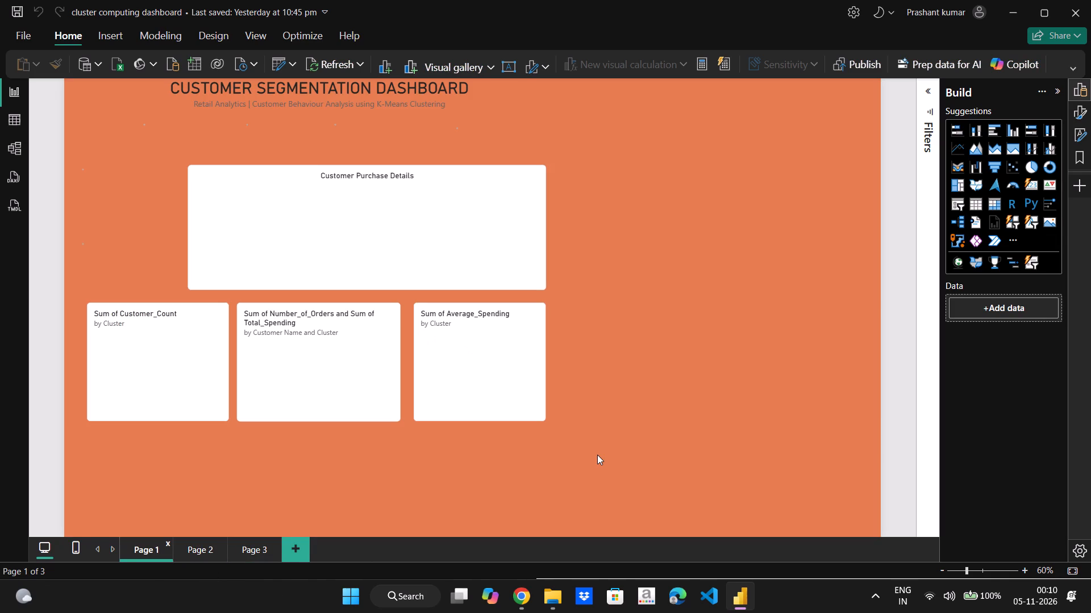
{"action": "left_click", "coordinate": [981, 569]}
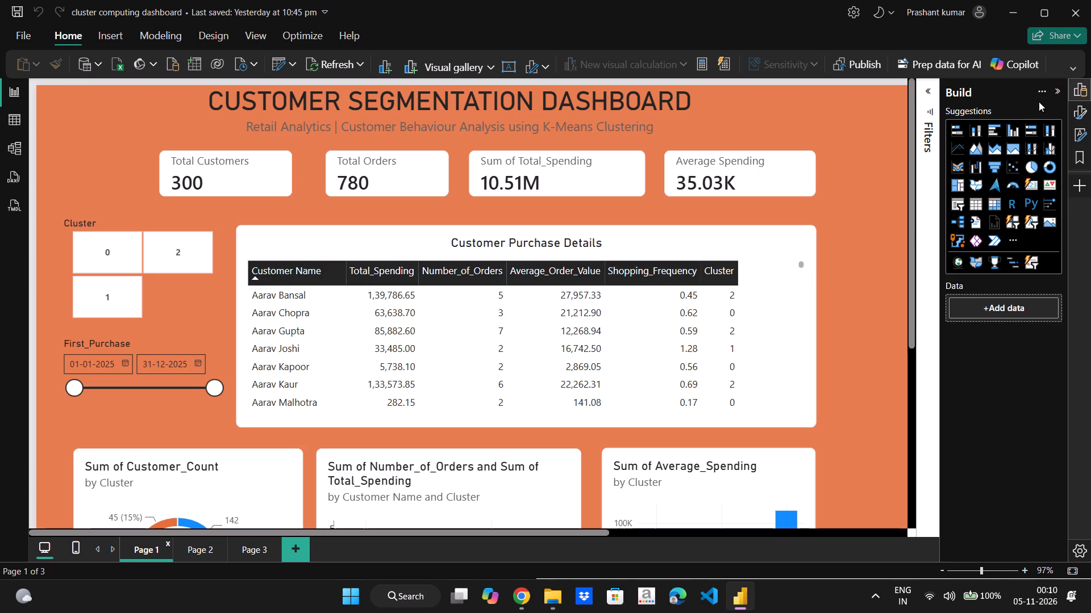
{"action": "left_click", "coordinate": [1059, 90]}
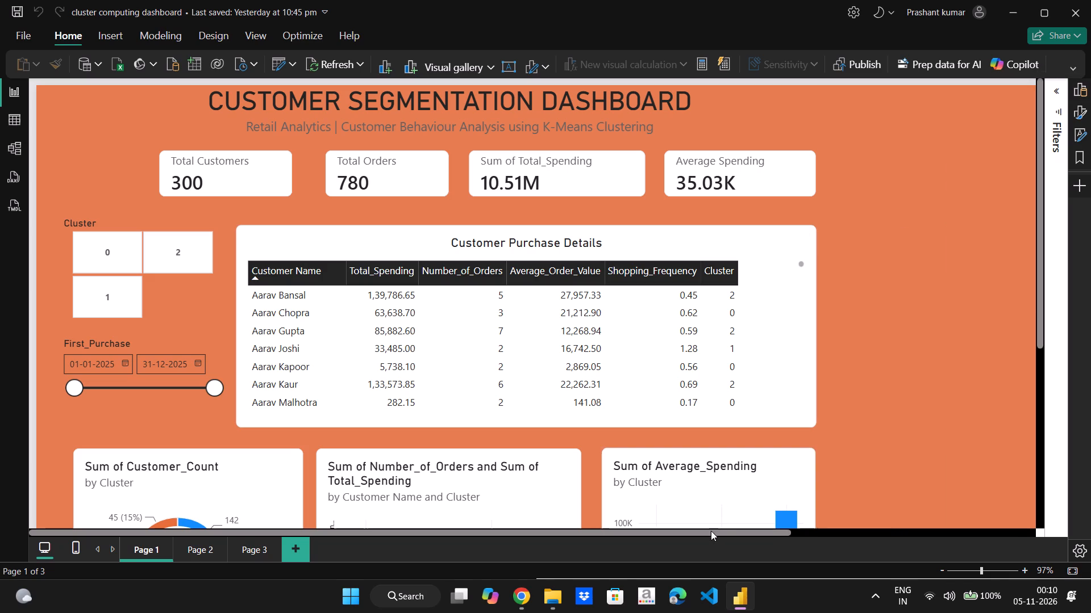
{"action": "scroll", "coordinate": [733, 474], "scroll_direction": "down", "scroll_amount": 1}
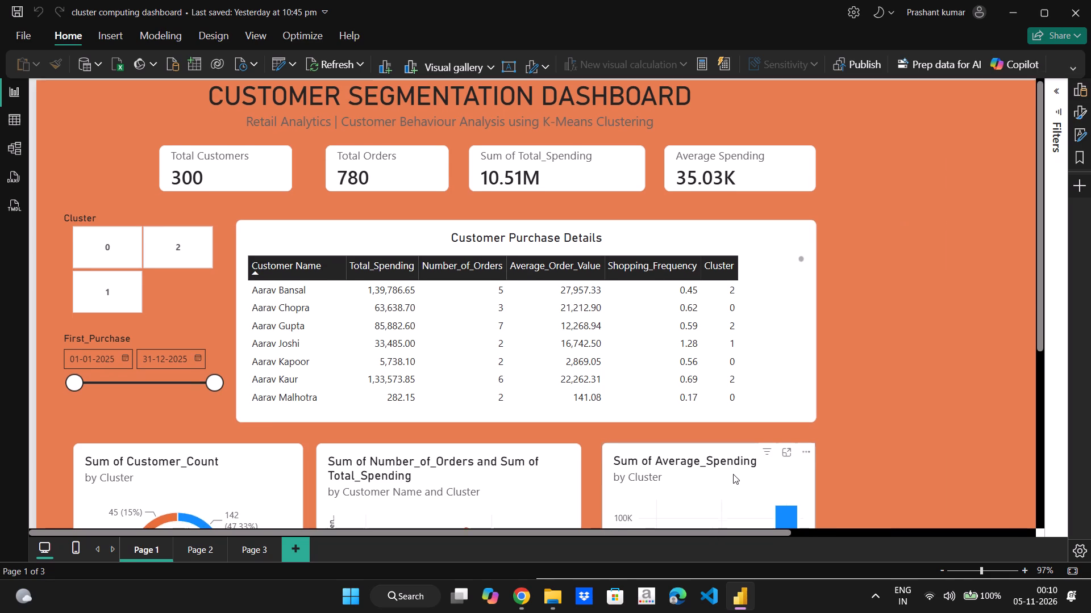
{"action": "scroll", "coordinate": [733, 474], "scroll_direction": "down", "scroll_amount": 2}
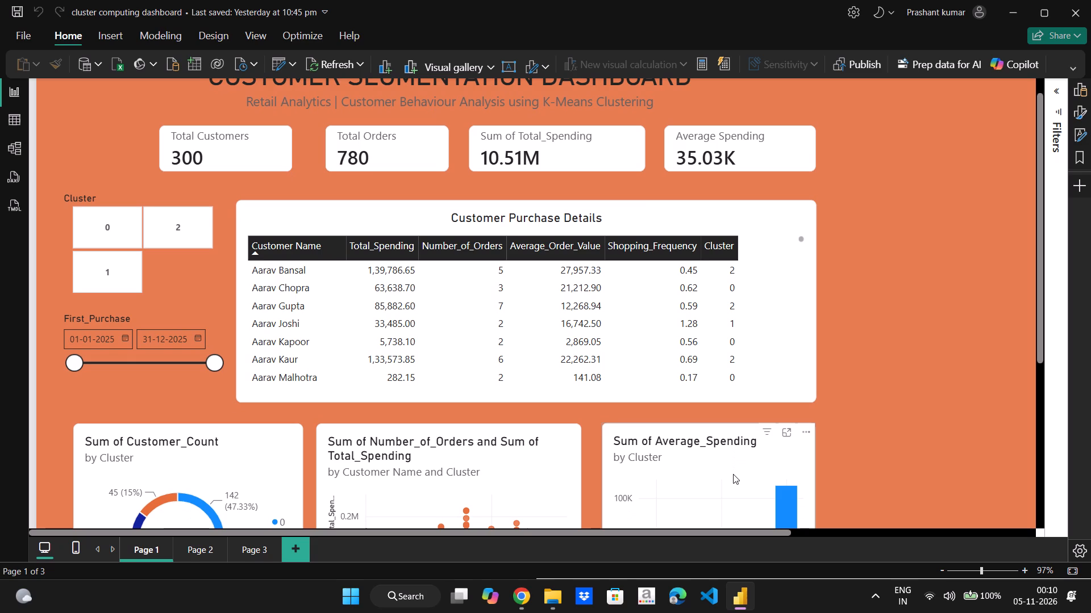
{"action": "scroll", "coordinate": [733, 474], "scroll_direction": "down", "scroll_amount": 1}
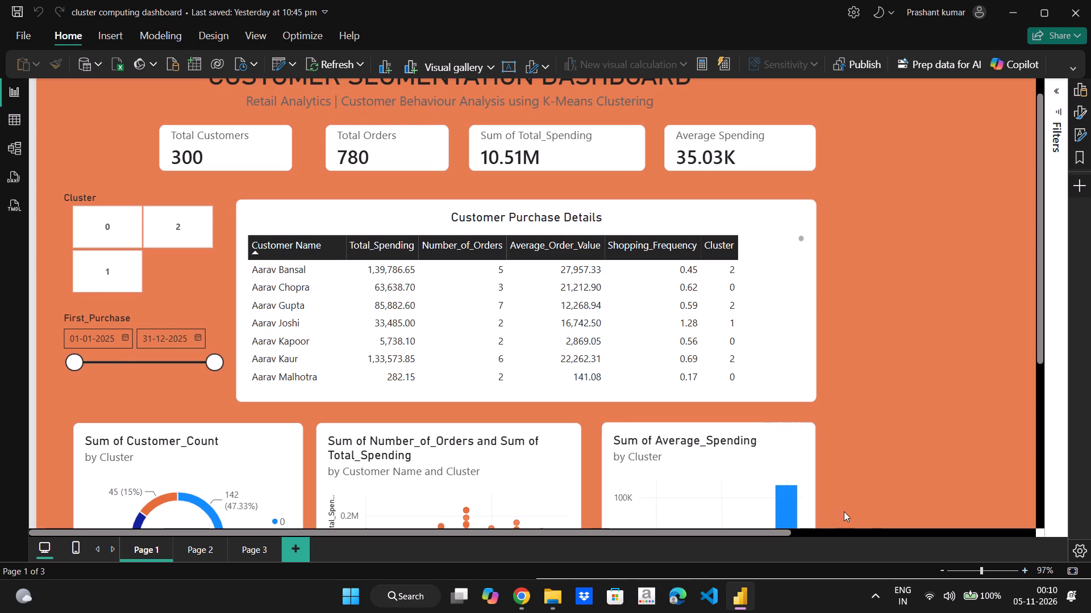
{"action": "left_click", "coordinate": [977, 568]}
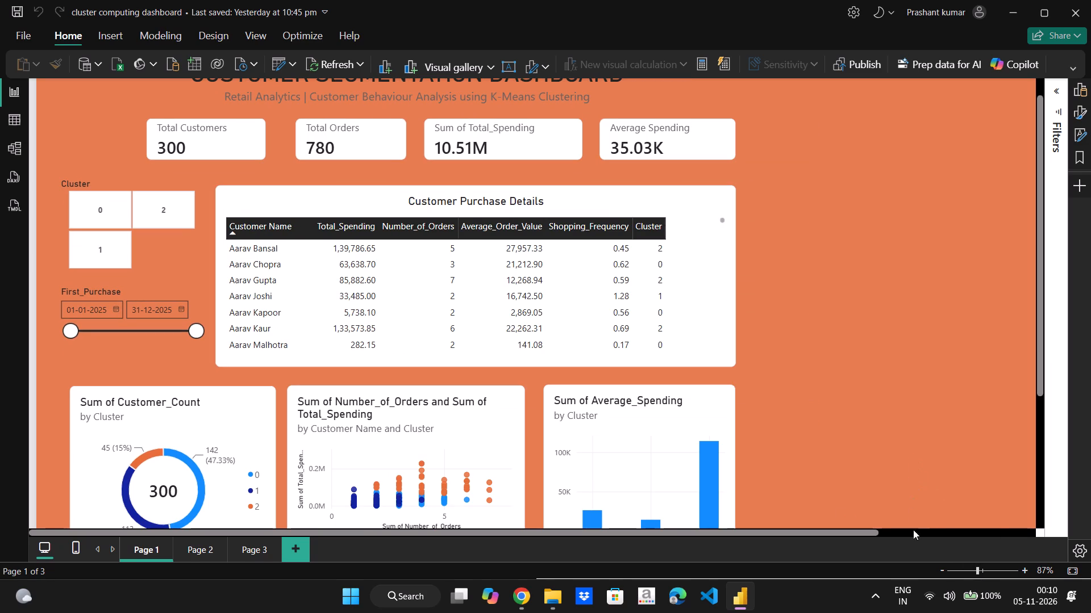
{"action": "left_click", "coordinate": [973, 570]}
{"action": "scroll", "coordinate": [859, 415], "scroll_direction": "up", "scroll_amount": 1}
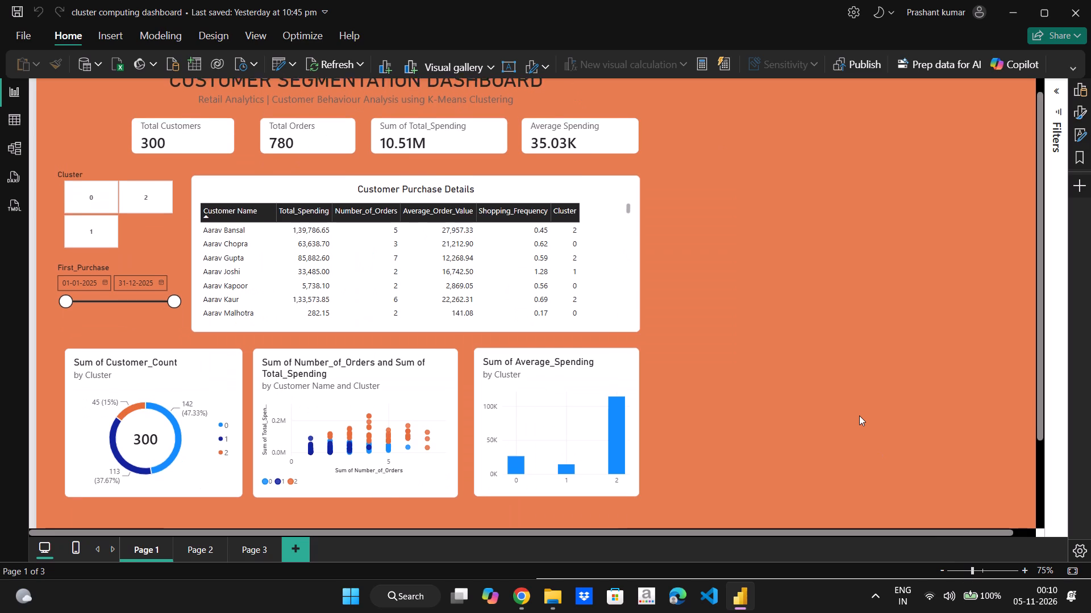
{"action": "scroll", "coordinate": [859, 415], "scroll_direction": "up", "scroll_amount": 1}
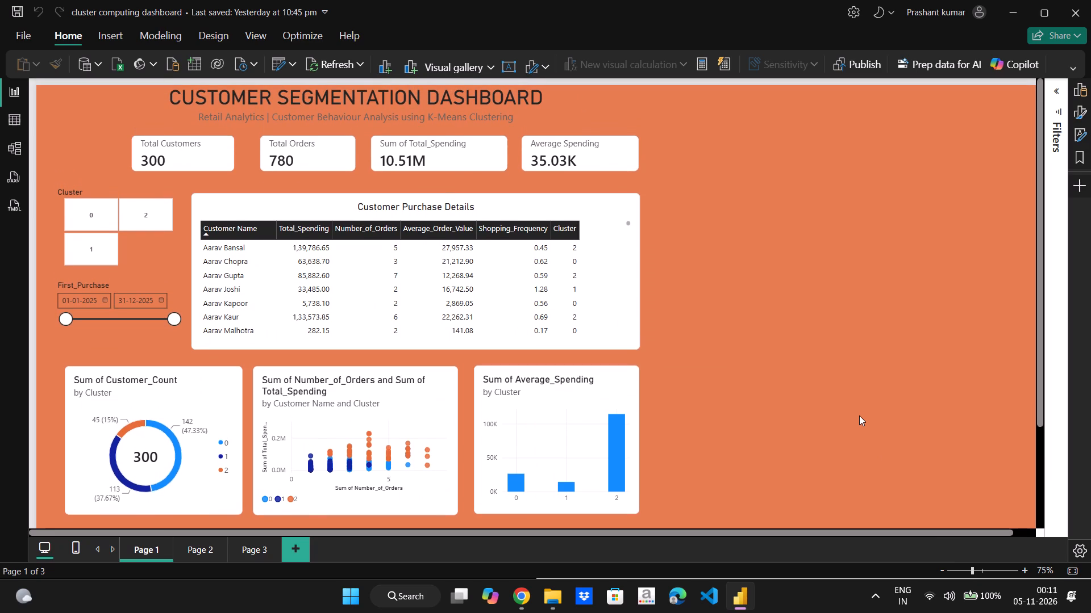
{"action": "key", "text": "shift+super+s"}
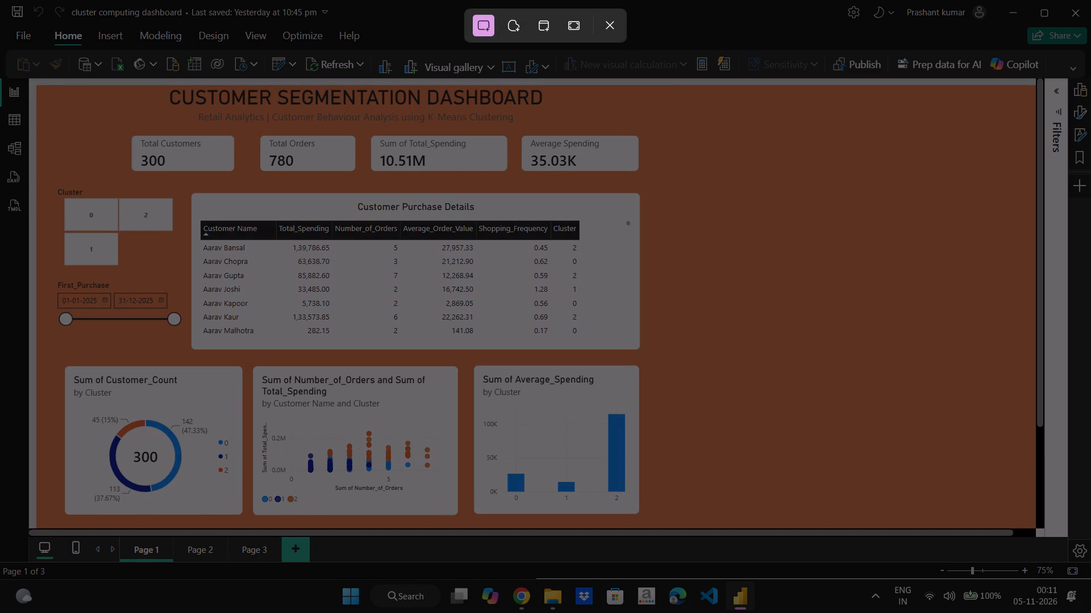
{"action": "left_click_drag", "start_coordinate": [27, 79], "coordinate": [871, 491]}
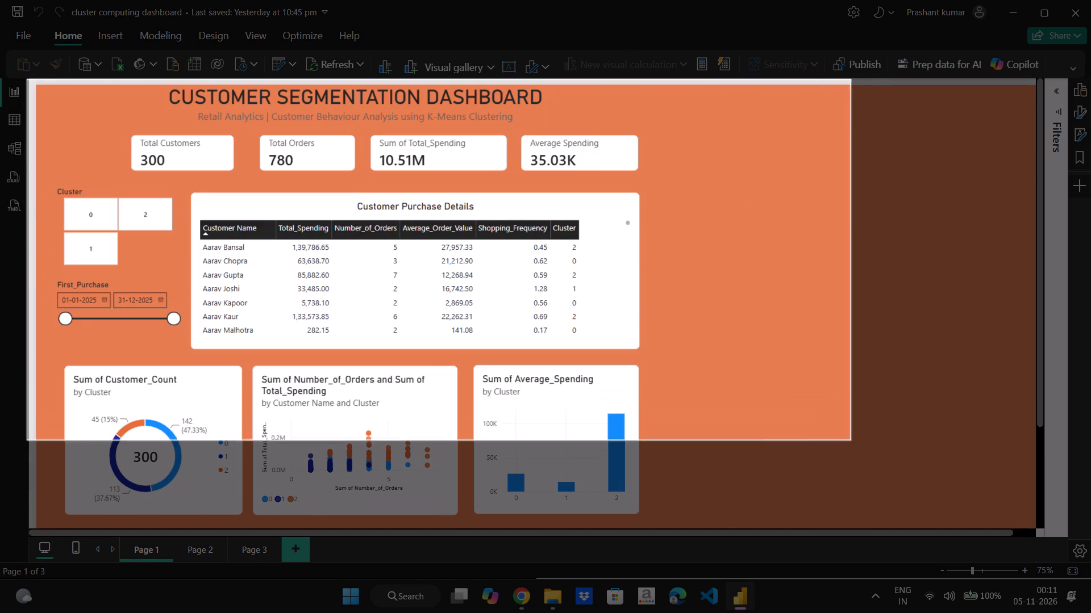
{"action": "left_click_drag", "start_coordinate": [871, 491], "coordinate": [893, 540]}
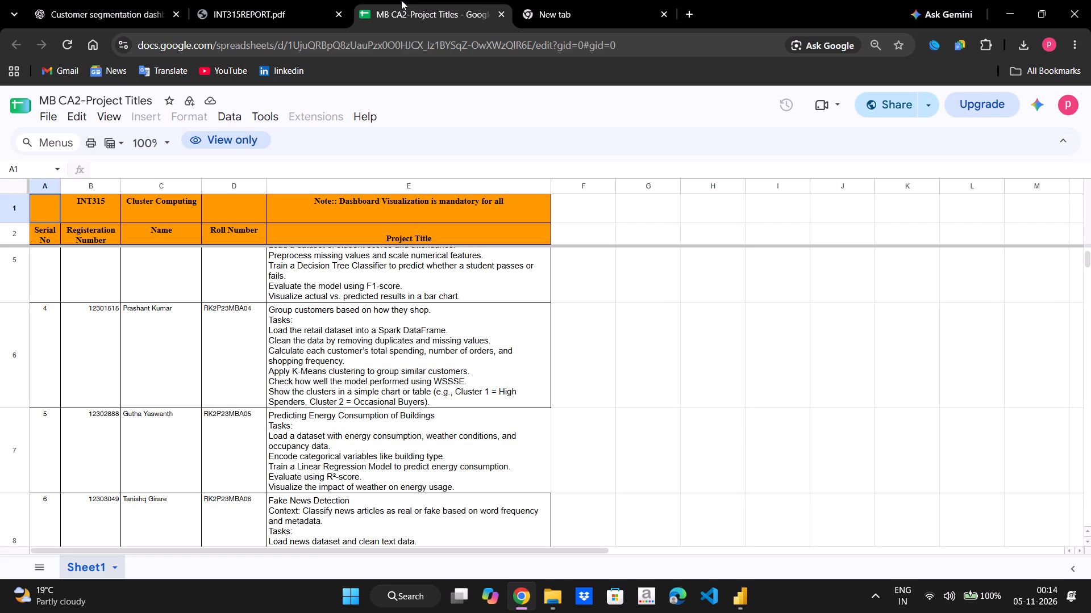
{"action": "scroll", "coordinate": [371, 348], "scroll_direction": "up", "scroll_amount": 1}
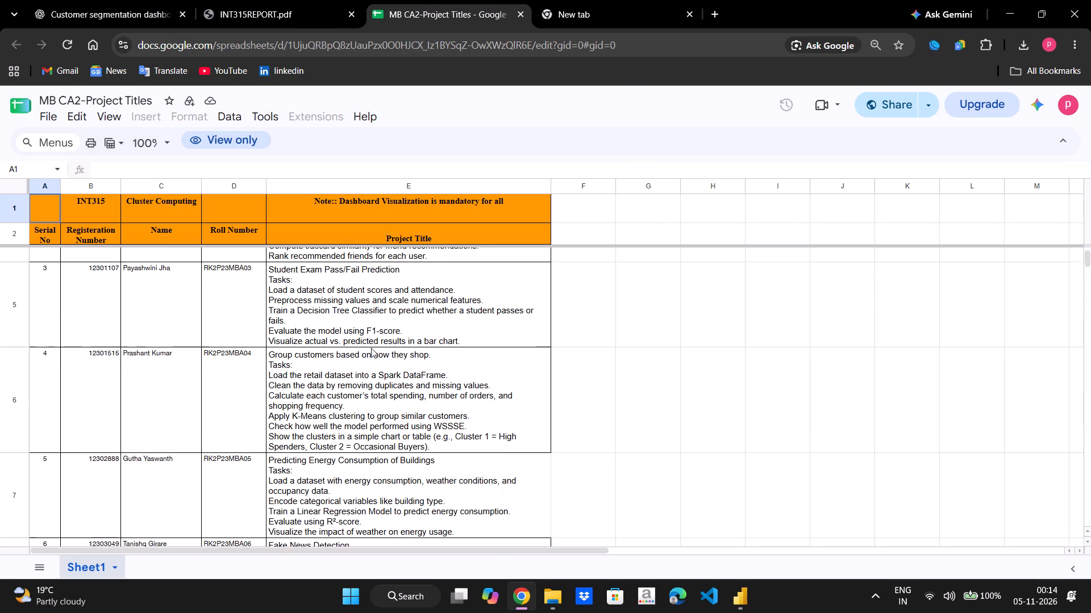
{"action": "scroll", "coordinate": [371, 348], "scroll_direction": "up", "scroll_amount": 3}
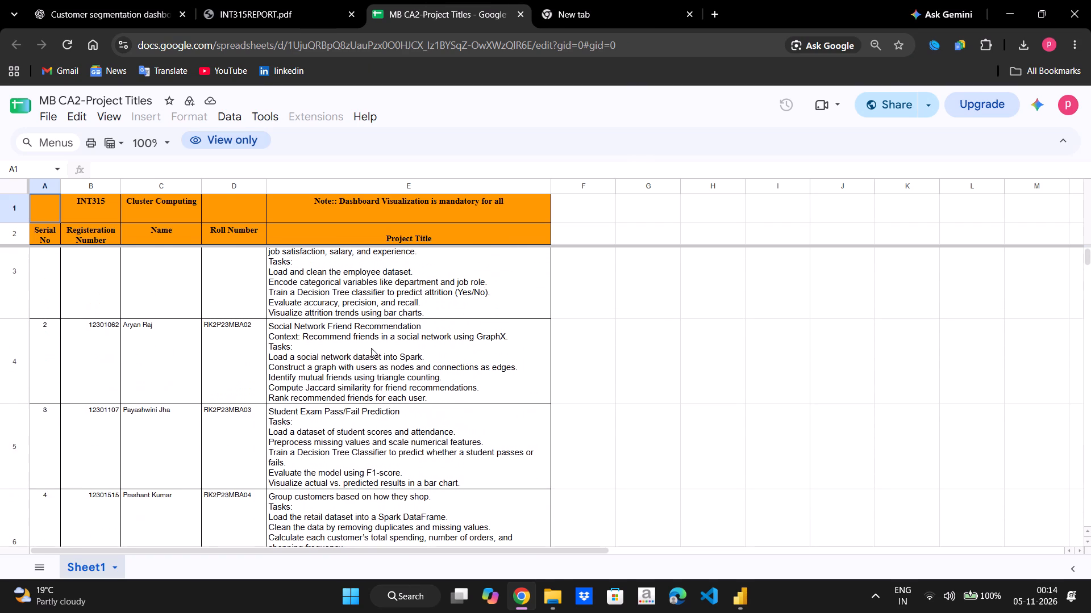
{"action": "scroll", "coordinate": [371, 348], "scroll_direction": "up", "scroll_amount": 5}
{"action": "scroll", "coordinate": [371, 348], "scroll_direction": "down", "scroll_amount": 5}
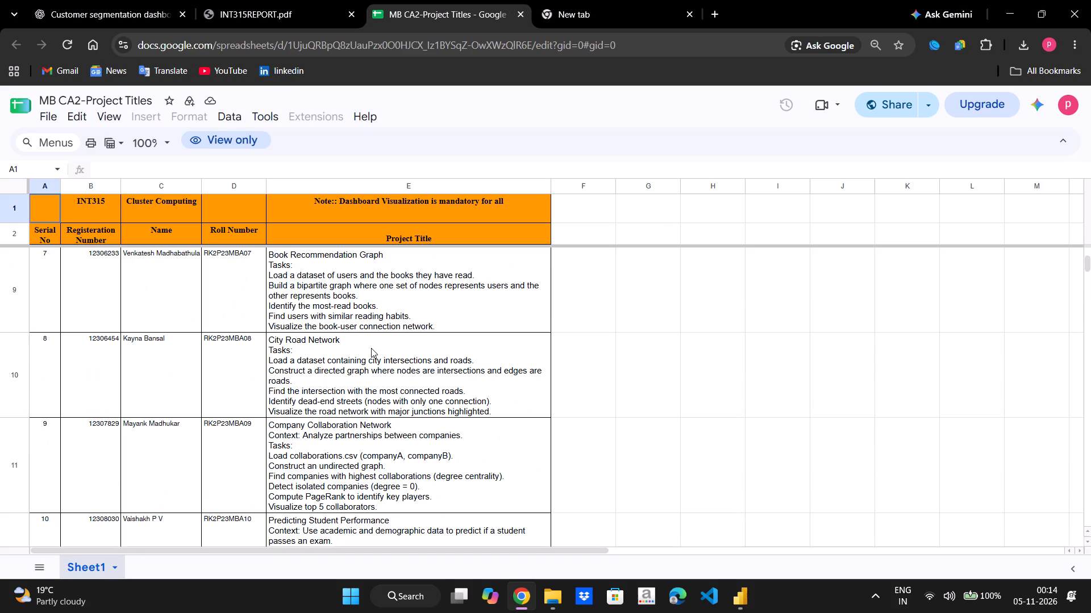
{"action": "scroll", "coordinate": [371, 348], "scroll_direction": "down", "scroll_amount": 3}
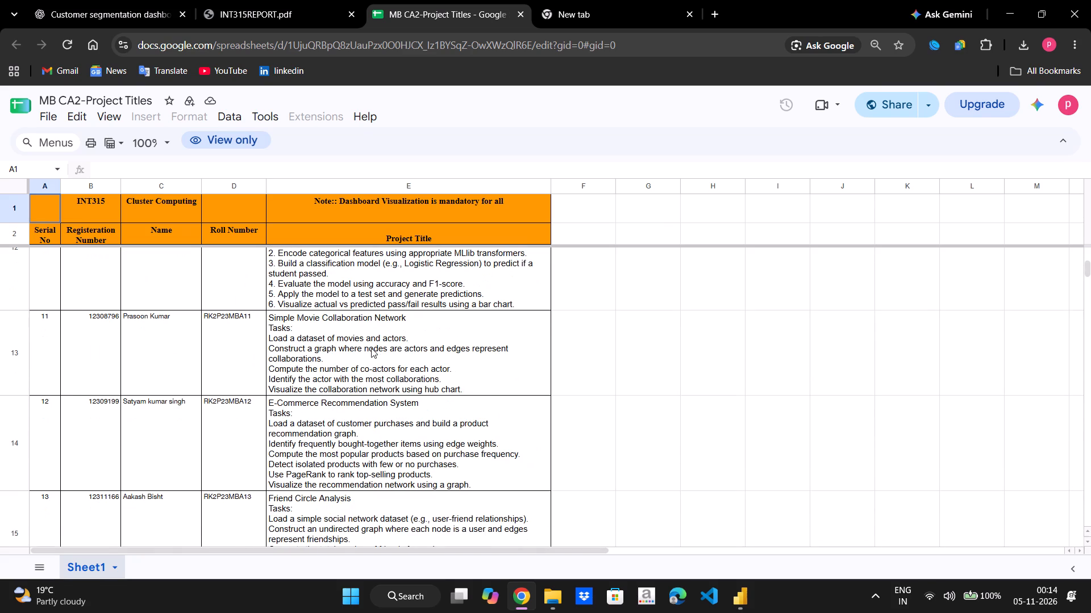
{"action": "scroll", "coordinate": [371, 348], "scroll_direction": "down", "scroll_amount": 2}
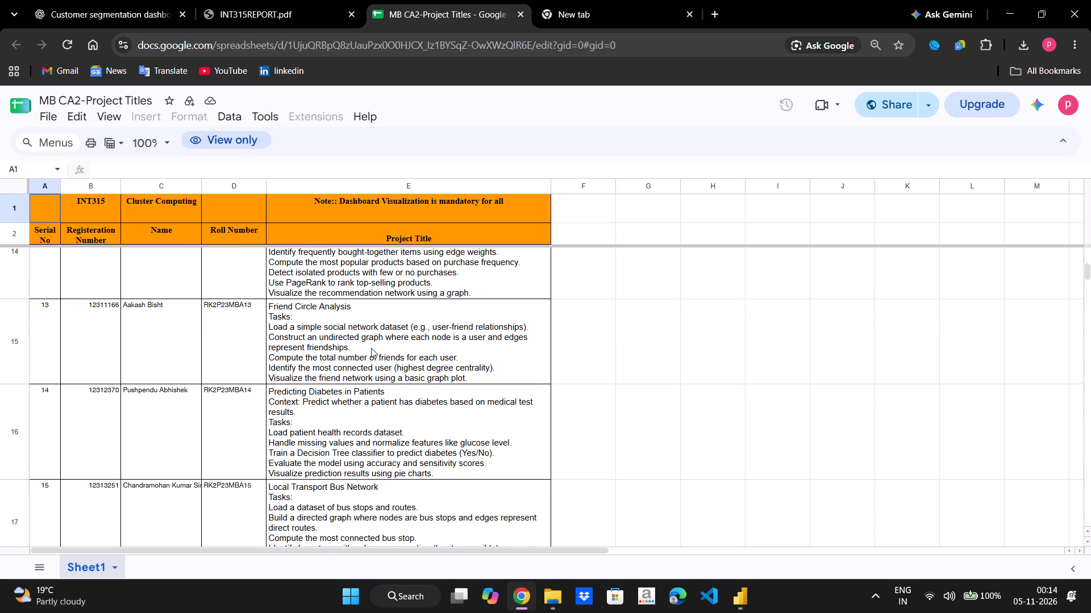
{"action": "scroll", "coordinate": [371, 348], "scroll_direction": "down", "scroll_amount": 19}
{"action": "scroll", "coordinate": [371, 348], "scroll_direction": "down", "scroll_amount": 4}
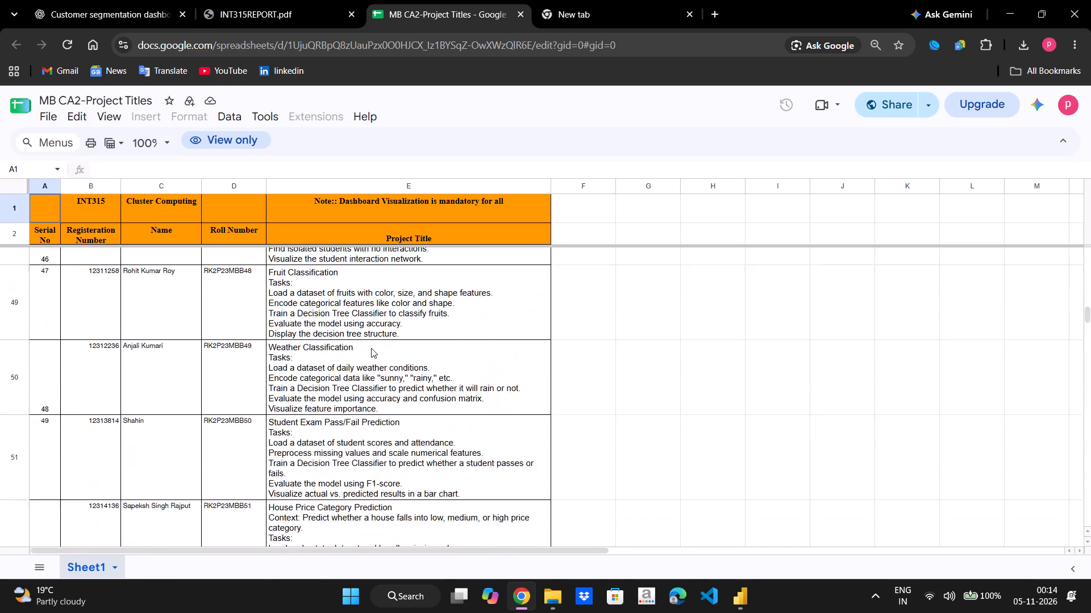
{"action": "scroll", "coordinate": [371, 348], "scroll_direction": "down", "scroll_amount": 1}
{"action": "scroll", "coordinate": [236, 364], "scroll_direction": "up", "scroll_amount": 1}
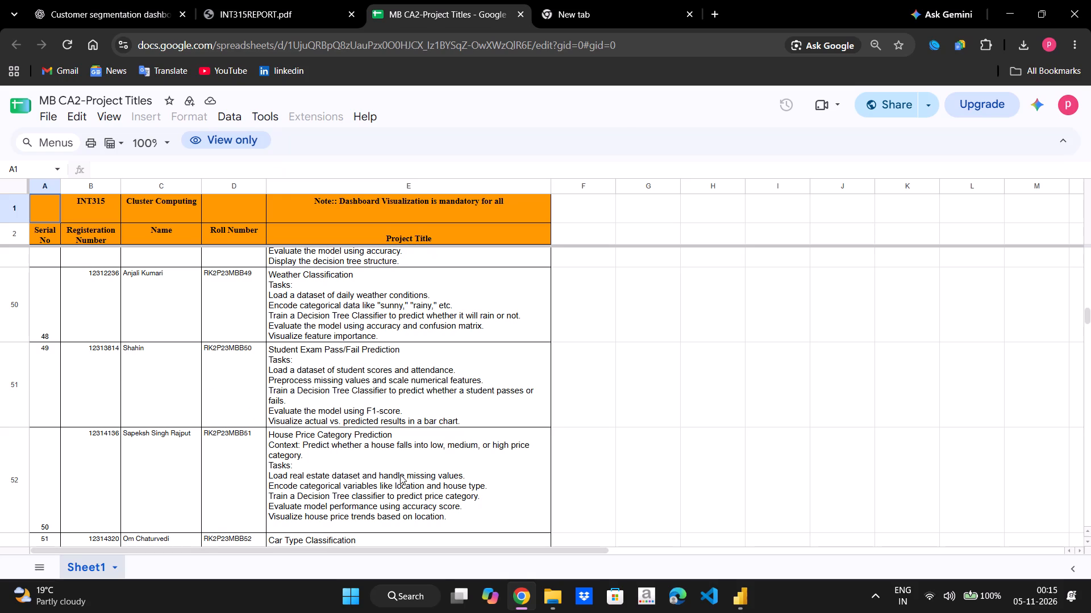
{"action": "scroll", "coordinate": [400, 475], "scroll_direction": "down", "scroll_amount": 1}
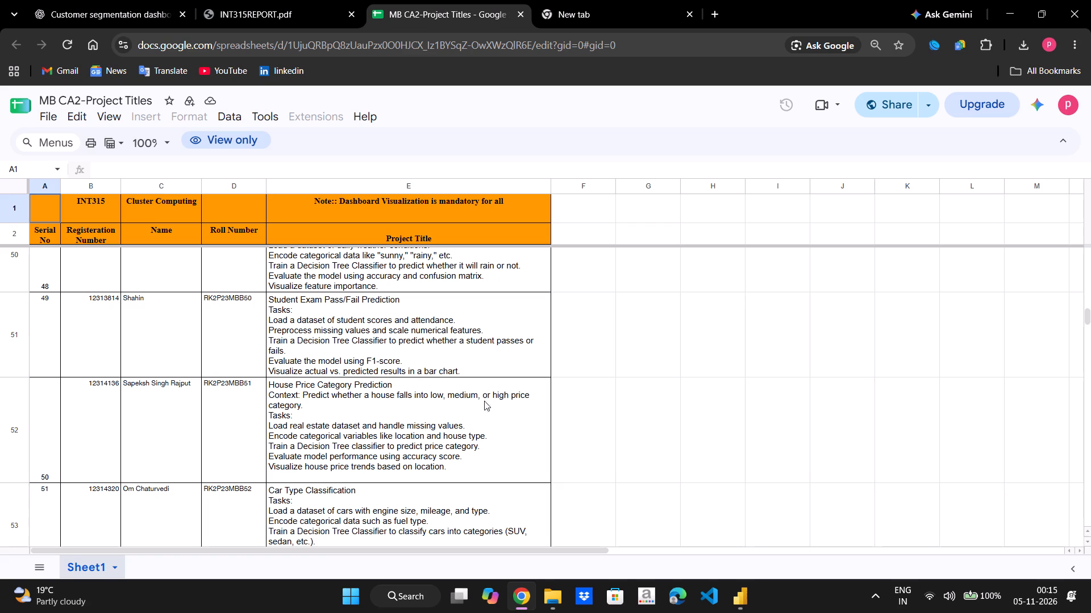
{"action": "scroll", "coordinate": [440, 428], "scroll_direction": "up", "scroll_amount": 4}
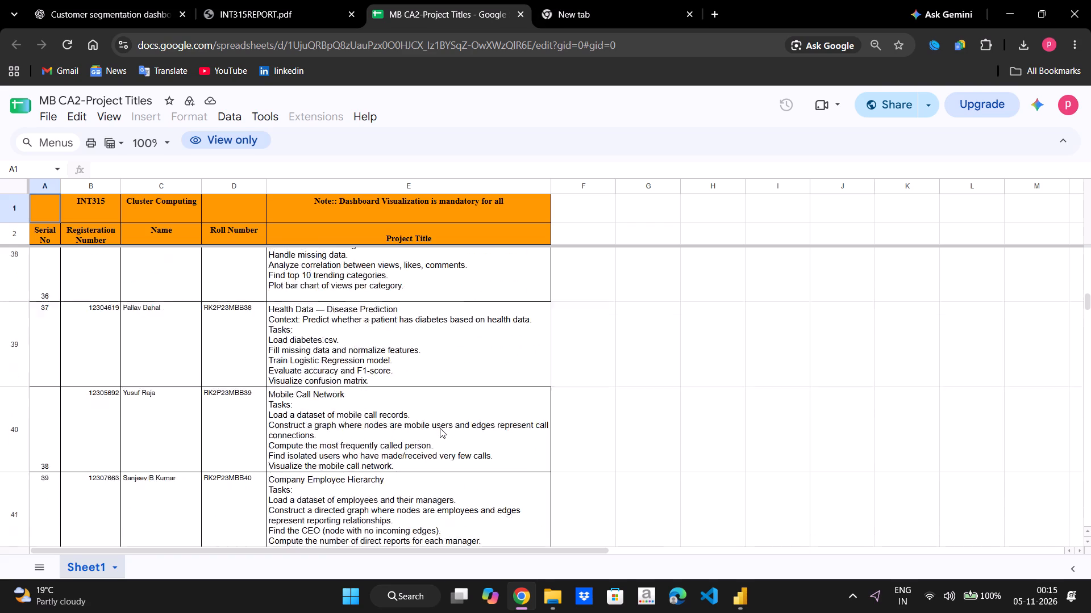
{"action": "scroll", "coordinate": [440, 428], "scroll_direction": "up", "scroll_amount": 12}
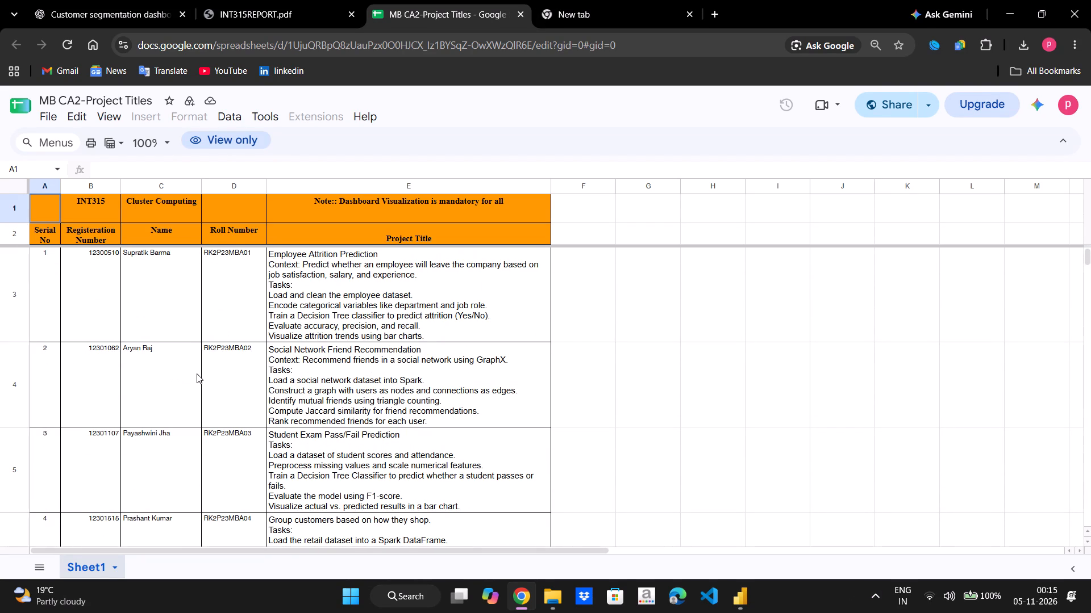
{"action": "scroll", "coordinate": [197, 373], "scroll_direction": "down", "scroll_amount": 1}
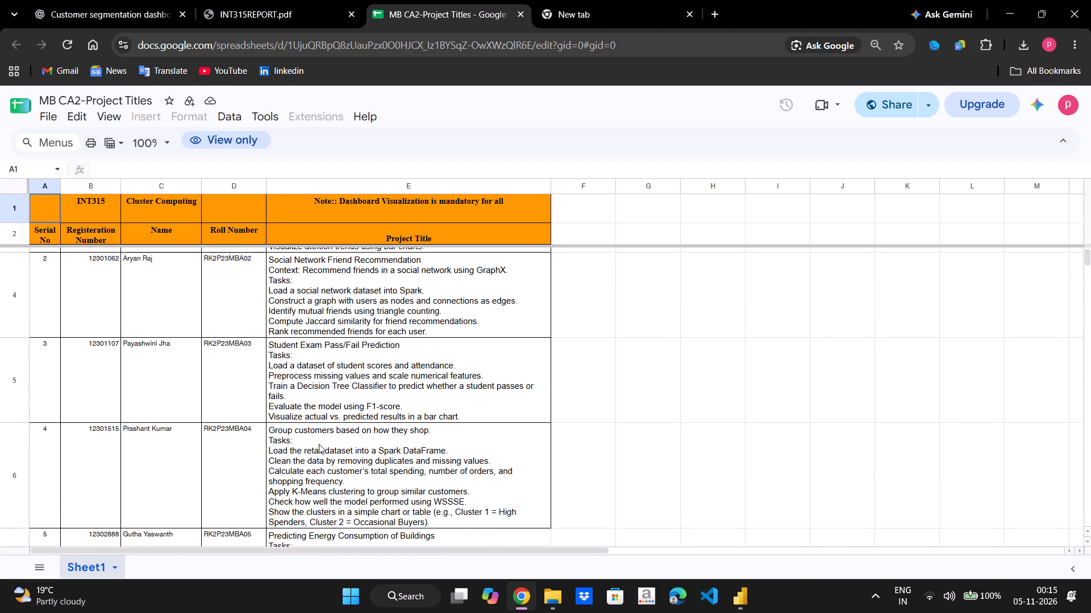
{"action": "scroll", "coordinate": [444, 455], "scroll_direction": "down", "scroll_amount": 1}
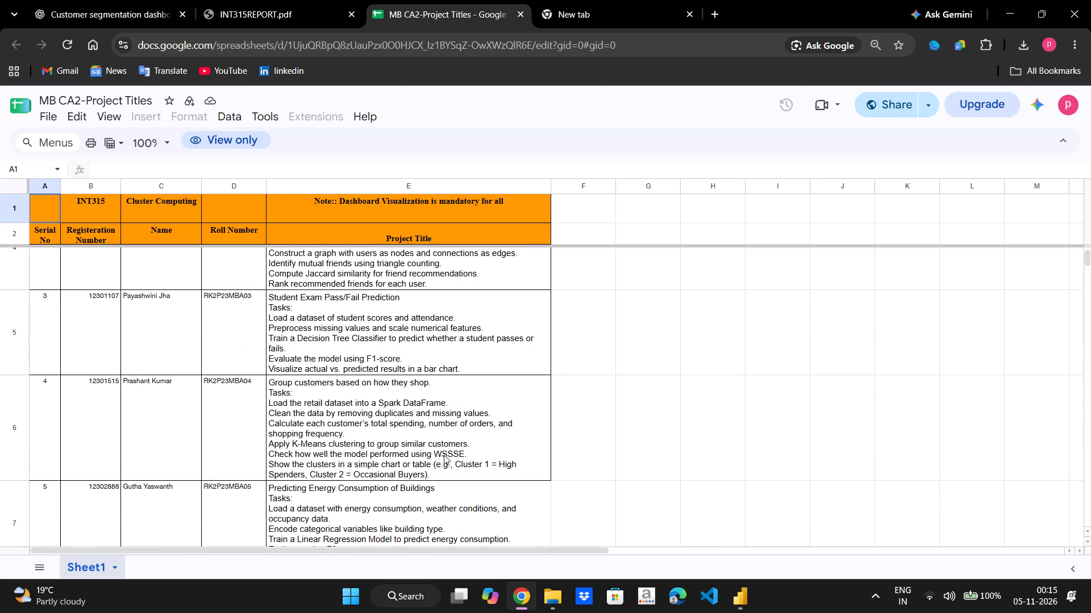
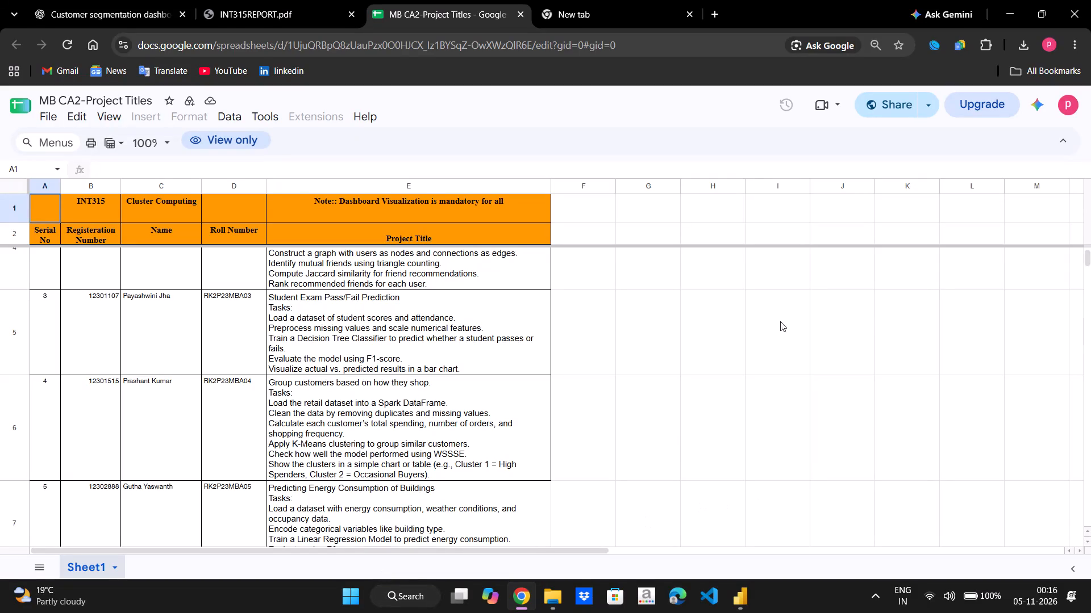
Search Google for google docs from the blank browser page and create a new blank Google Docs document.
{"action": "left_click", "coordinate": [659, 0]}
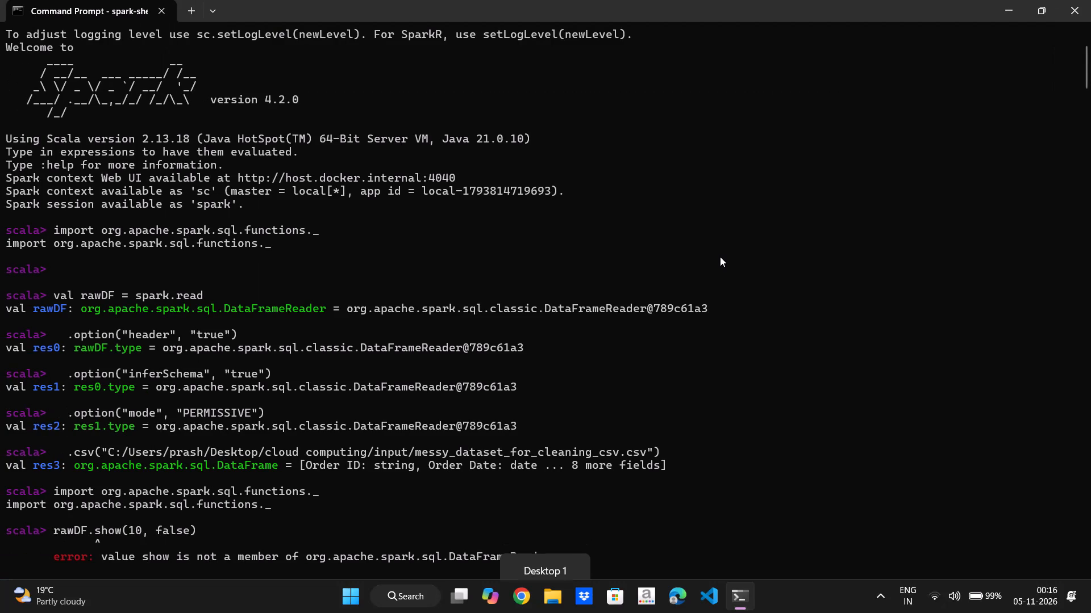
{"action": "left_click", "coordinate": [720, 257]}
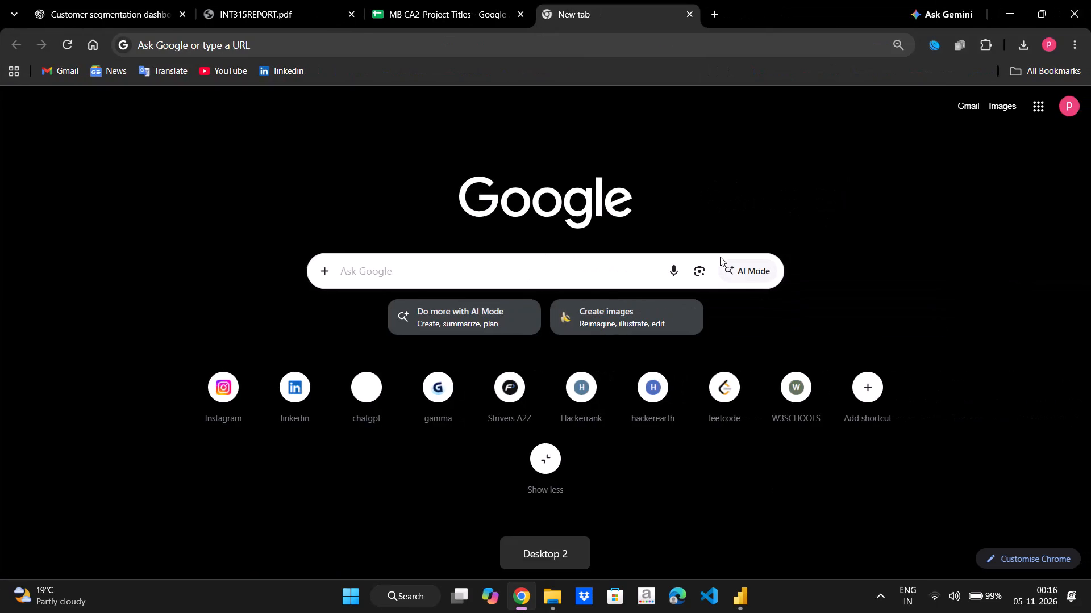
{"action": "left_click", "coordinate": [605, 2]}
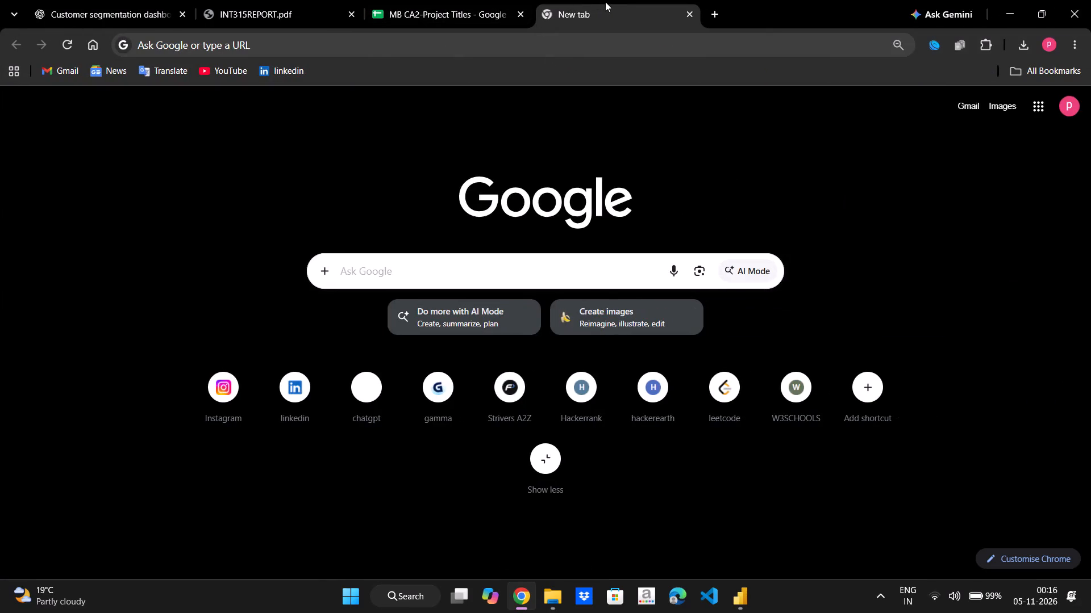
{"action": "left_click", "coordinate": [469, 269]}
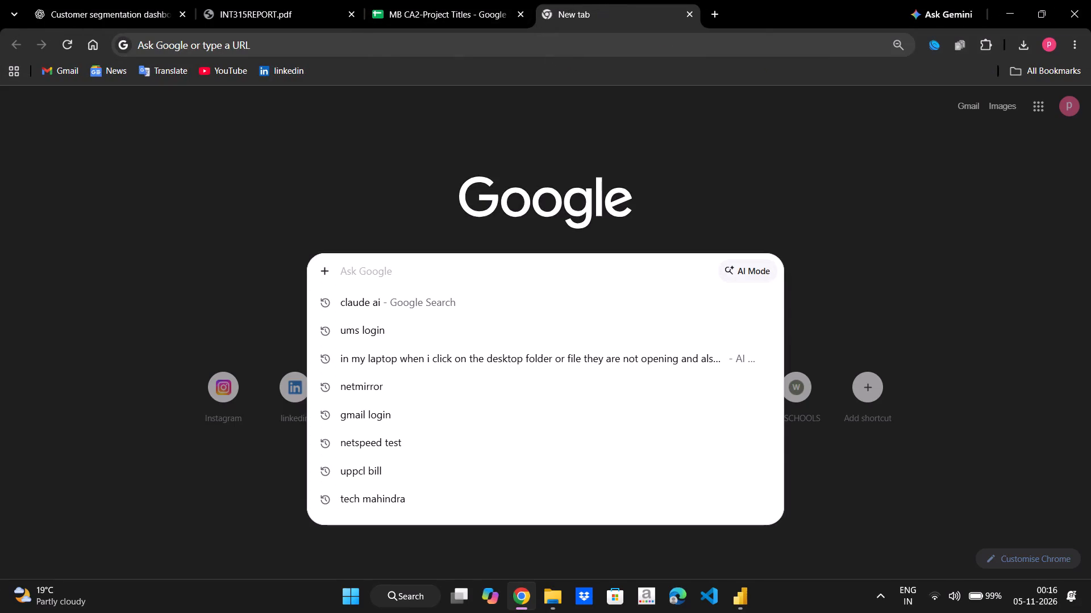
{"action": "type", "text": "google"}
{"action": "key", "text": "Down"}
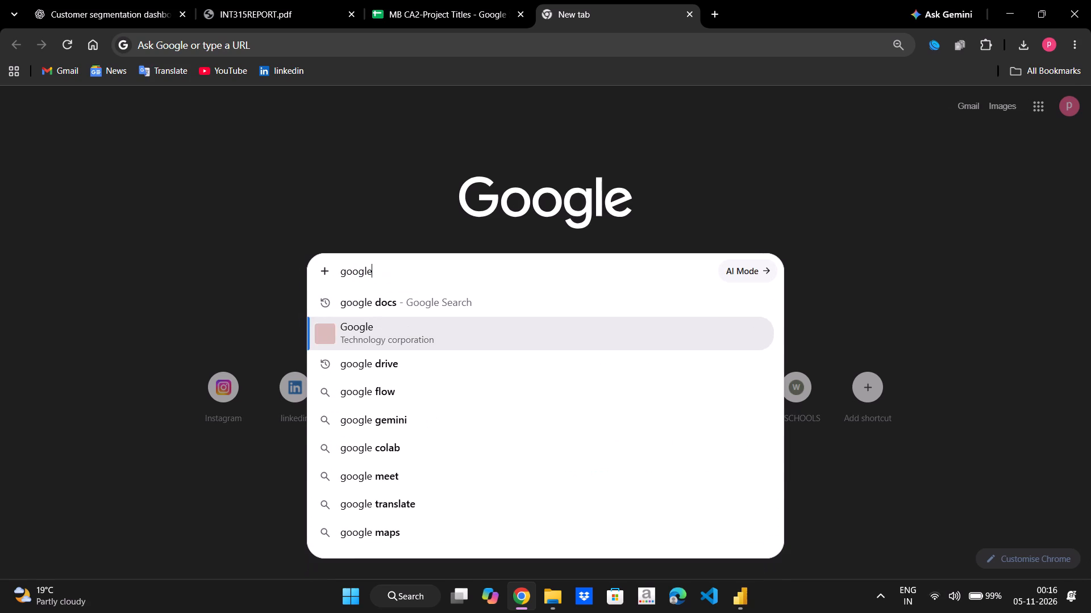
{"action": "key", "text": "Up"}
{"action": "key", "text": "Return"}
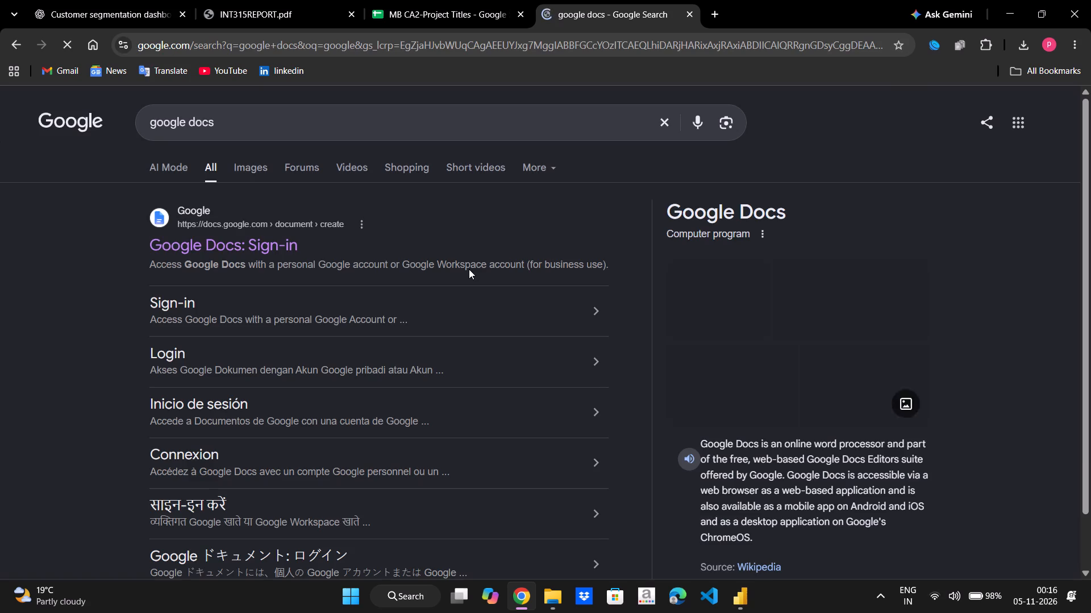
{"action": "left_click", "coordinate": [278, 247]}
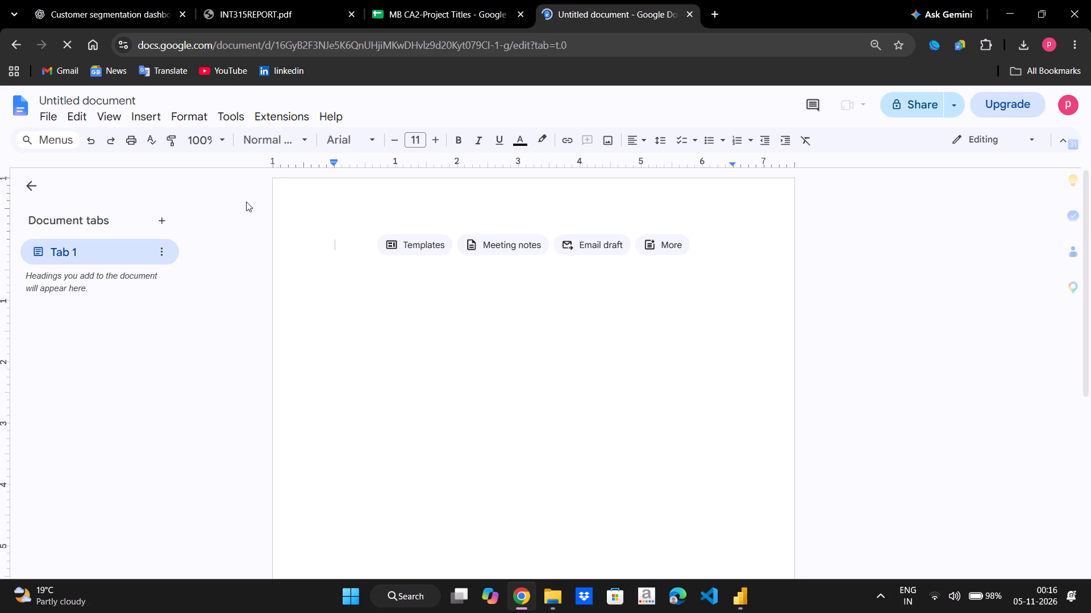
Upload the Word file of the Cluster_Computing_Project_Report dated today from the Downloads folder to open it in Google Docs.
{"action": "left_click", "coordinate": [51, 120]}
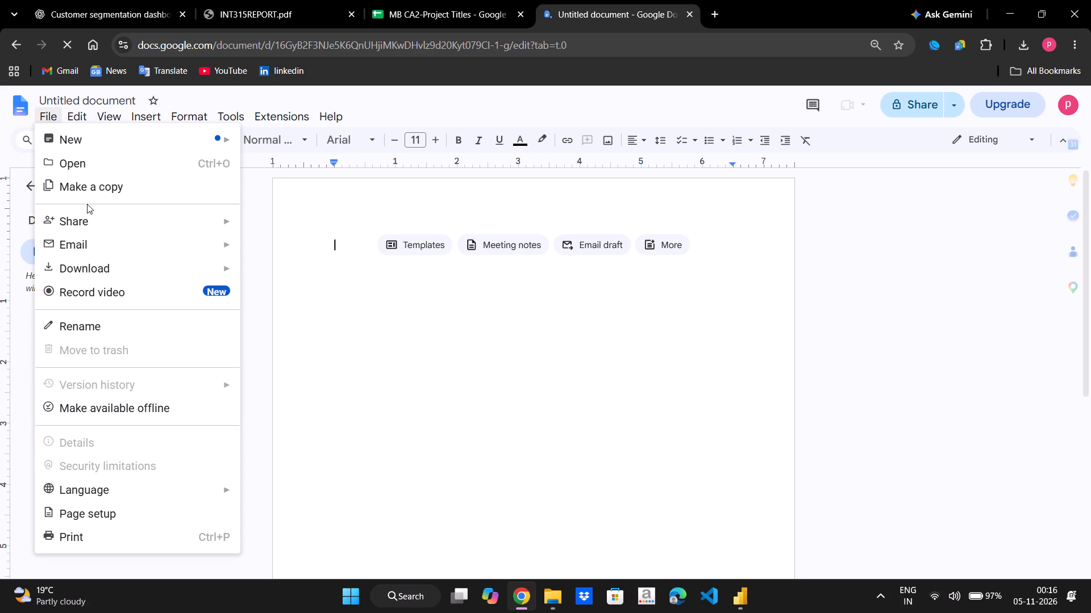
{"action": "left_click", "coordinate": [92, 157]}
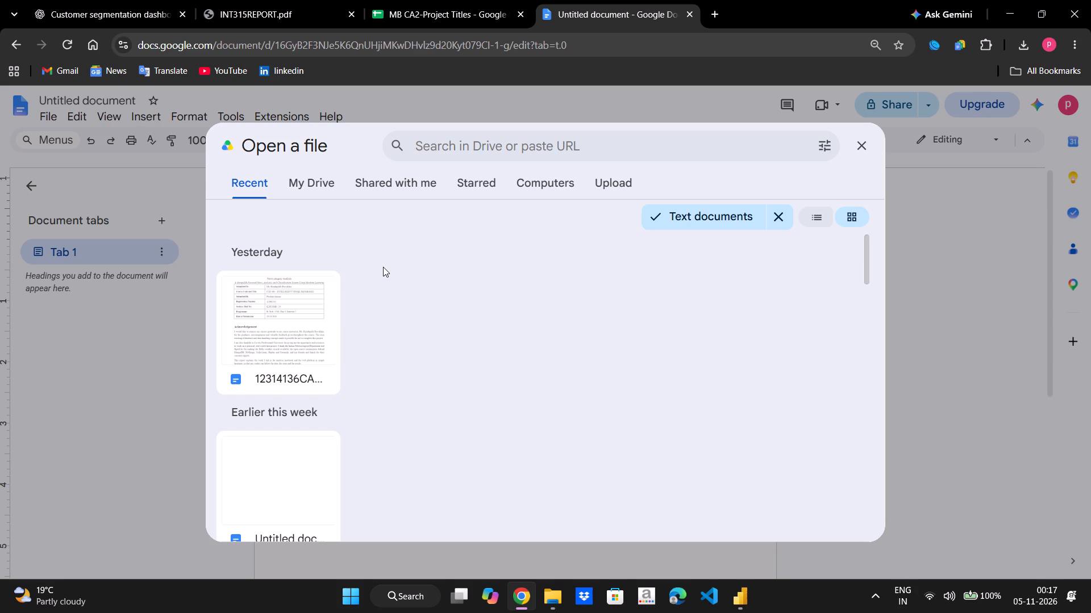
{"action": "left_click", "coordinate": [543, 190]}
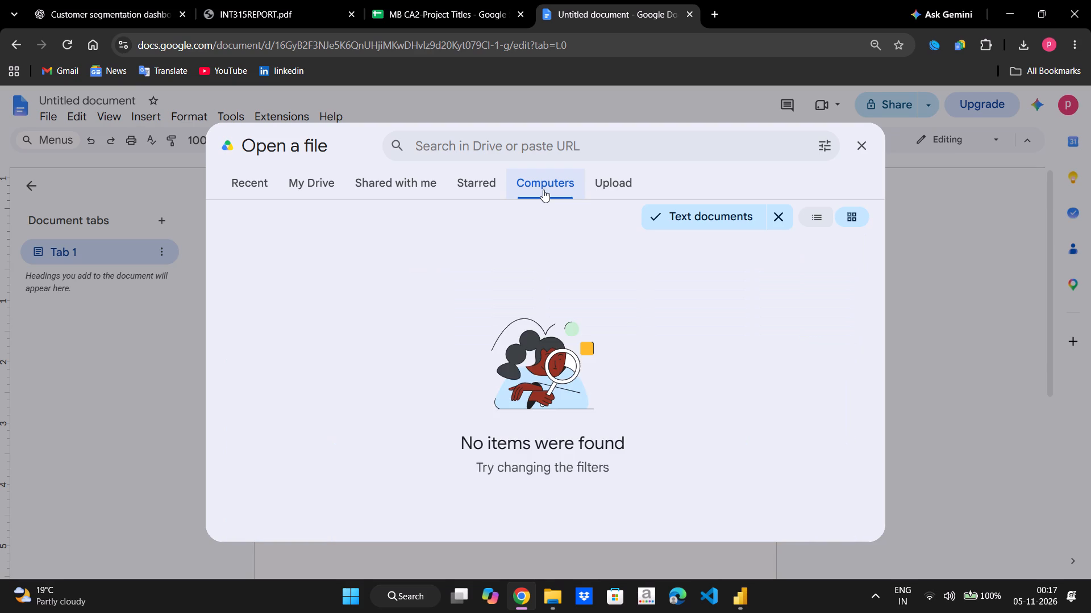
{"action": "left_click", "coordinate": [609, 194]}
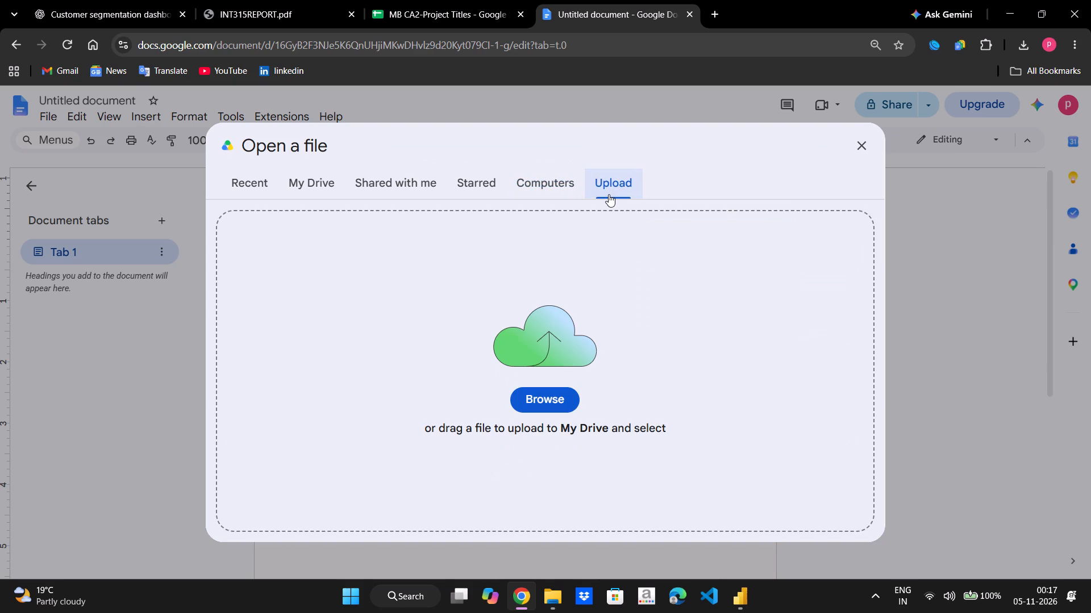
{"action": "left_click", "coordinate": [540, 400]}
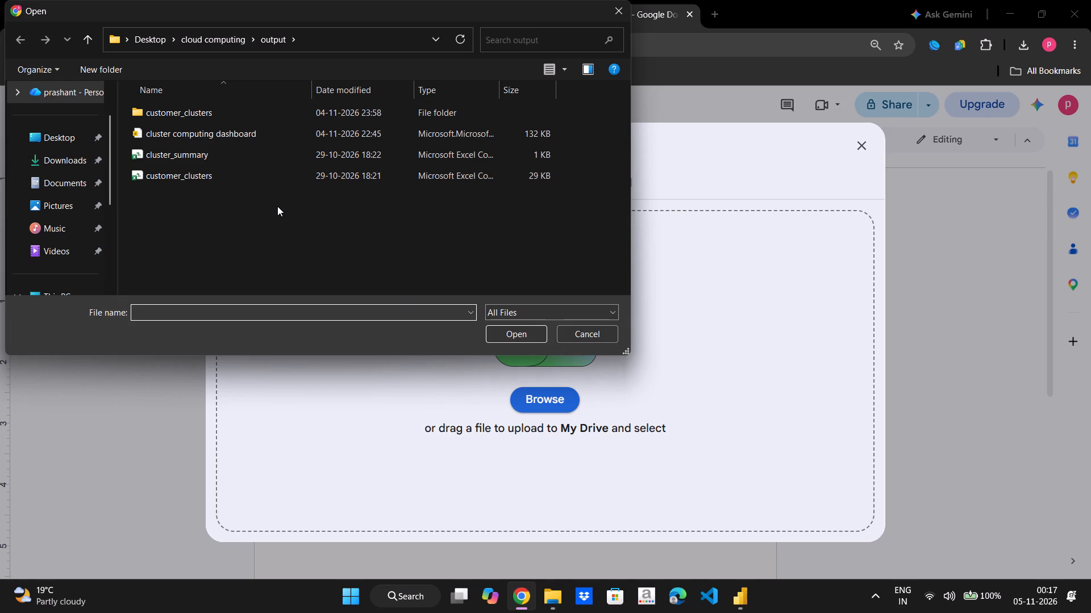
{"action": "left_click", "coordinate": [73, 166]}
{"action": "scroll", "coordinate": [73, 166], "scroll_direction": "right", "scroll_amount": 1}
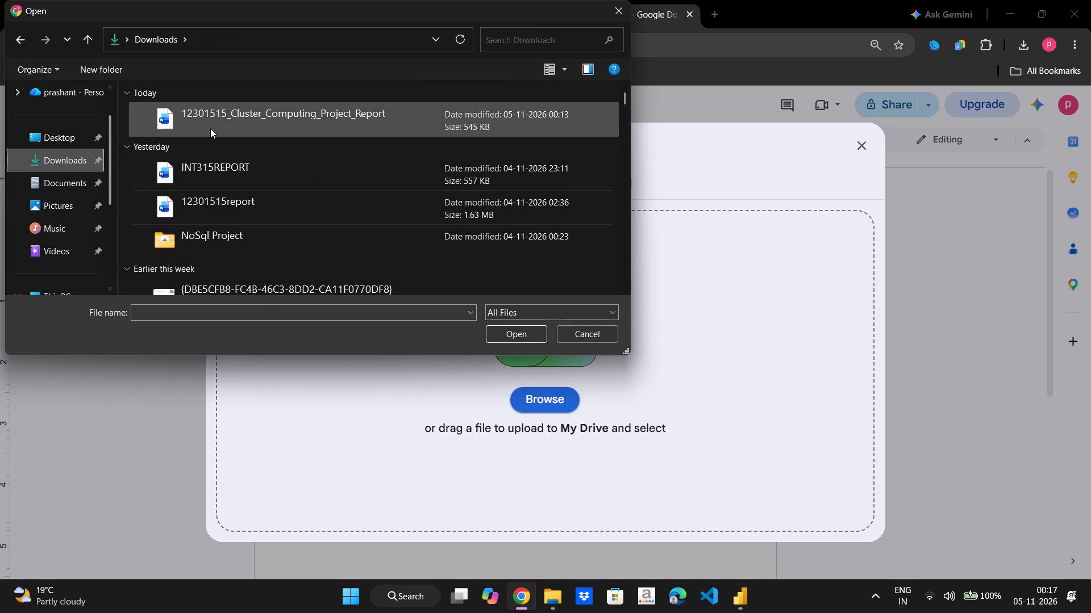
{"action": "left_click", "coordinate": [220, 123]}
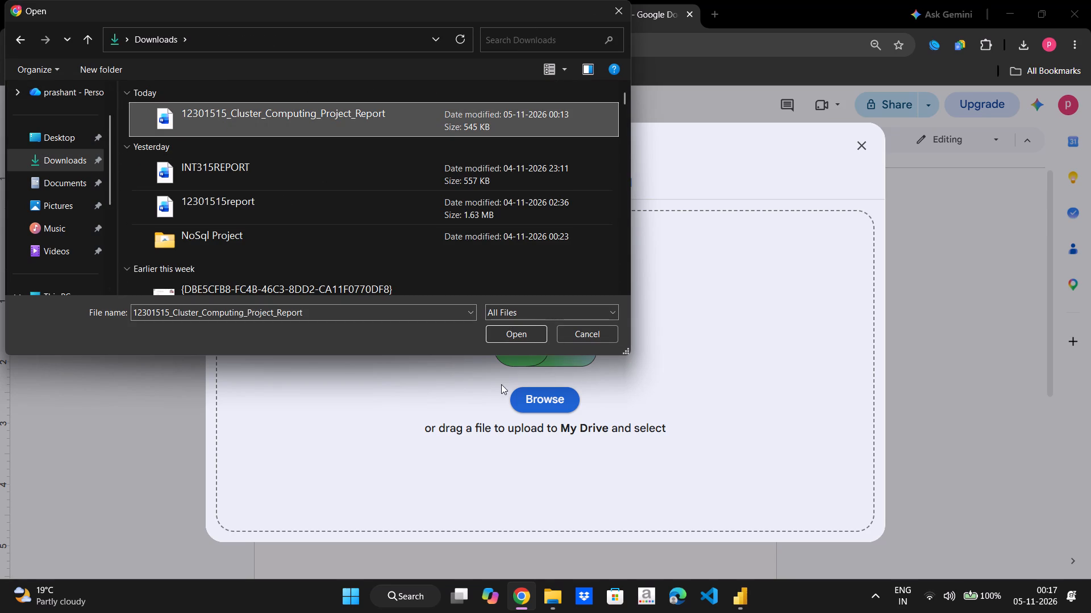
{"action": "left_click", "coordinate": [518, 332]}
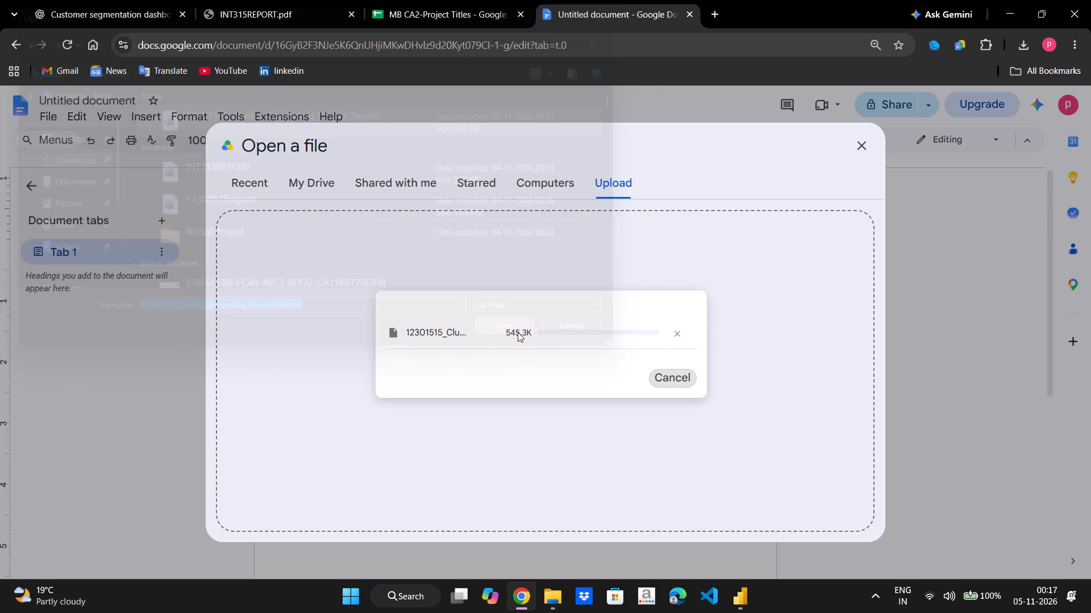
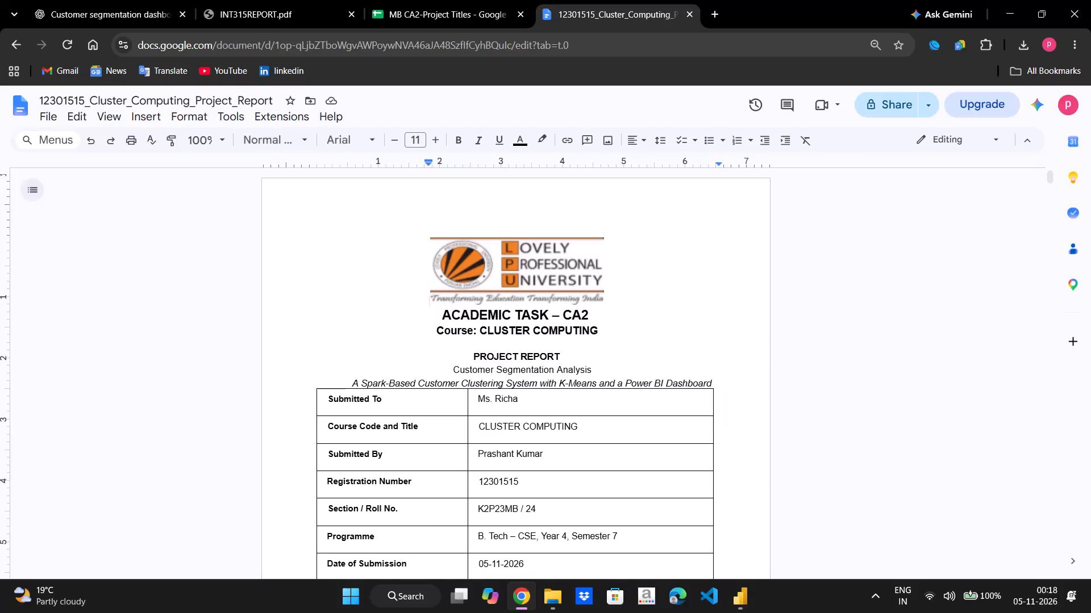
Change the day of the Date of Submission in the cover page table so the date reads 30-11-2026.
{"action": "scroll", "coordinate": [719, 433], "scroll_direction": "down", "scroll_amount": 1}
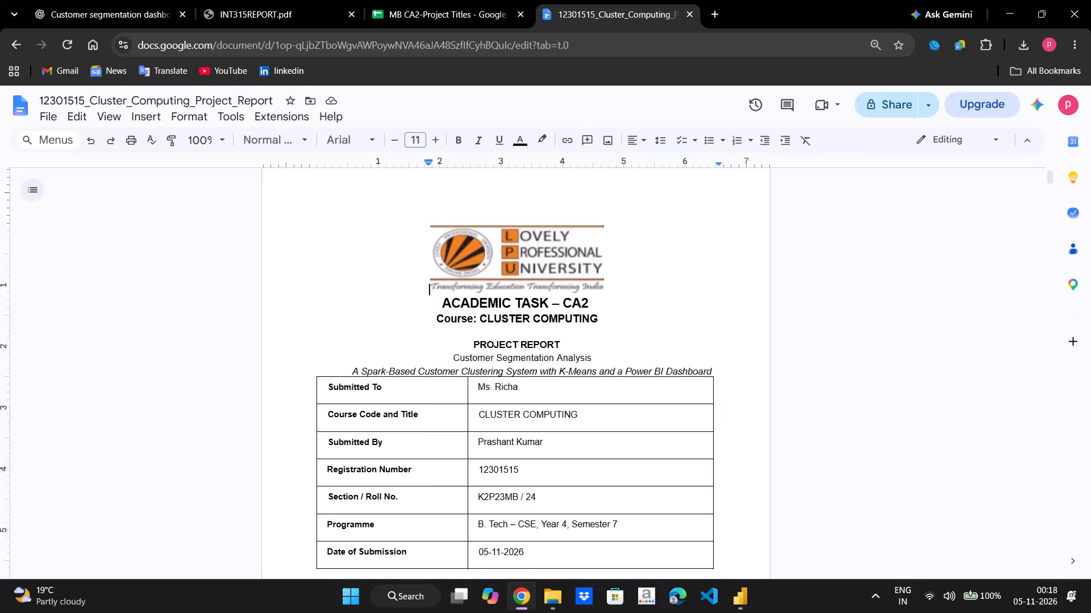
{"action": "scroll", "coordinate": [719, 433], "scroll_direction": "down", "scroll_amount": 1}
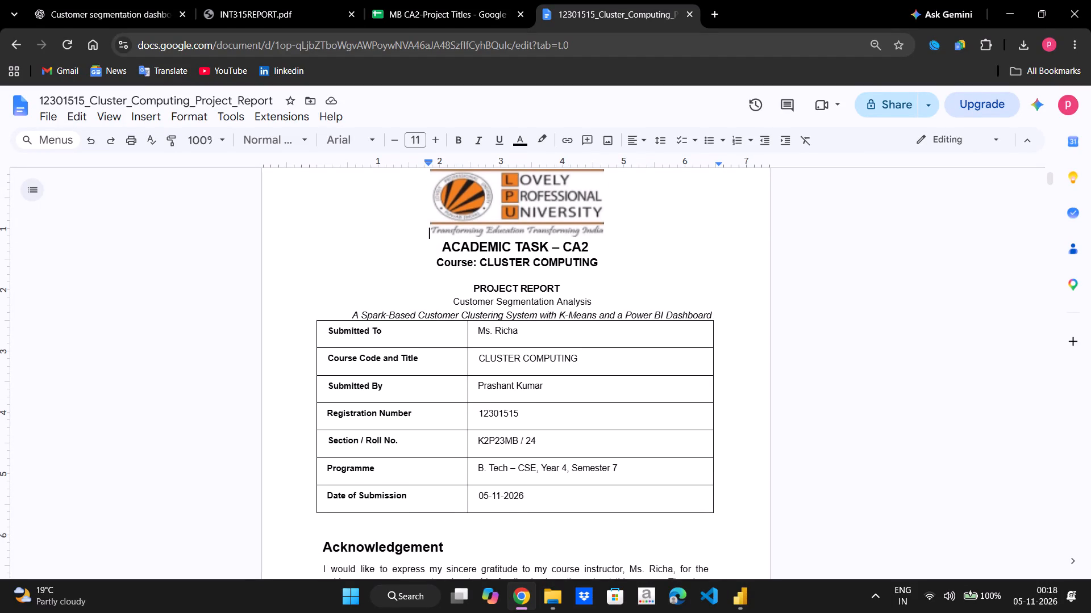
{"action": "scroll", "coordinate": [744, 388], "scroll_direction": "down", "scroll_amount": 2}
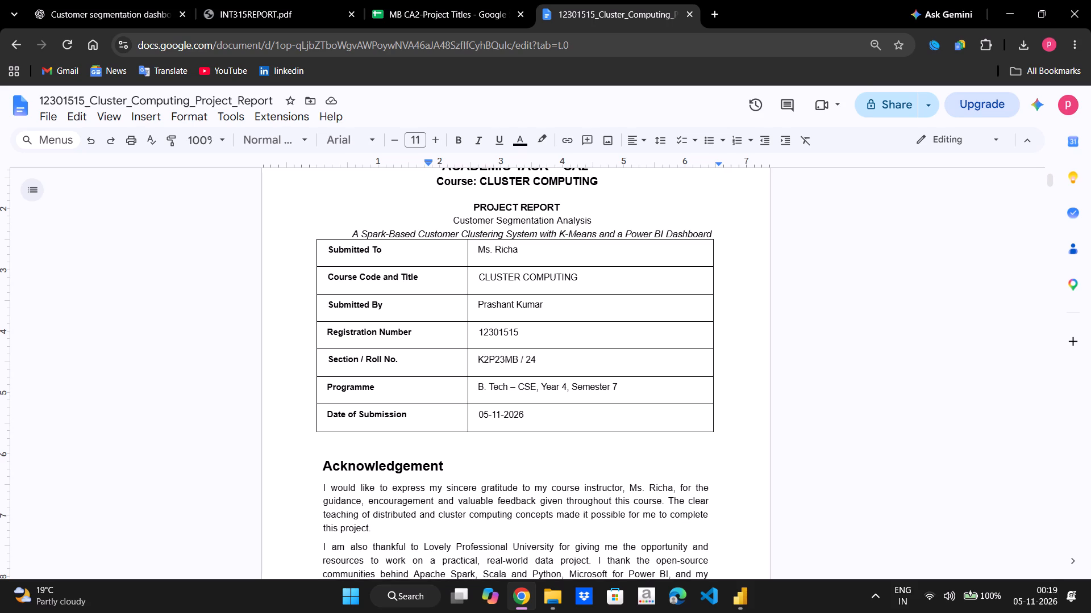
{"action": "scroll", "coordinate": [744, 388], "scroll_direction": "down", "scroll_amount": 3}
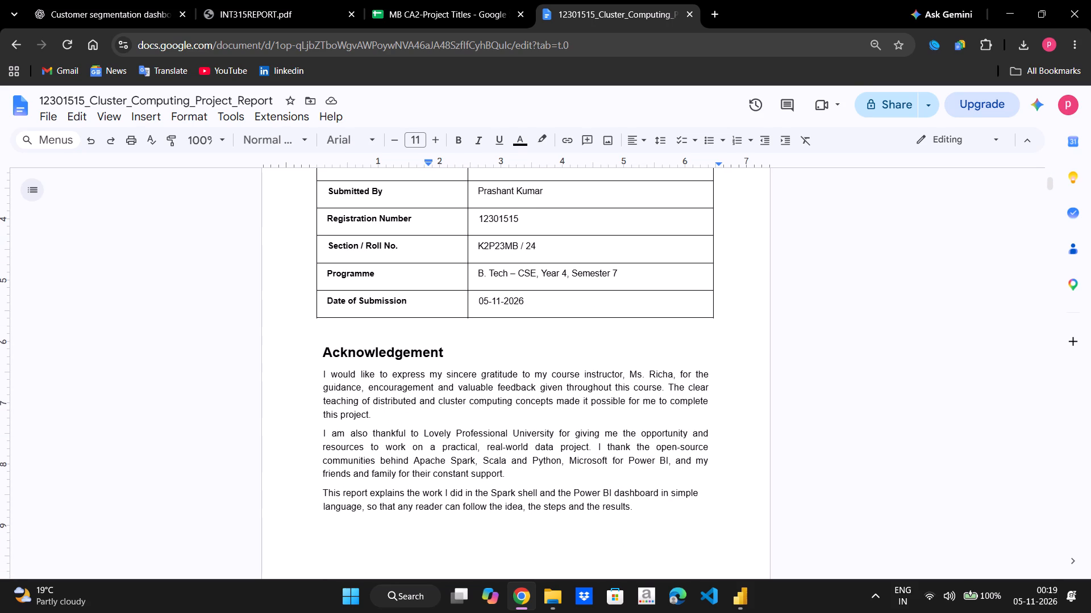
{"action": "left_click", "coordinate": [489, 300]}
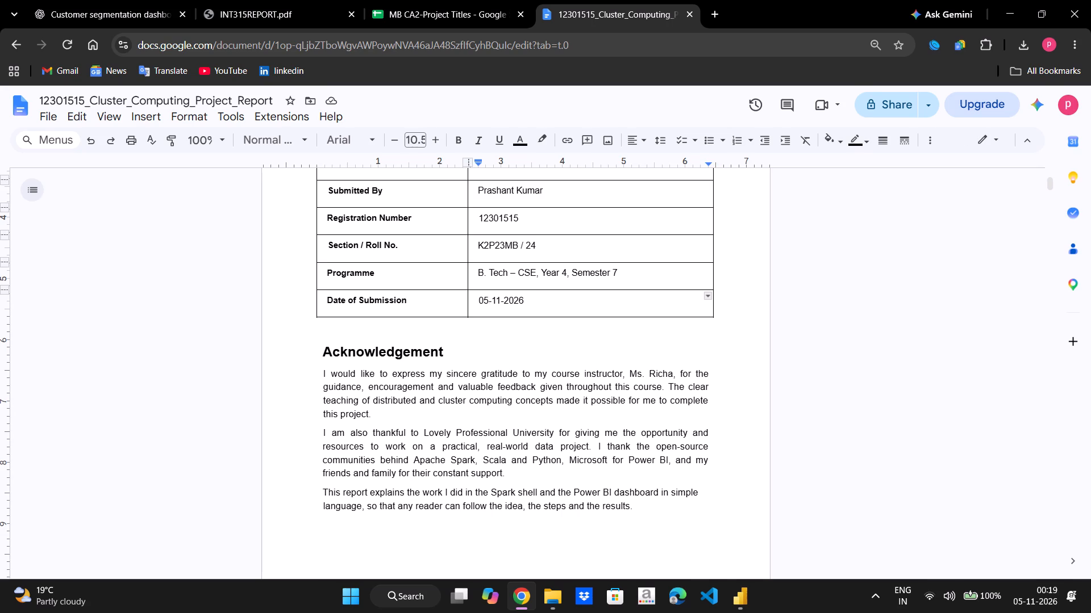
{"action": "key", "text": "BackSpace"}
{"action": "key", "text": "BackSpace"}
{"action": "type", "text": "30"}
Start entries 2. Introduction and Objectives and 3. Dataset Description and Quality Audit on their own lines in the Table of Contents.
{"action": "scroll", "coordinate": [605, 439], "scroll_direction": "down", "scroll_amount": 2}
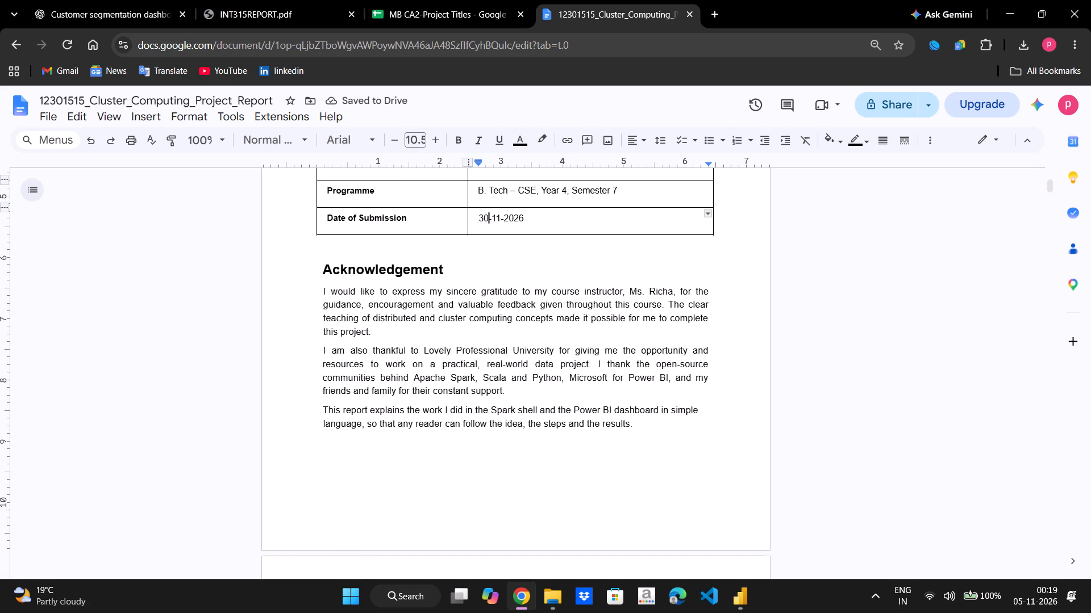
{"action": "scroll", "coordinate": [605, 439], "scroll_direction": "up", "scroll_amount": 2}
{"action": "scroll", "coordinate": [590, 394], "scroll_direction": "down", "scroll_amount": 4}
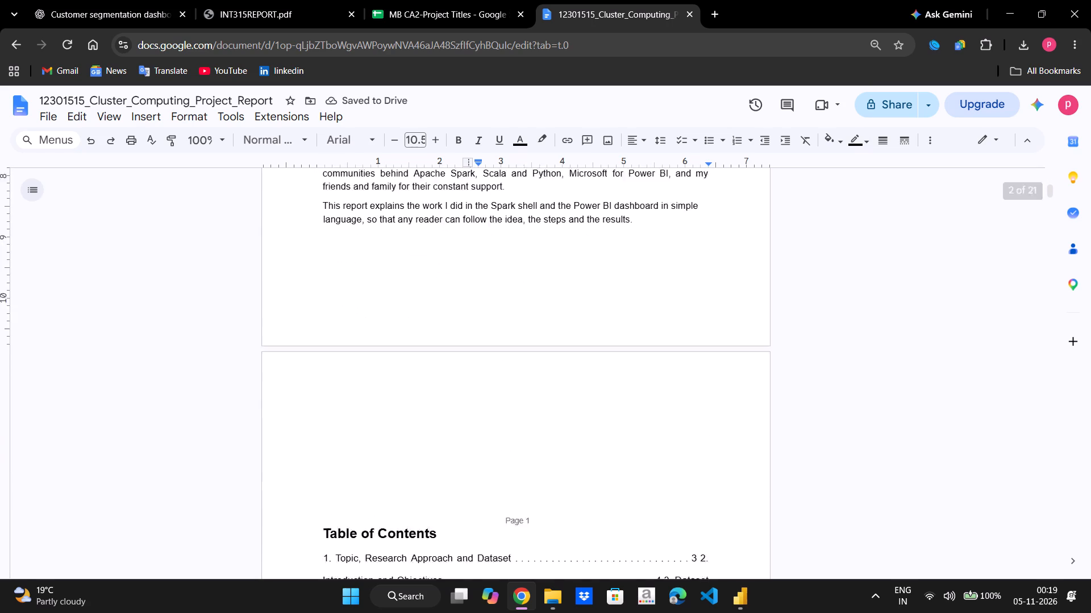
{"action": "scroll", "coordinate": [590, 394], "scroll_direction": "down", "scroll_amount": 5}
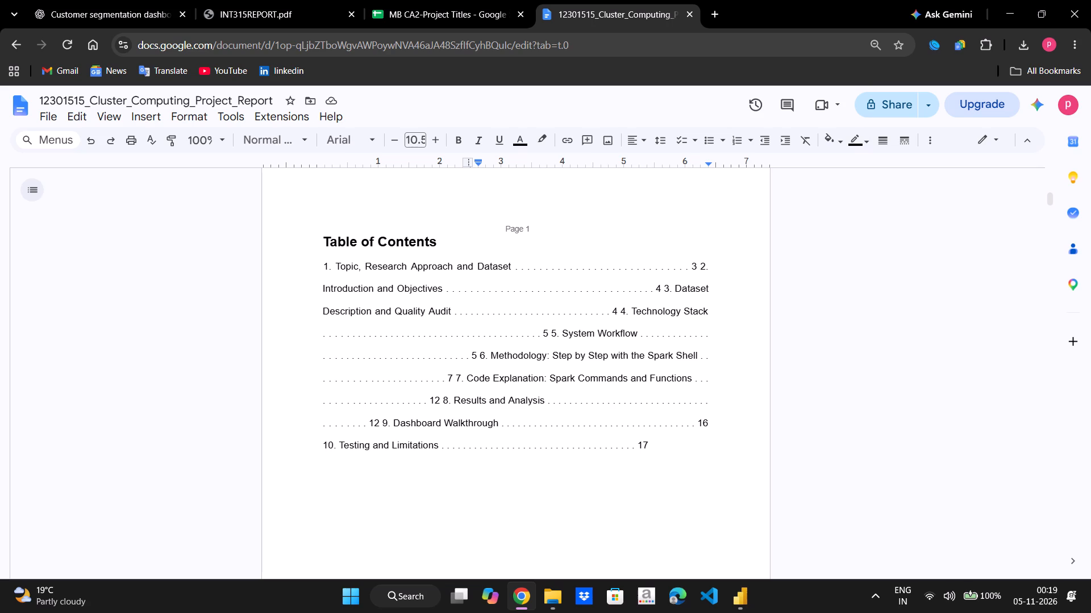
{"action": "scroll", "coordinate": [677, 275], "scroll_direction": "down", "scroll_amount": 3}
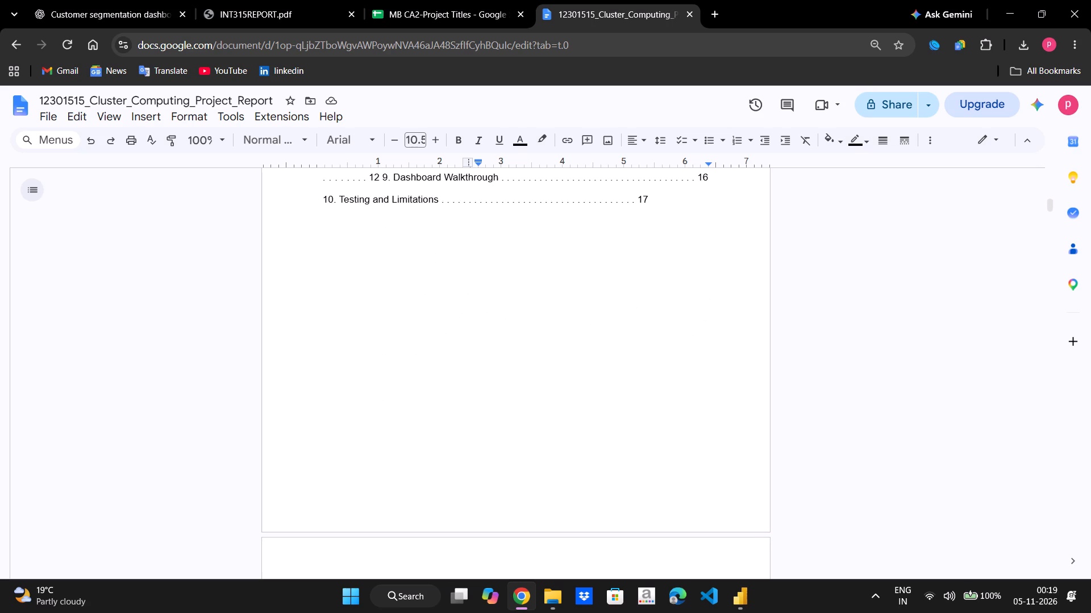
{"action": "scroll", "coordinate": [677, 275], "scroll_direction": "down", "scroll_amount": 5}
{"action": "scroll", "coordinate": [677, 275], "scroll_direction": "up", "scroll_amount": 8}
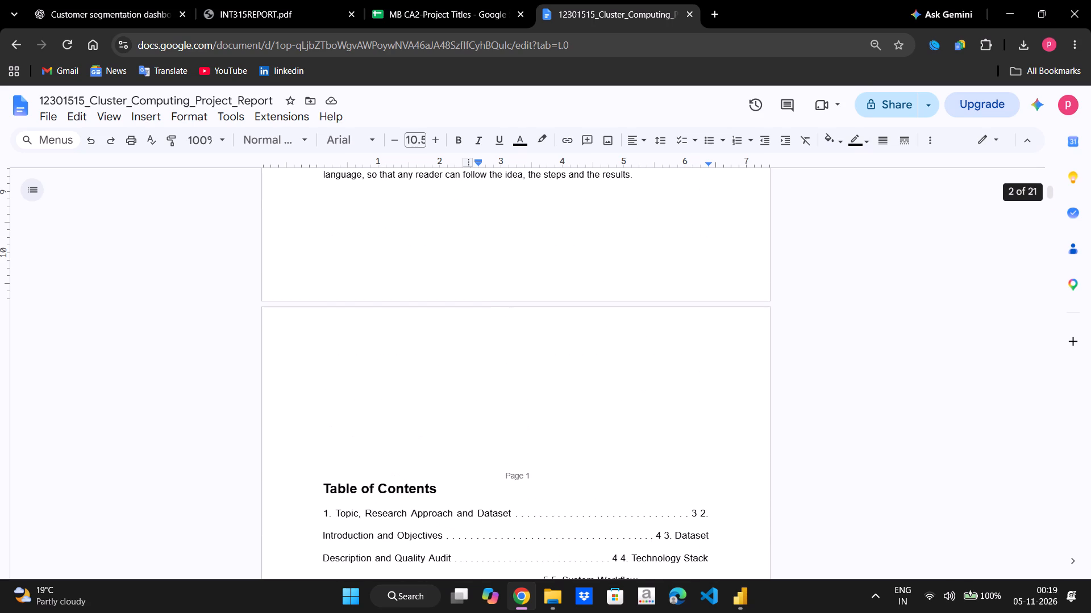
{"action": "scroll", "coordinate": [677, 275], "scroll_direction": "down", "scroll_amount": 2}
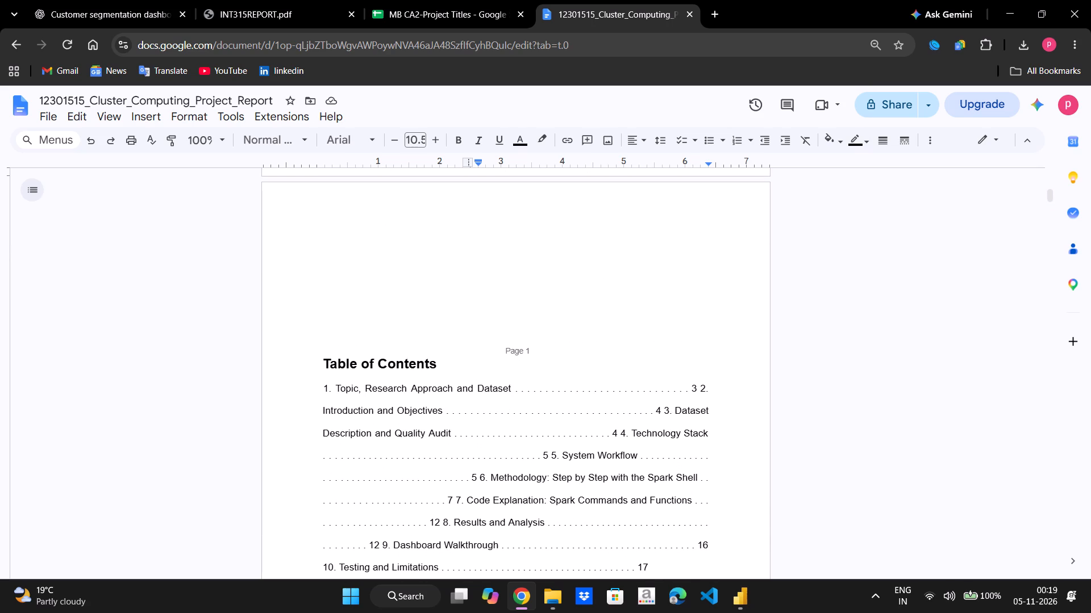
{"action": "left_click", "coordinate": [698, 385]}
{"action": "key", "text": "Return"}
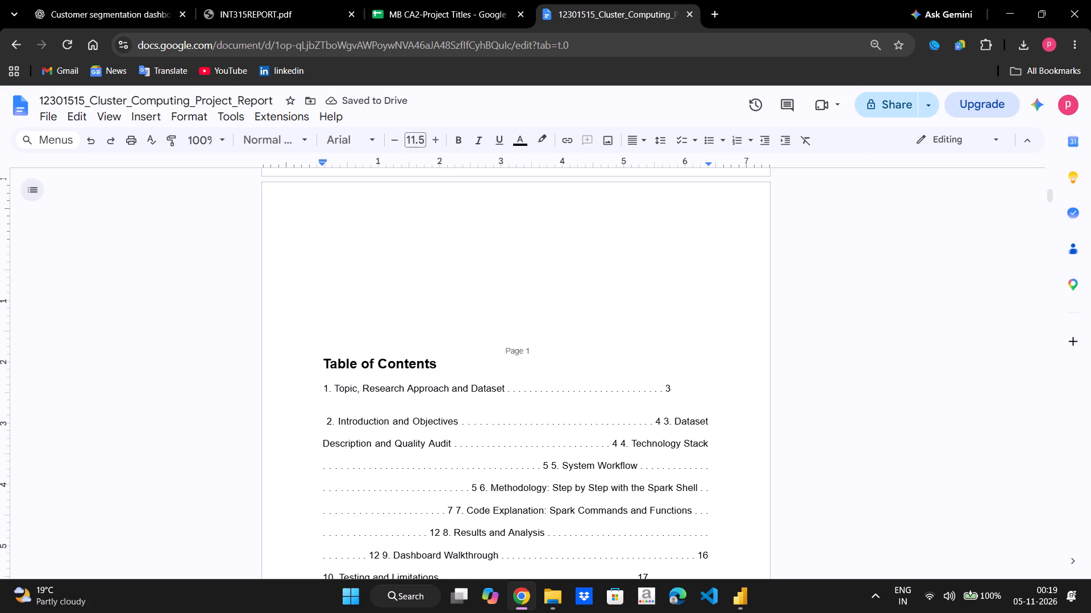
{"action": "left_click", "coordinate": [664, 417]}
{"action": "key", "text": "Return"}
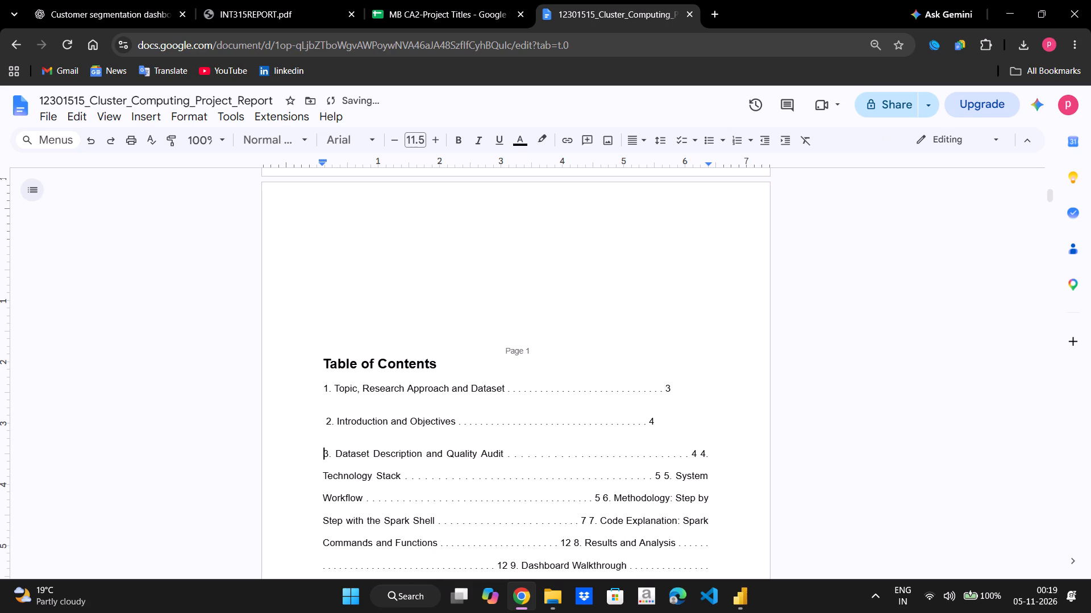
Break the Table of Contents text so entries 4 to 7, from Technology Stack to Code Explanation, each start on a separate line.
{"action": "scroll", "coordinate": [664, 417], "scroll_direction": "down", "scroll_amount": 2}
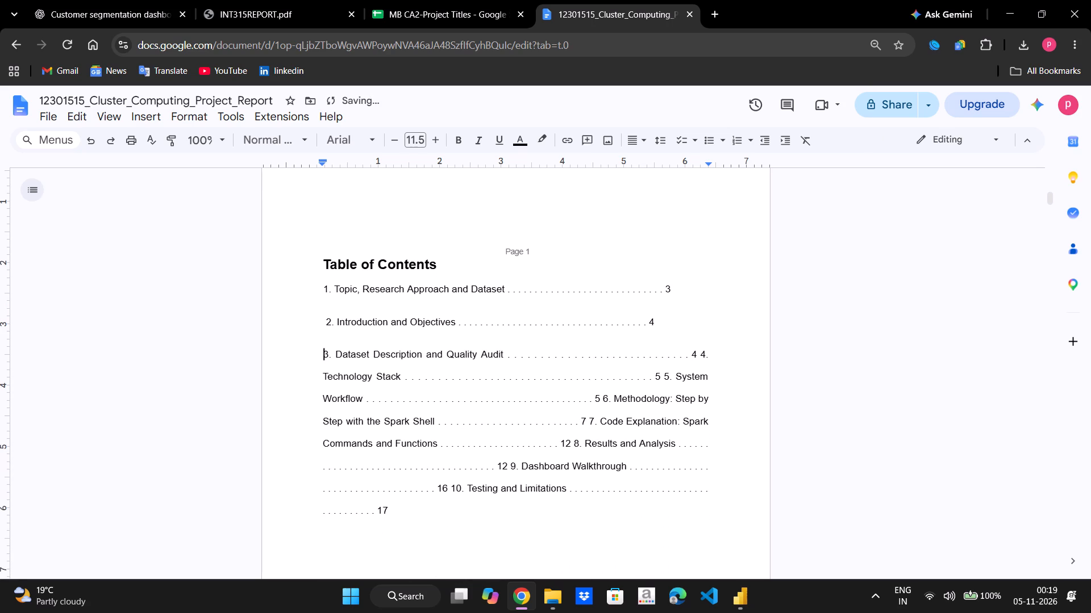
{"action": "scroll", "coordinate": [664, 417], "scroll_direction": "down", "scroll_amount": 1}
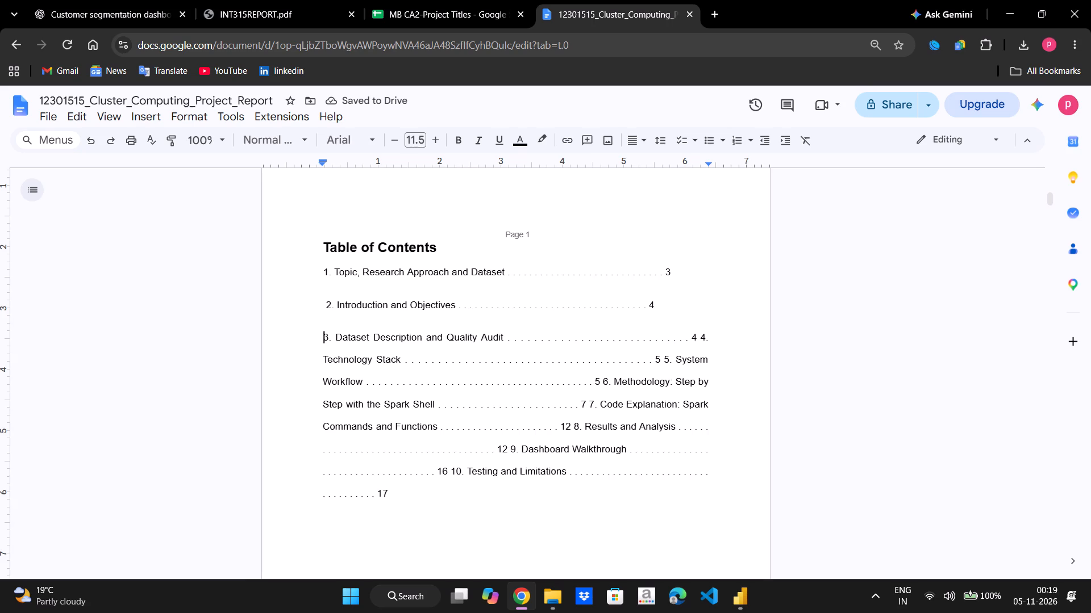
{"action": "scroll", "coordinate": [664, 417], "scroll_direction": "down", "scroll_amount": 1}
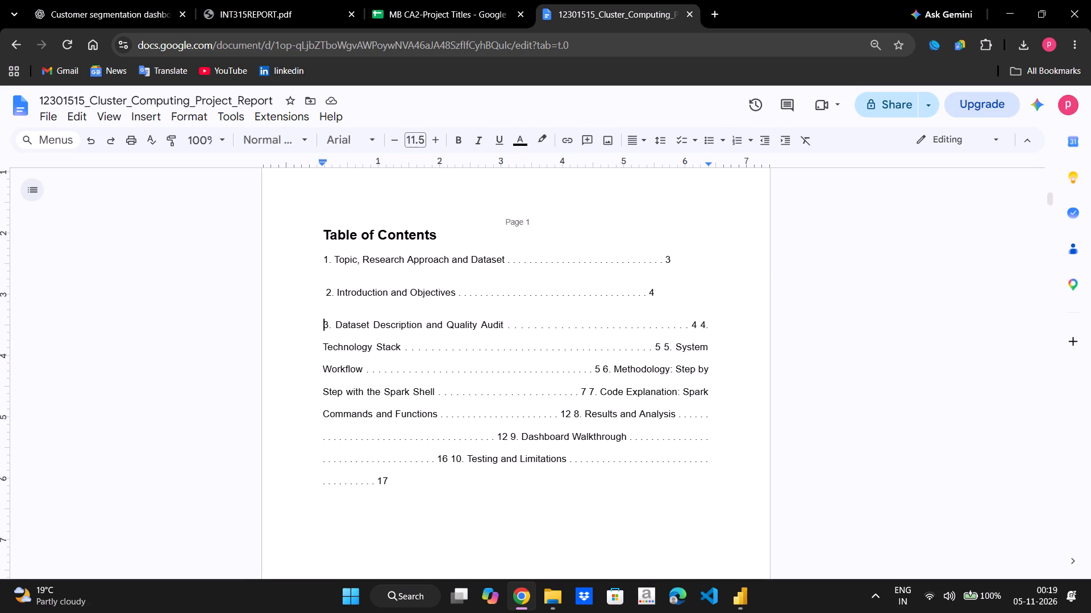
{"action": "left_click", "coordinate": [701, 323]}
{"action": "key", "text": "Return"}
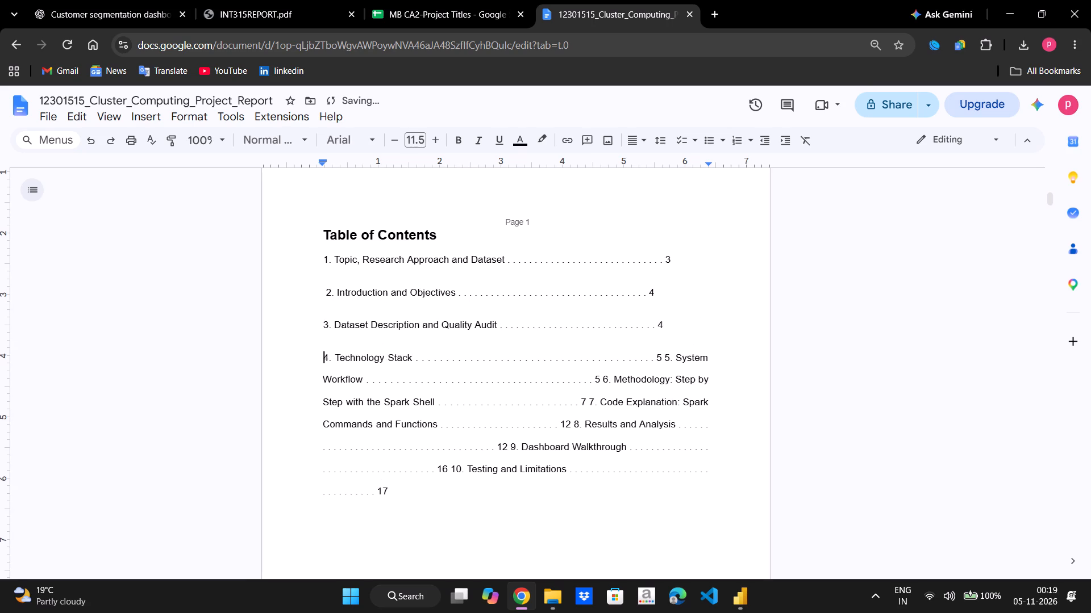
{"action": "left_click", "coordinate": [663, 355]}
{"action": "key", "text": "Return"}
{"action": "scroll", "coordinate": [663, 355], "scroll_direction": "down", "scroll_amount": 1}
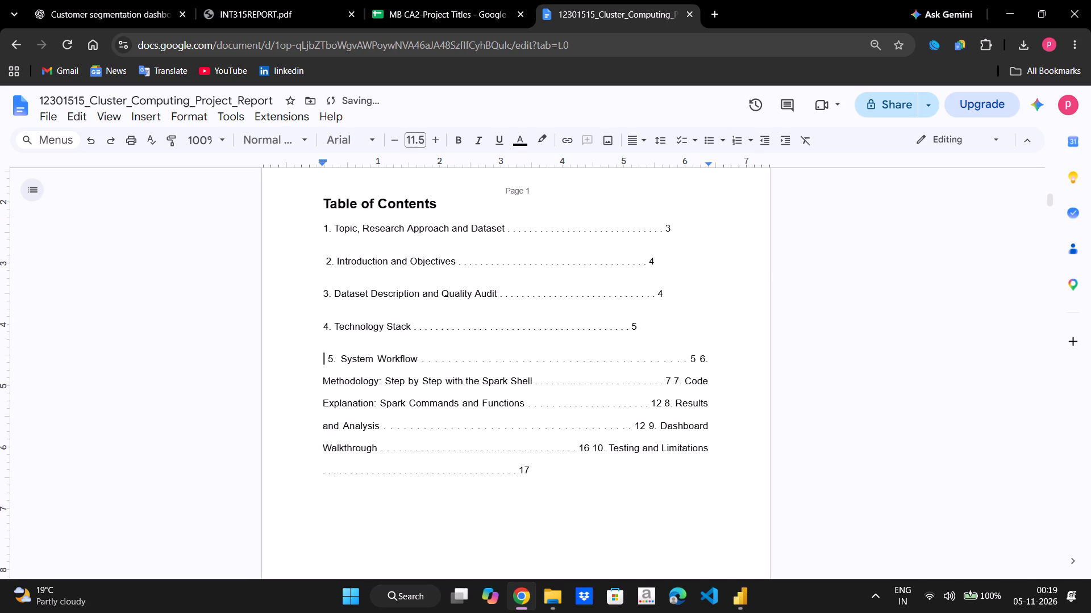
{"action": "left_click", "coordinate": [702, 357]}
{"action": "key", "text": "Return"}
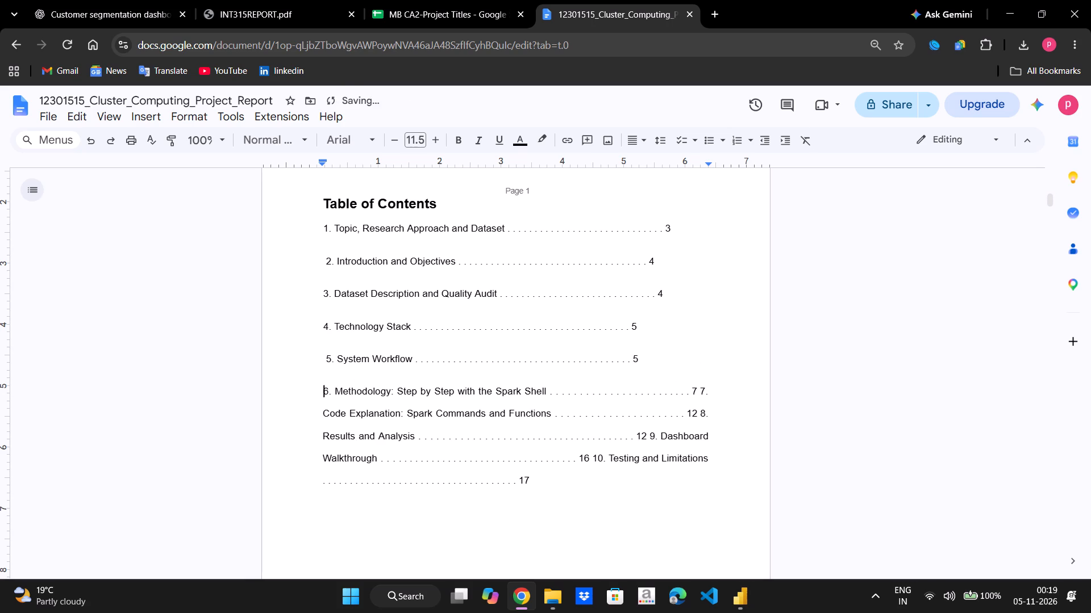
{"action": "left_click", "coordinate": [701, 391]}
{"action": "key", "text": "Return"}
Put entries 8. Results and Analysis, 9. Dashboard Walkthrough and 10. Testing and Limitations on separate lines in the Table of Contents.
{"action": "scroll", "coordinate": [701, 391], "scroll_direction": "down", "scroll_amount": 1}
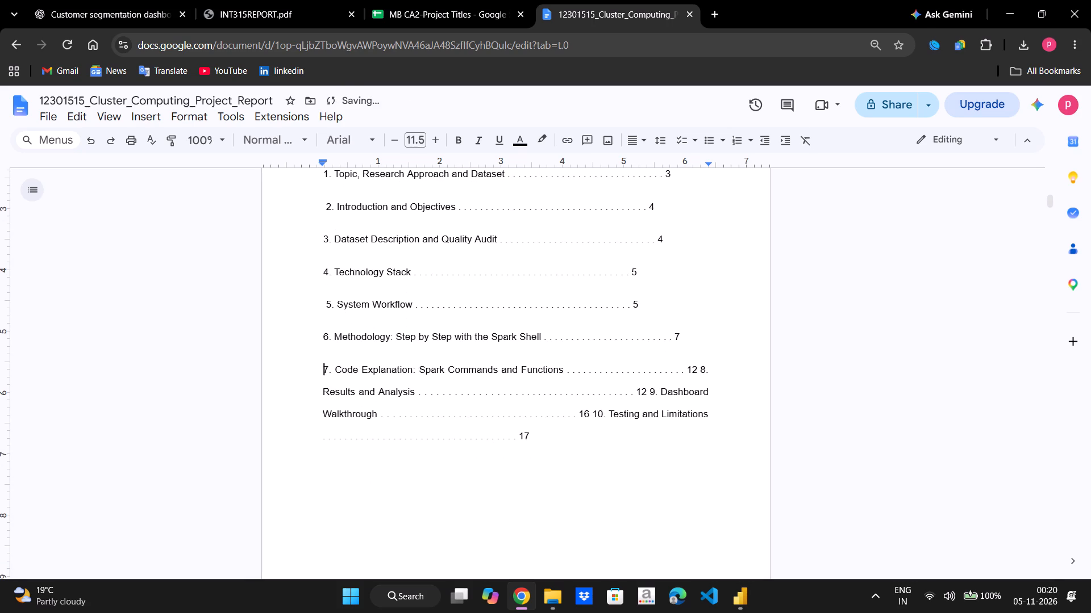
{"action": "left_click", "coordinate": [697, 369]}
{"action": "key", "text": "Return"}
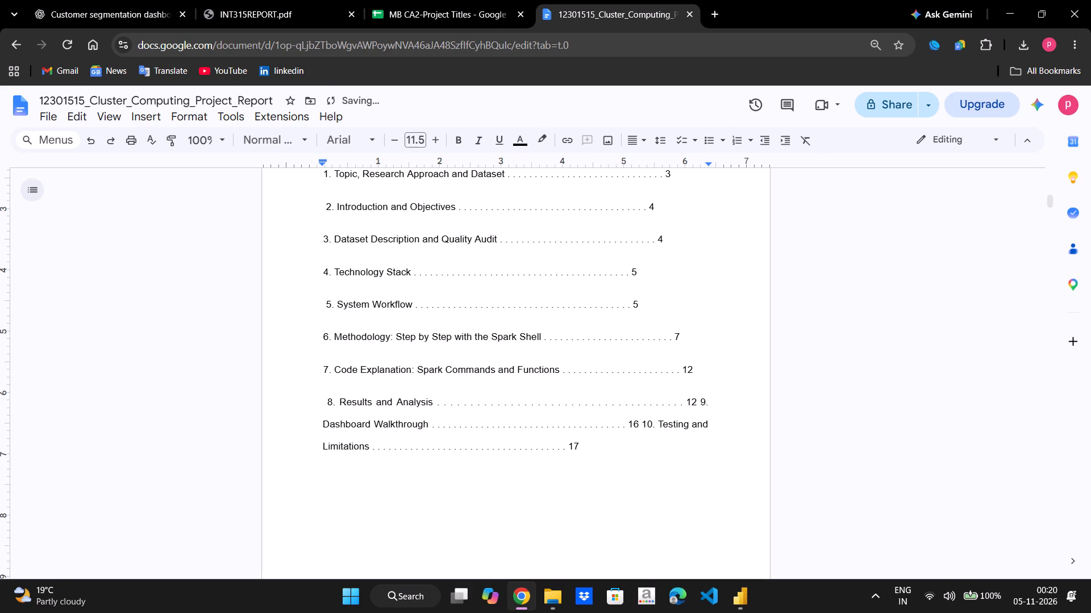
{"action": "left_click", "coordinate": [699, 402]}
{"action": "key", "text": "Return"}
{"action": "left_click", "coordinate": [663, 435]}
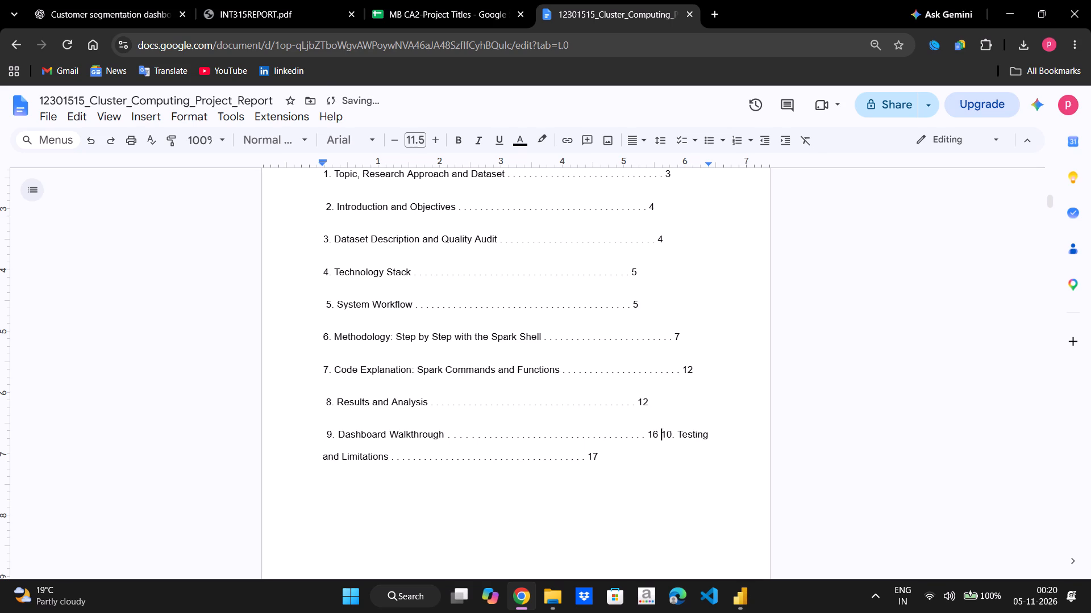
{"action": "key", "text": "Return"}
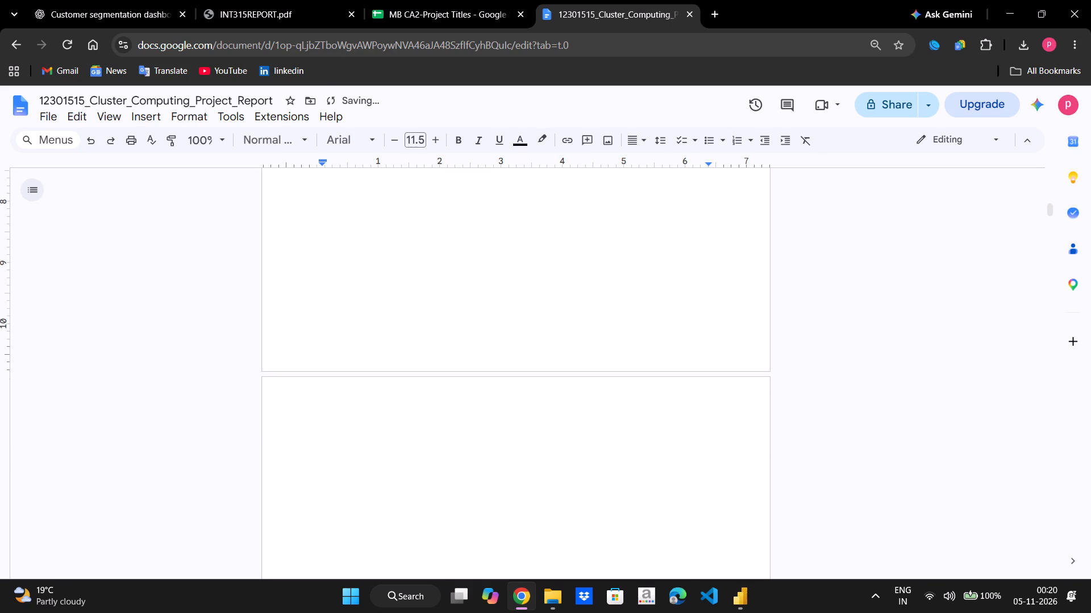
Remove the extra space in front of entries 2. Introduction and Objectives and 5. System Workflow in the Table of Contents.
{"action": "scroll", "coordinate": [619, 463], "scroll_direction": "up", "scroll_amount": 1}
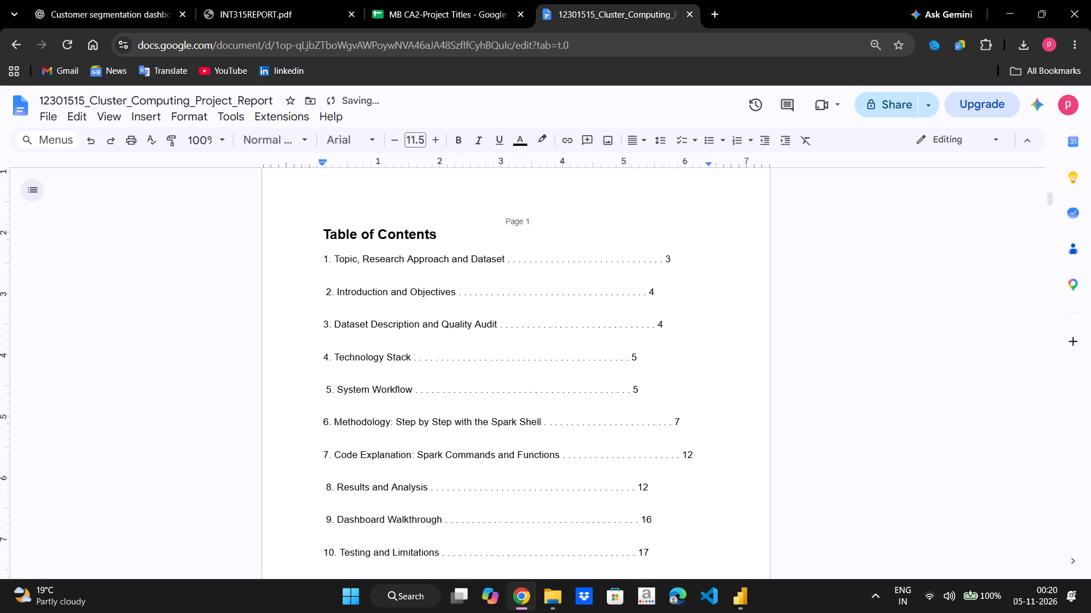
{"action": "left_click", "coordinate": [326, 291]}
{"action": "key", "text": "BackSpace"}
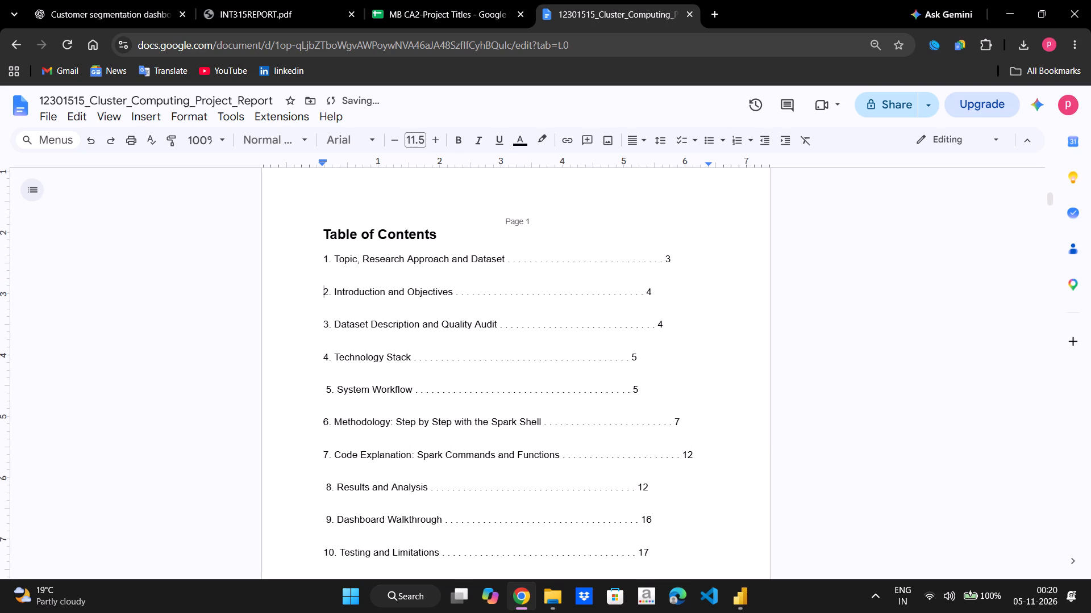
{"action": "left_click", "coordinate": [322, 387]}
{"action": "key", "text": "Right"}
{"action": "key", "text": "BackSpace"}
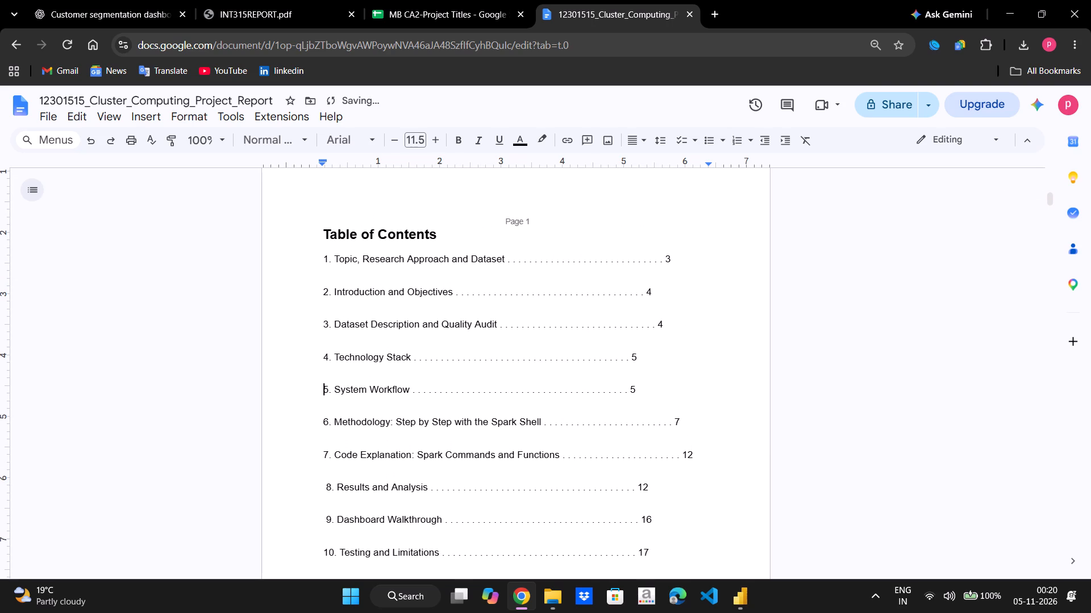
Remove the leading spaces before entries 8 and 9 and the slight offset before entry 10 in the Table of Contents.
{"action": "scroll", "coordinate": [322, 442], "scroll_direction": "down", "scroll_amount": 1}
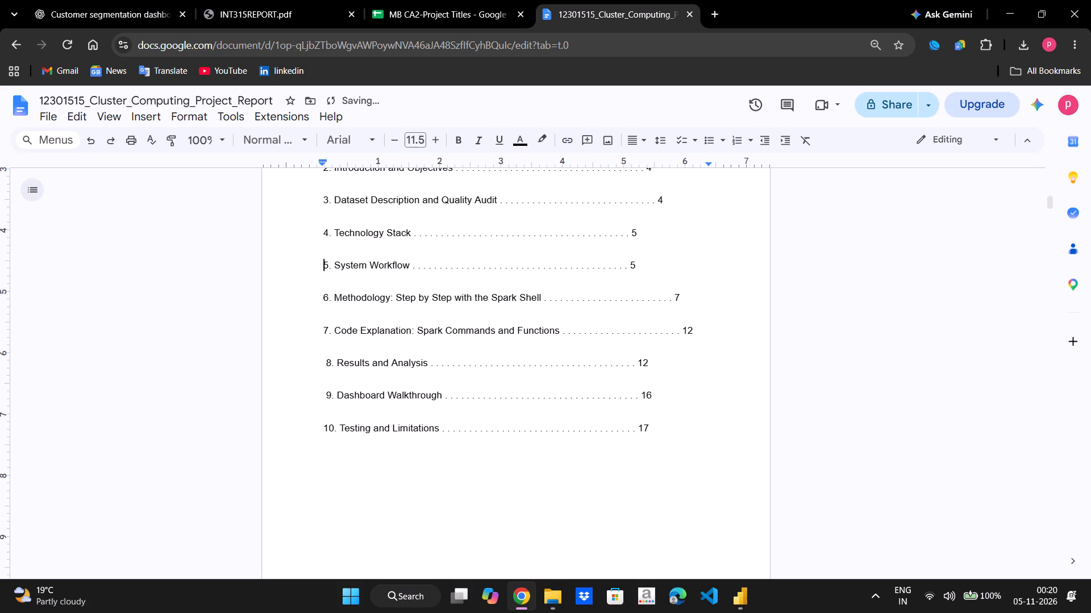
{"action": "scroll", "coordinate": [322, 442], "scroll_direction": "down", "scroll_amount": 1}
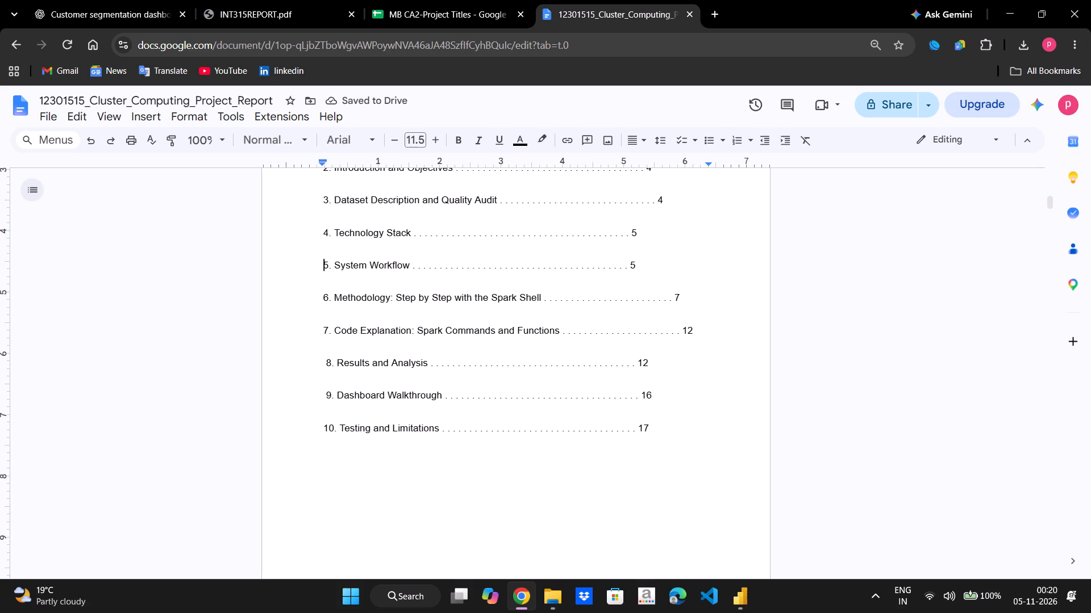
{"action": "left_click", "coordinate": [323, 325]}
{"action": "left_click", "coordinate": [324, 360]}
{"action": "key", "text": "Right"}
{"action": "key", "text": "BackSpace"}
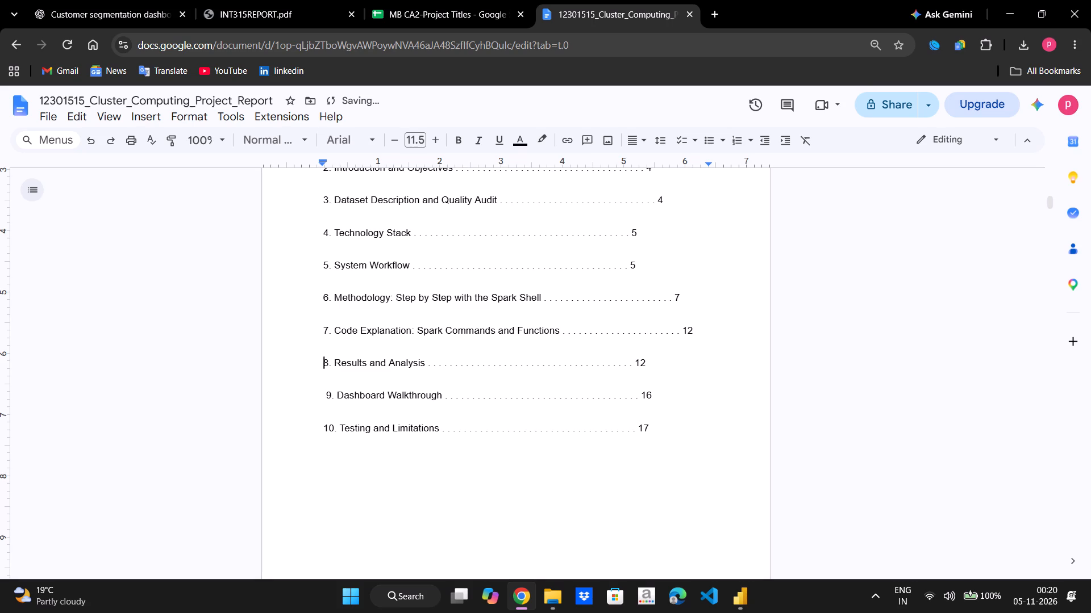
{"action": "left_click", "coordinate": [325, 389]}
{"action": "key", "text": "BackSpace"}
{"action": "left_click", "coordinate": [323, 425]}
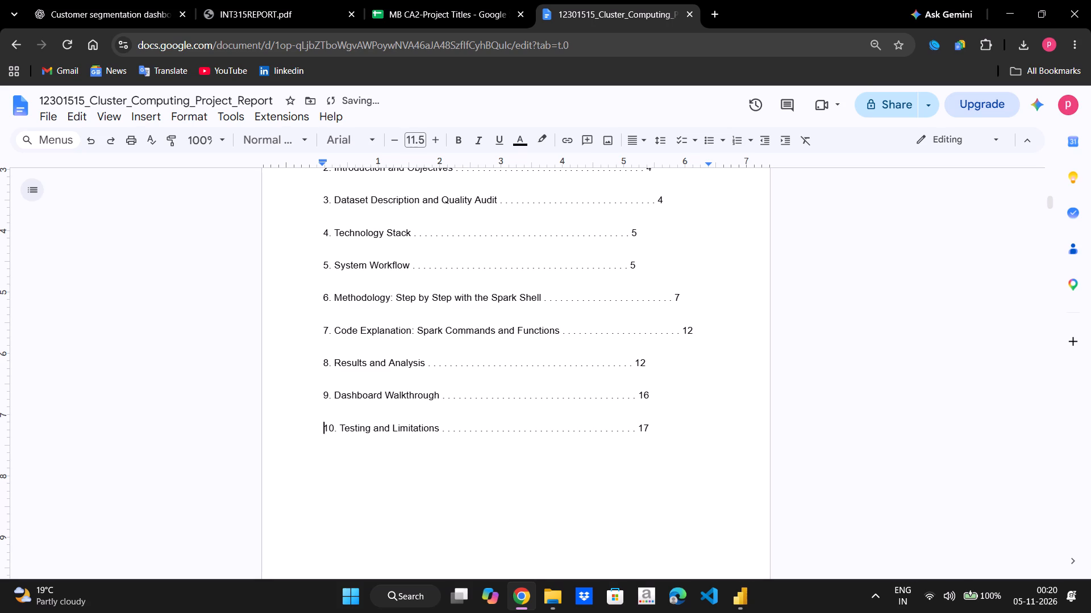
{"action": "key", "text": "BackSpace"}
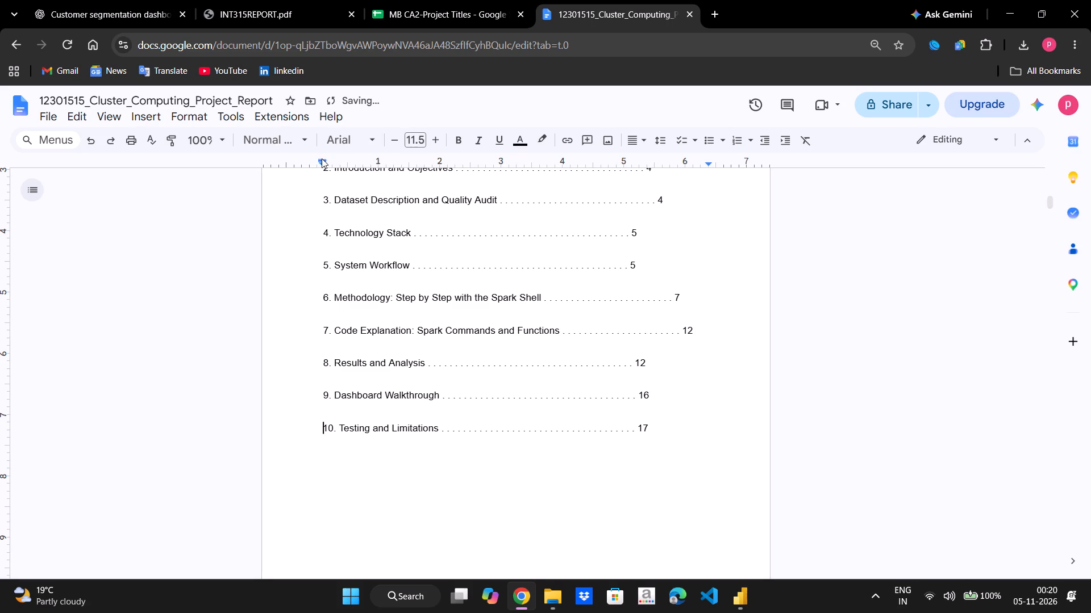
Adjust the left indent of entry 10. Testing and Limitations slightly.
{"action": "left_click", "coordinate": [322, 161]}
{"action": "left_click", "coordinate": [322, 161]}
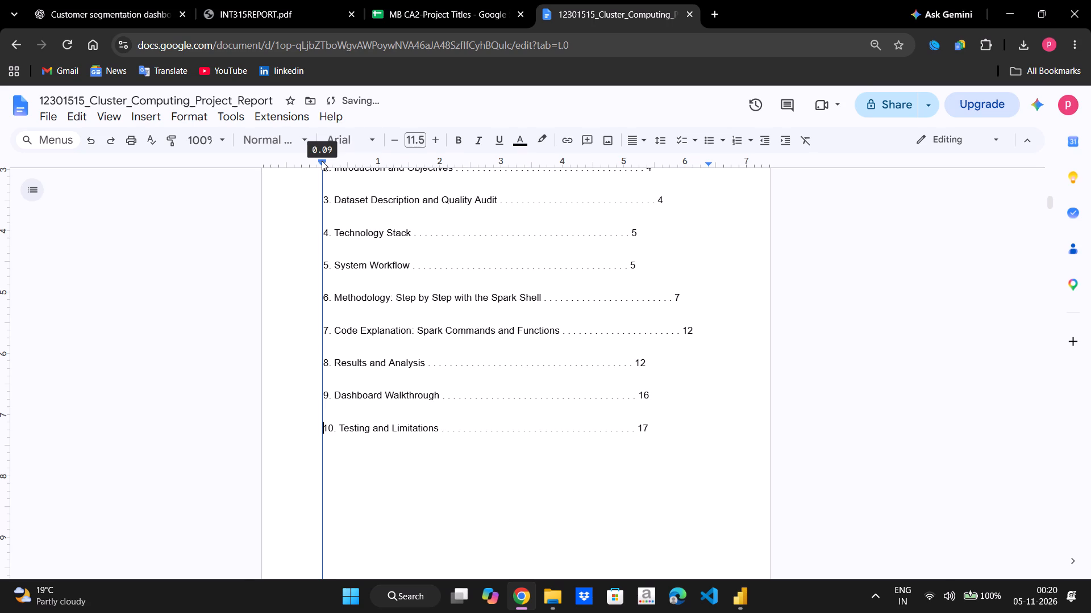
{"action": "scroll", "coordinate": [425, 246], "scroll_direction": "up", "scroll_amount": 1}
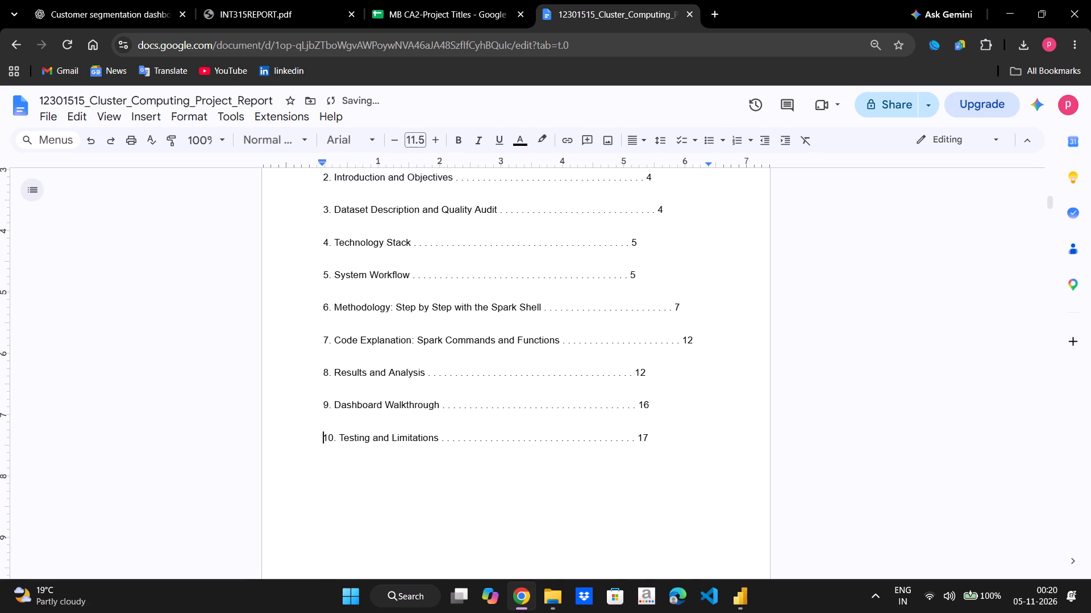
{"action": "scroll", "coordinate": [425, 246], "scroll_direction": "up", "scroll_amount": 2}
{"action": "scroll", "coordinate": [425, 245], "scroll_direction": "down", "scroll_amount": 2}
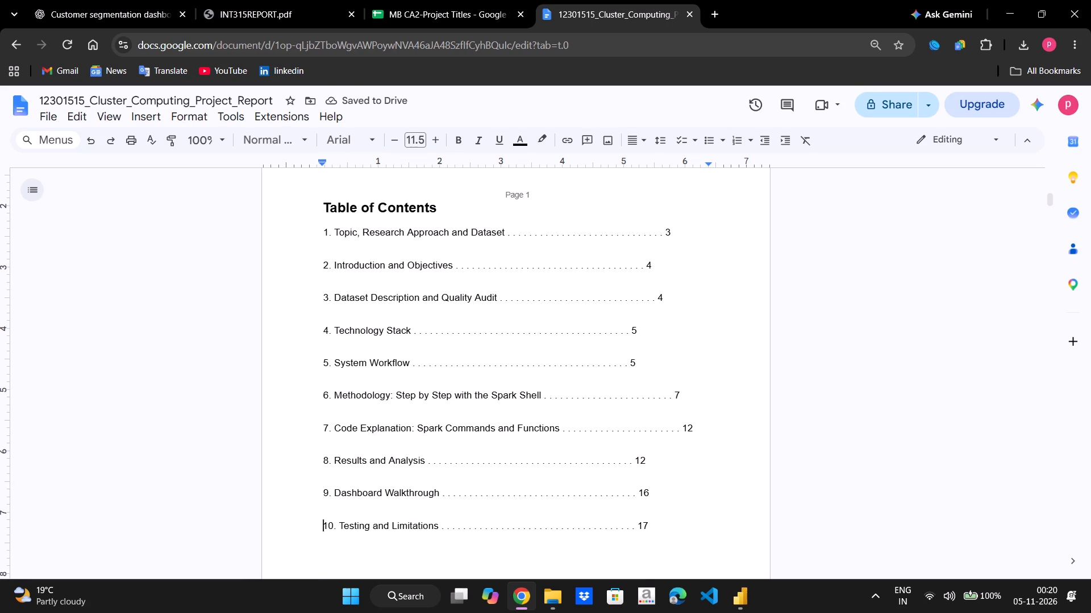
{"action": "left_click", "coordinate": [323, 162]}
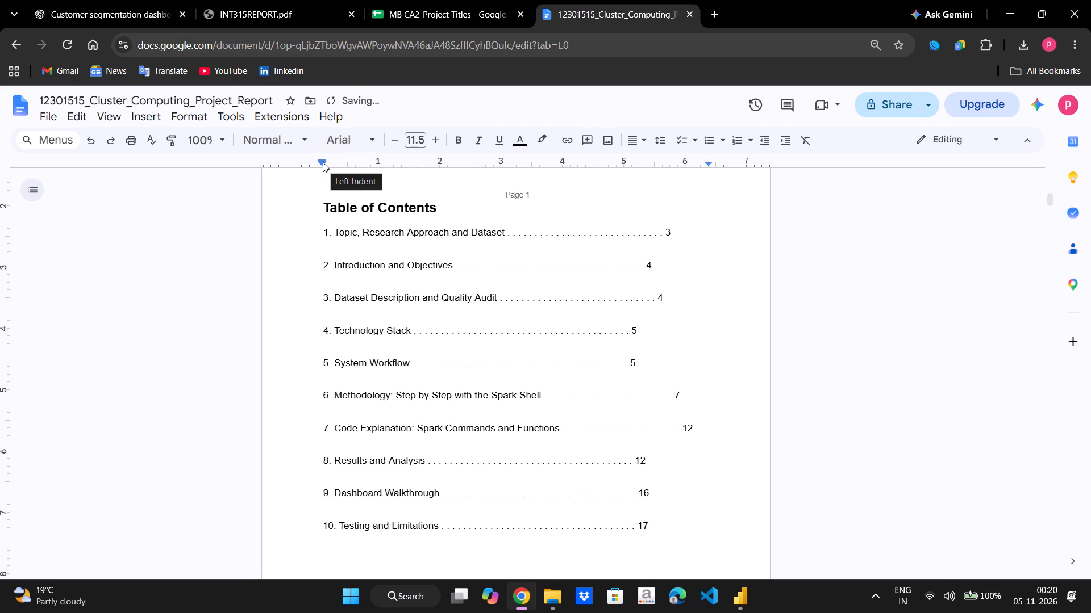
{"action": "left_click", "coordinate": [323, 162]}
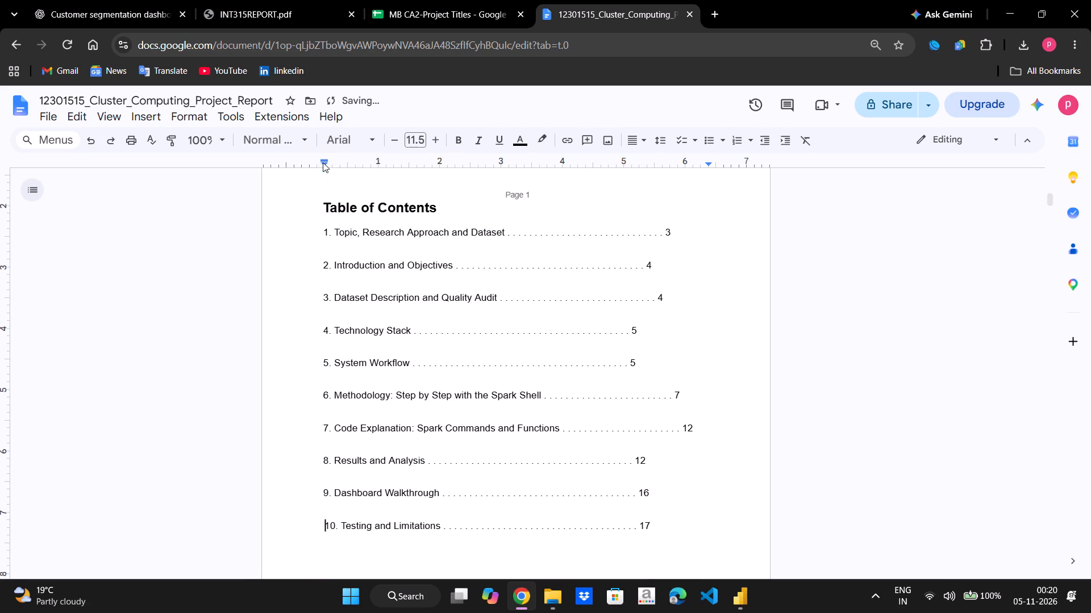
Lengthen the dot leaders of entries 1, 2 and 3 so their page numbers roughly line up in one column.
{"action": "left_click", "coordinate": [664, 239]}
{"action": "type", "text": "......"}
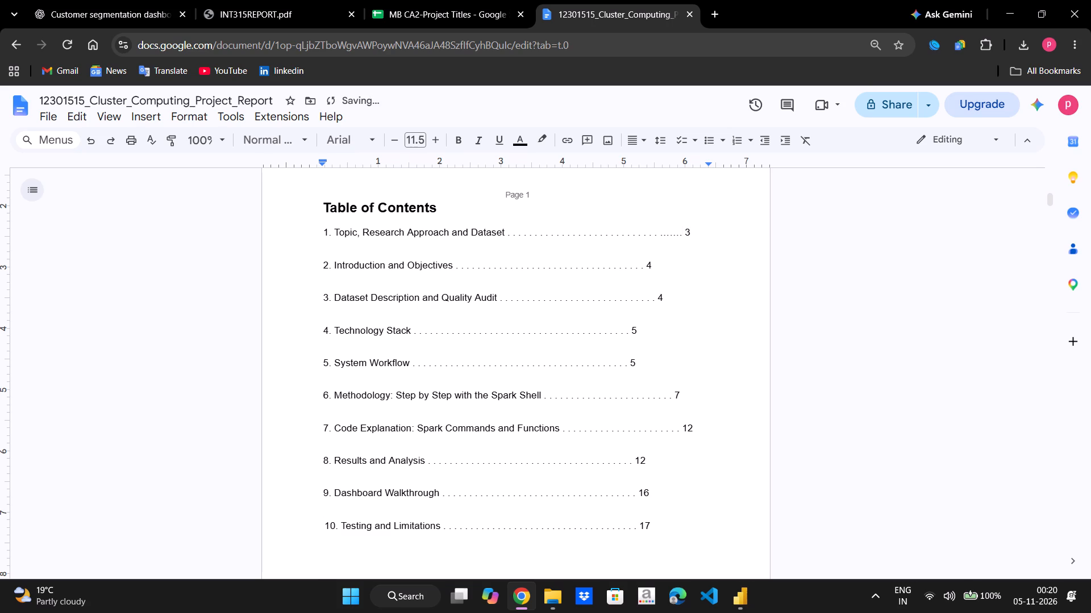
{"action": "key", "text": "Down"}
{"action": "key", "text": "Left"}
{"action": "key", "text": "Left"}
{"action": "type", "text": ".."}
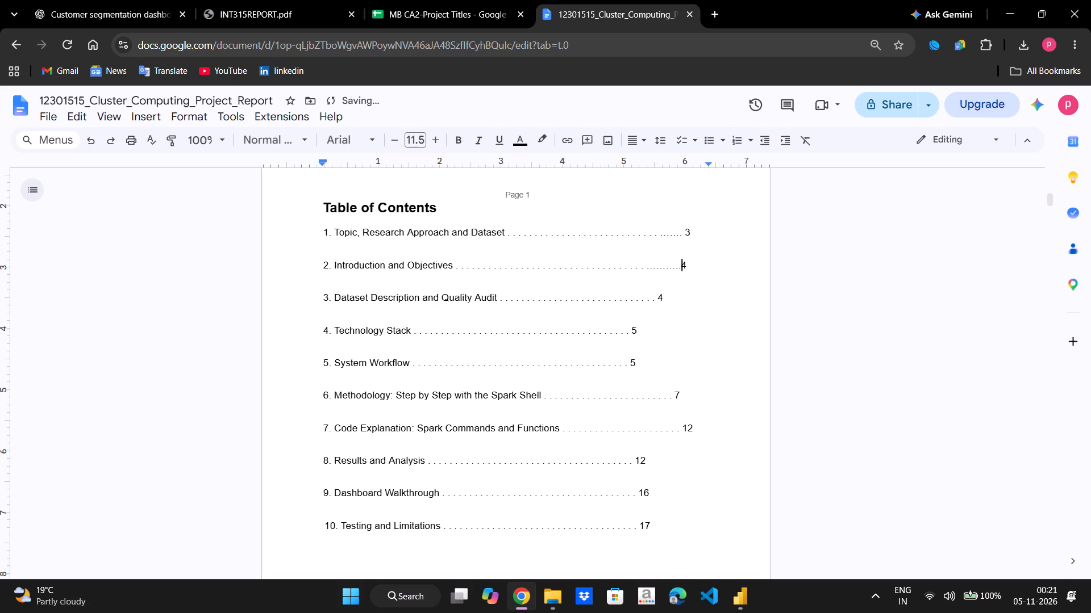
{"action": "key", "text": "Down"}
{"action": "key", "text": "Left"}
{"action": "key", "text": "Left"}
{"action": "type", "text": "......."}
Extend the dot leaders of 4. Technology Stack and 5. System Workflow to bring their page numbers in line with the entries above.
{"action": "key", "text": "Down"}
{"action": "key", "text": "Left"}
{"action": "type", "text": ".."}
{"action": "type", "text": "..."}
{"action": "key", "text": "Down"}
{"action": "key", "text": "Left"}
{"action": "key", "text": "Left"}
{"action": "key", "text": "period"}
{"action": "key", "text": "period"}
{"action": "key", "text": "period"}
{"action": "key", "text": "period"}
{"action": "key", "text": "period"}
{"action": "key", "text": "period"}
{"action": "key", "text": "period"}
{"action": "key", "text": "period"}
{"action": "key", "text": "period"}
{"action": "key", "text": "period"}
{"action": "key", "text": "period"}
{"action": "type", "text": "....."}
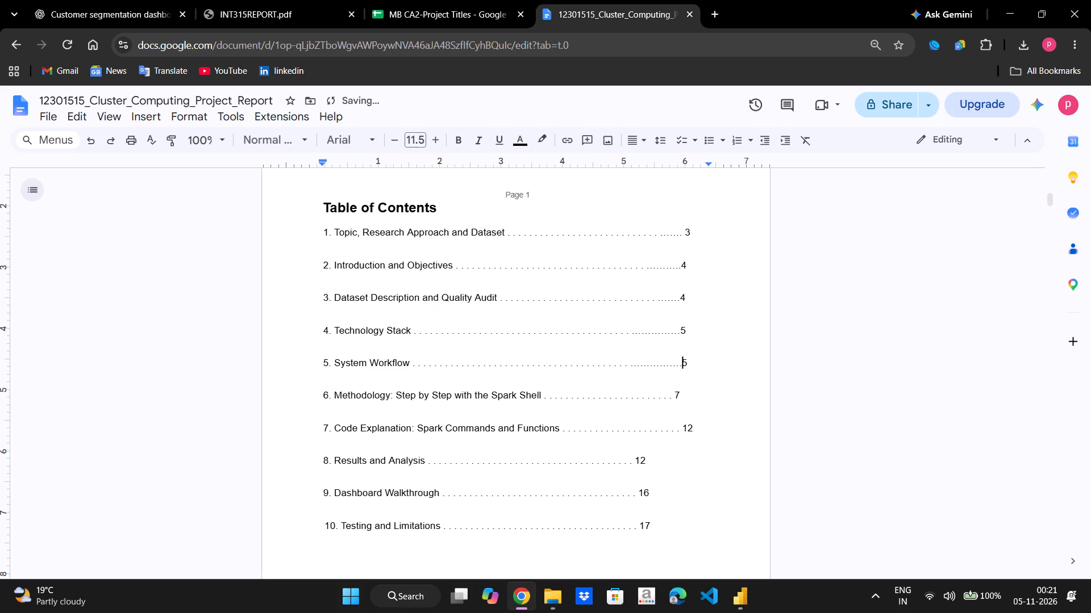
Add three dots before the page number of 6. Methodology and one dot before that of 7. Code Explanation.
{"action": "key", "text": "Down"}
{"action": "key", "text": "Left"}
{"action": "key", "text": "Left"}
{"action": "type", "text": "..."}
{"action": "key", "text": "Down"}
{"action": "key", "text": "period"}
Extend the dot leader of 8. Results and Analysis until its page number lines up with that of entry 7.
{"action": "key", "text": "Down"}
{"action": "key", "text": "Left"}
{"action": "key", "text": "Left"}
{"action": "key", "text": "period"}
{"action": "key", "text": "period"}
{"action": "key", "text": "period"}
{"action": "key", "text": "period"}
{"action": "key", "text": "period"}
{"action": "key", "text": "period"}
{"action": "key", "text": "period"}
{"action": "key", "text": "period"}
{"action": "key", "text": "period"}
{"action": "key", "text": "period"}
{"action": "key", "text": "period"}
{"action": "key", "text": "period"}
{"action": "type", "text": "...."}
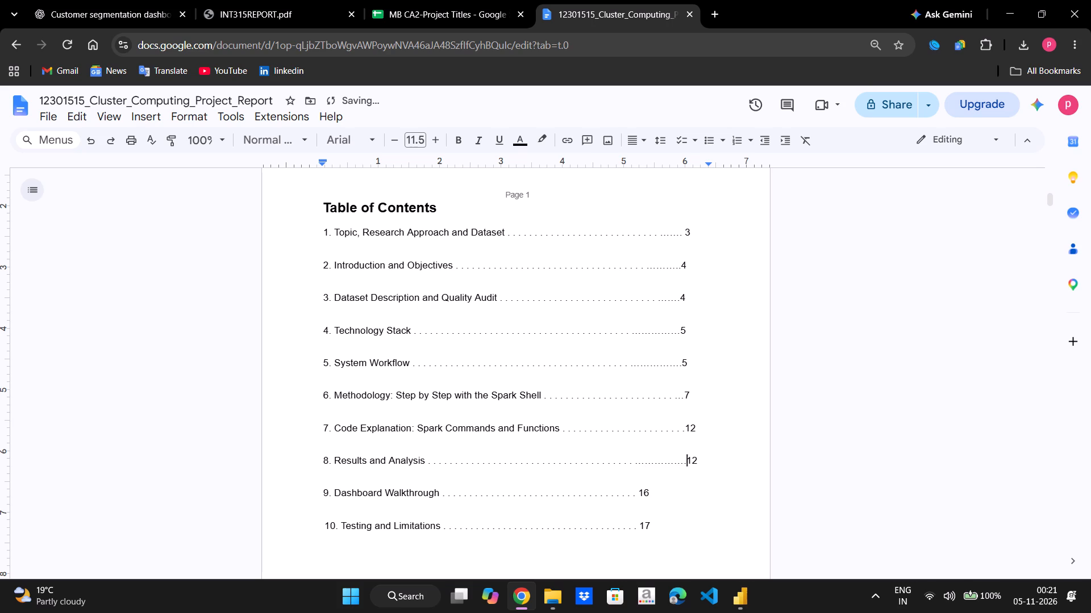
Add four dots before the page number of 9. Dashboard Walkthrough.
{"action": "key", "text": "Down"}
{"action": "key", "text": "Left"}
{"action": "key", "text": "Left"}
{"action": "key", "text": "Left"}
{"action": "key", "text": "period"}
{"action": "key", "text": "period"}
{"action": "key", "text": "period"}
{"action": "key", "text": "period"}
Delete the dot leader and page number from the table of contents entry 1. Topic, Research Approach and Dataset.
{"action": "left_click", "coordinate": [704, 234]}
{"action": "key", "text": "BackSpace"}
{"action": "key", "text": "BackSpace"}
{"action": "key", "text": "BackSpace"}
{"action": "key", "text": "BackSpace"}
{"action": "key", "text": "BackSpace"}
{"action": "key", "text": "BackSpace"}
{"action": "key", "text": "BackSpace"}
{"action": "key", "text": "BackSpace"}
{"action": "key", "text": "BackSpace"}
{"action": "key", "text": "BackSpace"}
{"action": "key", "text": "BackSpace"}
{"action": "key", "text": "BackSpace"}
{"action": "key", "text": "BackSpace"}
{"action": "key", "text": "BackSpace"}
{"action": "key", "text": "BackSpace"}
{"action": "key", "text": "BackSpace"}
{"action": "key", "text": "BackSpace"}
{"action": "key", "text": "BackSpace"}
{"action": "key", "text": "BackSpace"}
{"action": "key", "text": "BackSpace"}
{"action": "key", "text": "BackSpace"}
{"action": "key", "text": "BackSpace"}
{"action": "key", "text": "BackSpace"}
{"action": "key", "text": "BackSpace"}
{"action": "key", "text": "BackSpace"}
{"action": "key", "text": "BackSpace"}
{"action": "key", "text": "BackSpace"}
{"action": "key", "text": "BackSpace"}
{"action": "key", "text": "BackSpace"}
{"action": "key", "text": "BackSpace"}
{"action": "key", "text": "BackSpace"}
{"action": "key", "text": "BackSpace"}
{"action": "key", "text": "BackSpace"}
{"action": "key", "text": "BackSpace"}
{"action": "key", "text": "BackSpace"}
{"action": "key", "text": "BackSpace"}
{"action": "key", "text": "BackSpace"}
{"action": "key", "text": "BackSpace"}
{"action": "key", "text": "BackSpace"}
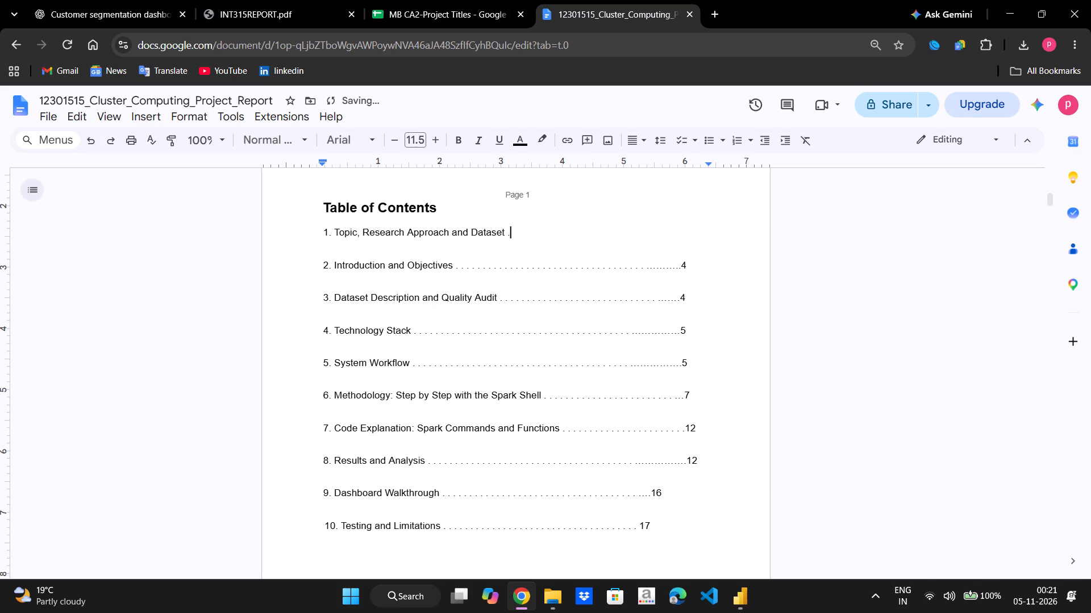
{"action": "key", "text": "BackSpace"}
{"action": "key", "text": "BackSpace"}
Remove the dot leader and page number after 2. Introduction and Objectives in the table of contents.
{"action": "left_click", "coordinate": [730, 267]}
{"action": "key", "text": "BackSpace"}
{"action": "key", "text": "BackSpace"}
{"action": "key", "text": "BackSpace"}
{"action": "key", "text": "BackSpace"}
{"action": "key", "text": "BackSpace"}
{"action": "key", "text": "BackSpace"}
{"action": "key", "text": "BackSpace"}
{"action": "key", "text": "BackSpace"}
{"action": "key", "text": "BackSpace"}
{"action": "key", "text": "BackSpace"}
{"action": "key", "text": "BackSpace"}
{"action": "key", "text": "BackSpace"}
{"action": "key", "text": "BackSpace"}
{"action": "key", "text": "BackSpace"}
{"action": "key", "text": "BackSpace"}
{"action": "key", "text": "BackSpace"}
{"action": "key", "text": "BackSpace"}
{"action": "key", "text": "BackSpace"}
{"action": "key", "text": "BackSpace"}
{"action": "key", "text": "BackSpace"}
{"action": "key", "text": "BackSpace"}
{"action": "key", "text": "BackSpace"}
{"action": "key", "text": "BackSpace"}
{"action": "key", "text": "BackSpace"}
{"action": "key", "text": "BackSpace"}
{"action": "key", "text": "BackSpace"}
{"action": "key", "text": "BackSpace"}
{"action": "key", "text": "BackSpace"}
{"action": "key", "text": "BackSpace"}
{"action": "key", "text": "BackSpace"}
{"action": "key", "text": "BackSpace"}
{"action": "key", "text": "BackSpace"}
Remove the dot leader and page number after 3. Dataset Description and Quality Audit, leaving only the entry title.
{"action": "left_click", "coordinate": [719, 300]}
{"action": "key", "text": "BackSpace"}
{"action": "key", "text": "BackSpace"}
{"action": "key", "text": "BackSpace"}
{"action": "key", "text": "BackSpace"}
{"action": "key", "text": "BackSpace"}
{"action": "key", "text": "BackSpace"}
{"action": "key", "text": "BackSpace"}
{"action": "key", "text": "BackSpace"}
{"action": "key", "text": "BackSpace"}
{"action": "key", "text": "BackSpace"}
{"action": "key", "text": "BackSpace"}
{"action": "key", "text": "BackSpace"}
{"action": "key", "text": "BackSpace"}
{"action": "key", "text": "BackSpace"}
{"action": "key", "text": "BackSpace"}
{"action": "key", "text": "BackSpace"}
{"action": "key", "text": "BackSpace"}
{"action": "key", "text": "BackSpace"}
{"action": "key", "text": "BackSpace"}
{"action": "key", "text": "BackSpace"}
{"action": "key", "text": "BackSpace"}
{"action": "key", "text": "BackSpace"}
{"action": "key", "text": "BackSpace"}
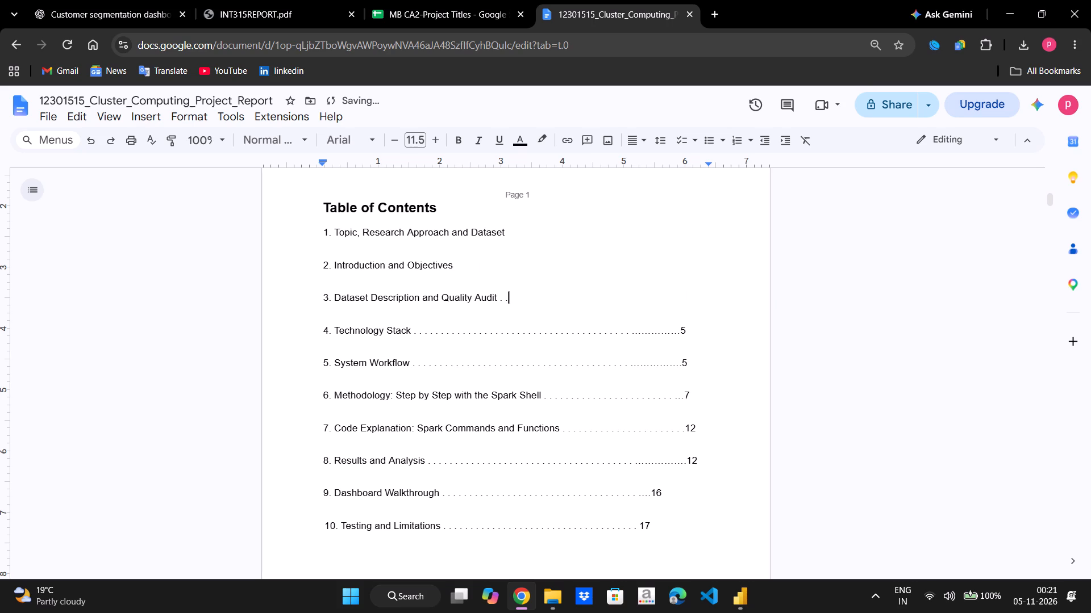
{"action": "key", "text": "BackSpace"}
{"action": "key", "text": "BackSpace"}
{"action": "key", "text": "BackSpace"}
{"action": "key", "text": "BackSpace"}
Delete the dot leader and page number from the 4. Technology Stack entry, keeping only its title.
{"action": "left_click", "coordinate": [711, 321]}
{"action": "key", "text": "BackSpace"}
{"action": "key", "text": "BackSpace"}
{"action": "key", "text": "BackSpace"}
{"action": "key", "text": "BackSpace"}
{"action": "key", "text": "BackSpace"}
{"action": "key", "text": "BackSpace"}
{"action": "key", "text": "BackSpace"}
{"action": "key", "text": "BackSpace"}
{"action": "key", "text": "BackSpace"}
{"action": "key", "text": "BackSpace"}
{"action": "key", "text": "BackSpace"}
{"action": "key", "text": "BackSpace"}
{"action": "key", "text": "BackSpace"}
{"action": "key", "text": "BackSpace"}
{"action": "key", "text": "BackSpace"}
{"action": "key", "text": "BackSpace"}
{"action": "key", "text": "BackSpace"}
{"action": "key", "text": "BackSpace"}
{"action": "key", "text": "BackSpace"}
{"action": "key", "text": "BackSpace"}
{"action": "key", "text": "BackSpace"}
{"action": "key", "text": "BackSpace"}
{"action": "key", "text": "BackSpace"}
{"action": "key", "text": "BackSpace"}
{"action": "key", "text": "BackSpace"}
{"action": "key", "text": "BackSpace"}
Delete the dot leader and page number from the 5. System Workflow entry, keeping only its title.
{"action": "left_click", "coordinate": [710, 370]}
{"action": "key", "text": "BackSpace"}
{"action": "key", "text": "BackSpace"}
{"action": "key", "text": "BackSpace"}
{"action": "key", "text": "BackSpace"}
{"action": "key", "text": "BackSpace"}
{"action": "key", "text": "BackSpace"}
{"action": "key", "text": "BackSpace"}
{"action": "key", "text": "BackSpace"}
{"action": "key", "text": "BackSpace"}
{"action": "key", "text": "BackSpace"}
{"action": "key", "text": "BackSpace"}
{"action": "key", "text": "BackSpace"}
{"action": "key", "text": "BackSpace"}
{"action": "key", "text": "BackSpace"}
{"action": "key", "text": "BackSpace"}
{"action": "key", "text": "BackSpace"}
{"action": "key", "text": "BackSpace"}
{"action": "key", "text": "BackSpace"}
{"action": "key", "text": "BackSpace"}
{"action": "key", "text": "BackSpace"}
{"action": "key", "text": "BackSpace"}
{"action": "key", "text": "BackSpace"}
{"action": "key", "text": "BackSpace"}
{"action": "key", "text": "BackSpace"}
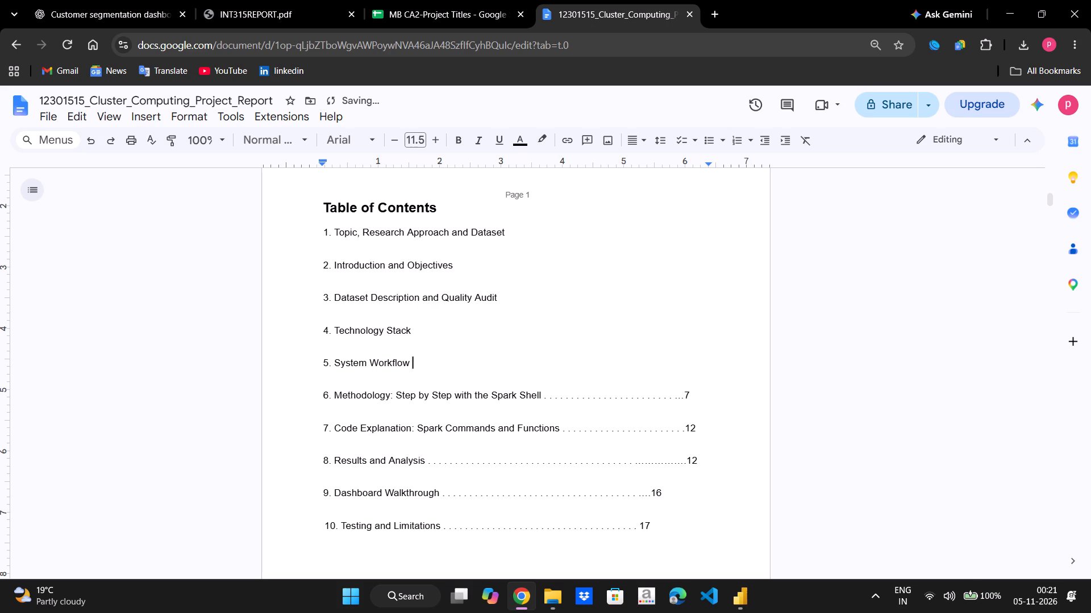
Delete the dot leader and page number from the 6. Methodology: Step by Step with the Spark Shell entry.
{"action": "left_click", "coordinate": [721, 391]}
{"action": "key", "text": "BackSpace"}
{"action": "key", "text": "BackSpace"}
{"action": "key", "text": "BackSpace"}
{"action": "key", "text": "BackSpace"}
{"action": "key", "text": "BackSpace"}
{"action": "key", "text": "BackSpace"}
{"action": "key", "text": "BackSpace"}
{"action": "key", "text": "BackSpace"}
{"action": "key", "text": "BackSpace"}
{"action": "key", "text": "BackSpace"}
{"action": "key", "text": "BackSpace"}
{"action": "key", "text": "BackSpace"}
{"action": "key", "text": "BackSpace"}
{"action": "key", "text": "BackSpace"}
{"action": "key", "text": "BackSpace"}
{"action": "key", "text": "BackSpace"}
{"action": "key", "text": "BackSpace"}
{"action": "key", "text": "BackSpace"}
{"action": "key", "text": "BackSpace"}
{"action": "key", "text": "BackSpace"}
{"action": "key", "text": "BackSpace"}
Delete the dot leader and page number from the 7. Code Explanation: Spark Commands and Functions entry.
{"action": "left_click", "coordinate": [718, 426]}
{"action": "key", "text": "BackSpace"}
{"action": "key", "text": "BackSpace"}
{"action": "key", "text": "BackSpace"}
{"action": "key", "text": "BackSpace"}
{"action": "key", "text": "BackSpace"}
{"action": "key", "text": "BackSpace"}
{"action": "key", "text": "BackSpace"}
{"action": "key", "text": "BackSpace"}
{"action": "key", "text": "BackSpace"}
{"action": "key", "text": "BackSpace"}
{"action": "key", "text": "BackSpace"}
{"action": "key", "text": "BackSpace"}
{"action": "key", "text": "BackSpace"}
{"action": "key", "text": "BackSpace"}
{"action": "key", "text": "BackSpace"}
{"action": "key", "text": "BackSpace"}
{"action": "key", "text": "BackSpace"}
{"action": "key", "text": "BackSpace"}
{"action": "key", "text": "BackSpace"}
{"action": "key", "text": "BackSpace"}
{"action": "key", "text": "BackSpace"}
{"action": "key", "text": "BackSpace"}
Delete the dot leader and page number from the 8. Results and Analysis entry, keeping only its title.
{"action": "scroll", "coordinate": [757, 414], "scroll_direction": "down", "scroll_amount": 1}
{"action": "left_click", "coordinate": [697, 333]}
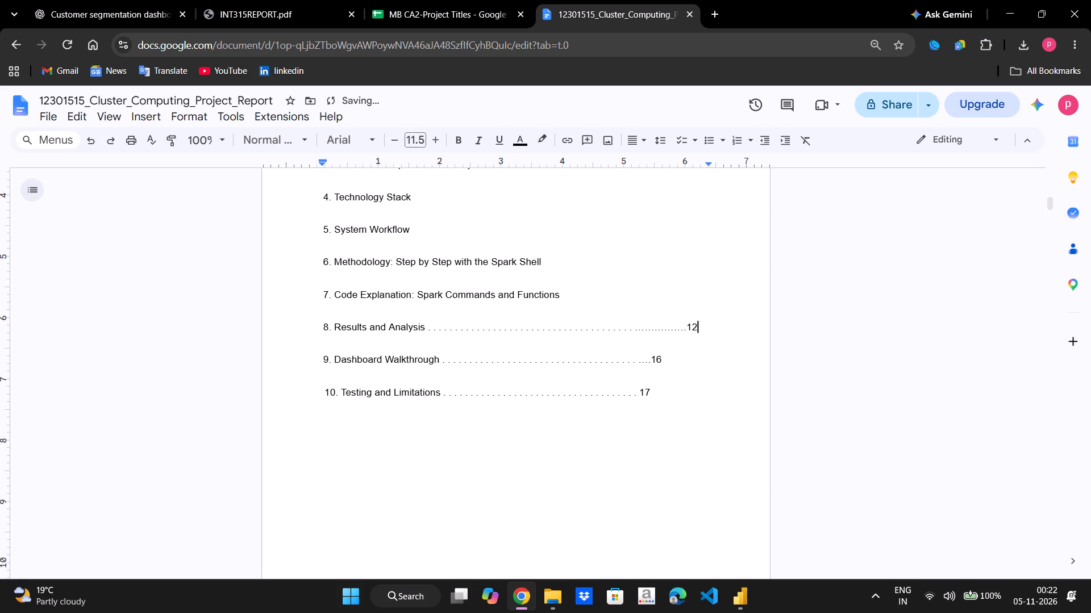
{"action": "key", "text": "BackSpace"}
{"action": "key", "text": "BackSpace"}
{"action": "key", "text": "BackSpace"}
{"action": "key", "text": "BackSpace"}
{"action": "key", "text": "BackSpace"}
{"action": "key", "text": "BackSpace"}
{"action": "key", "text": "BackSpace"}
{"action": "key", "text": "BackSpace"}
{"action": "key", "text": "BackSpace"}
{"action": "key", "text": "BackSpace"}
{"action": "key", "text": "BackSpace"}
{"action": "key", "text": "BackSpace"}
{"action": "key", "text": "BackSpace"}
{"action": "key", "text": "BackSpace"}
{"action": "key", "text": "BackSpace"}
{"action": "key", "text": "BackSpace"}
{"action": "key", "text": "BackSpace"}
{"action": "key", "text": "BackSpace"}
{"action": "key", "text": "BackSpace"}
{"action": "key", "text": "BackSpace"}
{"action": "key", "text": "BackSpace"}
{"action": "key", "text": "BackSpace"}
{"action": "key", "text": "BackSpace"}
{"action": "key", "text": "BackSpace"}
{"action": "key", "text": "BackSpace"}
Delete the dot leader and page number from the 9. Dashboard Walkthrough entry, keeping only its title.
{"action": "left_click", "coordinate": [716, 358]}
{"action": "key", "text": "BackSpace"}
{"action": "key", "text": "BackSpace"}
{"action": "key", "text": "BackSpace"}
{"action": "key", "text": "BackSpace"}
{"action": "key", "text": "BackSpace"}
{"action": "key", "text": "BackSpace"}
{"action": "key", "text": "BackSpace"}
{"action": "key", "text": "BackSpace"}
{"action": "key", "text": "BackSpace"}
{"action": "key", "text": "BackSpace"}
{"action": "key", "text": "BackSpace"}
{"action": "key", "text": "BackSpace"}
{"action": "key", "text": "BackSpace"}
{"action": "key", "text": "BackSpace"}
{"action": "key", "text": "BackSpace"}
{"action": "key", "text": "BackSpace"}
{"action": "key", "text": "BackSpace"}
{"action": "key", "text": "BackSpace"}
{"action": "key", "text": "BackSpace"}
{"action": "key", "text": "BackSpace"}
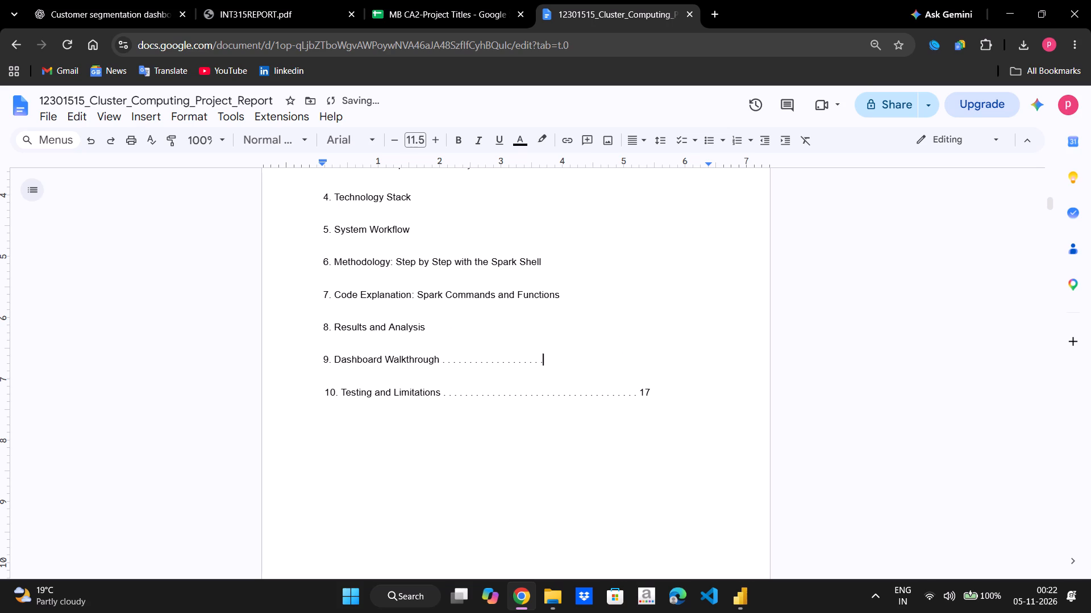
{"action": "key", "text": "BackSpace"}
{"action": "key", "text": "BackSpace"}
Delete the dot leader and page number from the 10. Testing and Limitations entry, keeping only its title.
{"action": "left_click", "coordinate": [694, 379]}
{"action": "key", "text": "BackSpace"}
{"action": "key", "text": "BackSpace"}
{"action": "key", "text": "BackSpace"}
{"action": "key", "text": "BackSpace"}
{"action": "key", "text": "BackSpace"}
{"action": "key", "text": "BackSpace"}
{"action": "key", "text": "BackSpace"}
{"action": "key", "text": "BackSpace"}
{"action": "key", "text": "BackSpace"}
{"action": "key", "text": "BackSpace"}
{"action": "key", "text": "BackSpace"}
{"action": "key", "text": "BackSpace"}
{"action": "key", "text": "BackSpace"}
{"action": "key", "text": "BackSpace"}
{"action": "key", "text": "BackSpace"}
{"action": "key", "text": "BackSpace"}
{"action": "key", "text": "BackSpace"}
{"action": "key", "text": "BackSpace"}
{"action": "key", "text": "BackSpace"}
{"action": "key", "text": "BackSpace"}
{"action": "key", "text": "BackSpace"}
{"action": "key", "text": "BackSpace"}
{"action": "key", "text": "BackSpace"}
{"action": "key", "text": "BackSpace"}
{"action": "key", "text": "BackSpace"}
{"action": "key", "text": "BackSpace"}
{"action": "key", "text": "BackSpace"}
{"action": "key", "text": "BackSpace"}
Review section 1 of the report down to the fig_dataset_preview screenshot slot above the Figure 1 caption.
{"action": "scroll", "coordinate": [746, 400], "scroll_direction": "down", "scroll_amount": 4}
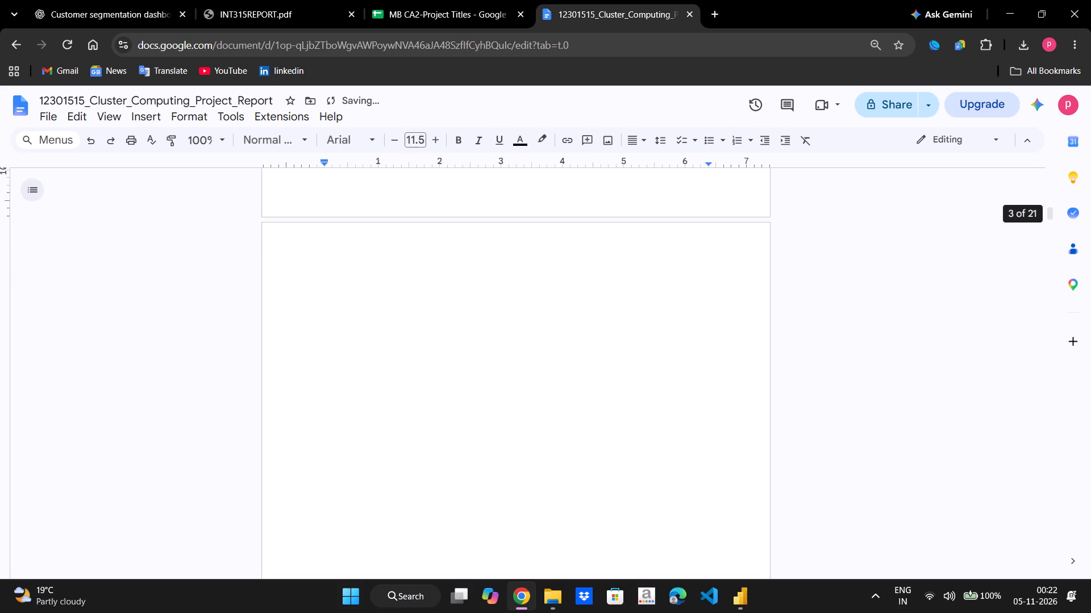
{"action": "scroll", "coordinate": [746, 400], "scroll_direction": "down", "scroll_amount": 4}
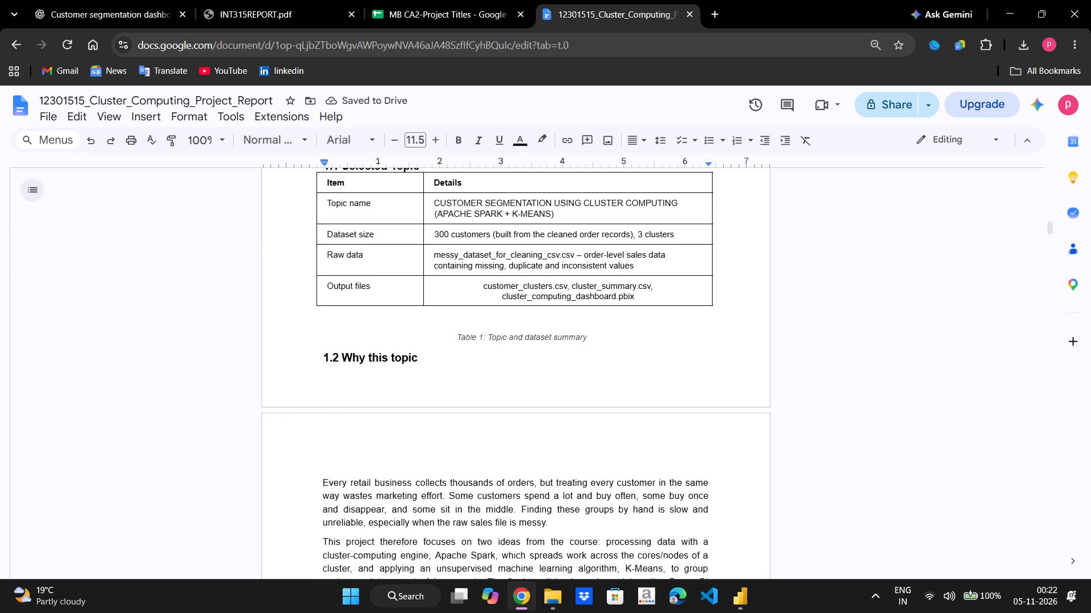
{"action": "scroll", "coordinate": [746, 400], "scroll_direction": "down", "scroll_amount": 2}
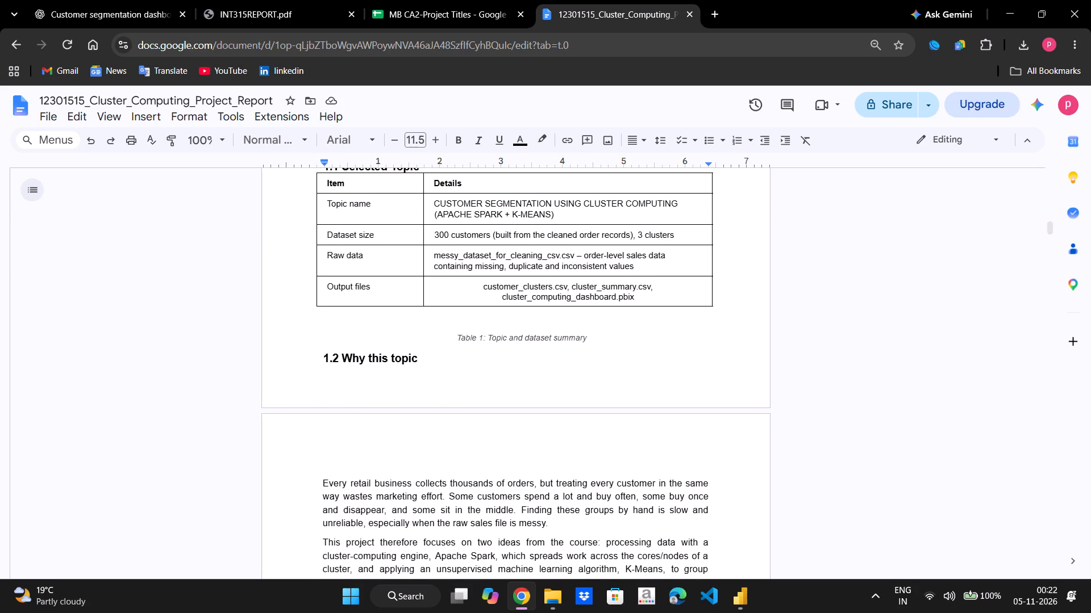
{"action": "scroll", "coordinate": [746, 400], "scroll_direction": "down", "scroll_amount": 3}
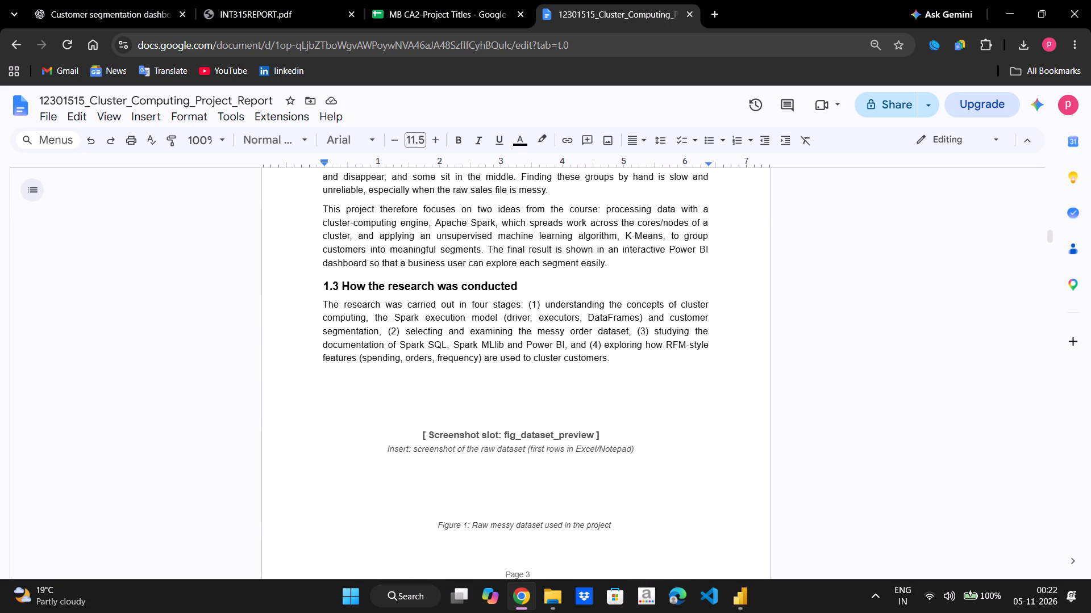
{"action": "scroll", "coordinate": [746, 400], "scroll_direction": "down", "scroll_amount": 3}
{"action": "scroll", "coordinate": [746, 400], "scroll_direction": "up", "scroll_amount": 1}
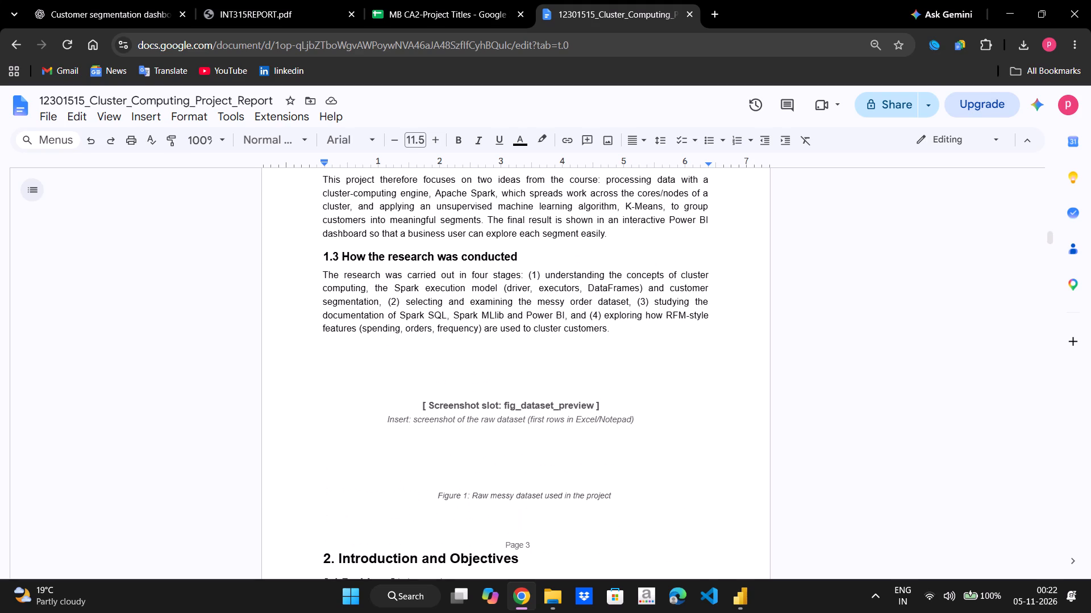
{"action": "scroll", "coordinate": [746, 400], "scroll_direction": "down", "scroll_amount": 1}
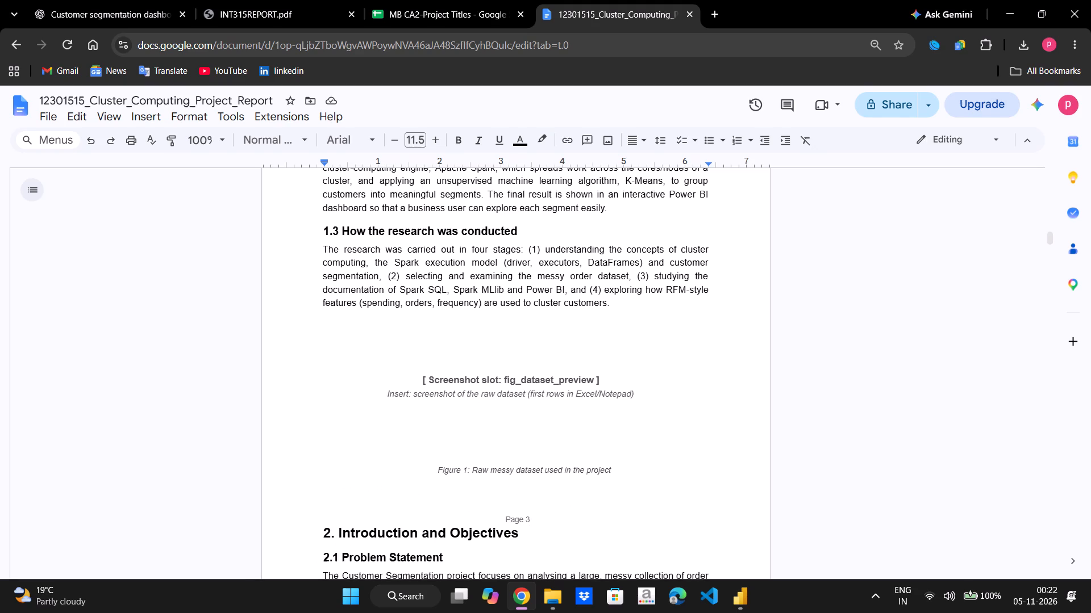
{"action": "left_click", "coordinate": [673, 362]}
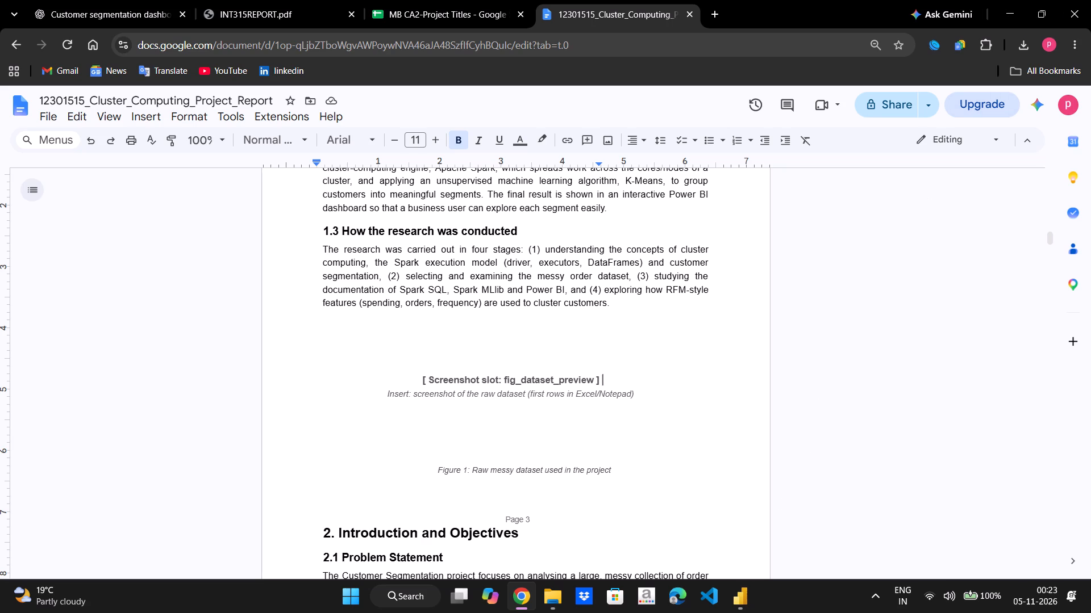
Switch to Power BI Desktop, show the Raw Data table in table view, and capture a screenshot of its upper rows.
{"action": "left_click", "coordinate": [740, 590]}
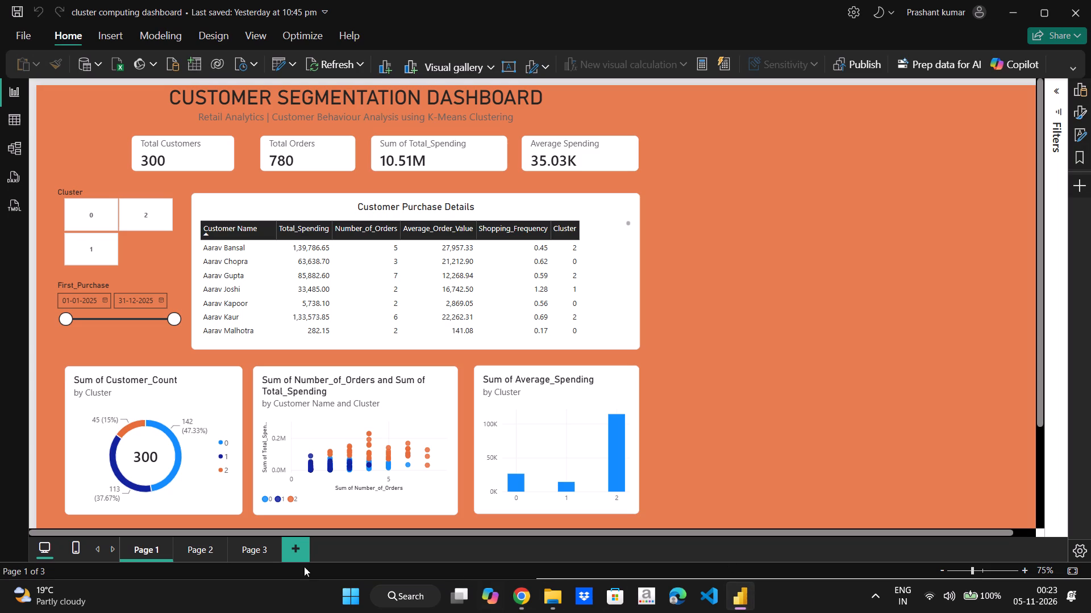
{"action": "left_click", "coordinate": [252, 546]}
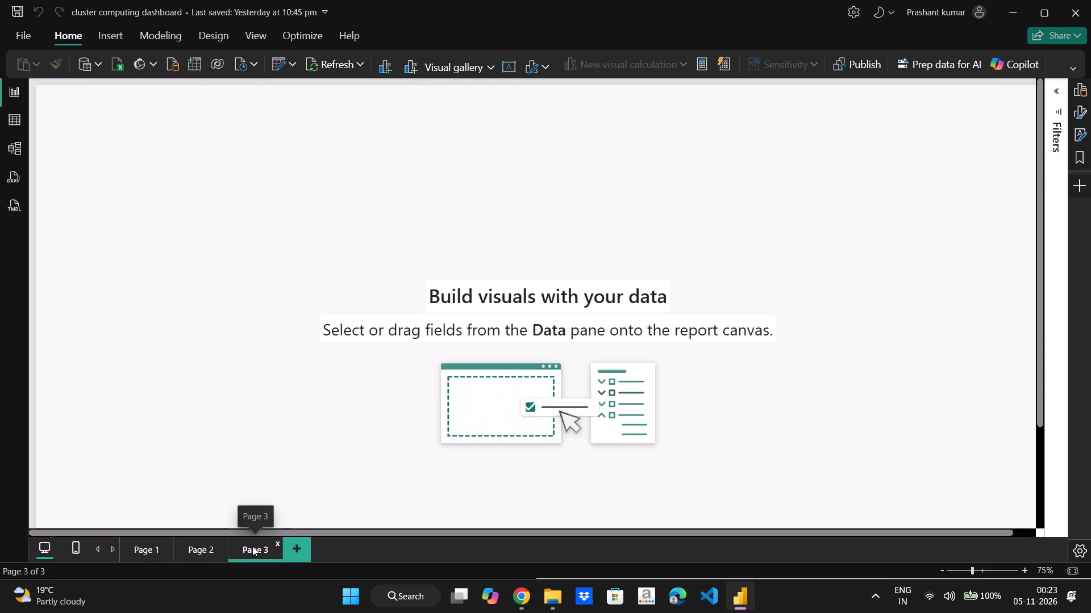
{"action": "left_click", "coordinate": [188, 542]}
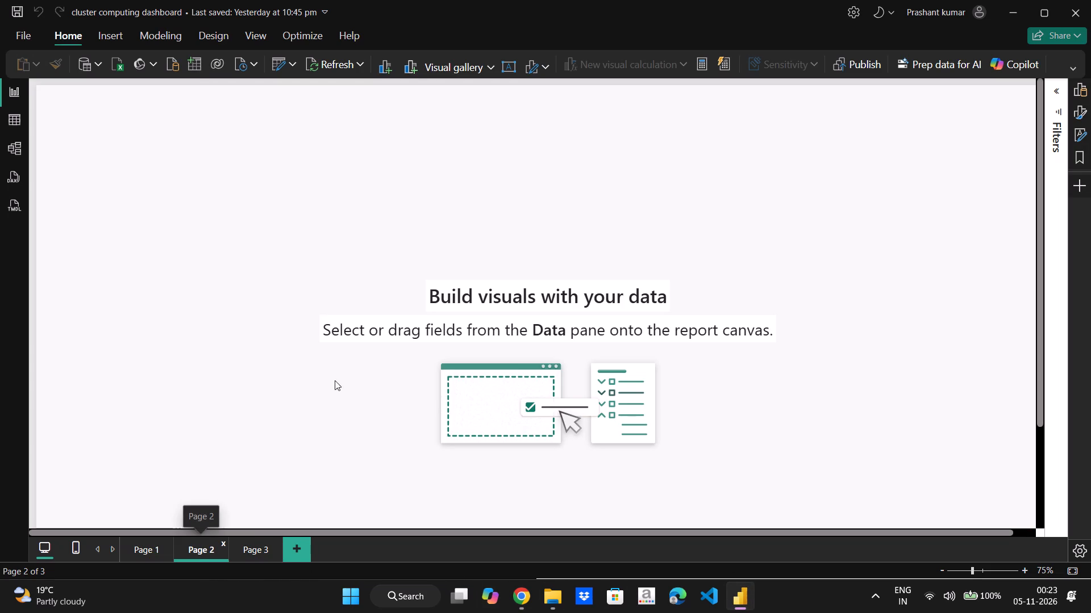
{"action": "left_click", "coordinate": [7, 119]}
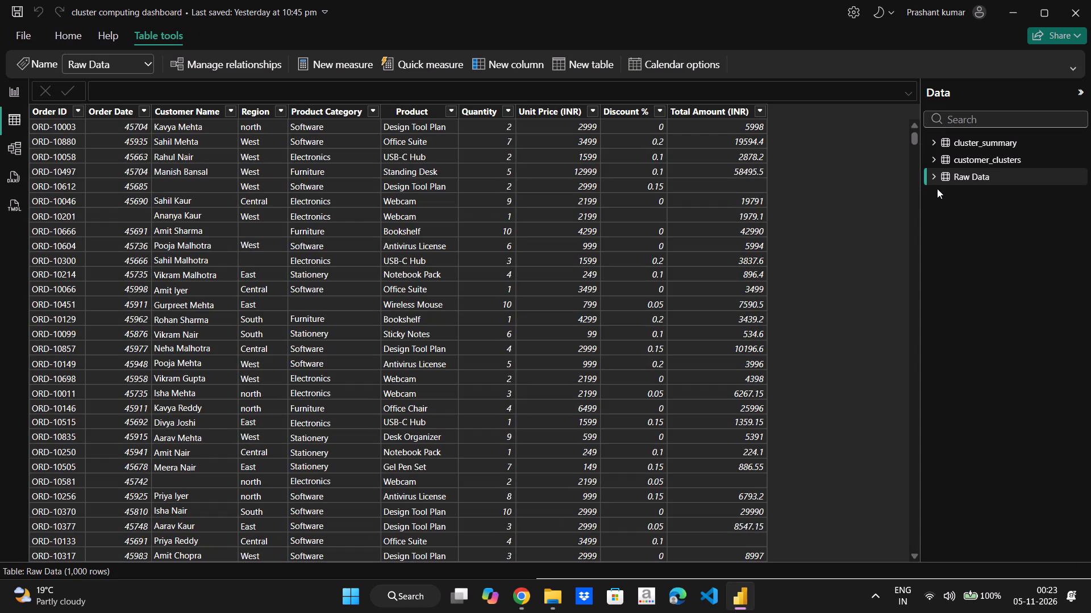
{"action": "key", "text": "shift+super+s"}
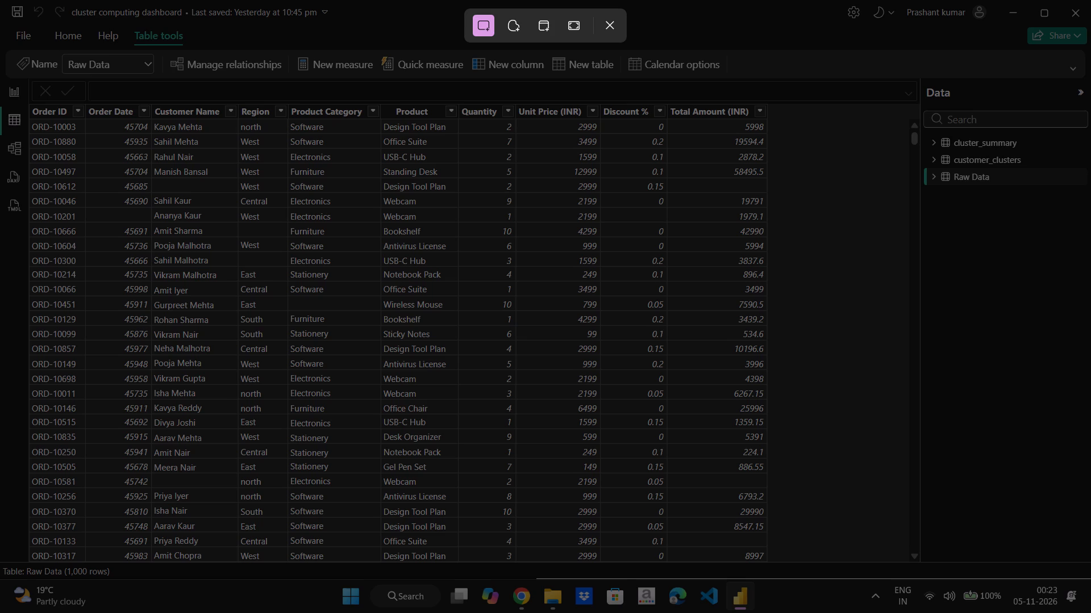
{"action": "left_click_drag", "start_coordinate": [26, 33], "coordinate": [883, 435]}
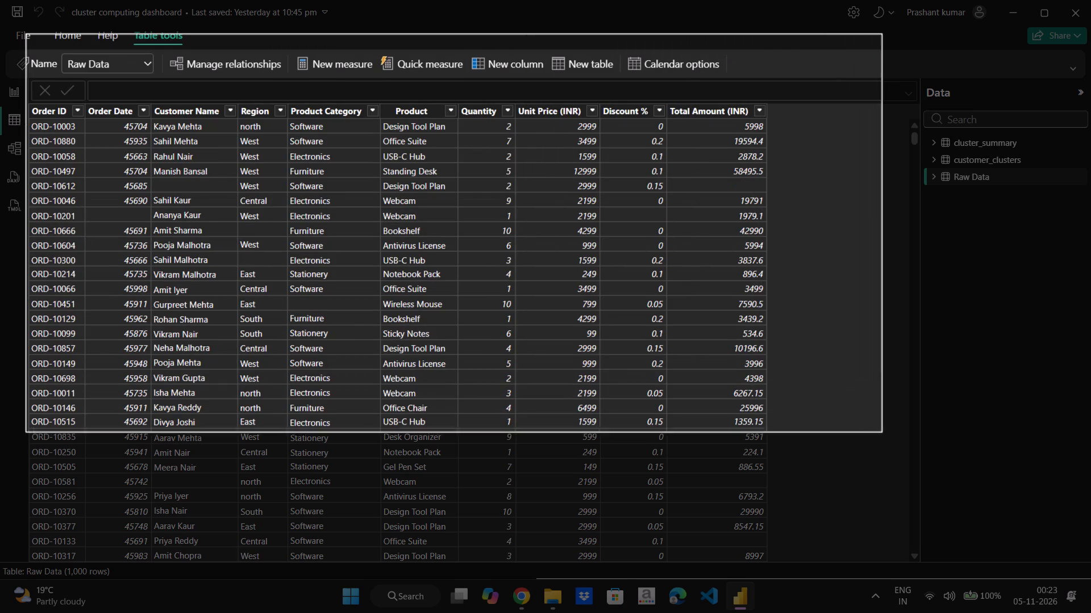
{"action": "left_click_drag", "start_coordinate": [883, 435], "coordinate": [836, 415]}
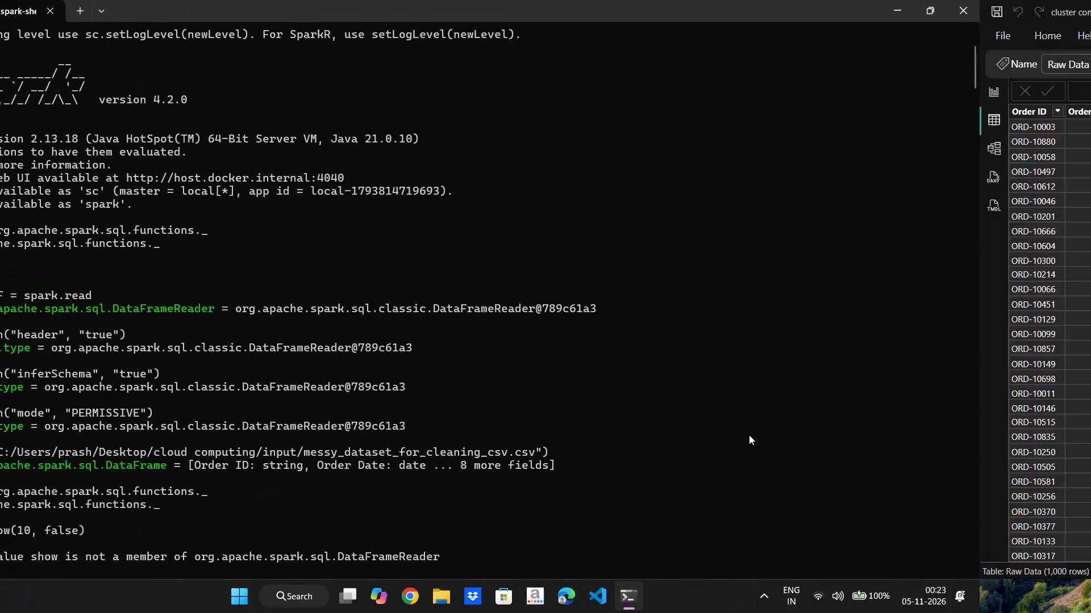
Back in the Google Docs report, replace the fig_dataset_preview placeholder text with the captured Raw Data screenshot.
{"action": "left_click", "coordinate": [522, 597]}
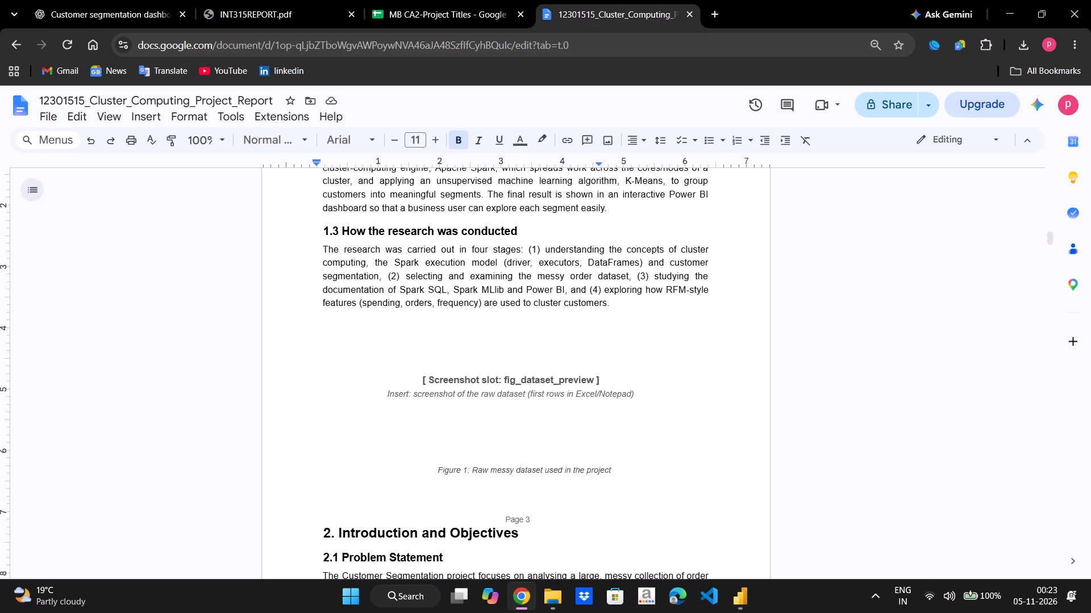
{"action": "left_click_drag", "start_coordinate": [641, 397], "coordinate": [381, 380]}
{"action": "key", "text": "BackSpace"}
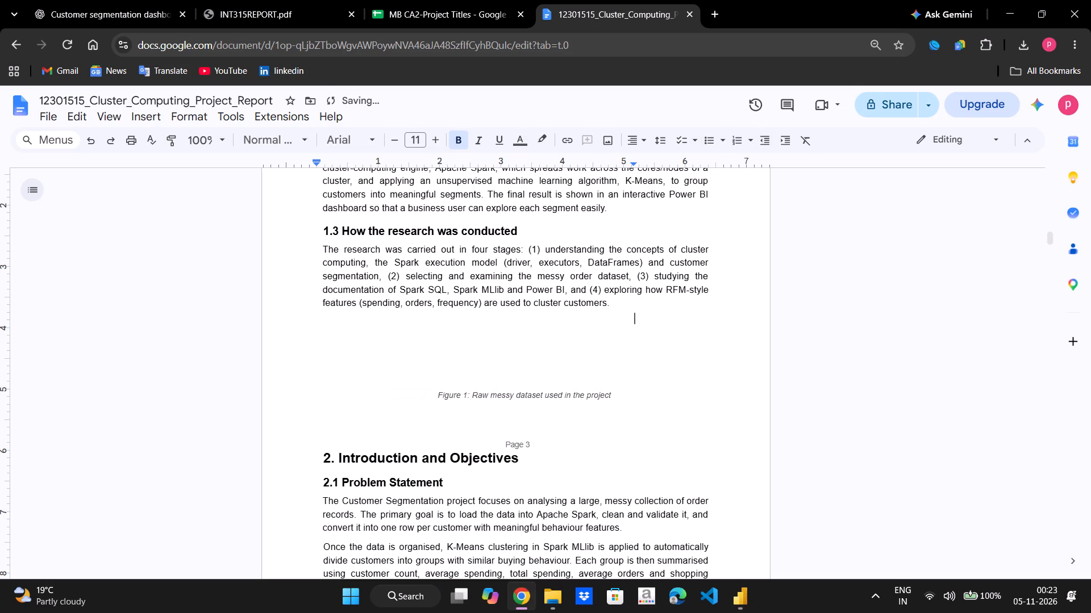
{"action": "key", "text": "ctrl+v"}
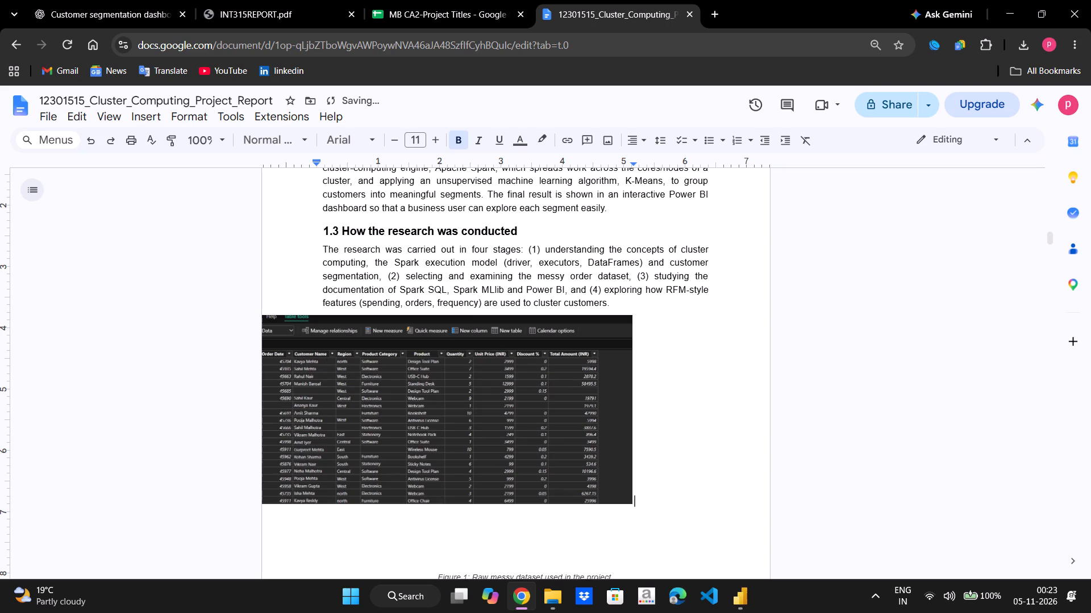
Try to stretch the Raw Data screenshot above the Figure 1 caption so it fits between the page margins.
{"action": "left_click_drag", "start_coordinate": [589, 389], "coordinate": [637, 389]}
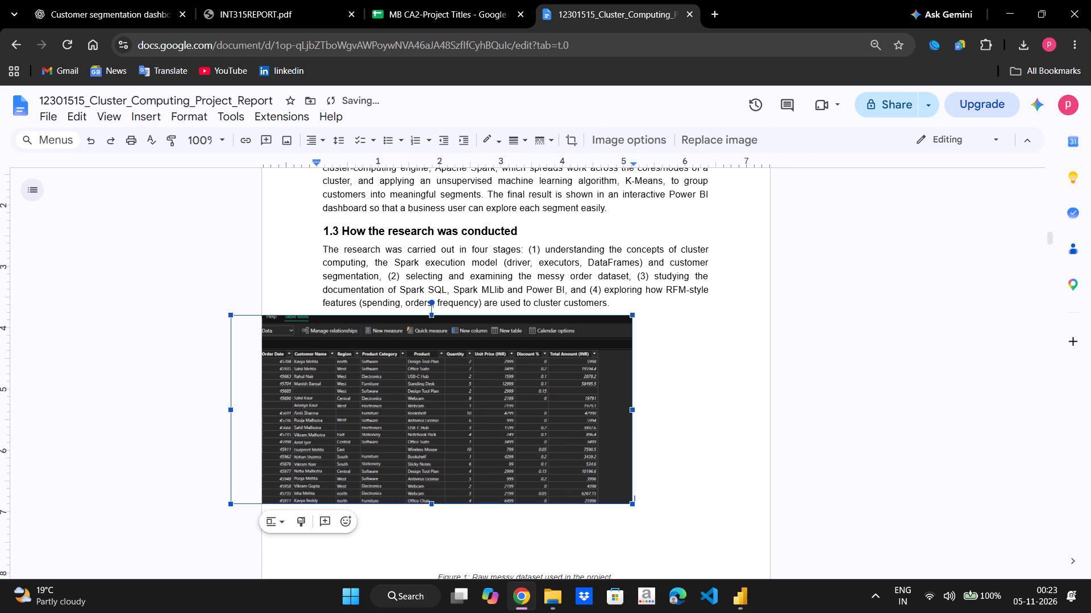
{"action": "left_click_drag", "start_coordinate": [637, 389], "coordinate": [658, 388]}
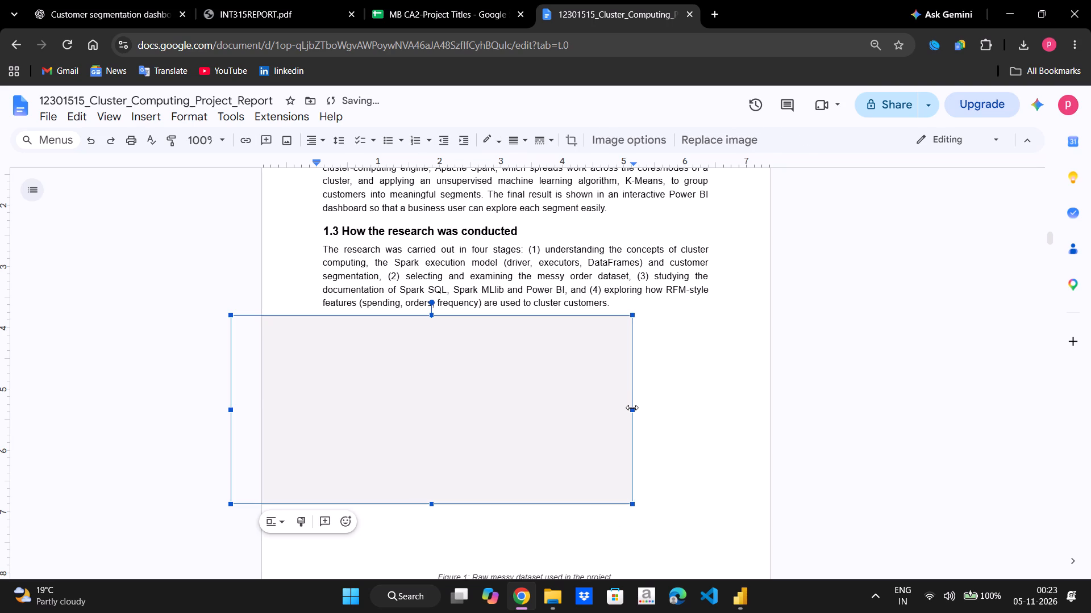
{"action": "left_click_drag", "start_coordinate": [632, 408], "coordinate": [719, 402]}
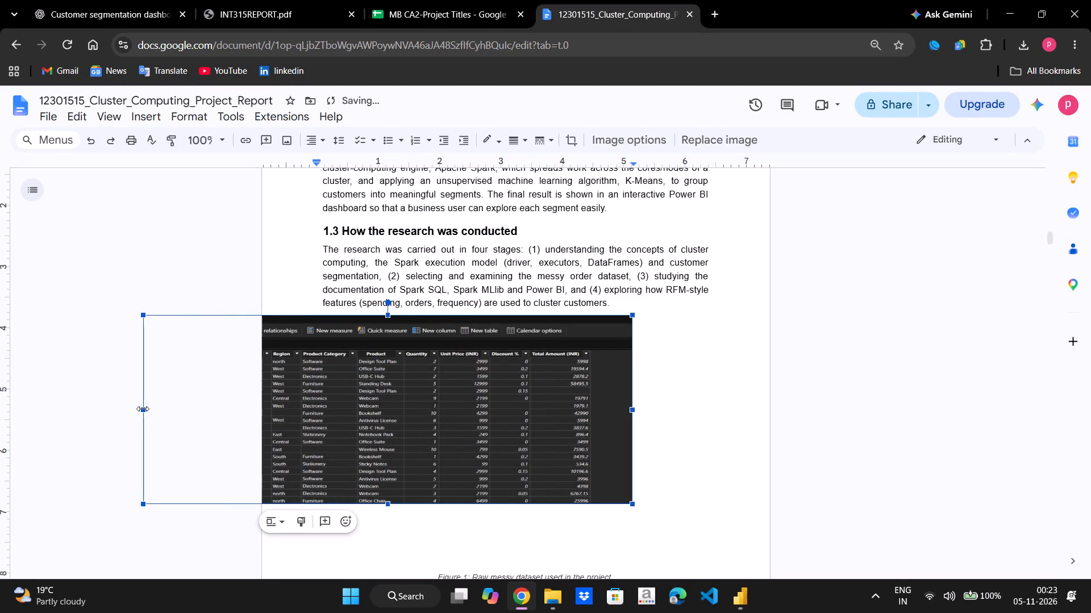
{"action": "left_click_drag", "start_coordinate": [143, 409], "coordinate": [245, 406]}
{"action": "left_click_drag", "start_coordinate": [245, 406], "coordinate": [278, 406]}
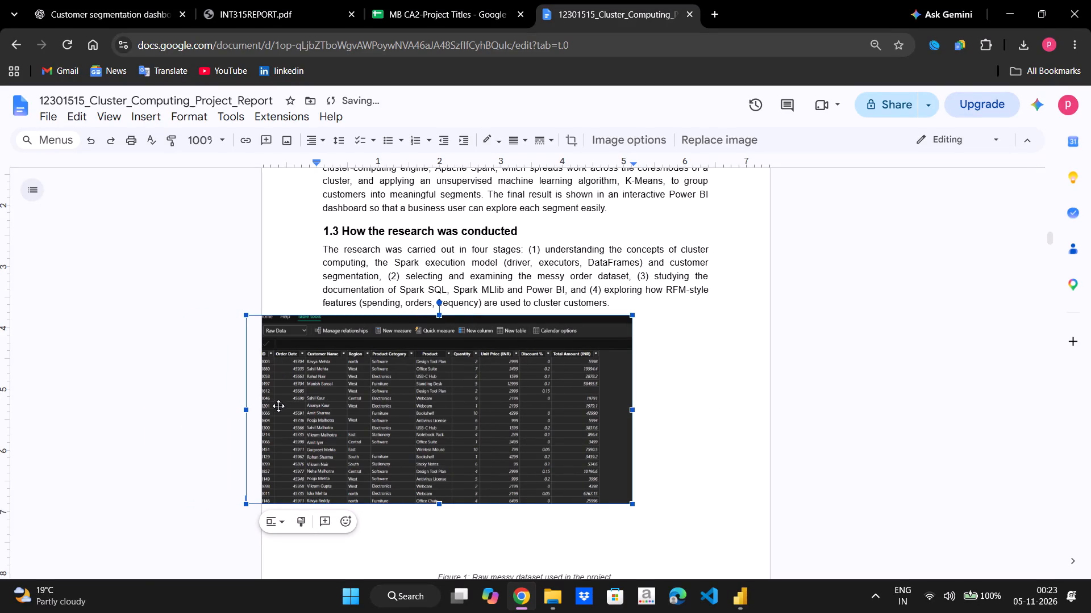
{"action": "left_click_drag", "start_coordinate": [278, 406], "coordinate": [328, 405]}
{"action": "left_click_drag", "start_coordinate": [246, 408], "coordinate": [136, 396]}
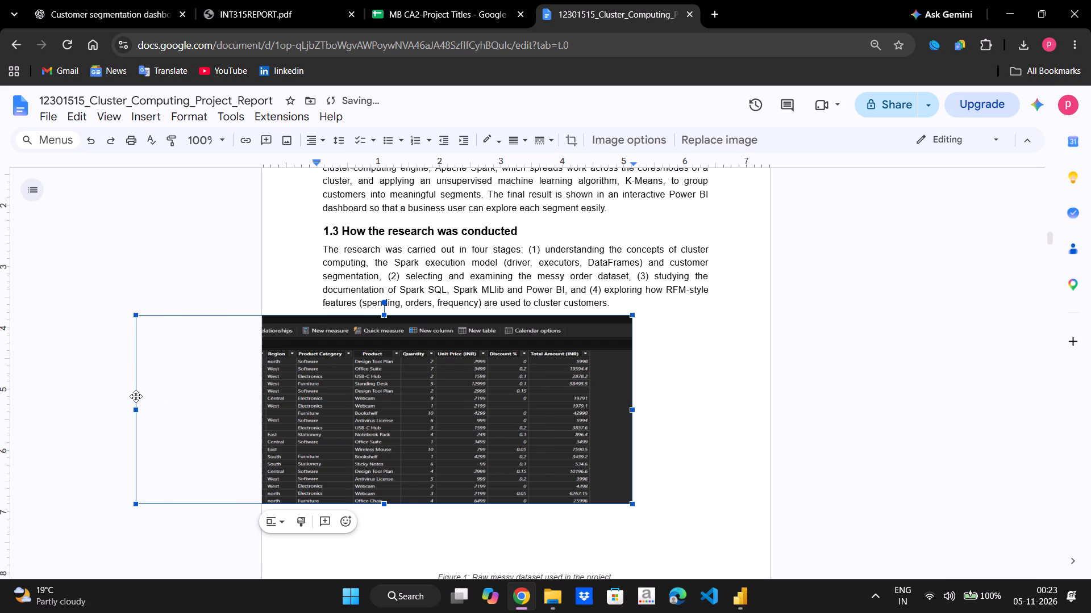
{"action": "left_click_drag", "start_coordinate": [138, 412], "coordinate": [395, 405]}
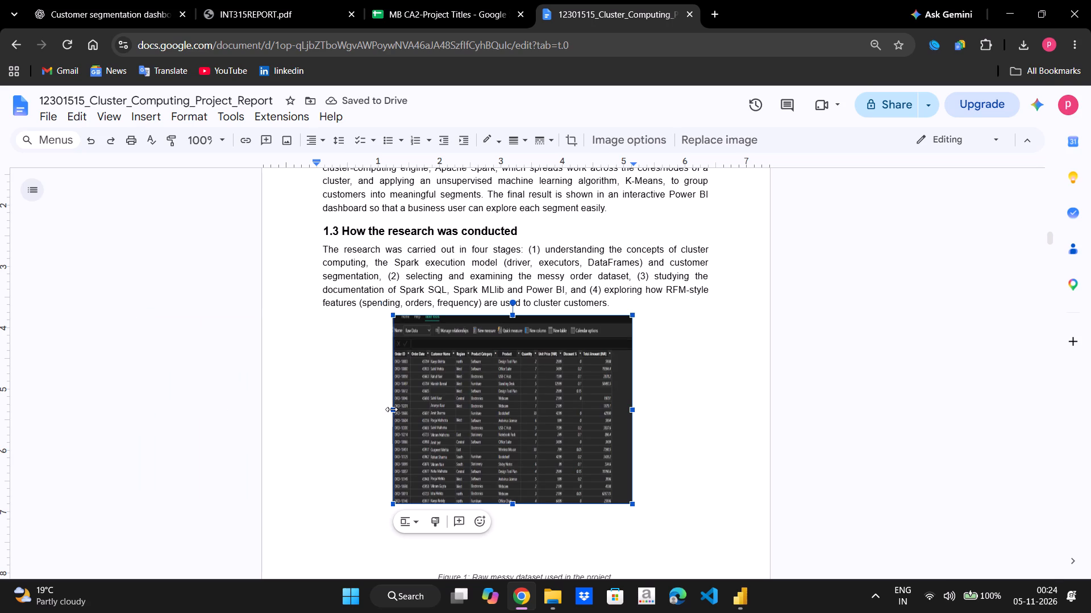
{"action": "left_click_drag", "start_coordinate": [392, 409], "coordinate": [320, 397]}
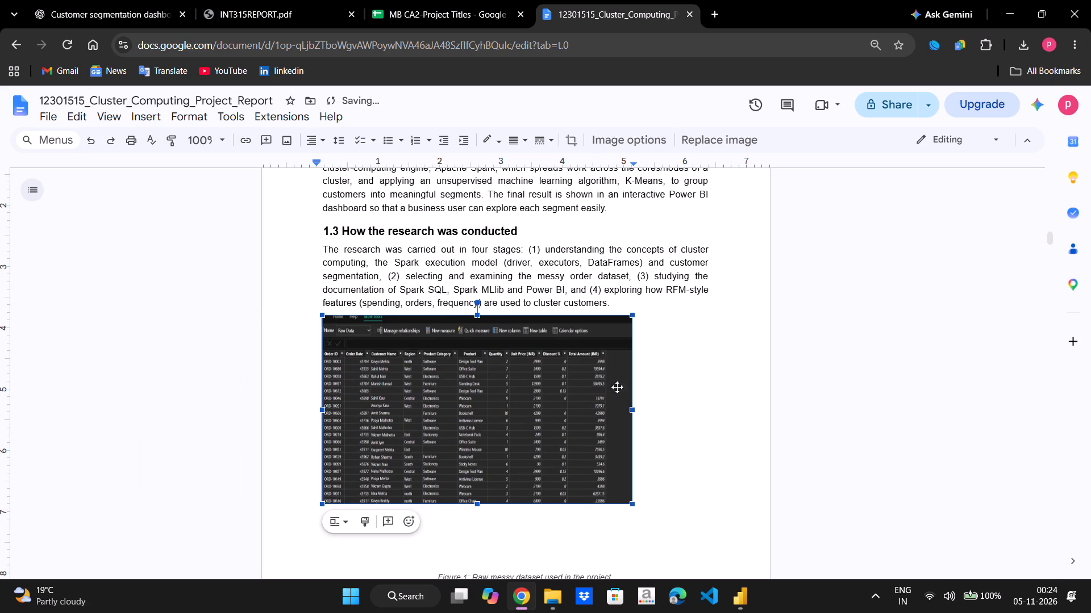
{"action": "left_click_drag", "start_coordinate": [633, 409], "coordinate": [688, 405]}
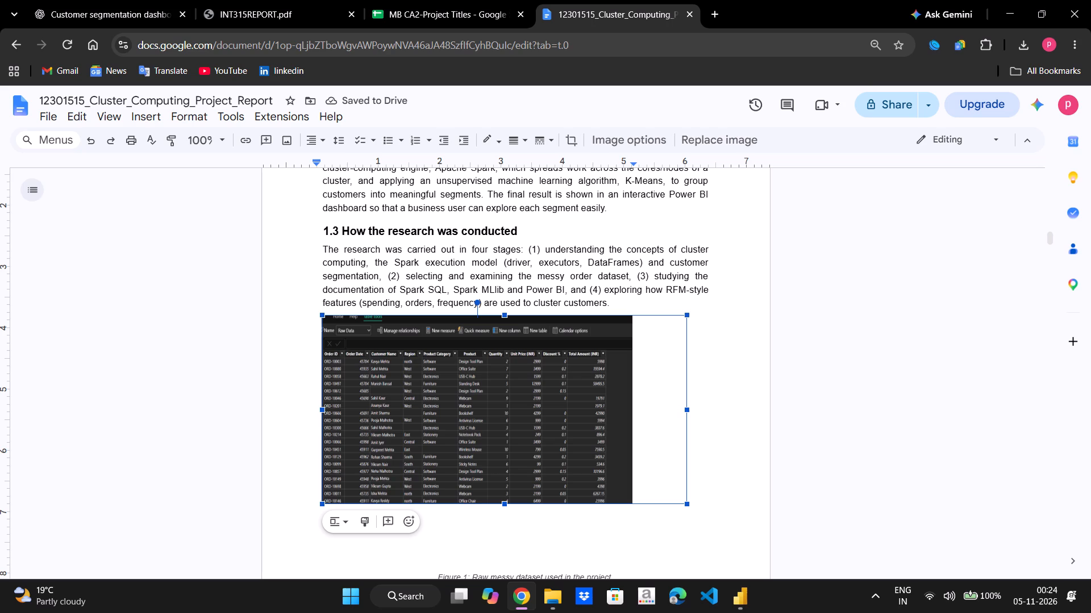
Delete the resized Raw Data screenshot from the Figure 1 slot.
{"action": "left_click", "coordinate": [534, 392]}
{"action": "key", "text": "Delete"}
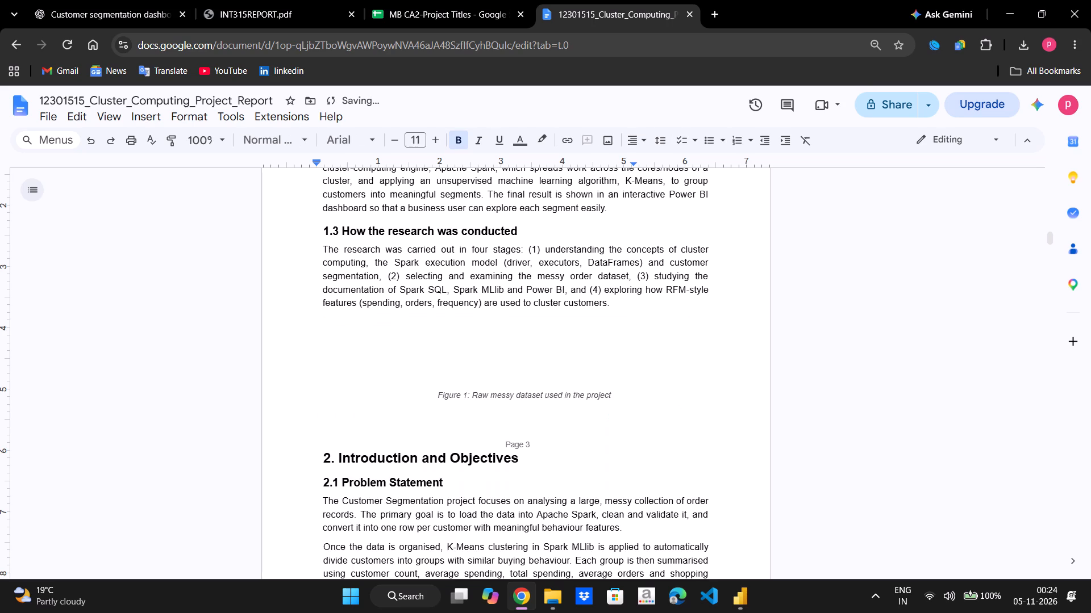
Insert an empty line in the gap between the section 1.3 paragraph and the Figure 1 caption.
{"action": "left_click", "coordinate": [336, 328]}
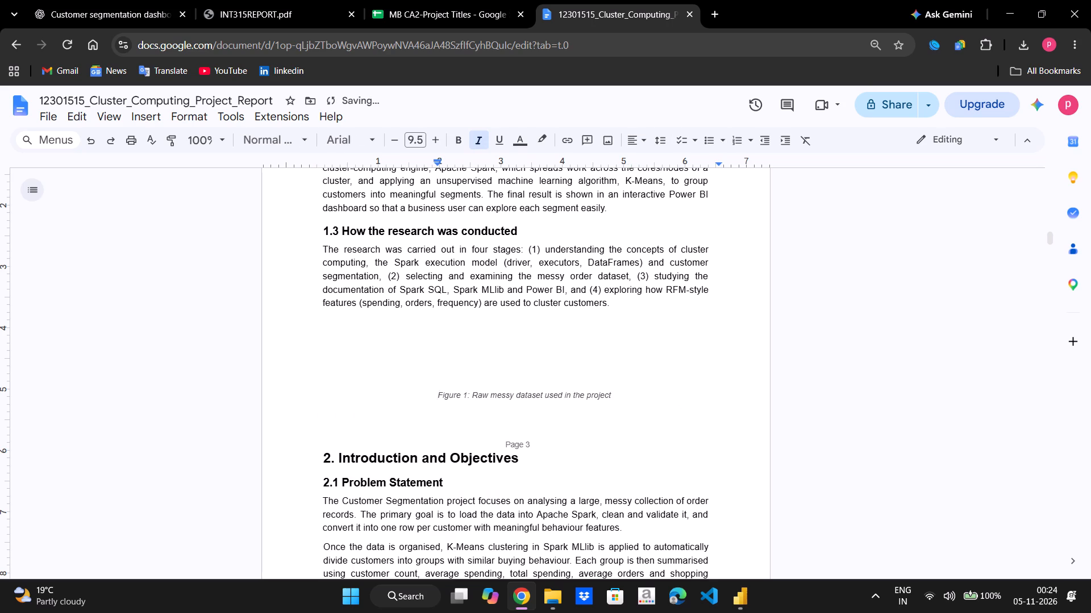
{"action": "left_click", "coordinate": [336, 328]}
{"action": "key", "text": "Up"}
{"action": "key", "text": "Return"}
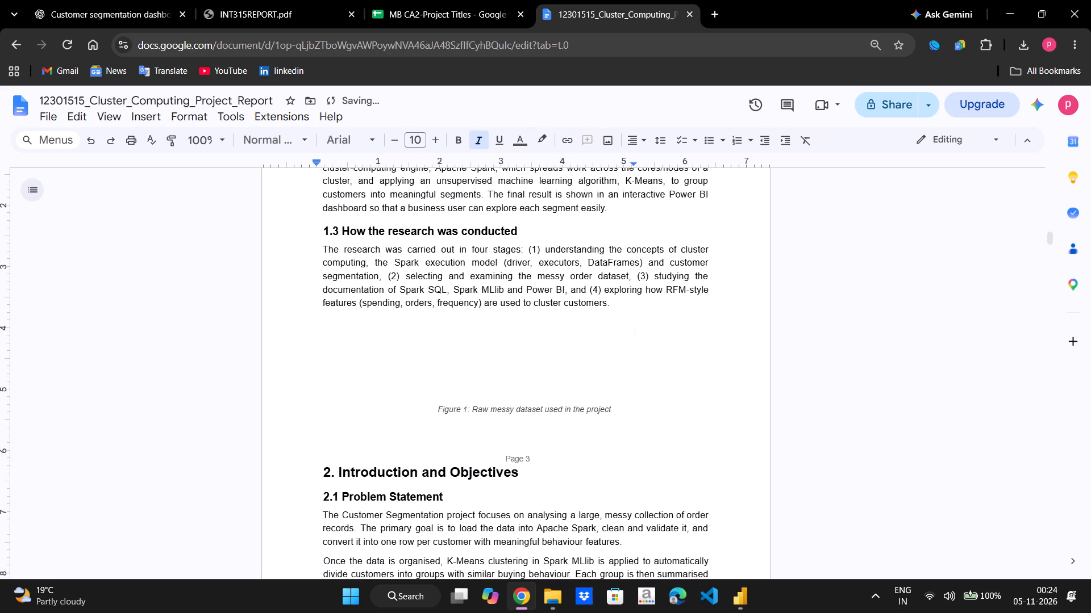
Paste the captured Raw Data screenshot at the end of the section 1.3 paragraph, directly after "used to cluster customers.".
{"action": "key", "text": "Left"}
{"action": "key", "text": "Down"}
{"action": "key", "text": "Left"}
{"action": "key", "text": "Down"}
{"action": "key", "text": "Down"}
{"action": "key", "text": "Left"}
{"action": "key", "text": "Left"}
{"action": "key", "text": "Left"}
{"action": "key", "text": "Left"}
{"action": "key", "text": "Left"}
{"action": "key", "text": "Left"}
{"action": "key", "text": "Left"}
{"action": "key", "text": "Left"}
{"action": "key", "text": "Left"}
{"action": "key", "text": "Left"}
{"action": "key", "text": "Left"}
{"action": "key", "text": "Left"}
{"action": "key", "text": "Left"}
{"action": "key", "text": "Left"}
{"action": "key", "text": "Left"}
{"action": "key", "text": "Left"}
{"action": "key", "text": "Left"}
{"action": "key", "text": "Left"}
{"action": "key", "text": "Left"}
{"action": "key", "text": "Left"}
{"action": "key", "text": "Left"}
{"action": "key", "text": "Left"}
{"action": "key", "text": "Up"}
{"action": "key", "text": "Up"}
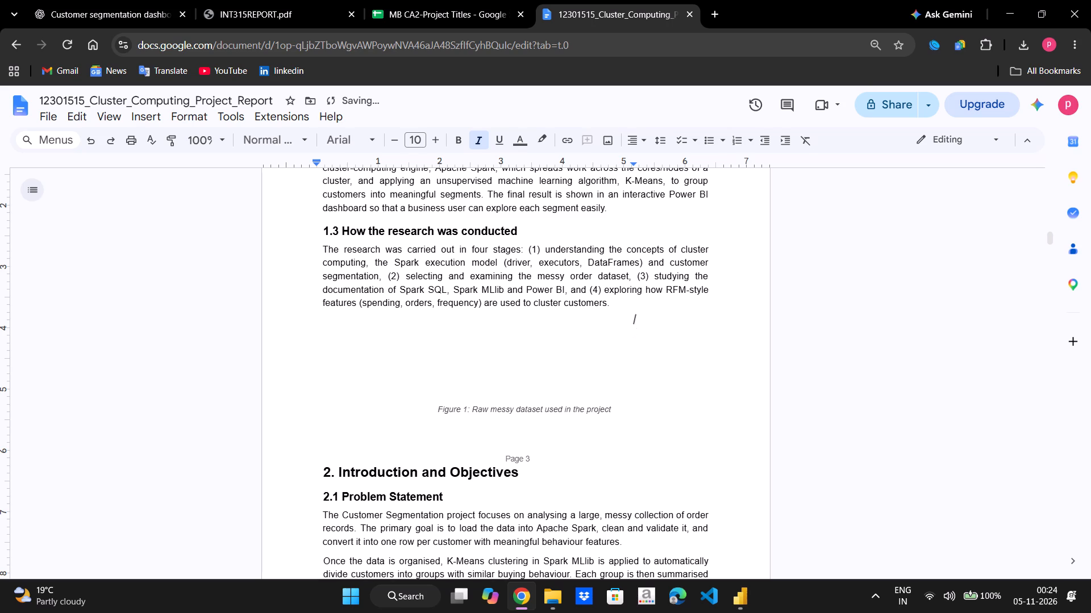
{"action": "key", "text": "Up"}
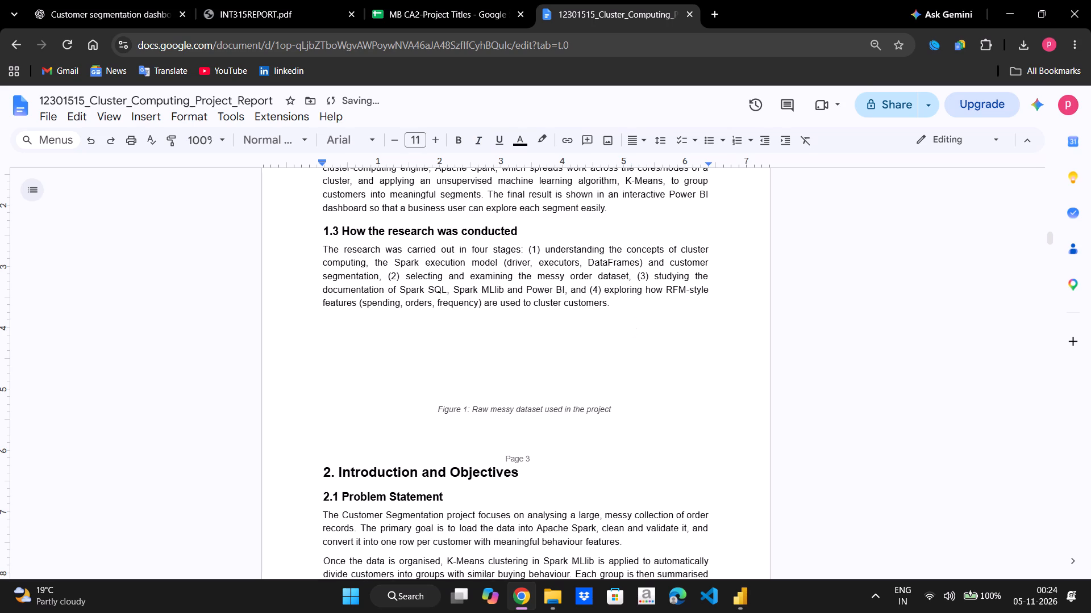
{"action": "key", "text": "Right"}
{"action": "key", "text": "Right"}
{"action": "key", "text": "Right"}
{"action": "key", "text": "Right"}
{"action": "key", "text": "Right"}
{"action": "key", "text": "Right"}
{"action": "key", "text": "Right"}
{"action": "key", "text": "Right"}
{"action": "key", "text": "Right"}
{"action": "key", "text": "Right"}
{"action": "key", "text": "Right"}
{"action": "key", "text": "Right"}
{"action": "key", "text": "Right"}
{"action": "key", "text": "Right"}
{"action": "key", "text": "Right"}
{"action": "key", "text": "Right"}
{"action": "key", "text": "Right"}
{"action": "key", "text": "Right"}
{"action": "key", "text": "Right"}
{"action": "key", "text": "Right"}
{"action": "key", "text": "ctrl+v"}
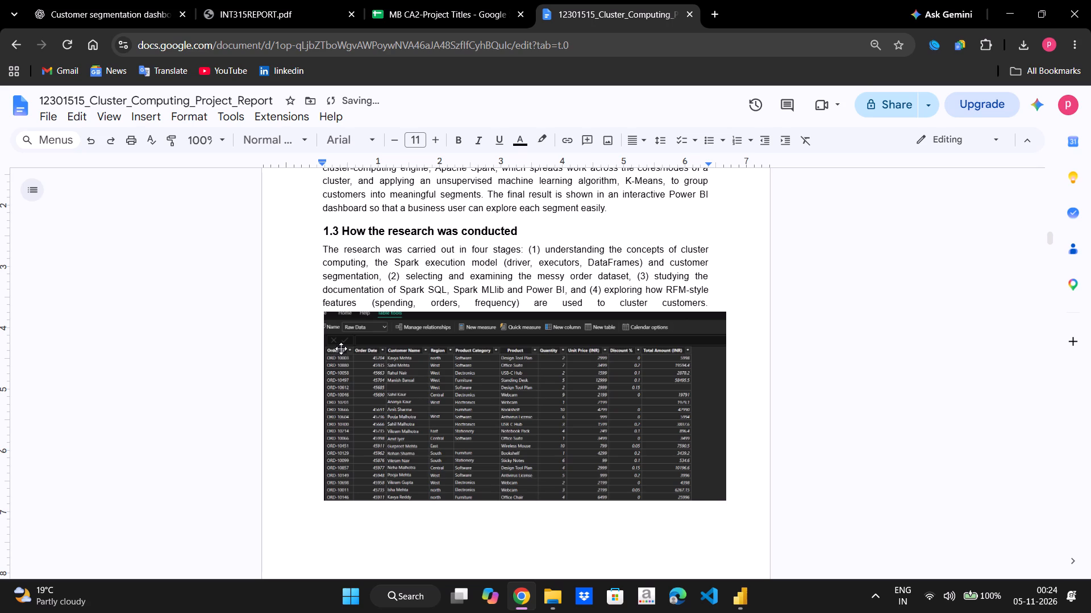
{"action": "scroll", "coordinate": [444, 347], "scroll_direction": "down", "scroll_amount": 3}
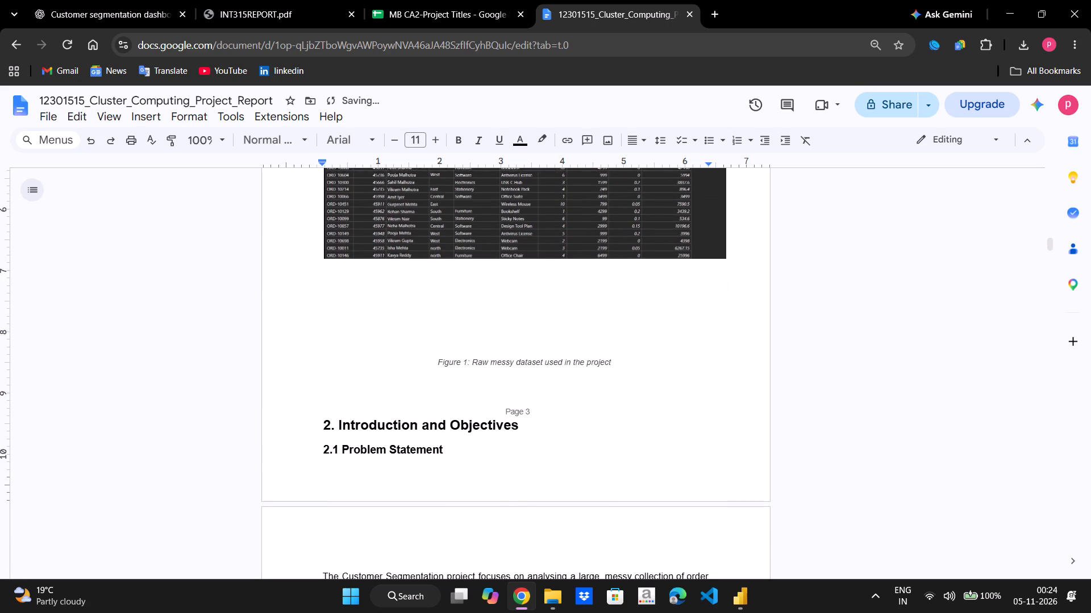
{"action": "scroll", "coordinate": [444, 347], "scroll_direction": "up", "scroll_amount": 3}
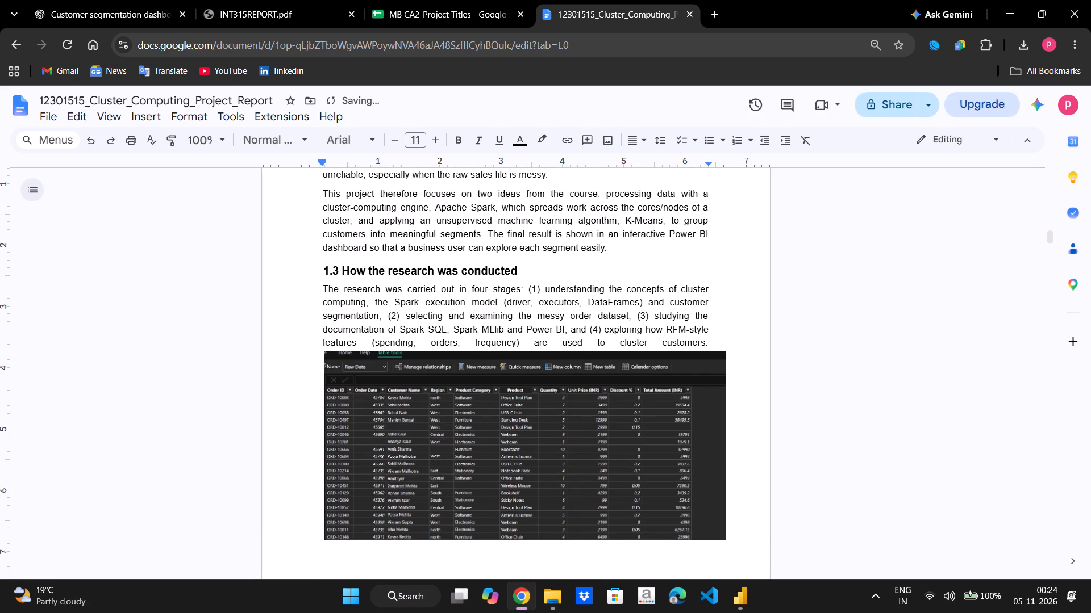
Review the report from the Figure 1 screenshot through the section 5 System Workflow diagram, checking layout, tables and page breaks.
{"action": "scroll", "coordinate": [609, 351], "scroll_direction": "down", "scroll_amount": 2}
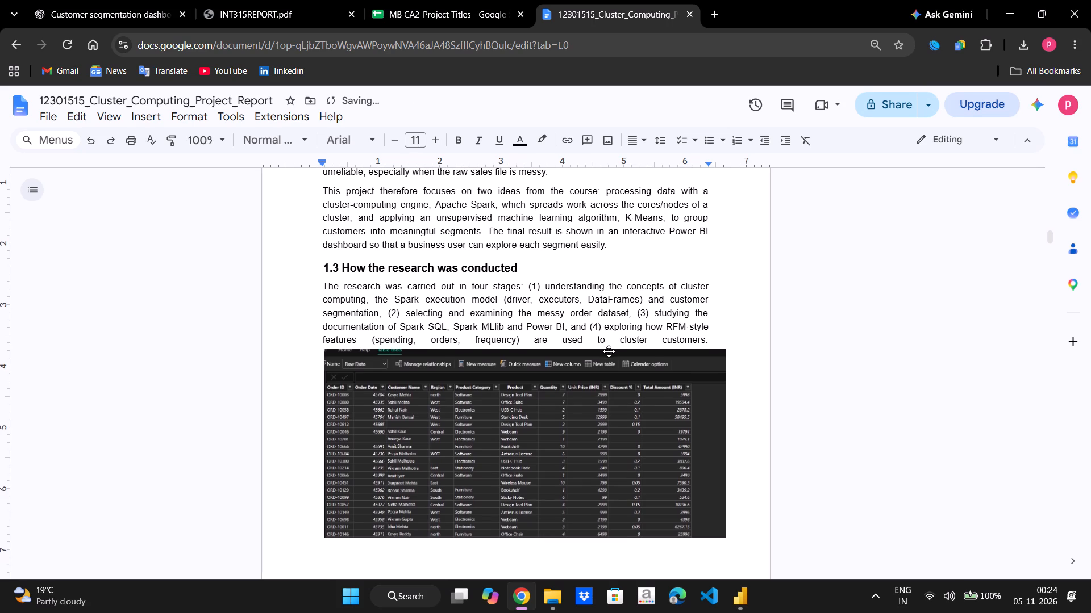
{"action": "scroll", "coordinate": [609, 351], "scroll_direction": "down", "scroll_amount": 3}
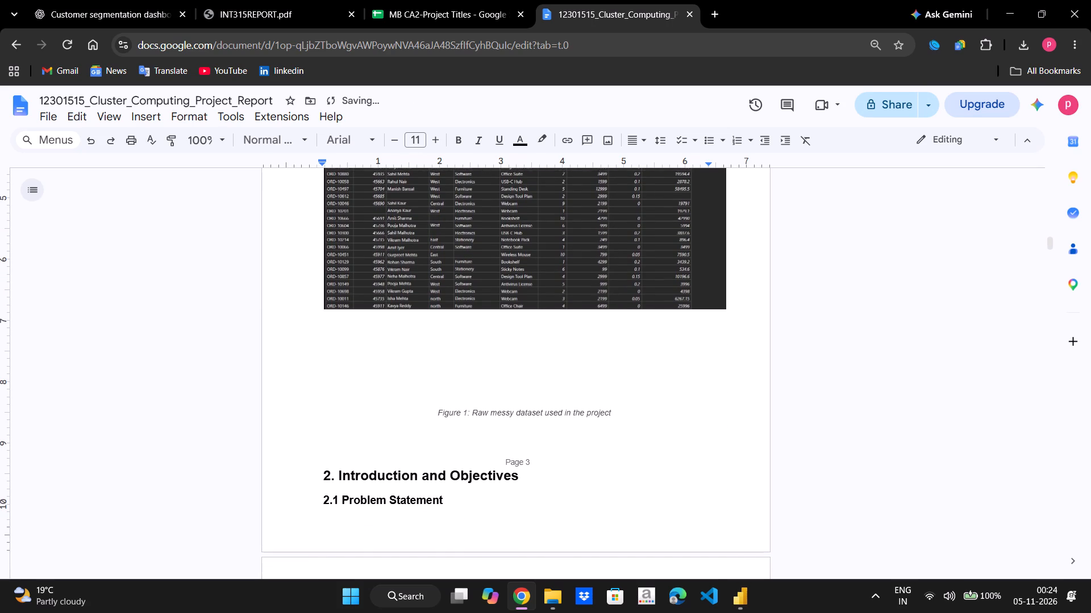
{"action": "scroll", "coordinate": [609, 351], "scroll_direction": "down", "scroll_amount": 5}
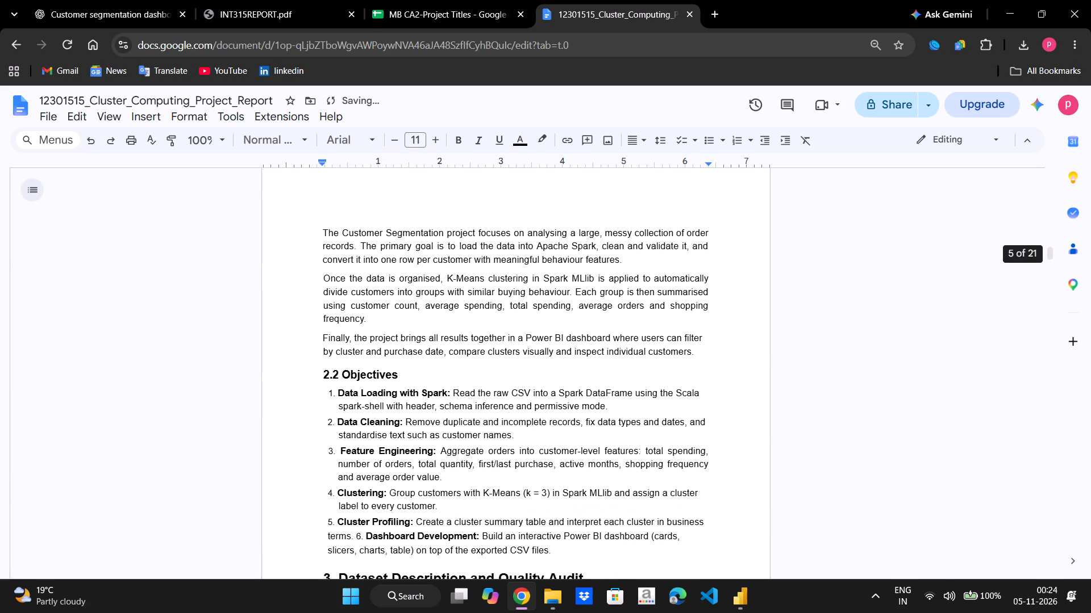
{"action": "scroll", "coordinate": [609, 351], "scroll_direction": "down", "scroll_amount": 5}
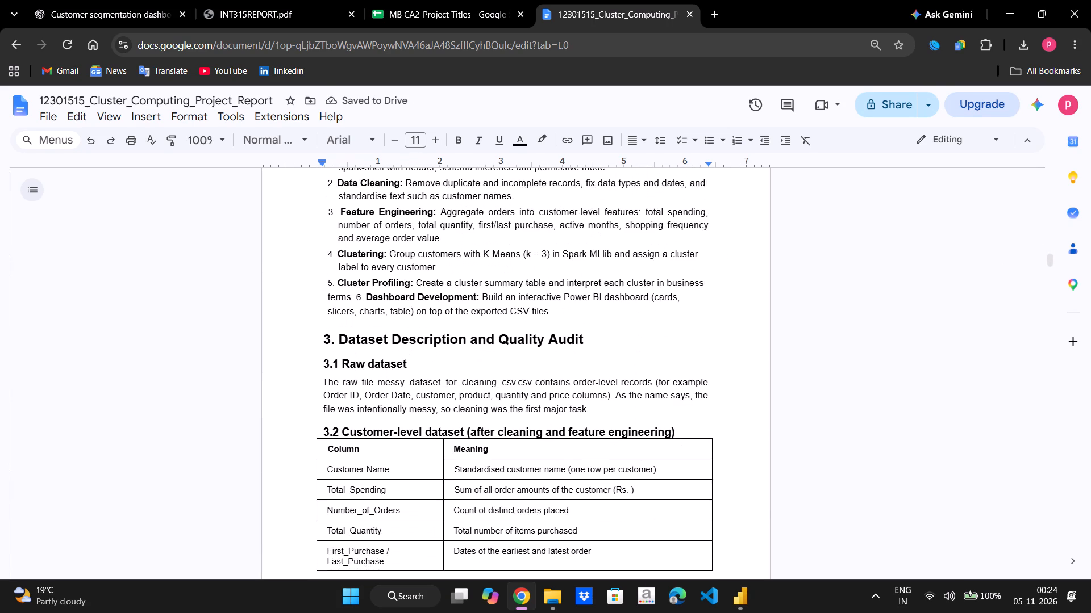
{"action": "scroll", "coordinate": [609, 351], "scroll_direction": "down", "scroll_amount": 2}
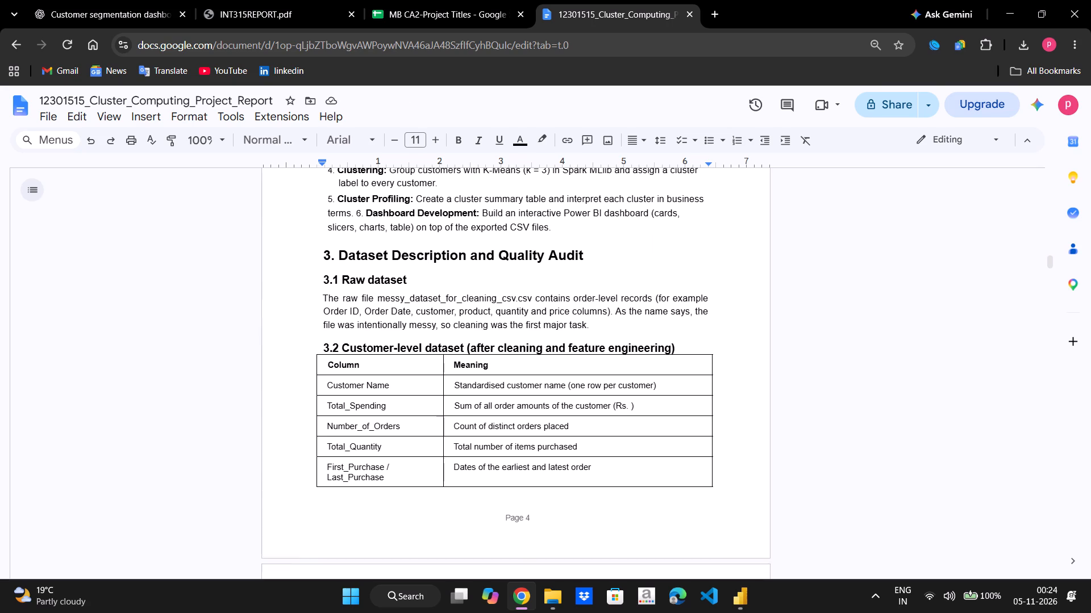
{"action": "scroll", "coordinate": [609, 351], "scroll_direction": "down", "scroll_amount": 4}
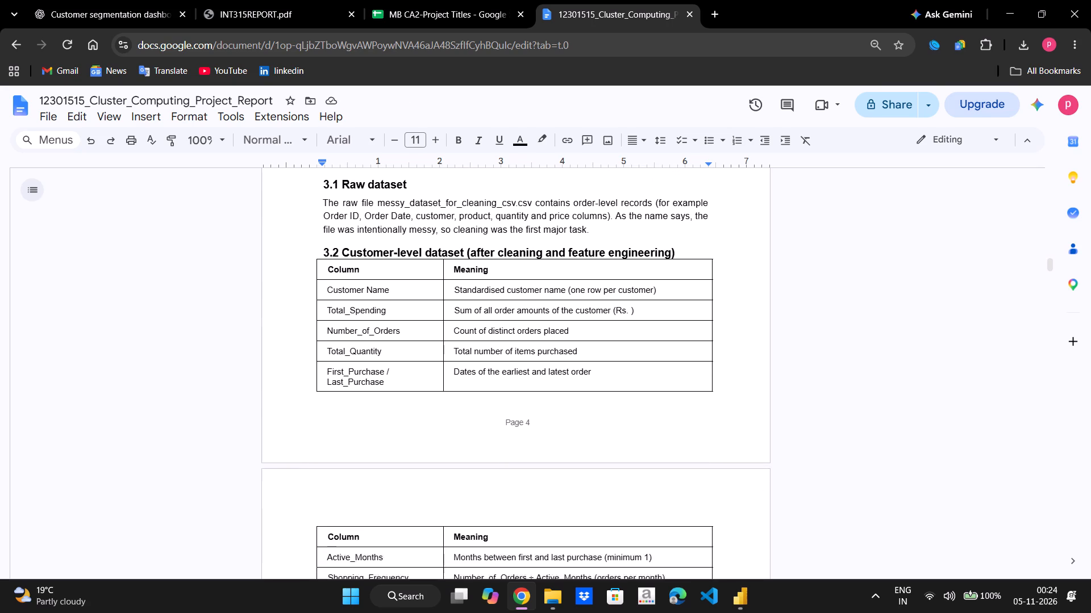
{"action": "scroll", "coordinate": [609, 351], "scroll_direction": "down", "scroll_amount": 5}
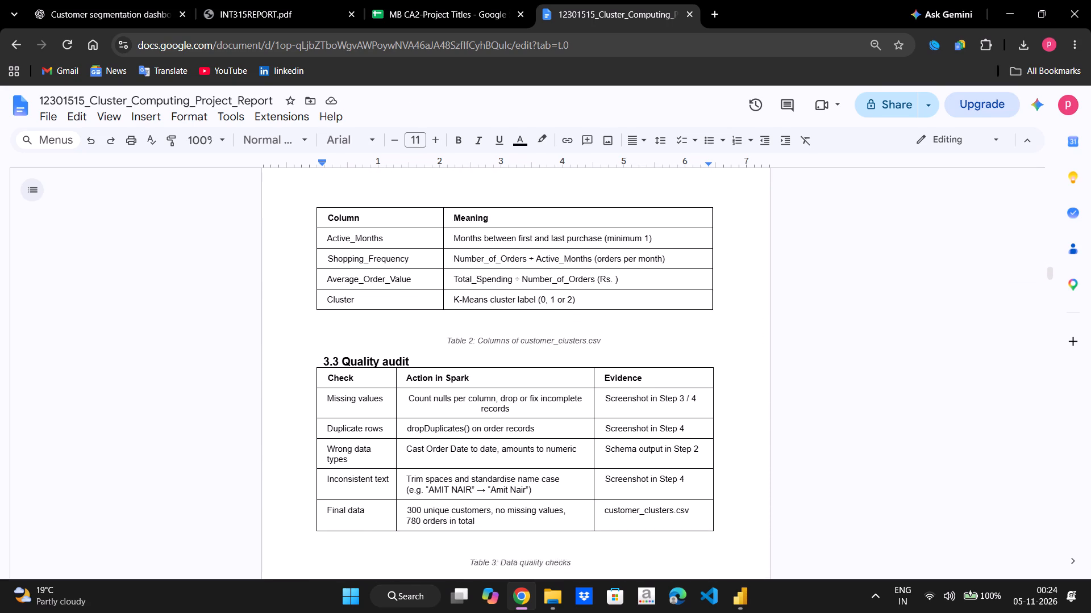
{"action": "scroll", "coordinate": [609, 351], "scroll_direction": "down", "scroll_amount": 2}
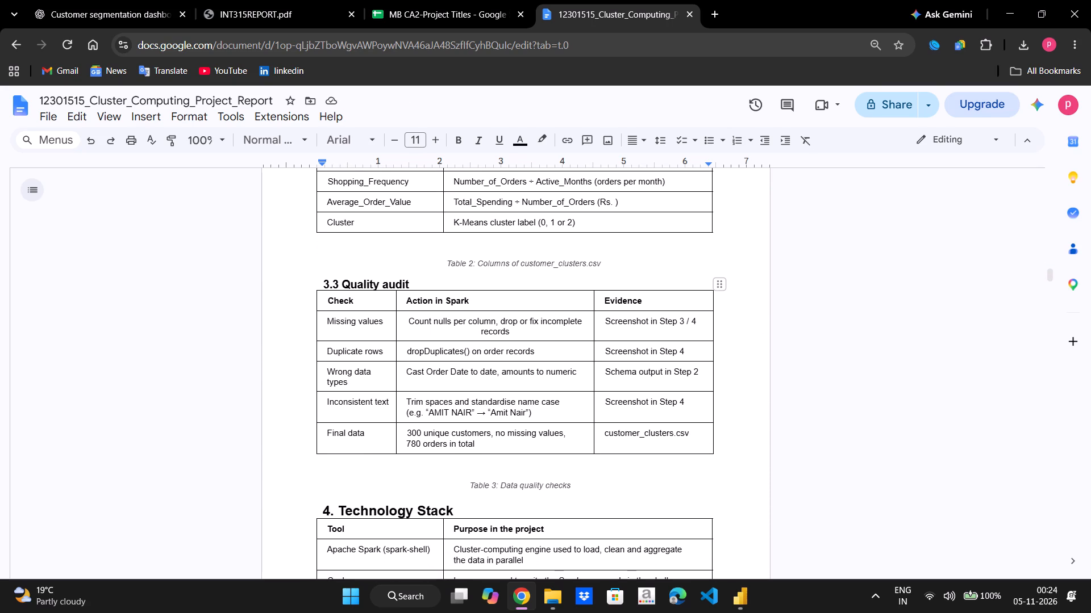
{"action": "scroll", "coordinate": [609, 351], "scroll_direction": "down", "scroll_amount": 1}
{"action": "scroll", "coordinate": [609, 351], "scroll_direction": "up", "scroll_amount": 1}
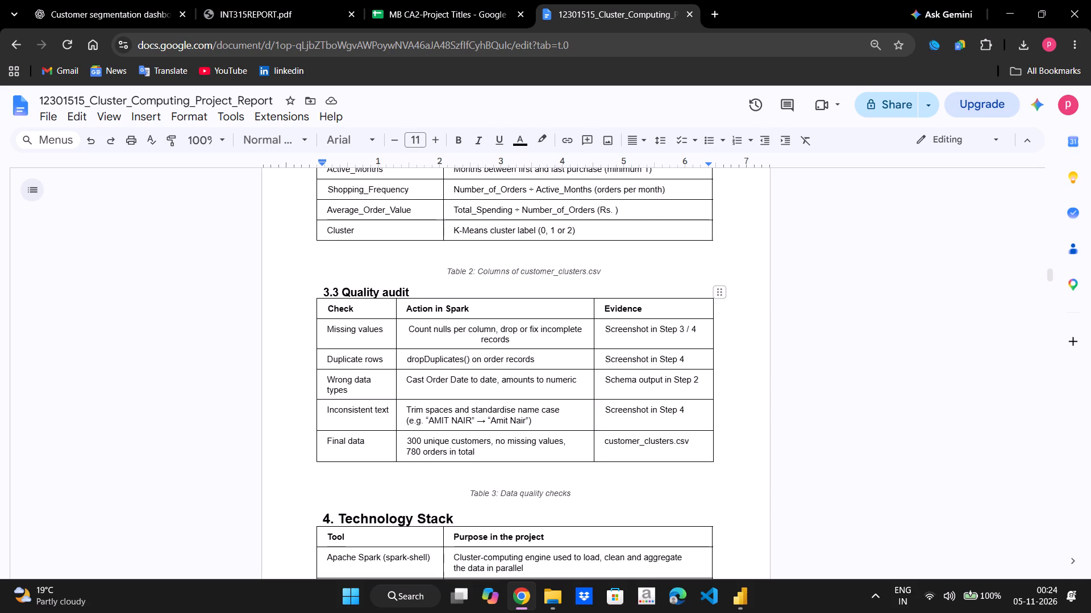
{"action": "scroll", "coordinate": [609, 351], "scroll_direction": "up", "scroll_amount": 1}
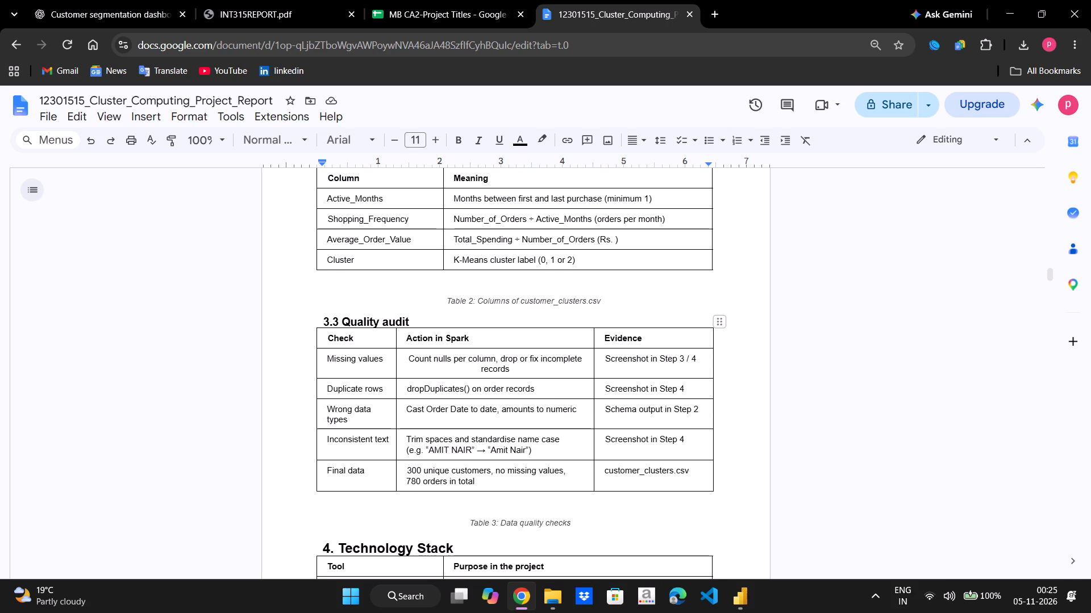
{"action": "scroll", "coordinate": [638, 410], "scroll_direction": "up", "scroll_amount": 2}
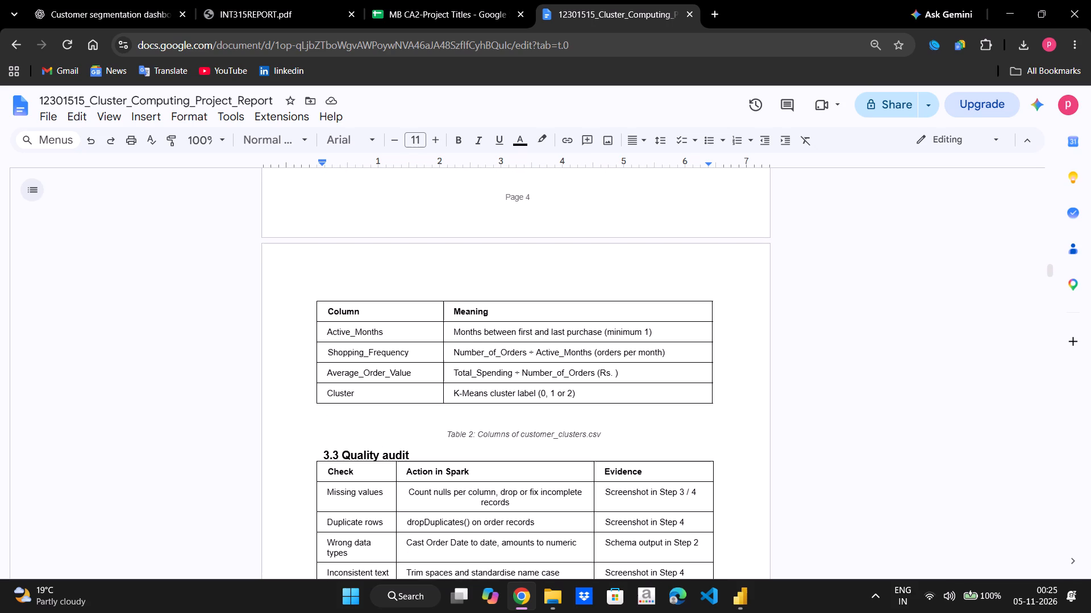
{"action": "scroll", "coordinate": [638, 410], "scroll_direction": "down", "scroll_amount": 4}
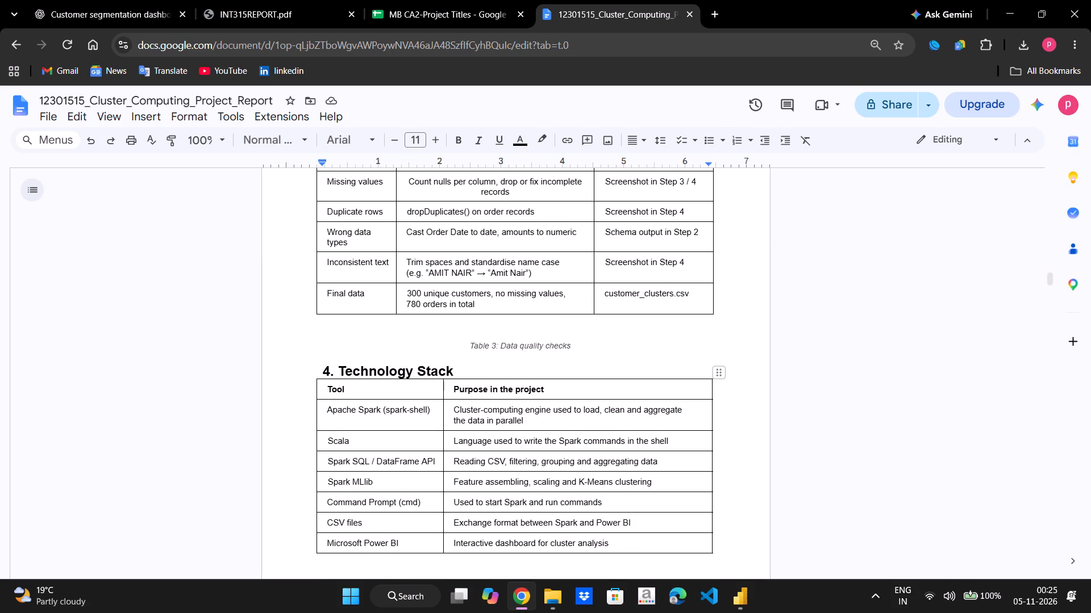
{"action": "scroll", "coordinate": [638, 410], "scroll_direction": "down", "scroll_amount": 2}
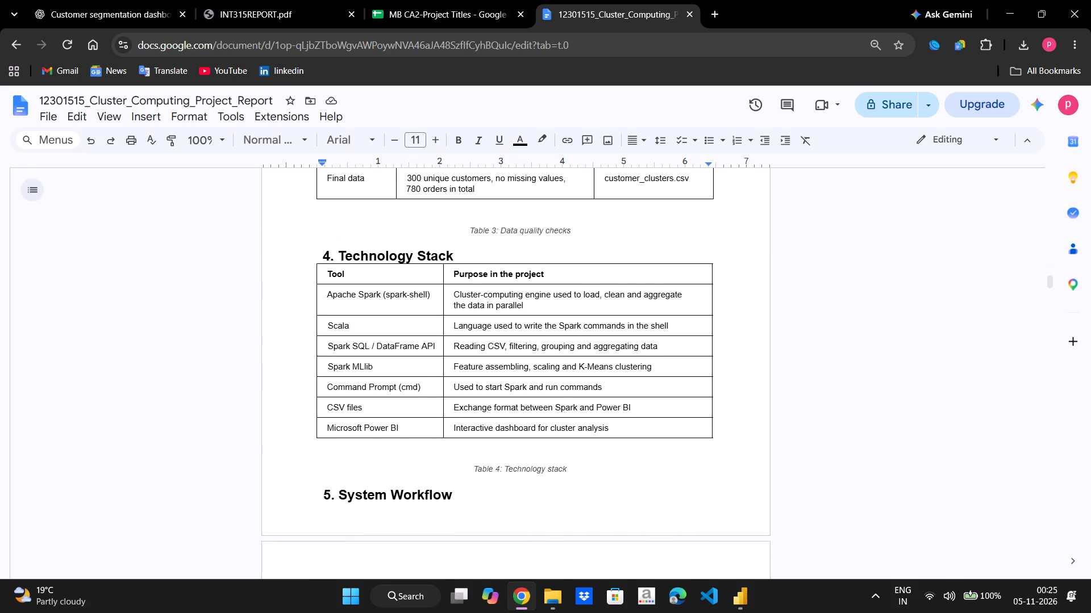
{"action": "scroll", "coordinate": [638, 410], "scroll_direction": "down", "scroll_amount": 4}
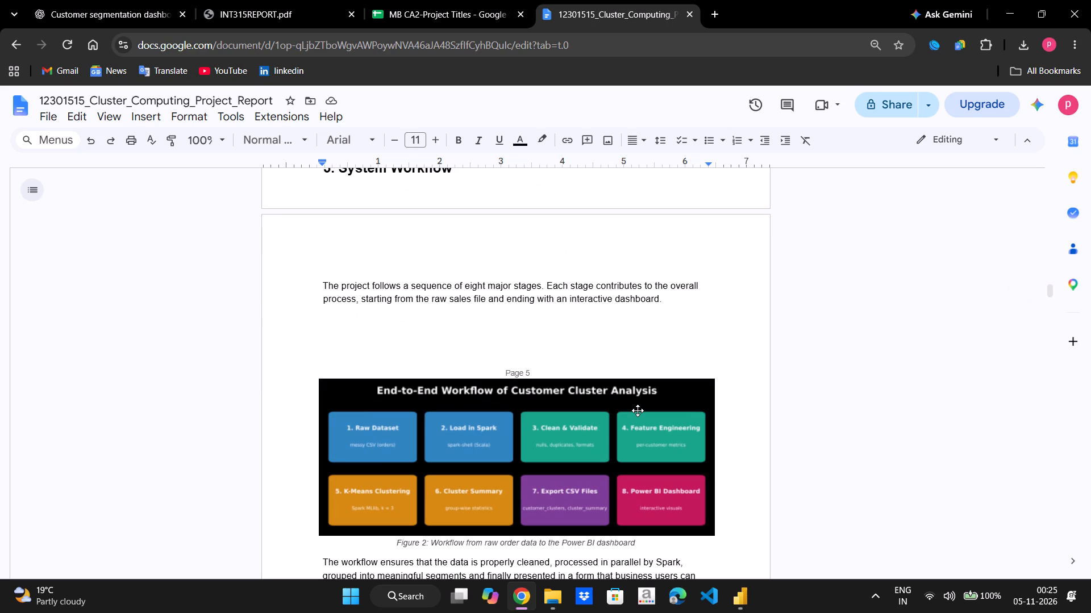
{"action": "scroll", "coordinate": [638, 410], "scroll_direction": "down", "scroll_amount": 2}
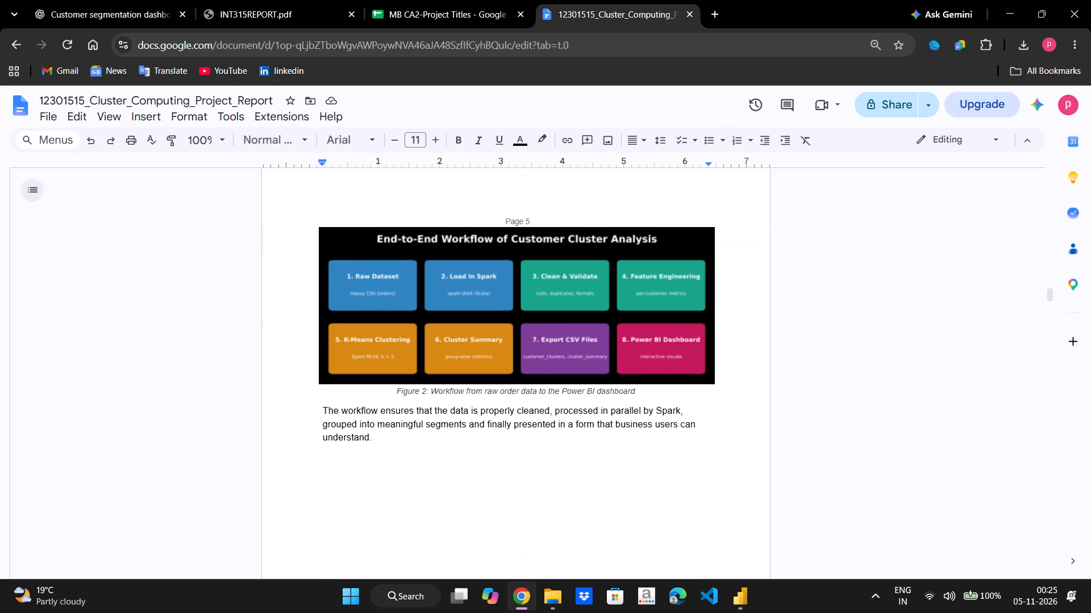
Examine the spacing between the section 5 workflow paragraph and section 6, and the screenshot slots in methodology Steps 1 to 4.
{"action": "left_click", "coordinate": [540, 441]}
{"action": "scroll", "coordinate": [540, 441], "scroll_direction": "down", "scroll_amount": 8}
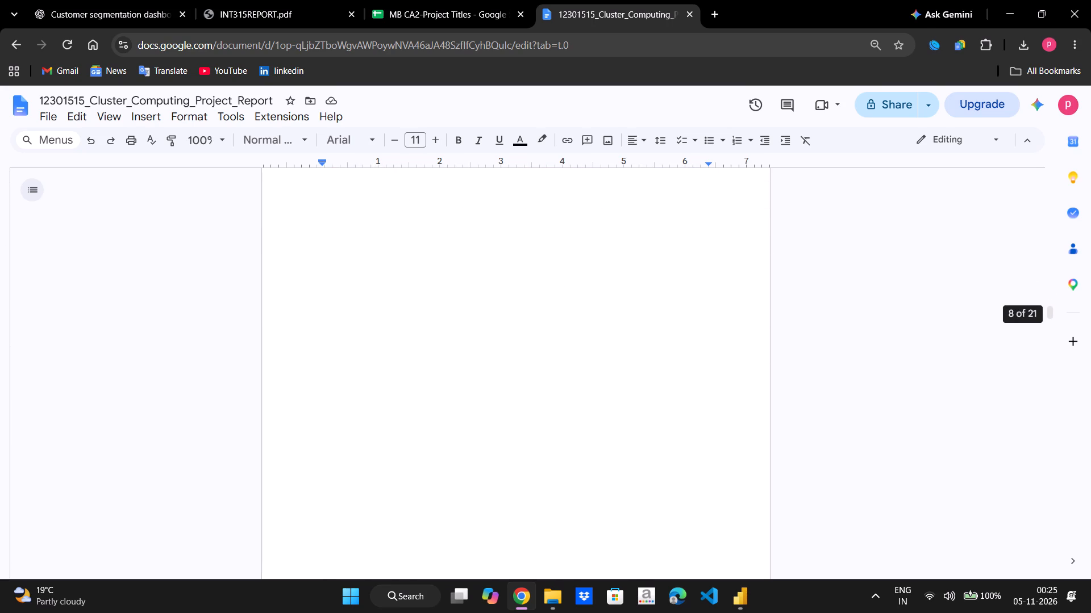
{"action": "scroll", "coordinate": [540, 441], "scroll_direction": "down", "scroll_amount": 4}
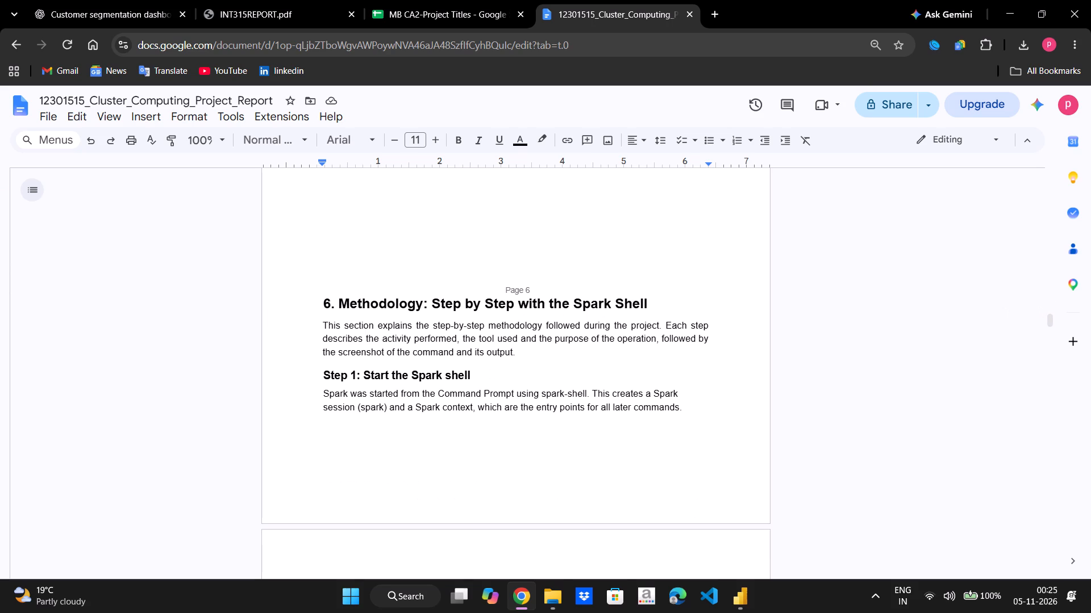
{"action": "scroll", "coordinate": [540, 441], "scroll_direction": "up", "scroll_amount": 8}
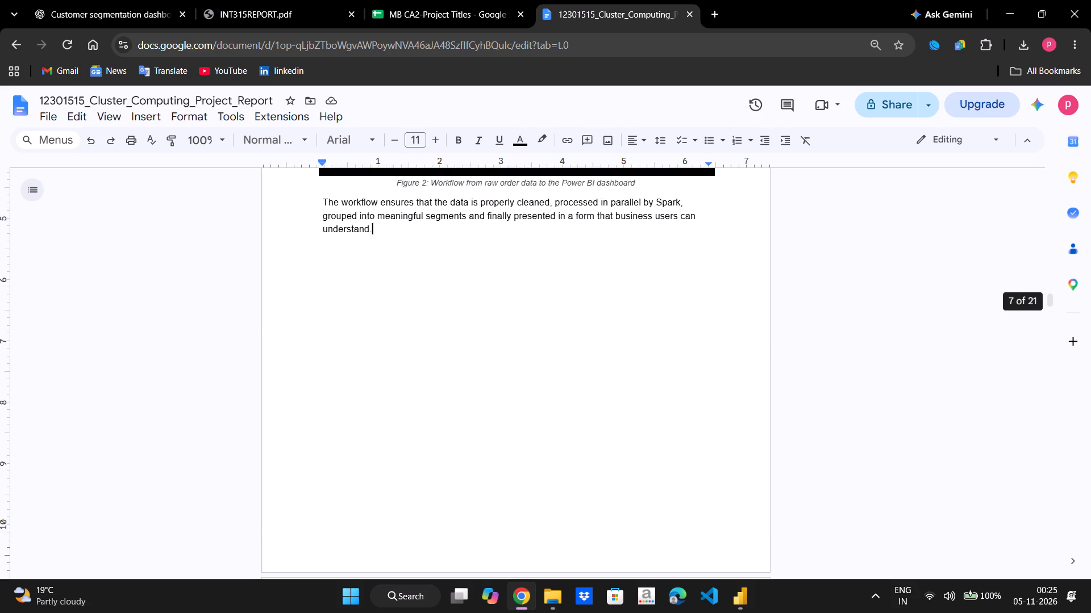
{"action": "scroll", "coordinate": [540, 441], "scroll_direction": "up", "scroll_amount": 3}
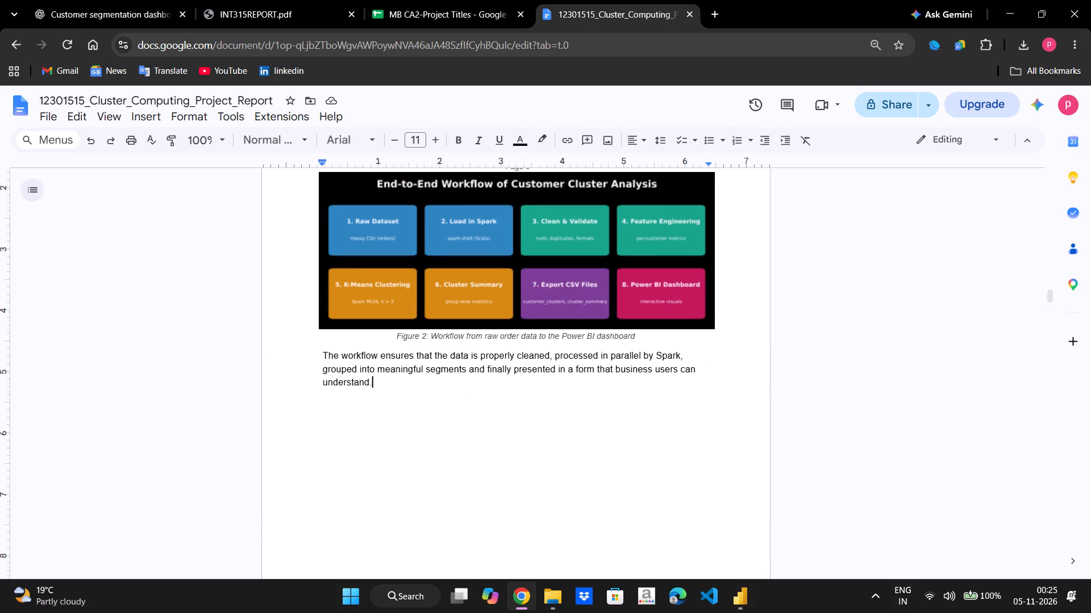
{"action": "scroll", "coordinate": [540, 441], "scroll_direction": "up", "scroll_amount": 1}
{"action": "scroll", "coordinate": [540, 441], "scroll_direction": "down", "scroll_amount": 8}
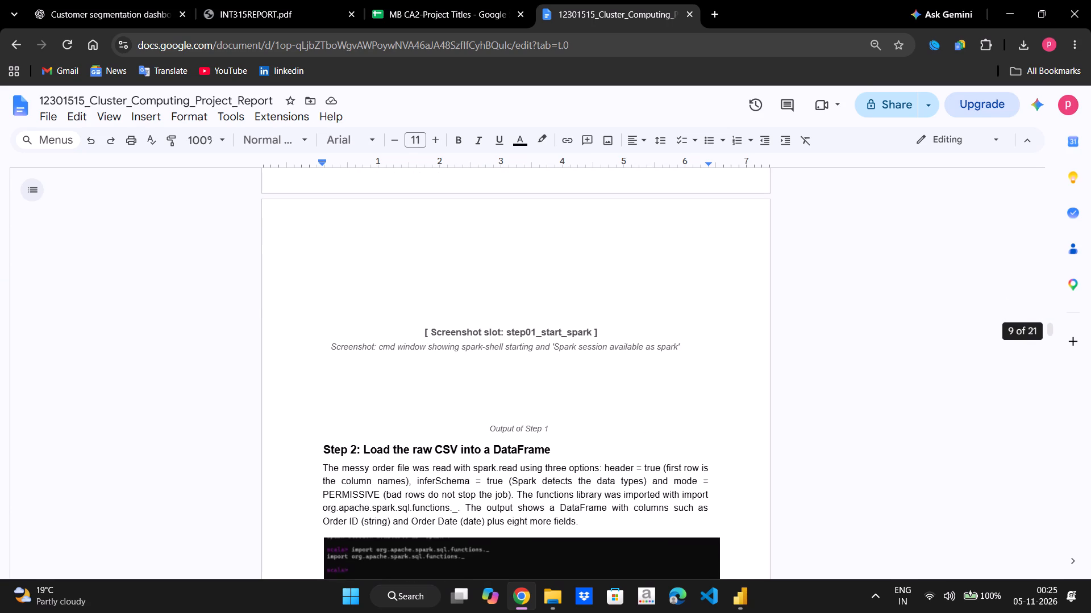
{"action": "scroll", "coordinate": [540, 441], "scroll_direction": "down", "scroll_amount": 4}
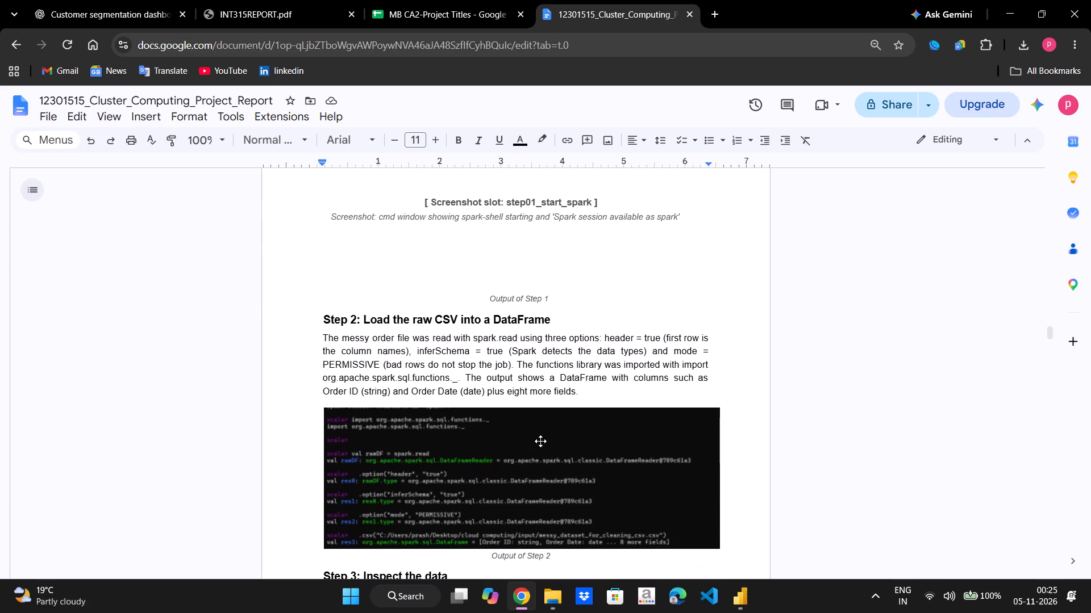
{"action": "scroll", "coordinate": [540, 441], "scroll_direction": "down", "scroll_amount": 3}
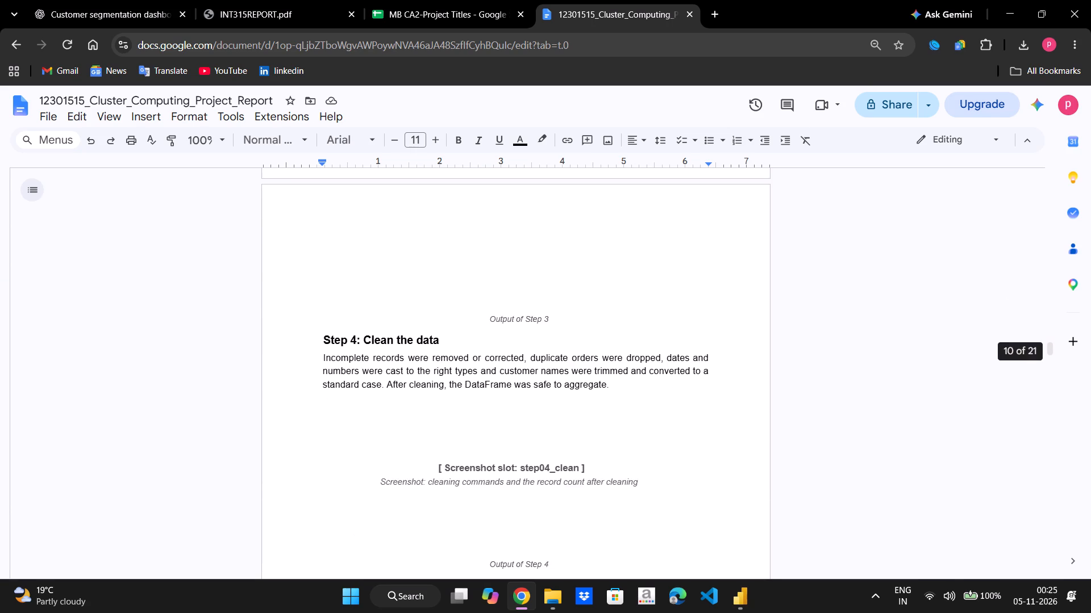
{"action": "scroll", "coordinate": [540, 441], "scroll_direction": "up", "scroll_amount": 3}
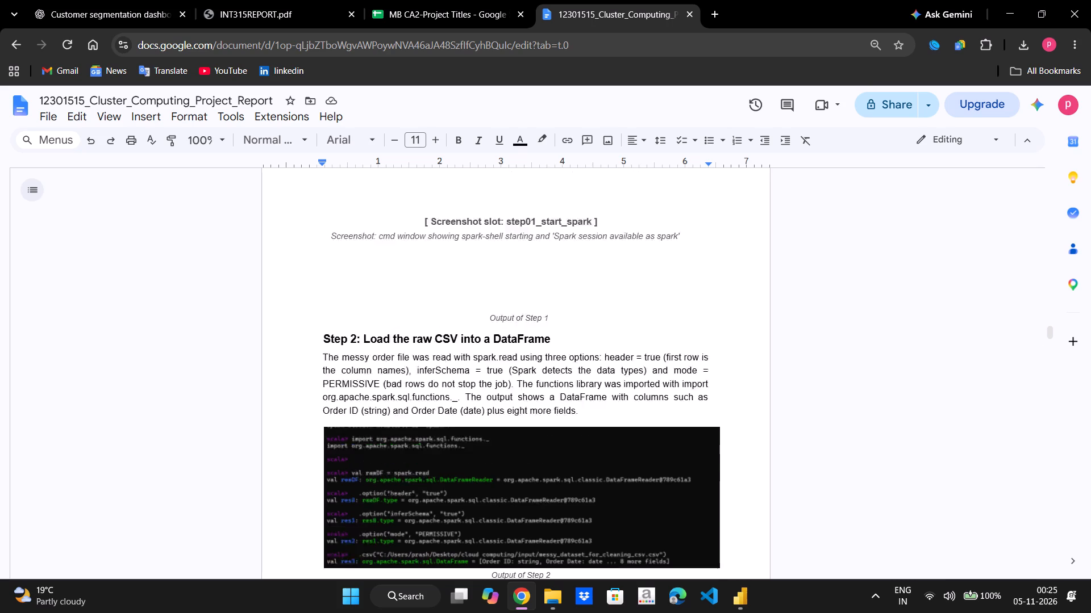
{"action": "scroll", "coordinate": [540, 441], "scroll_direction": "up", "scroll_amount": 2}
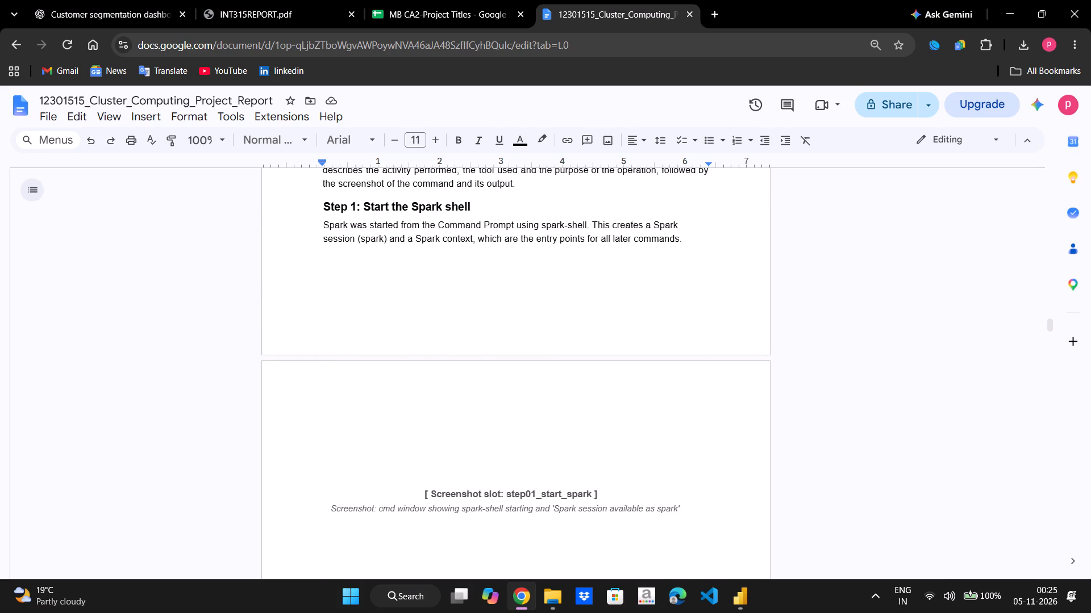
{"action": "scroll", "coordinate": [540, 441], "scroll_direction": "up", "scroll_amount": 2}
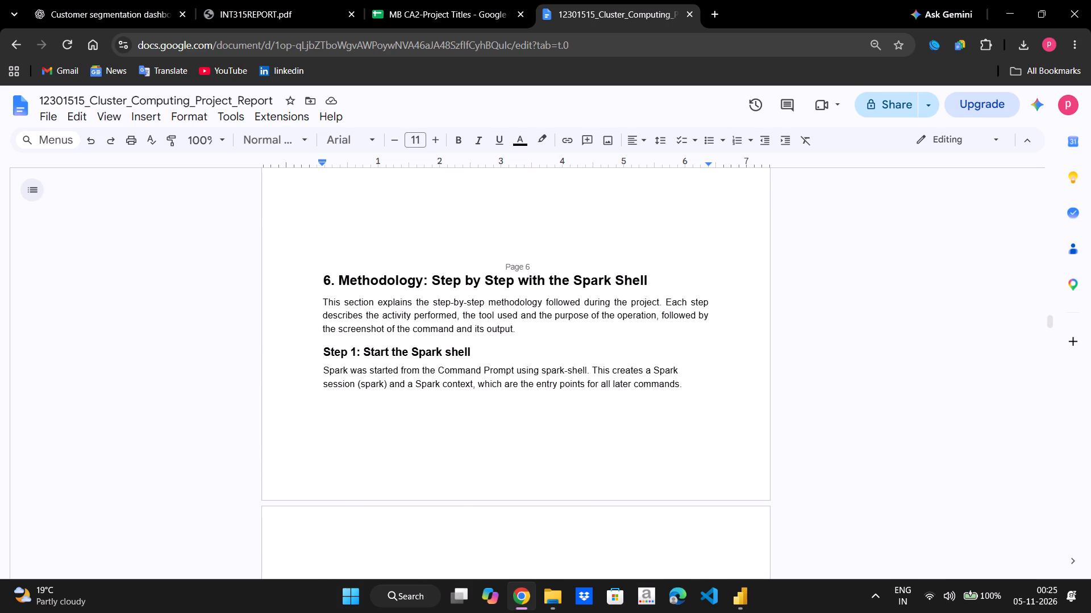
{"action": "scroll", "coordinate": [540, 441], "scroll_direction": "up", "scroll_amount": 4}
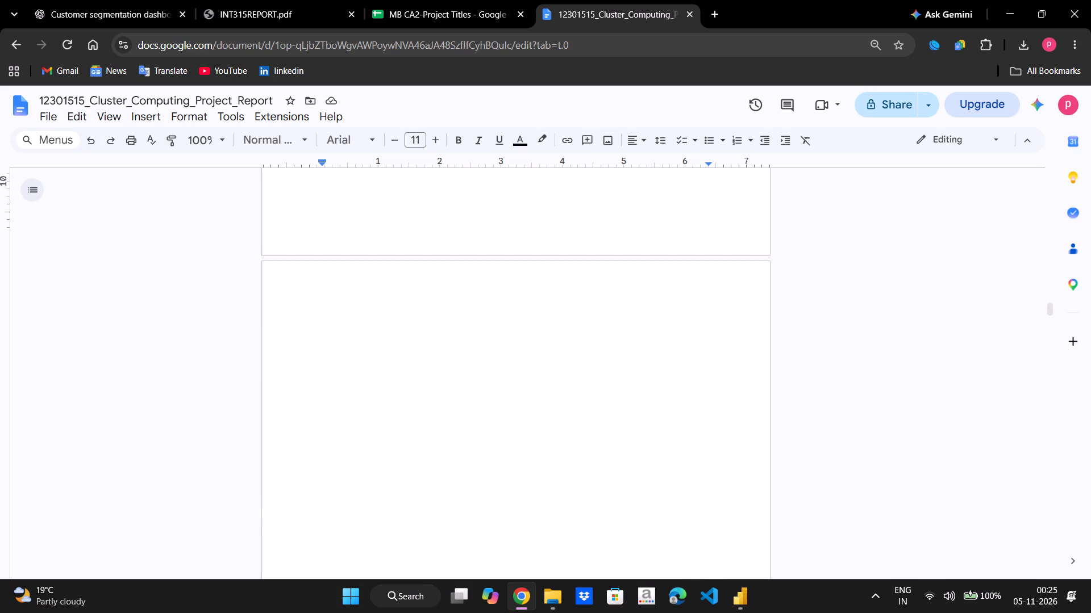
{"action": "scroll", "coordinate": [540, 441], "scroll_direction": "up", "scroll_amount": 2}
{"action": "scroll", "coordinate": [540, 441], "scroll_direction": "down", "scroll_amount": 4}
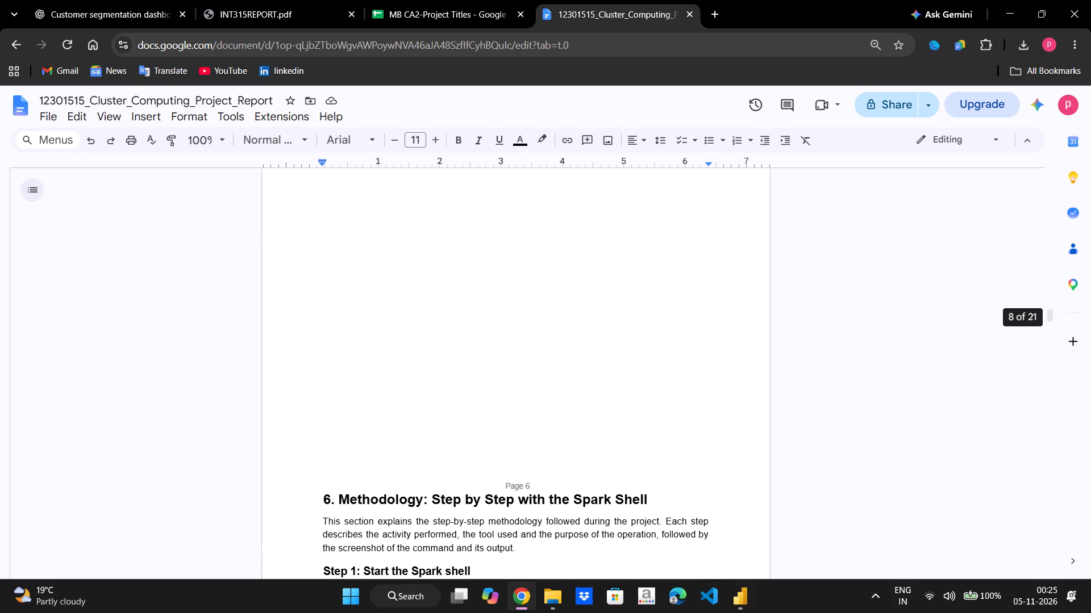
{"action": "scroll", "coordinate": [540, 441], "scroll_direction": "up", "scroll_amount": 1}
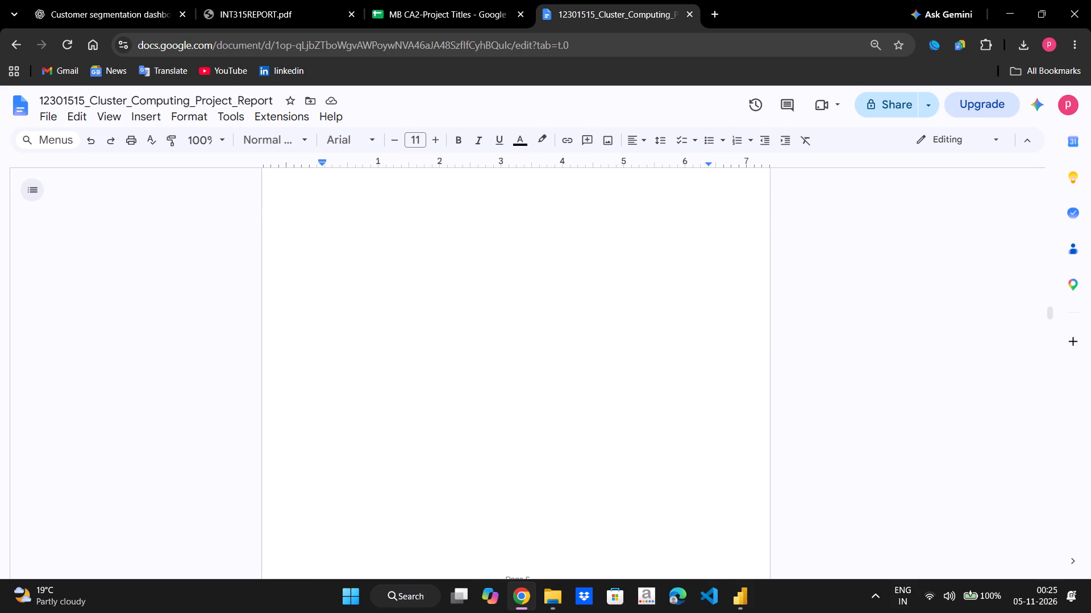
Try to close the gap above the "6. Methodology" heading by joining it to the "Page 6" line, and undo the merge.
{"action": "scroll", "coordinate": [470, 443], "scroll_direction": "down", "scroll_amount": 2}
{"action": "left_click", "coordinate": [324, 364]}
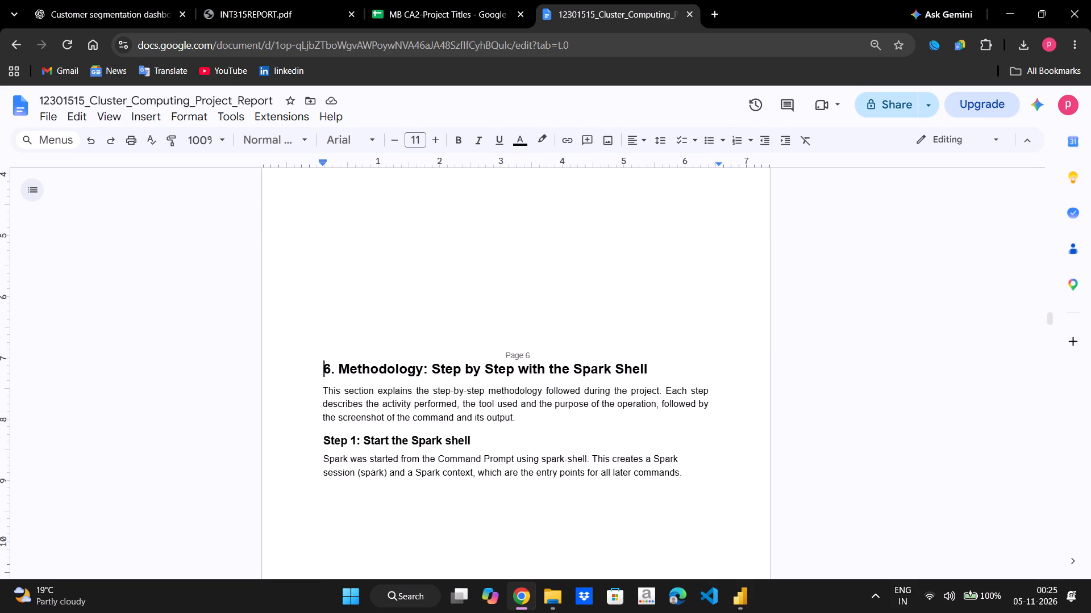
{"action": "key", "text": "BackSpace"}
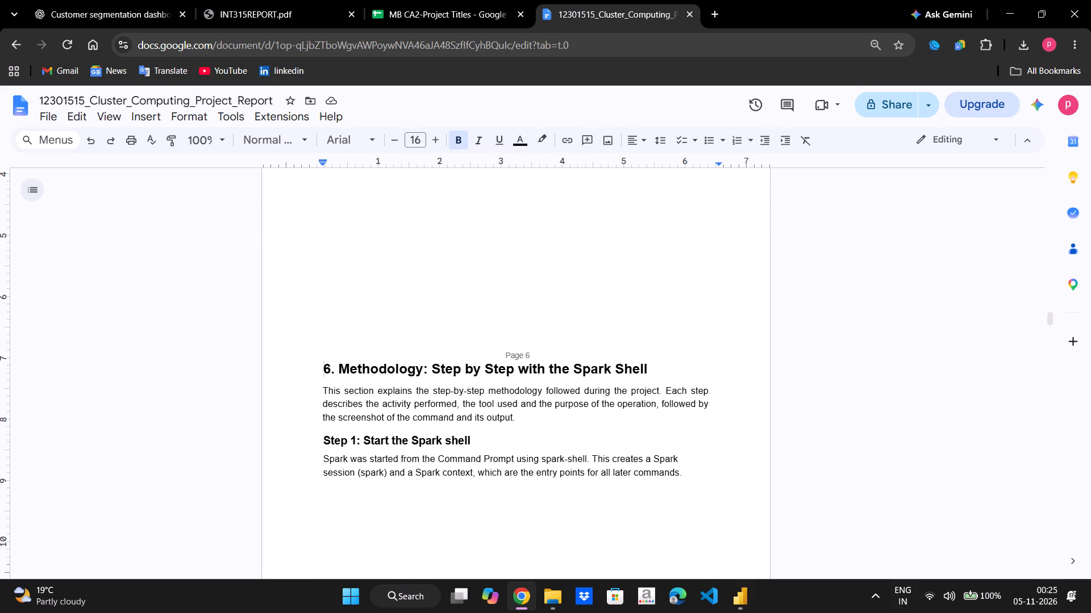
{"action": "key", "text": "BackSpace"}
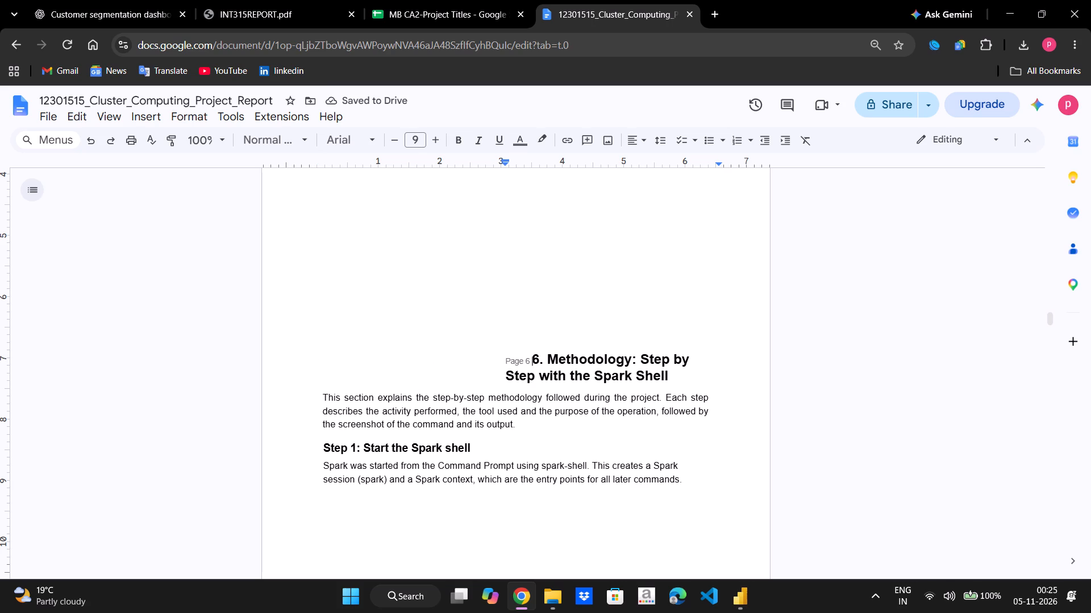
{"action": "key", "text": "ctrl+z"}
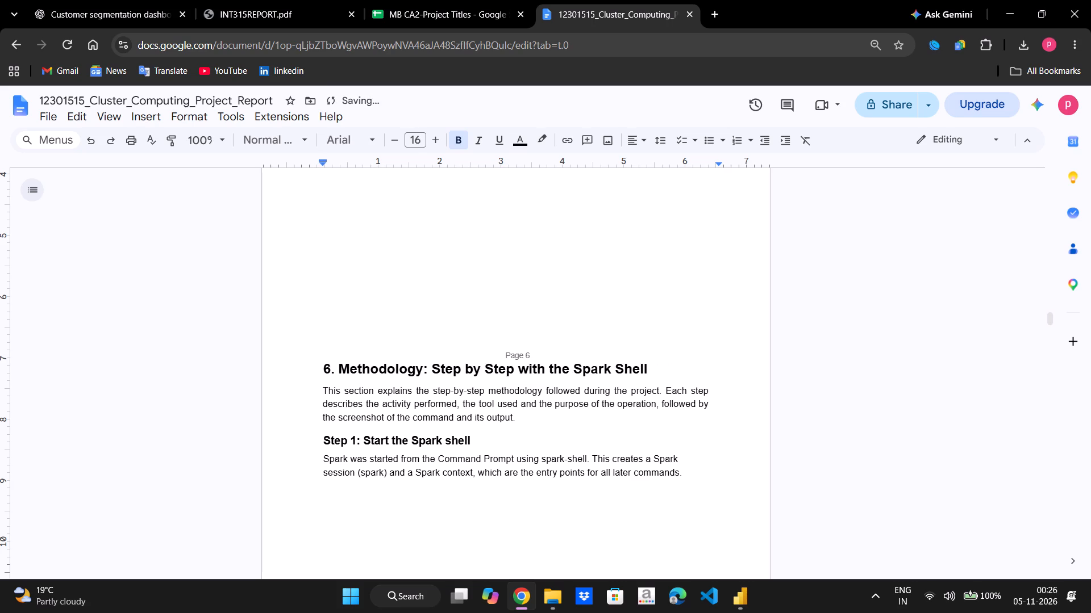
Remove the blank space before the "Page 6" line, joining it to the end of the section 5 paragraph after "understand.".
{"action": "left_click", "coordinate": [505, 356]}
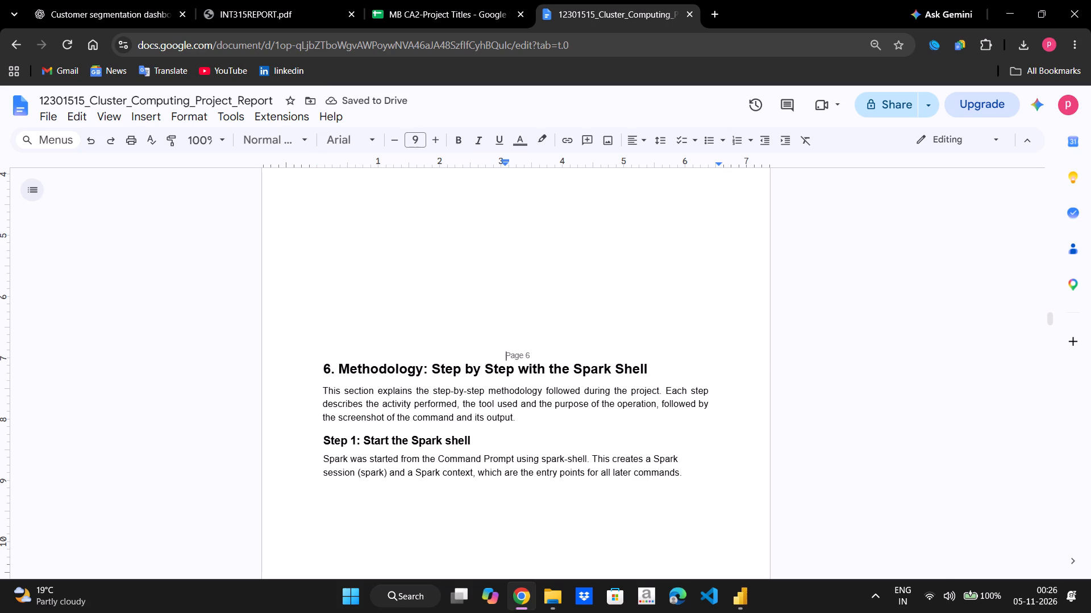
{"action": "key", "text": "BackSpace"}
{"action": "key", "text": "BackSpace"}
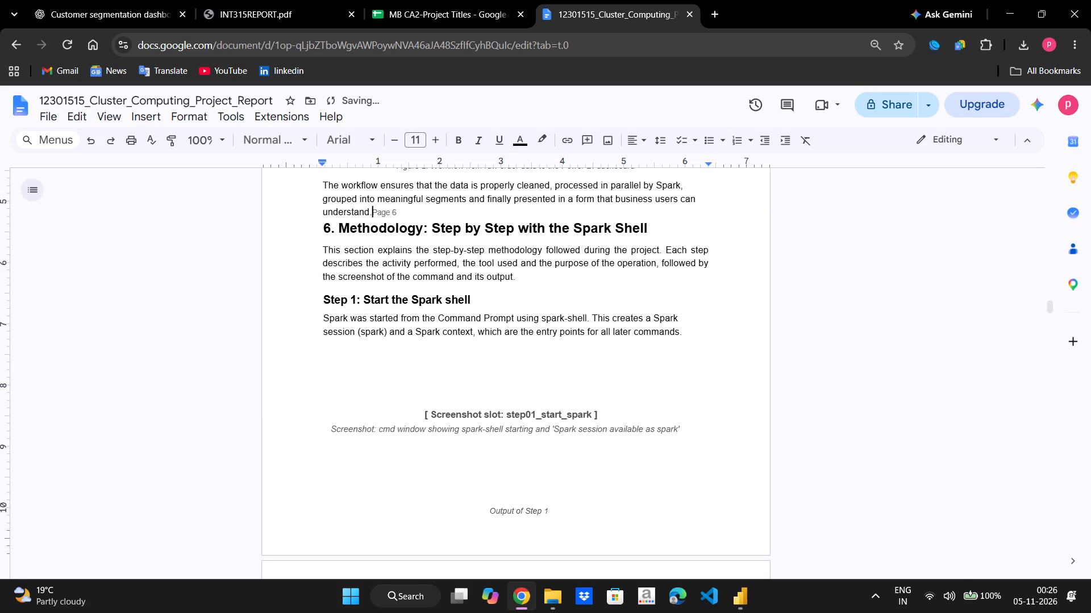
Delete the "Page 6" text and the full stop after "understand" at the end of the section 5 workflow paragraph.
{"action": "scroll", "coordinate": [533, 376], "scroll_direction": "up", "scroll_amount": 2}
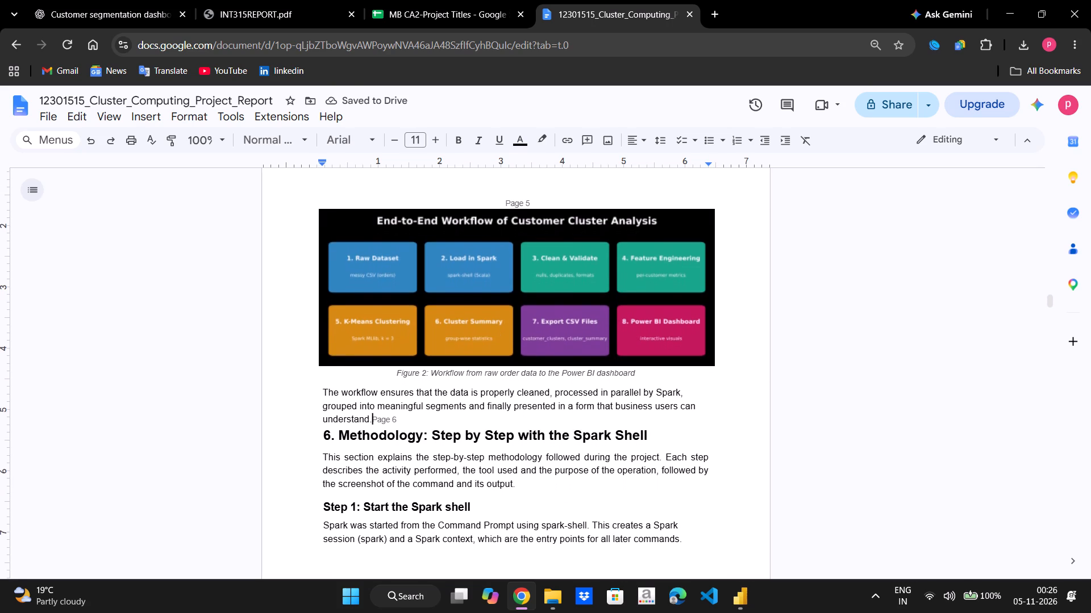
{"action": "scroll", "coordinate": [533, 376], "scroll_direction": "up", "scroll_amount": 4}
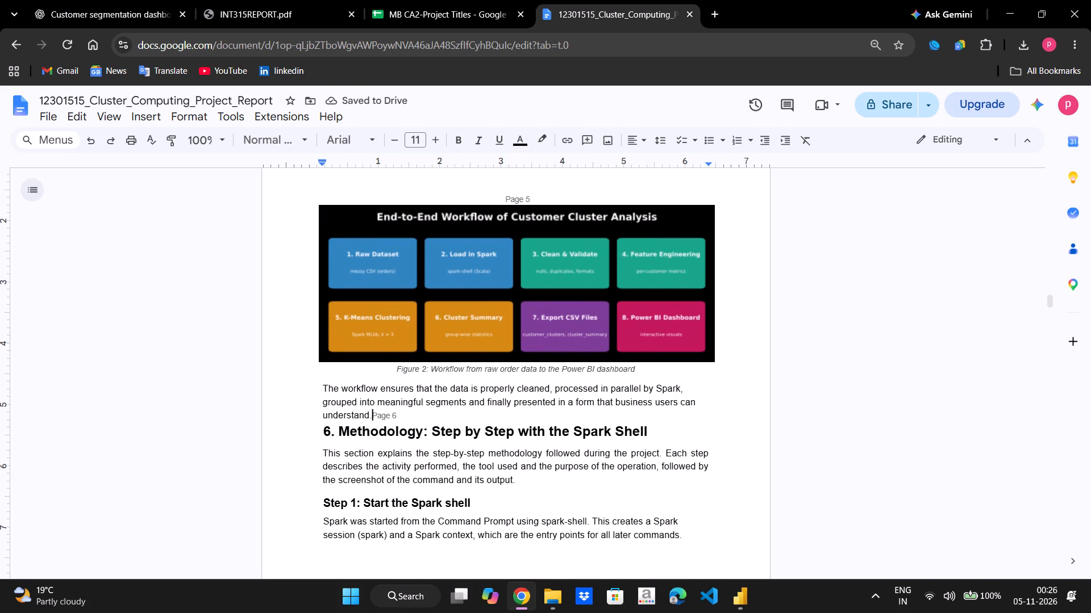
{"action": "left_click", "coordinate": [445, 410]}
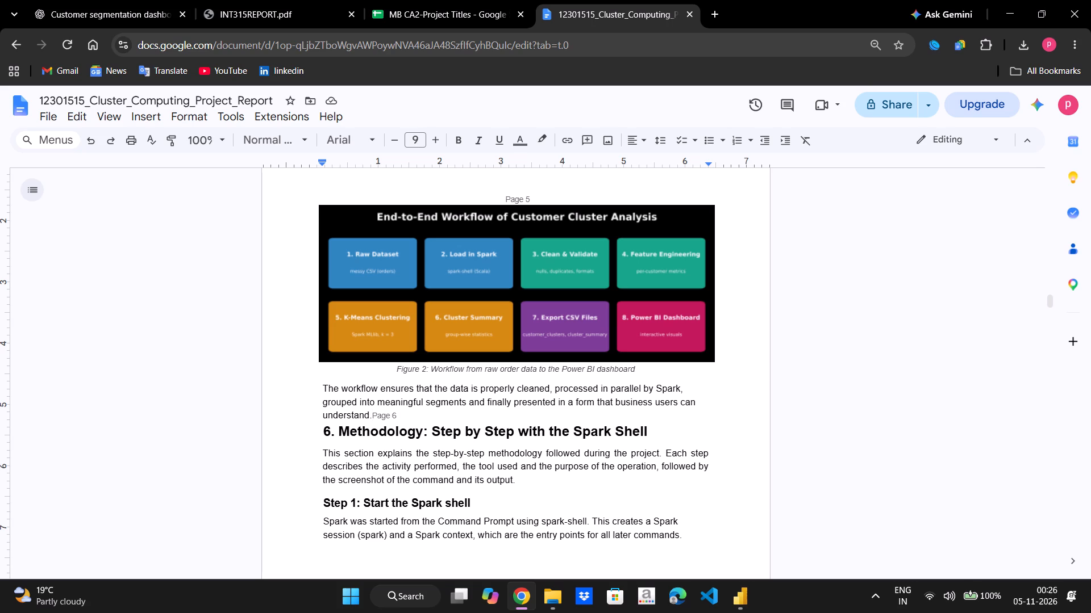
{"action": "key", "text": "BackSpace"}
{"action": "key", "text": "BackSpace"}
{"action": "key", "text": "BackSpace"}
{"action": "key", "text": "BackSpace"}
{"action": "key", "text": "BackSpace"}
{"action": "key", "text": "BackSpace"}
{"action": "key", "text": "BackSpace"}
{"action": "key", "text": "BackSpace"}
Capture the Command Prompt's spark-shell startup output through "Spark session available as 'spark'" and paste it after the Step 1 paragraph in the report.
{"action": "scroll", "coordinate": [515, 441], "scroll_direction": "down", "scroll_amount": 2}
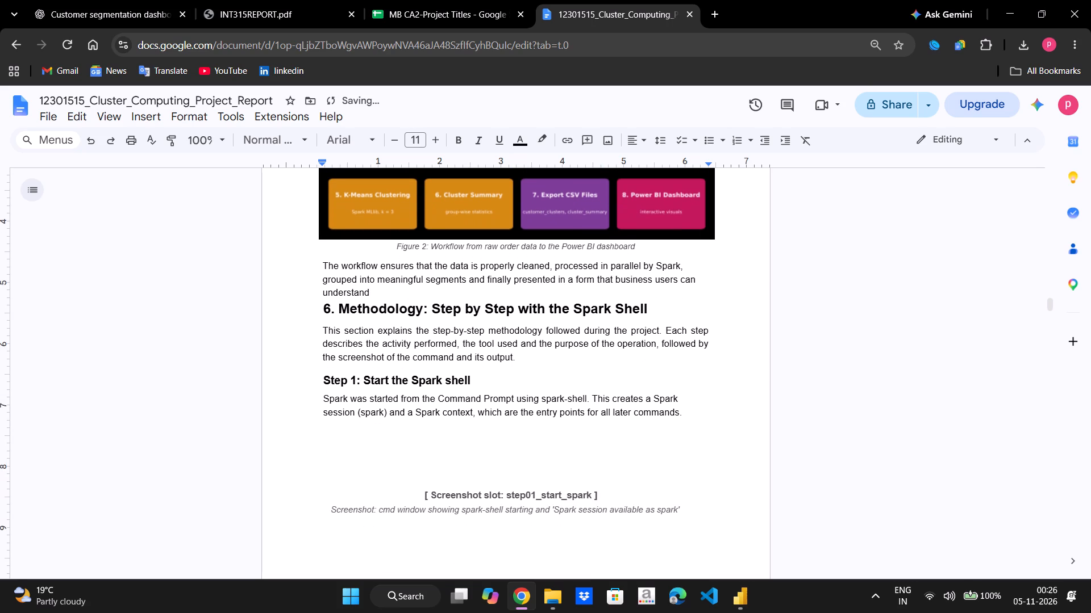
{"action": "scroll", "coordinate": [515, 441], "scroll_direction": "down", "scroll_amount": 1}
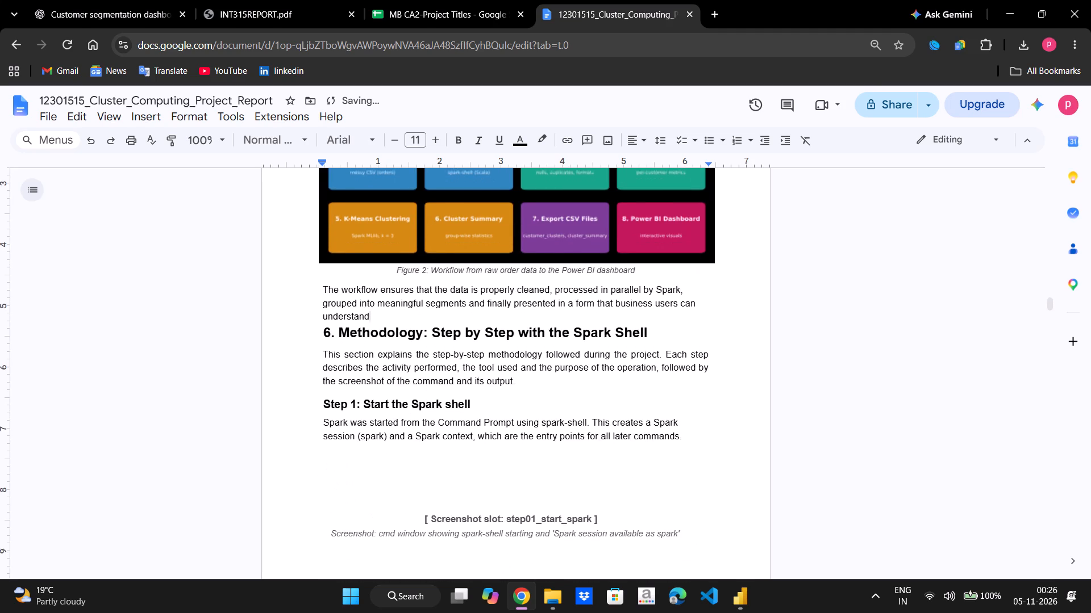
{"action": "scroll", "coordinate": [515, 441], "scroll_direction": "down", "scroll_amount": 3}
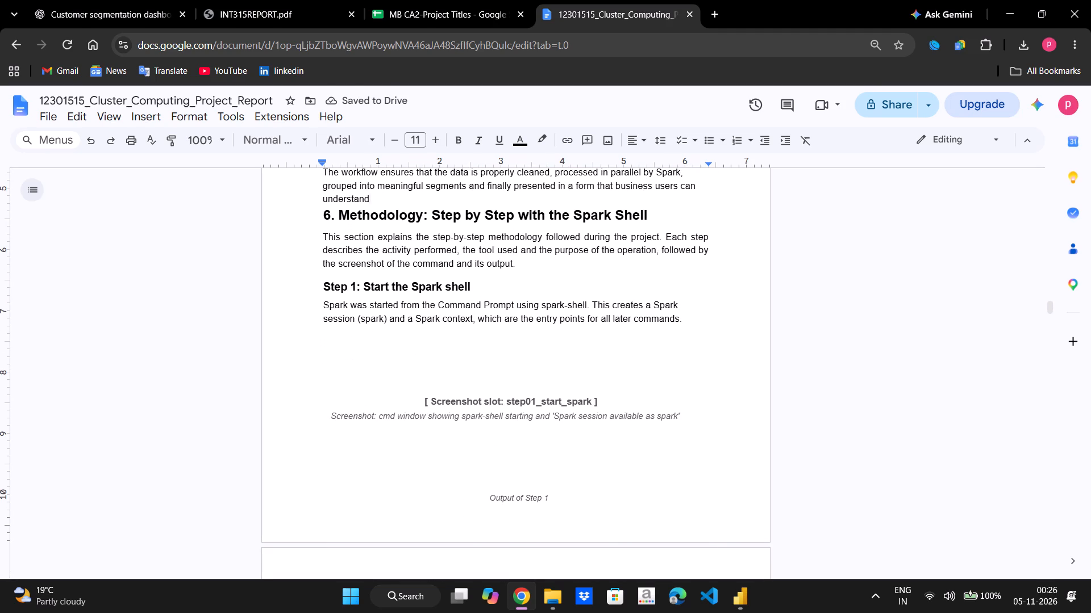
{"action": "left_click", "coordinate": [689, 312]}
{"action": "left_click", "coordinate": [689, 321]}
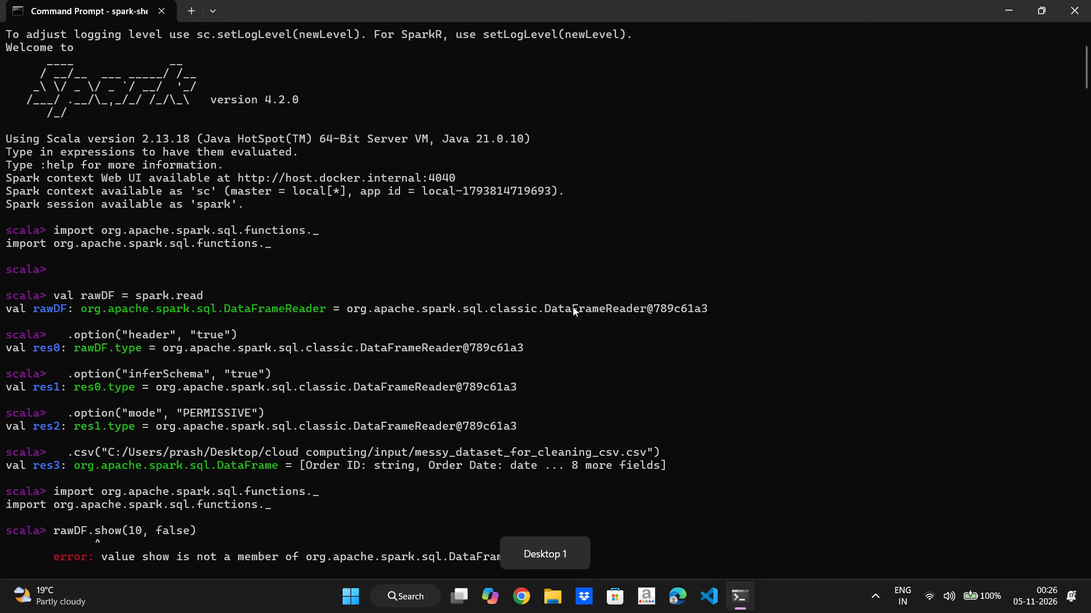
{"action": "key", "text": "shift+super+s"}
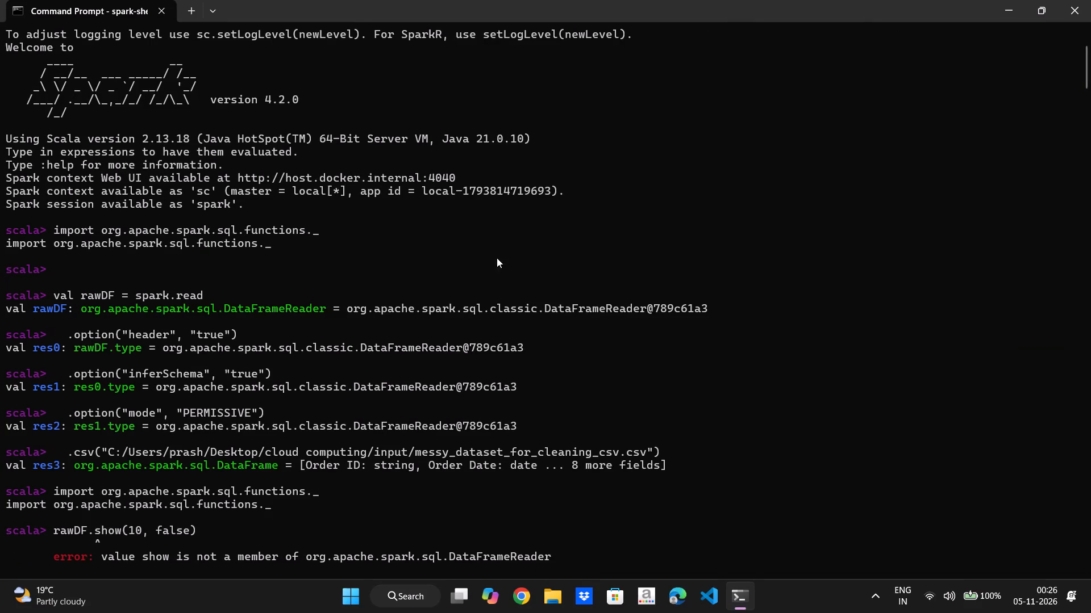
{"action": "scroll", "coordinate": [218, 132], "scroll_direction": "up", "scroll_amount": 1}
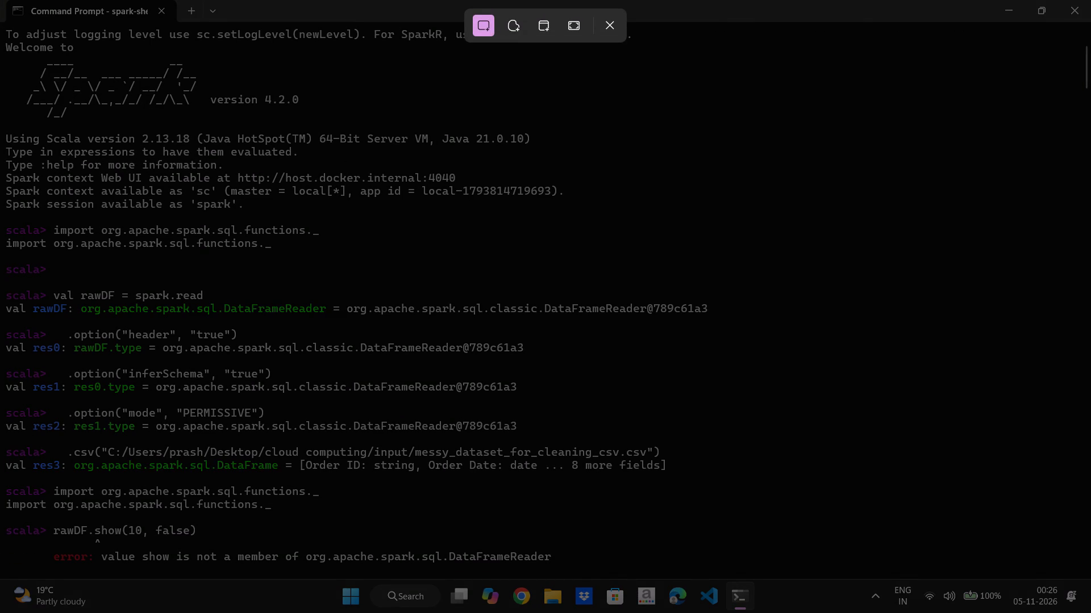
{"action": "left_click", "coordinate": [37, 41]}
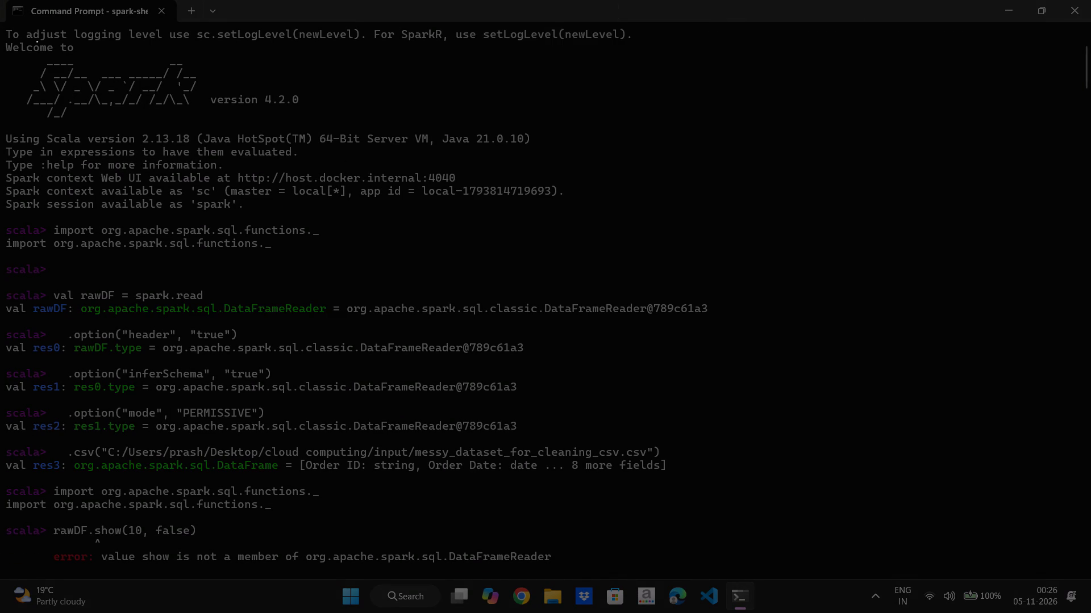
{"action": "scroll", "coordinate": [149, 128], "scroll_direction": "up", "scroll_amount": 2}
{"action": "key", "text": "shift+super+s"}
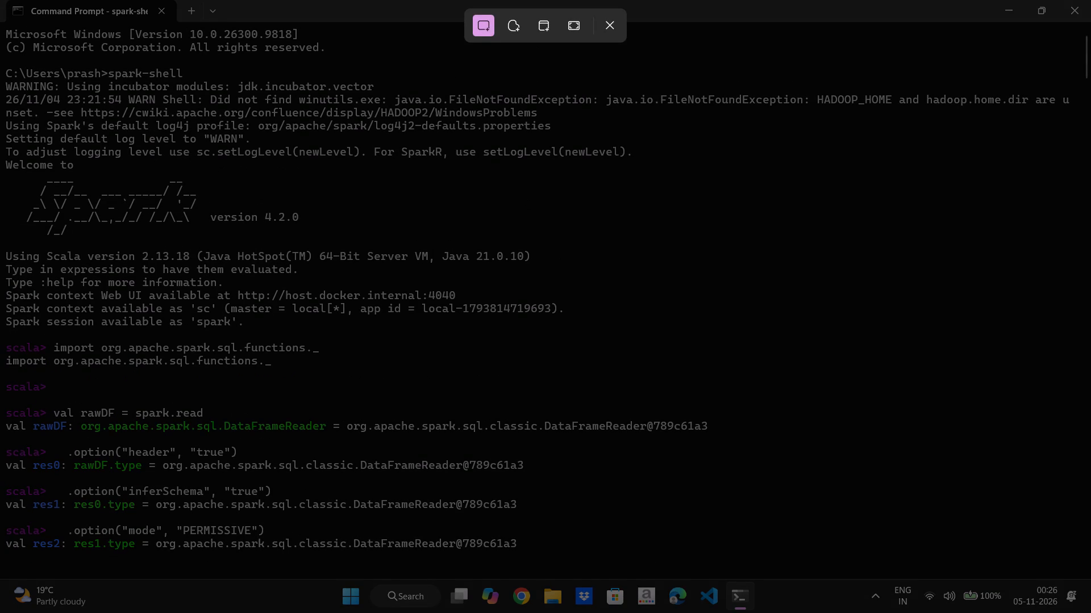
{"action": "left_click_drag", "start_coordinate": [0, 0], "coordinate": [822, 341]}
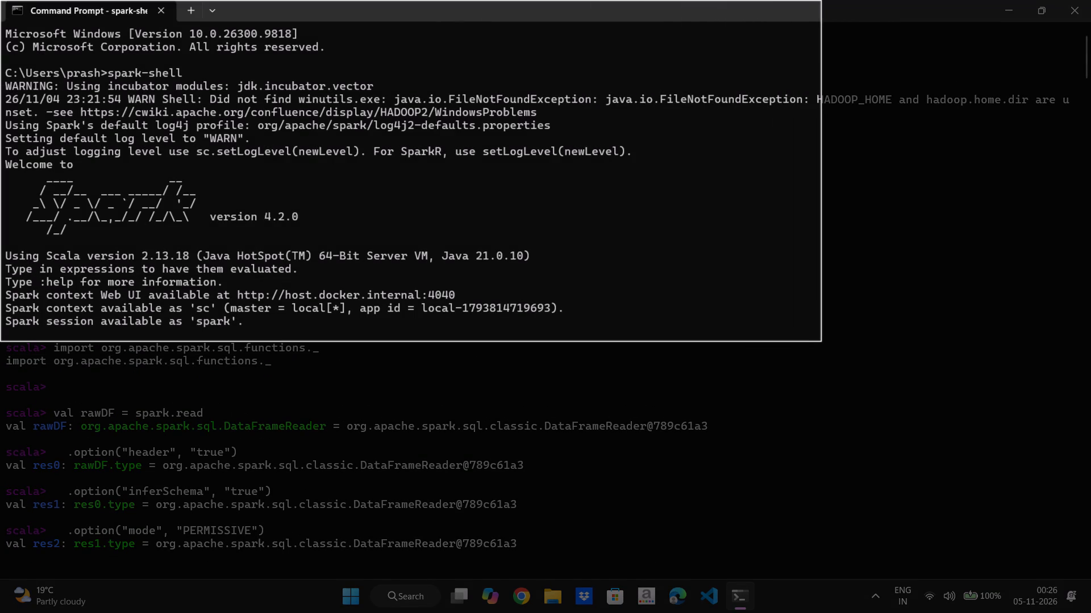
{"action": "left_click_drag", "start_coordinate": [822, 341], "coordinate": [832, 371]}
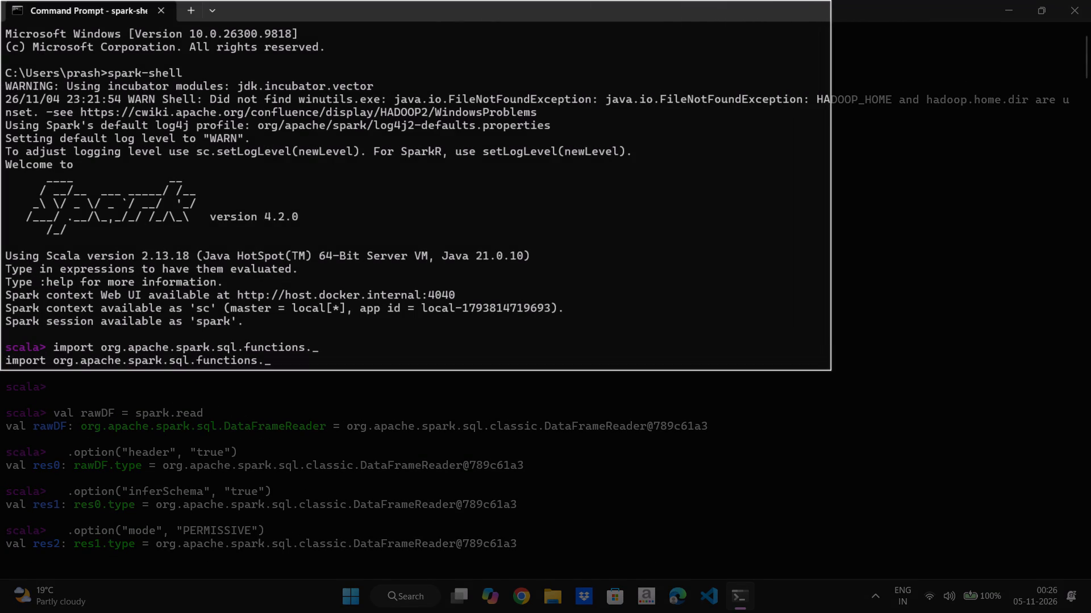
{"action": "left_click_drag", "start_coordinate": [832, 371], "coordinate": [853, 346]}
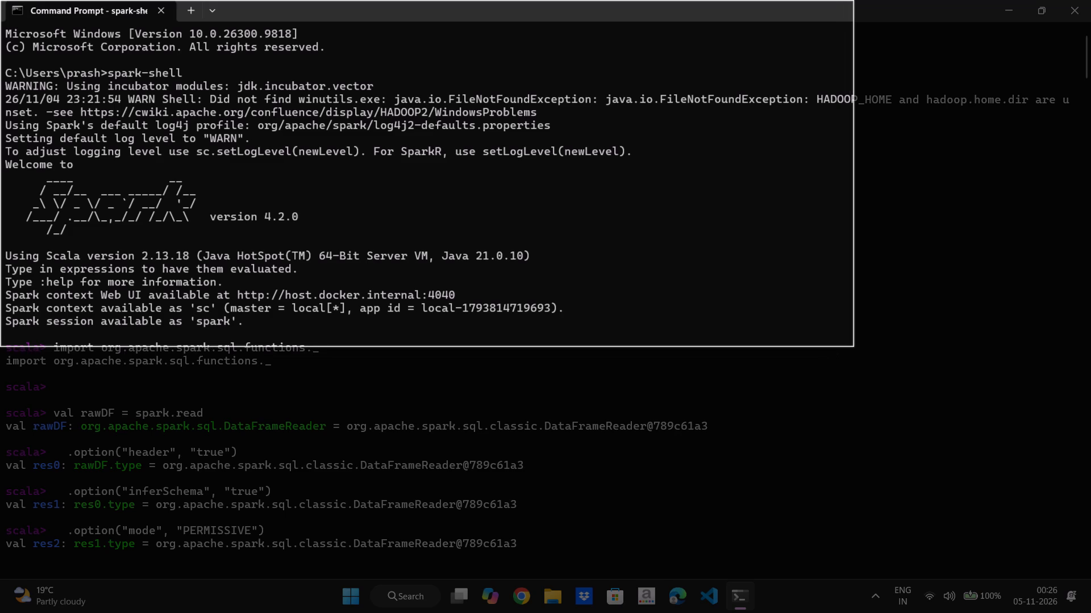
{"action": "left_click_drag", "start_coordinate": [853, 346], "coordinate": [851, 343]}
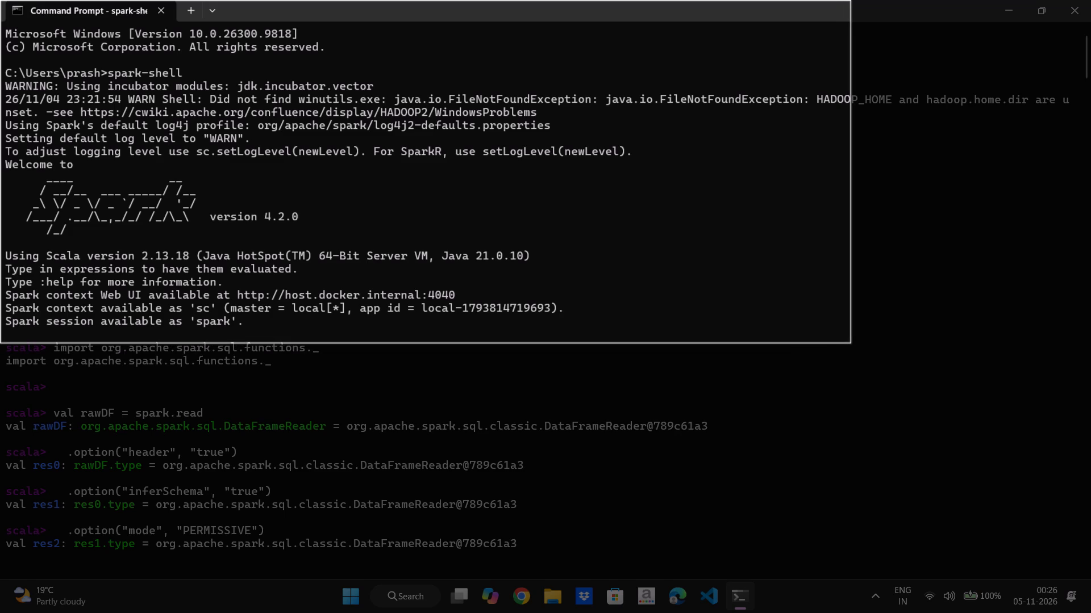
{"action": "left_click_drag", "start_coordinate": [851, 343], "coordinate": [843, 339]}
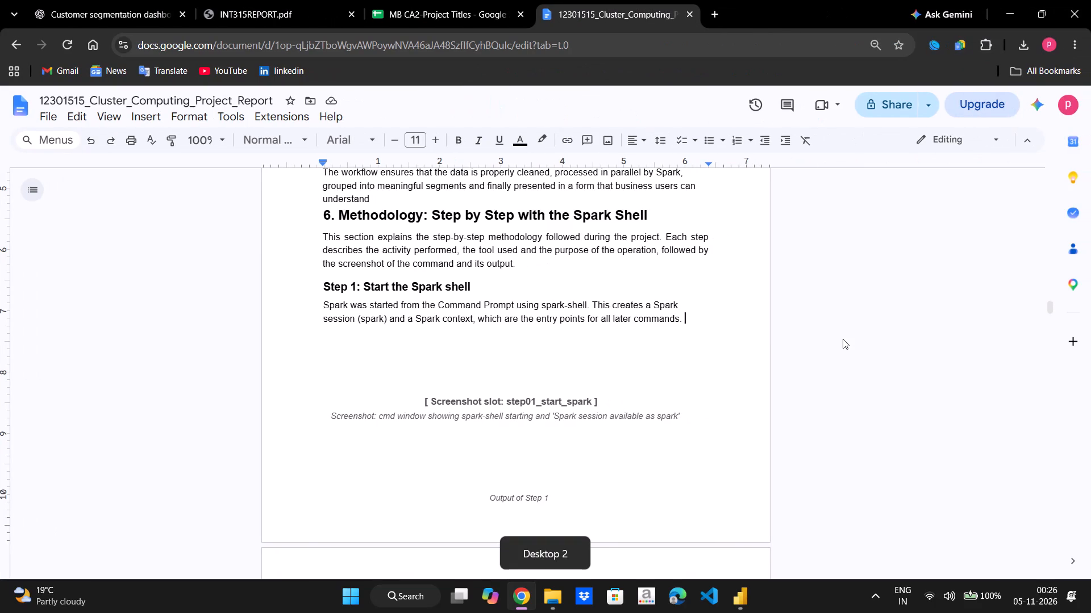
{"action": "key", "text": "ctrl+v"}
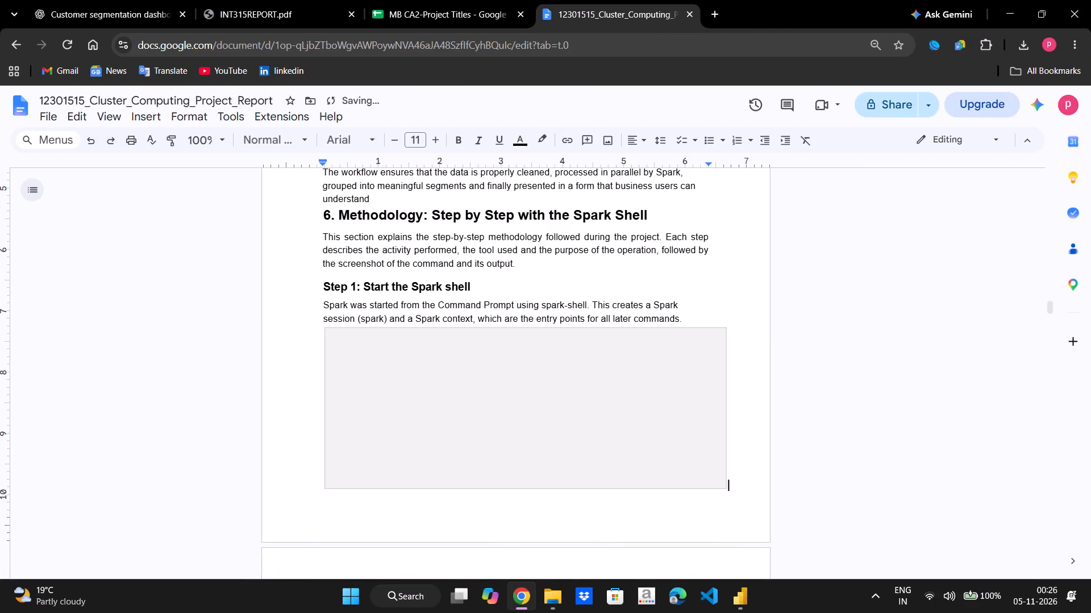
Delete the "[ Screenshot slot: step01_start_spark ]" placeholder with its italic description and the blank space below the Step 1 screenshot.
{"action": "scroll", "coordinate": [646, 367], "scroll_direction": "down", "scroll_amount": 1}
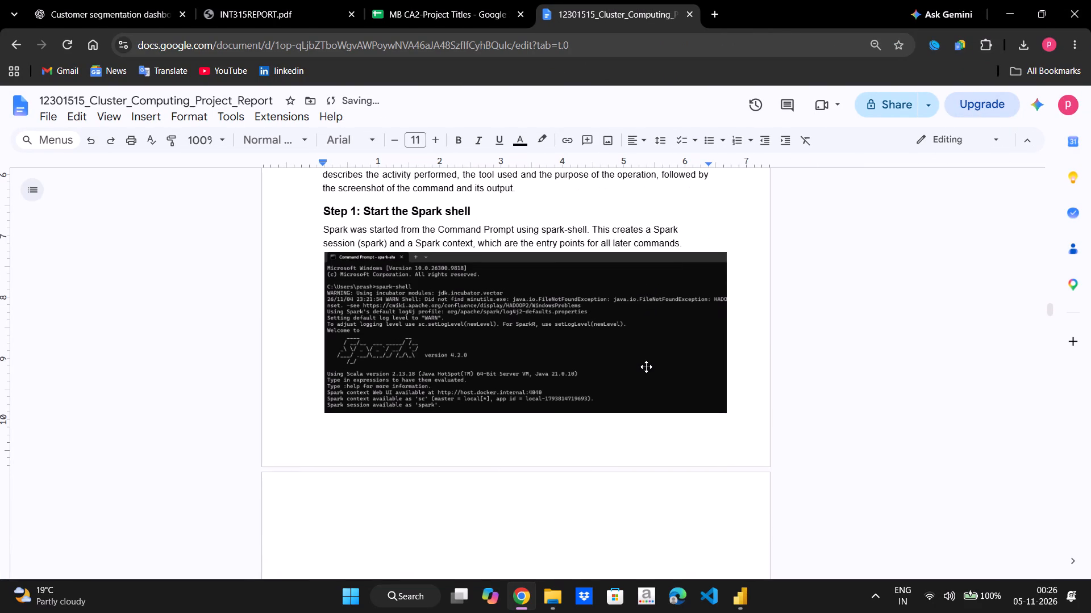
{"action": "scroll", "coordinate": [646, 367], "scroll_direction": "down", "scroll_amount": 4}
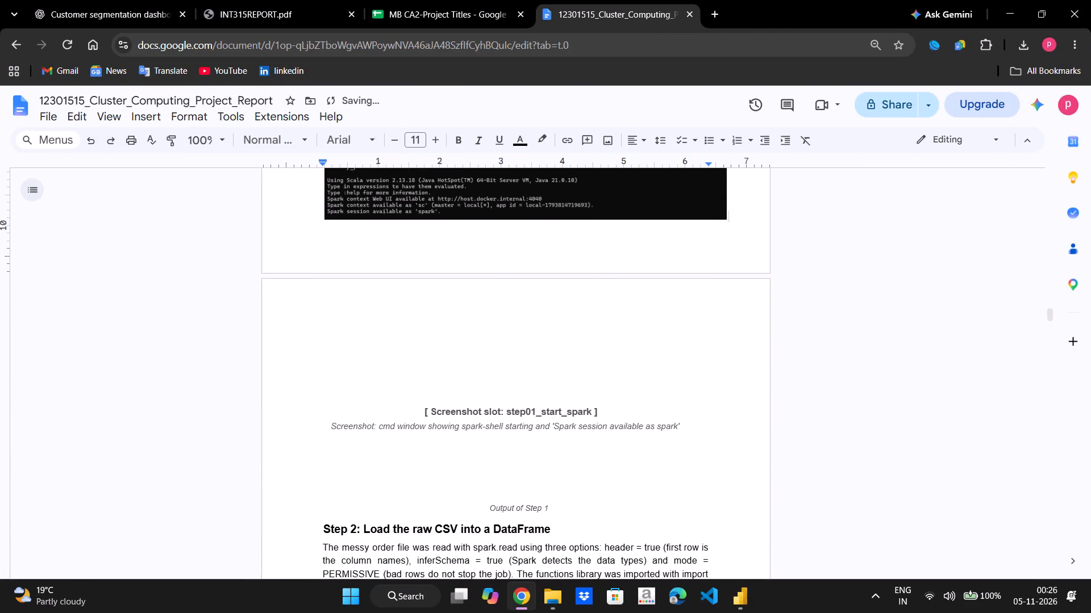
{"action": "left_click", "coordinate": [676, 424]}
{"action": "left_click", "coordinate": [694, 424]}
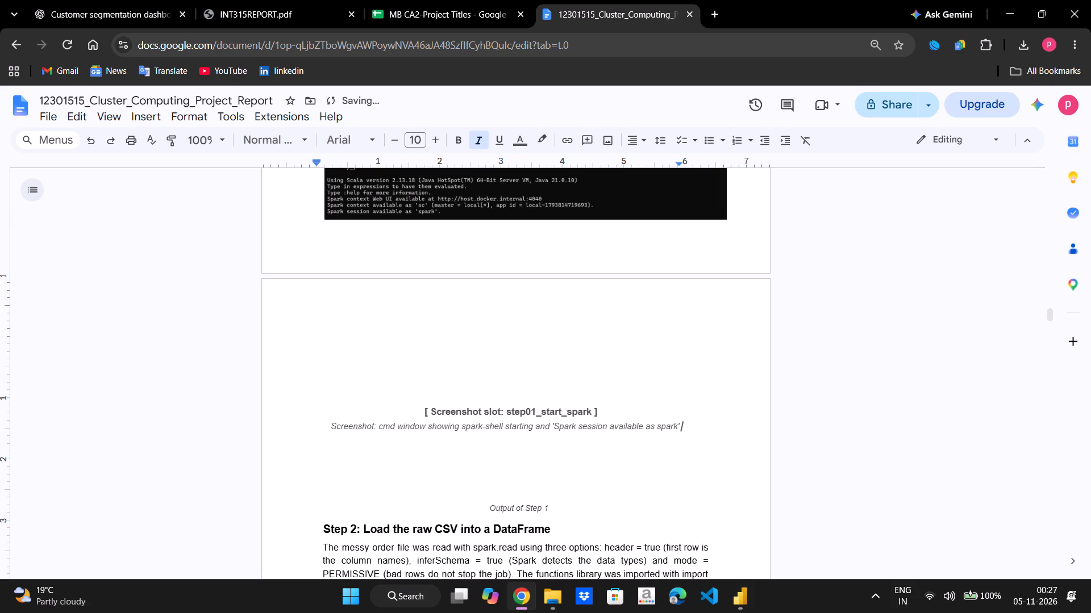
{"action": "key", "text": "BackSpace"}
{"action": "key", "text": "BackSpace"}
{"action": "key", "text": "BackSpace"}
{"action": "key", "text": "BackSpace"}
{"action": "key", "text": "BackSpace"}
{"action": "key", "text": "BackSpace"}
{"action": "key", "text": "BackSpace"}
{"action": "key", "text": "BackSpace"}
{"action": "key", "text": "BackSpace"}
{"action": "key", "text": "BackSpace"}
{"action": "key", "text": "BackSpace"}
{"action": "key", "text": "BackSpace"}
{"action": "key", "text": "BackSpace"}
{"action": "key", "text": "BackSpace"}
{"action": "key", "text": "BackSpace"}
{"action": "key", "text": "BackSpace"}
{"action": "key", "text": "BackSpace"}
{"action": "key", "text": "BackSpace"}
{"action": "key", "text": "BackSpace"}
{"action": "key", "text": "BackSpace"}
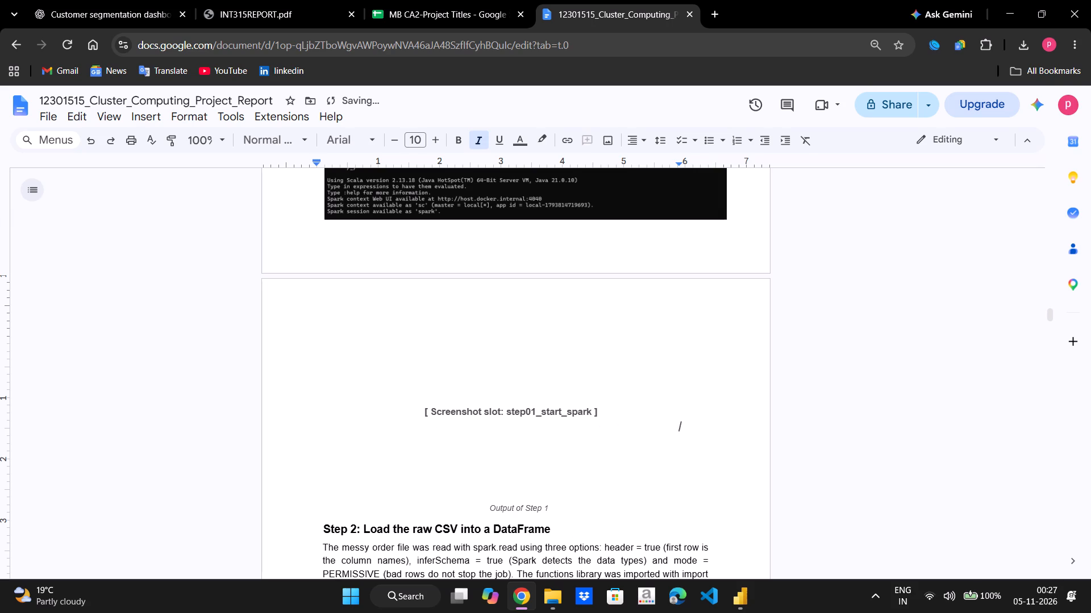
{"action": "key", "text": "BackSpace"}
{"action": "key", "text": "BackSpace"}
{"action": "key", "text": "BackSpace"}
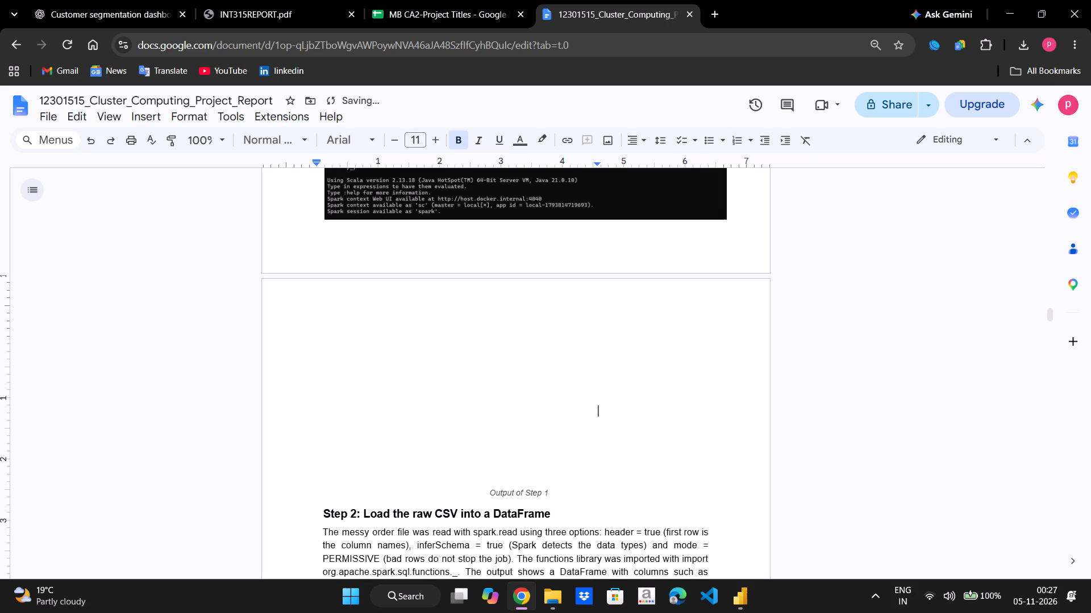
{"action": "key", "text": "BackSpace"}
{"action": "key", "text": "BackSpace"}
{"action": "key", "text": "BackSpace"}
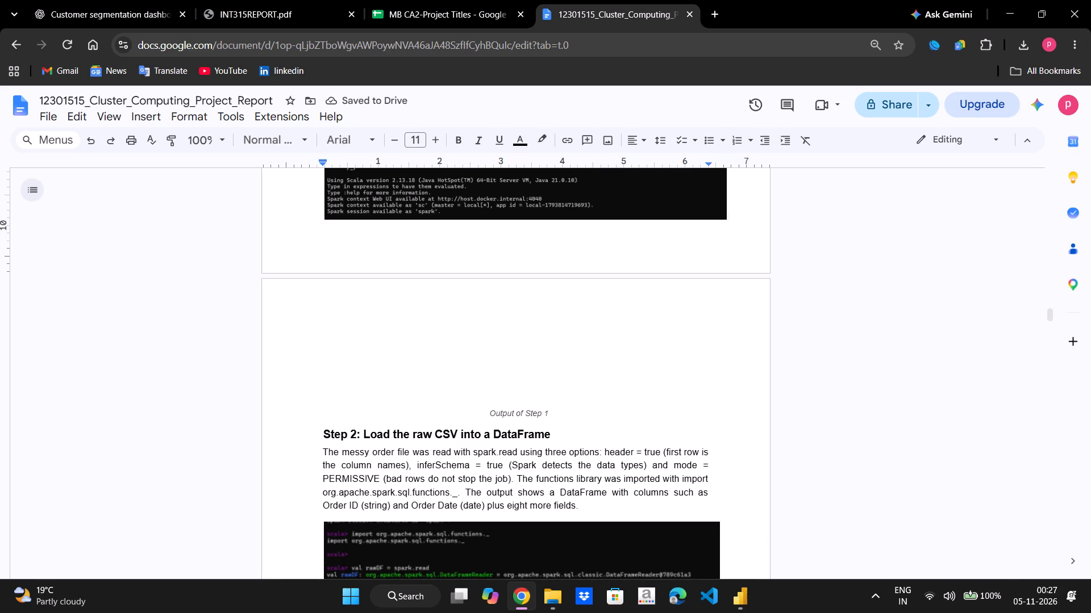
Delete the "Output of Step 1" caption and its empty line above the "Step 2: Load the raw CSV into a DataFrame" heading.
{"action": "left_click", "coordinate": [553, 415]}
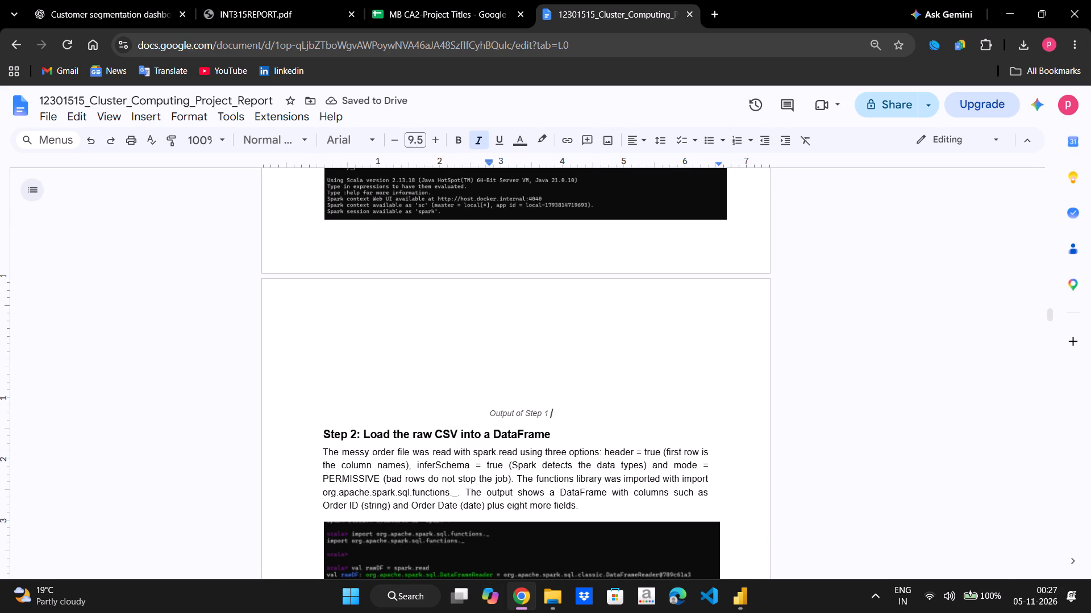
{"action": "key", "text": "BackSpace"}
{"action": "key", "text": "BackSpace"}
{"action": "key", "text": "BackSpace"}
{"action": "key", "text": "BackSpace"}
{"action": "key", "text": "BackSpace"}
{"action": "key", "text": "BackSpace"}
{"action": "key", "text": "BackSpace"}
{"action": "key", "text": "BackSpace"}
{"action": "key", "text": "BackSpace"}
{"action": "key", "text": "BackSpace"}
{"action": "key", "text": "BackSpace"}
{"action": "key", "text": "BackSpace"}
{"action": "key", "text": "BackSpace"}
{"action": "key", "text": "BackSpace"}
{"action": "key", "text": "BackSpace"}
{"action": "key", "text": "BackSpace"}
{"action": "key", "text": "BackSpace"}
{"action": "key", "text": "BackSpace"}
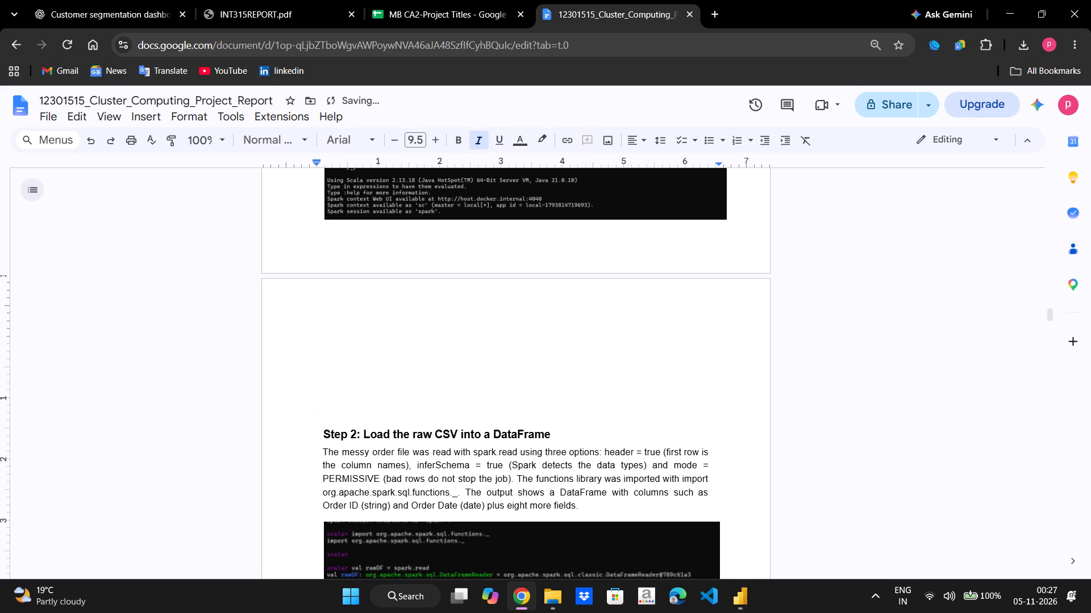
{"action": "key", "text": "BackSpace"}
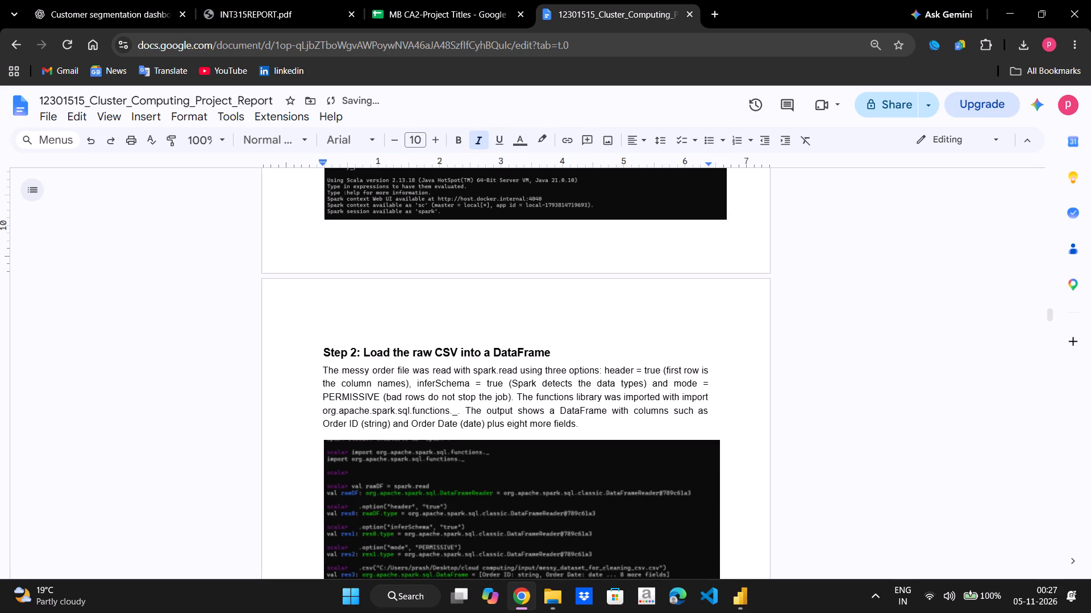
Capture the spark-shell output from the first functions import through the .csv read result and replace the Step 2 screenshot with it.
{"action": "scroll", "coordinate": [707, 373], "scroll_direction": "down", "scroll_amount": 2}
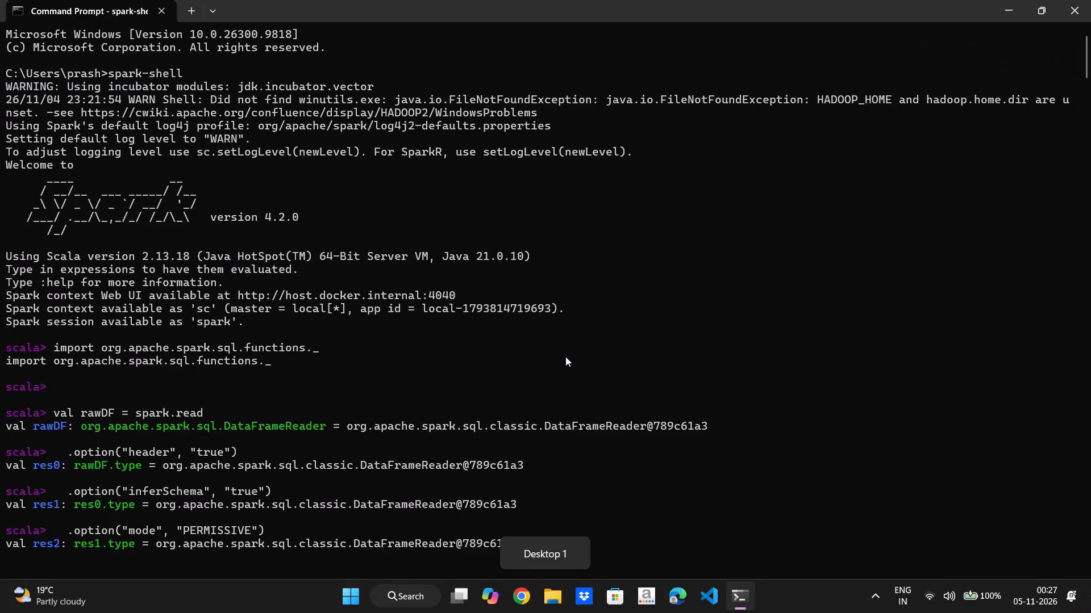
{"action": "scroll", "coordinate": [565, 356], "scroll_direction": "down", "scroll_amount": 2}
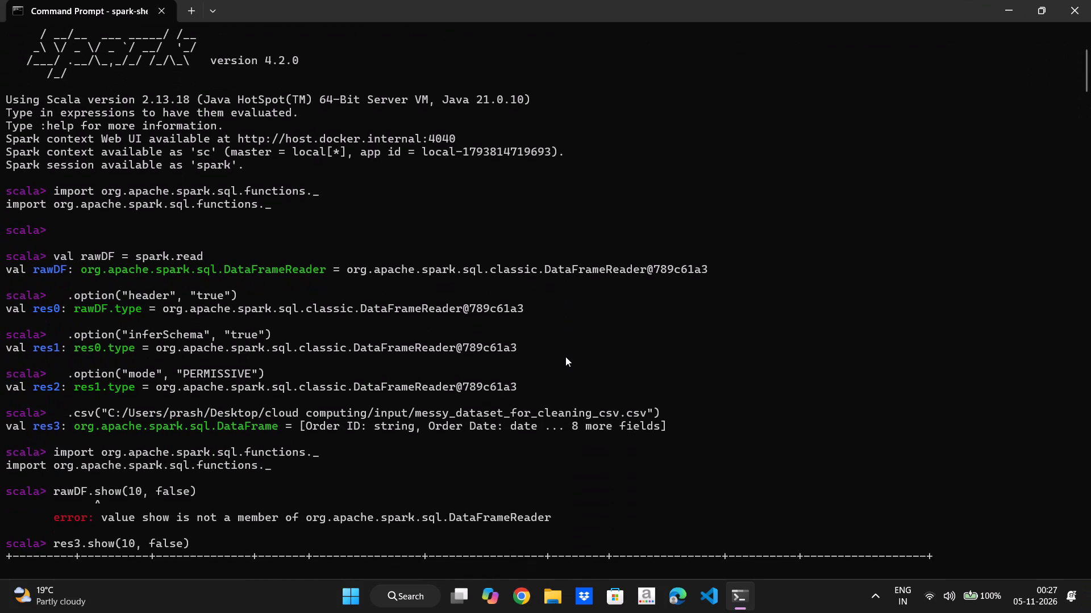
{"action": "scroll", "coordinate": [565, 356], "scroll_direction": "down", "scroll_amount": 1}
{"action": "key", "text": "shift+super+s"}
{"action": "left_click_drag", "start_coordinate": [0, 177], "coordinate": [543, 226]}
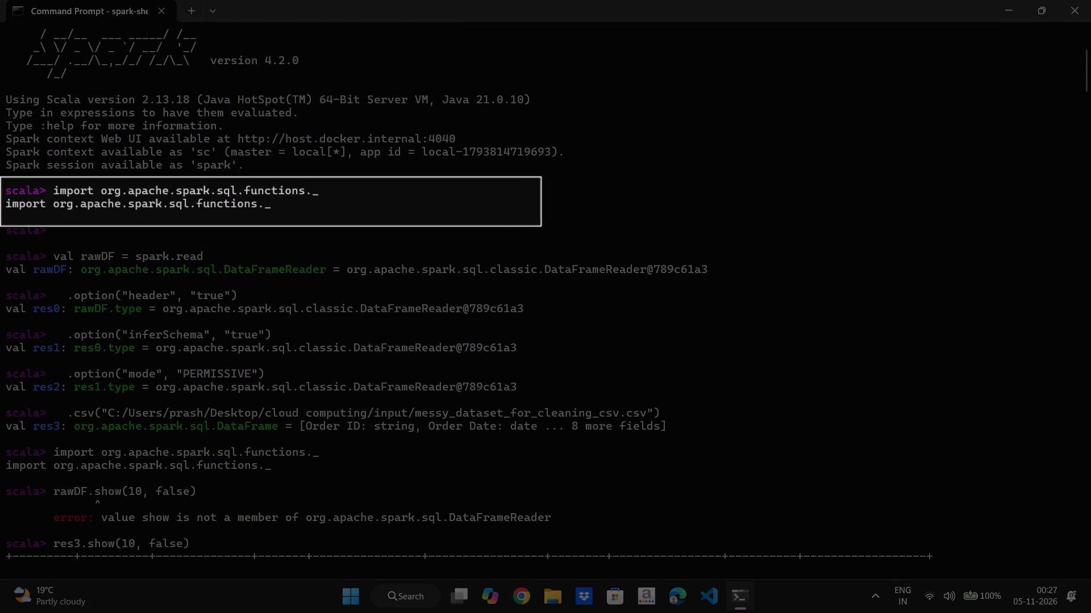
{"action": "left_click_drag", "start_coordinate": [543, 226], "coordinate": [782, 375]}
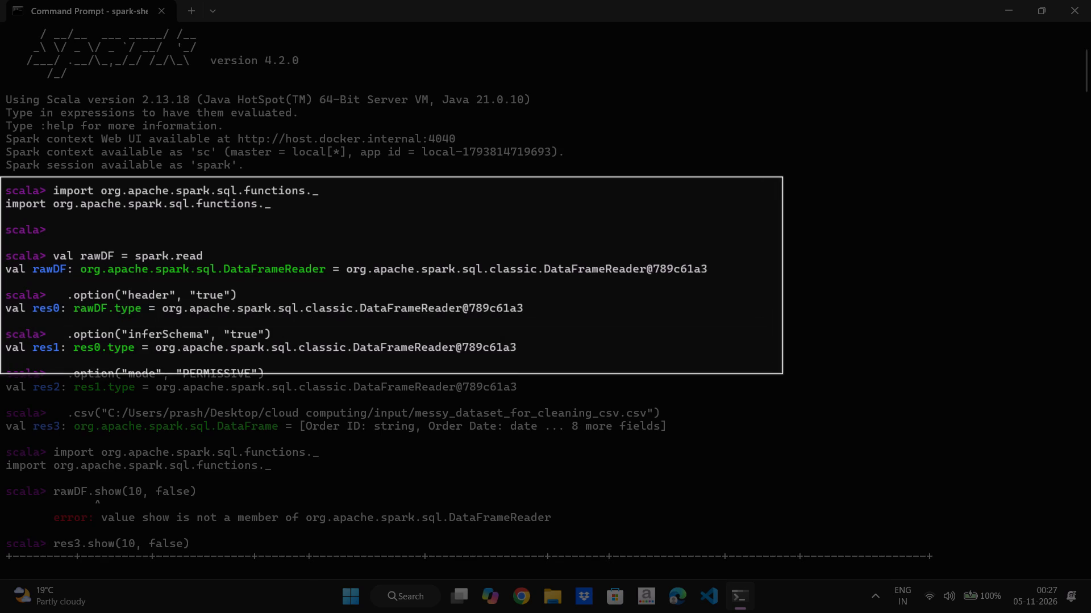
{"action": "left_click_drag", "start_coordinate": [782, 375], "coordinate": [753, 404]}
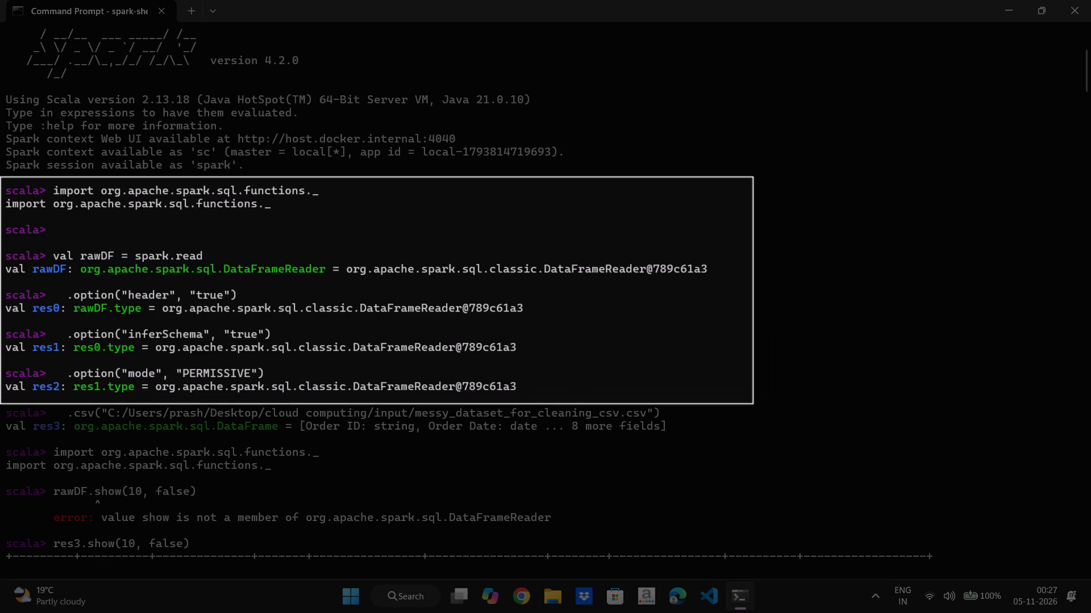
{"action": "left_click_drag", "start_coordinate": [753, 404], "coordinate": [754, 435]}
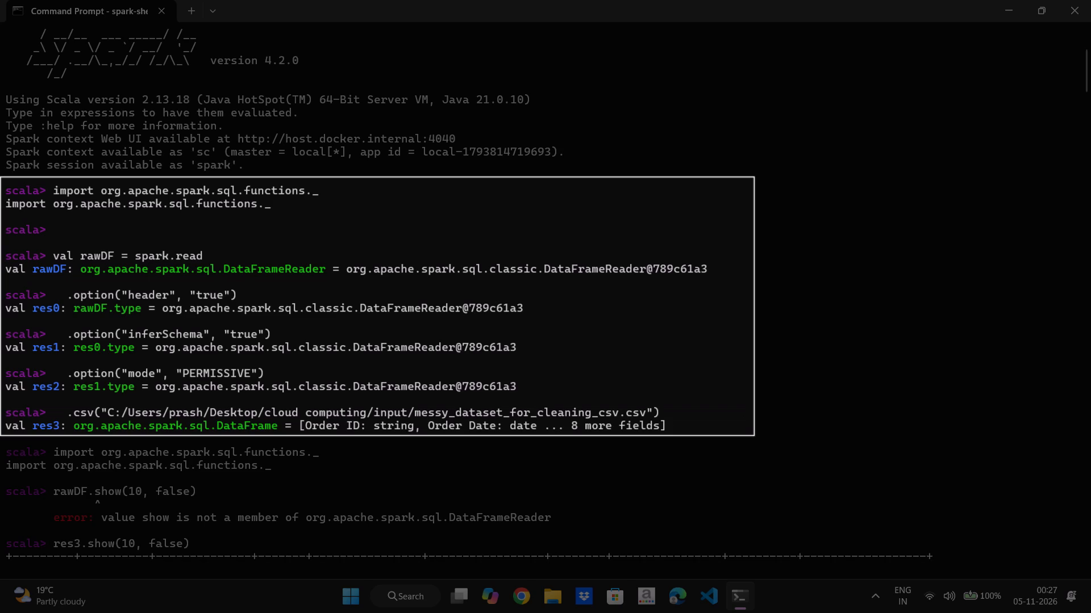
{"action": "left_click_drag", "start_coordinate": [754, 435], "coordinate": [753, 436]}
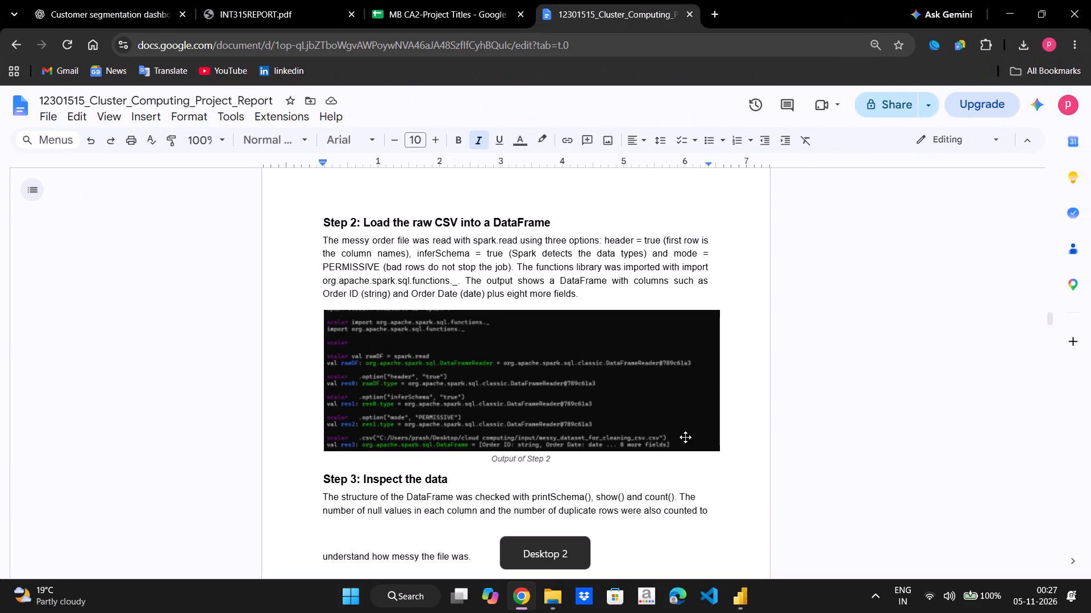
{"action": "left_click", "coordinate": [635, 413]}
{"action": "right_click", "coordinate": [635, 413]}
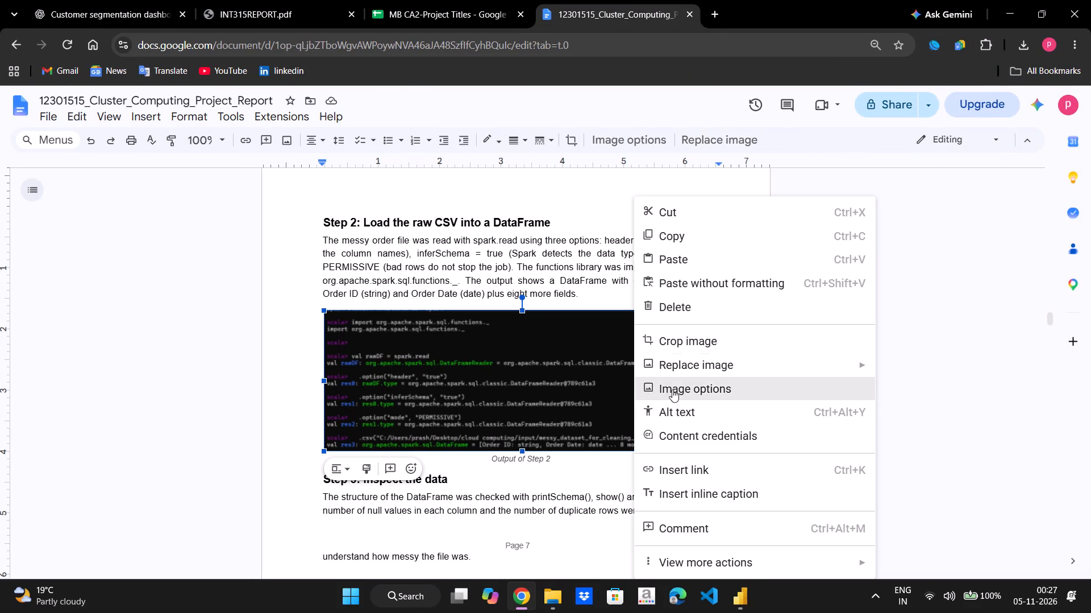
{"action": "left_click", "coordinate": [689, 306]}
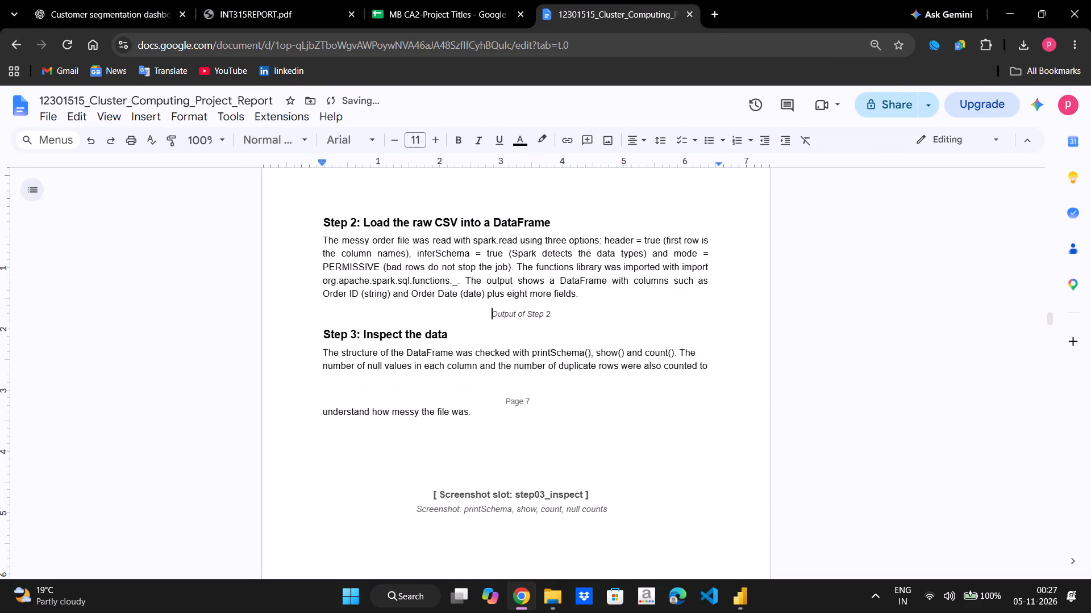
{"action": "key", "text": "ctrl+v"}
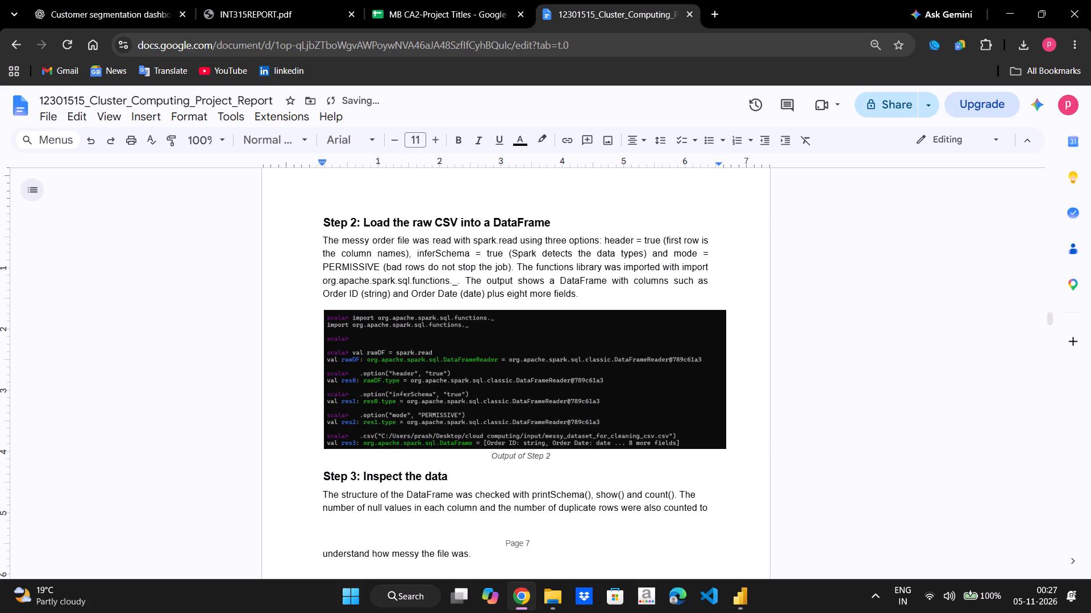
Capture the Command Prompt output from "res3.show(10, false)" through the row count and the printSchema listing down to the Product field.
{"action": "scroll", "coordinate": [578, 454], "scroll_direction": "down", "scroll_amount": 1}
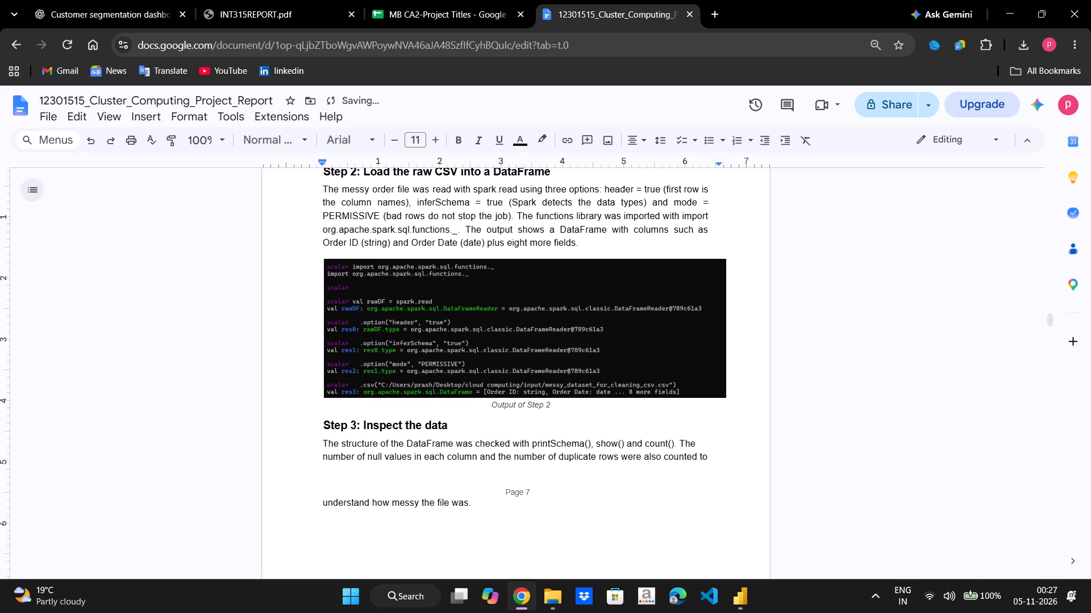
{"action": "scroll", "coordinate": [578, 454], "scroll_direction": "down", "scroll_amount": 2}
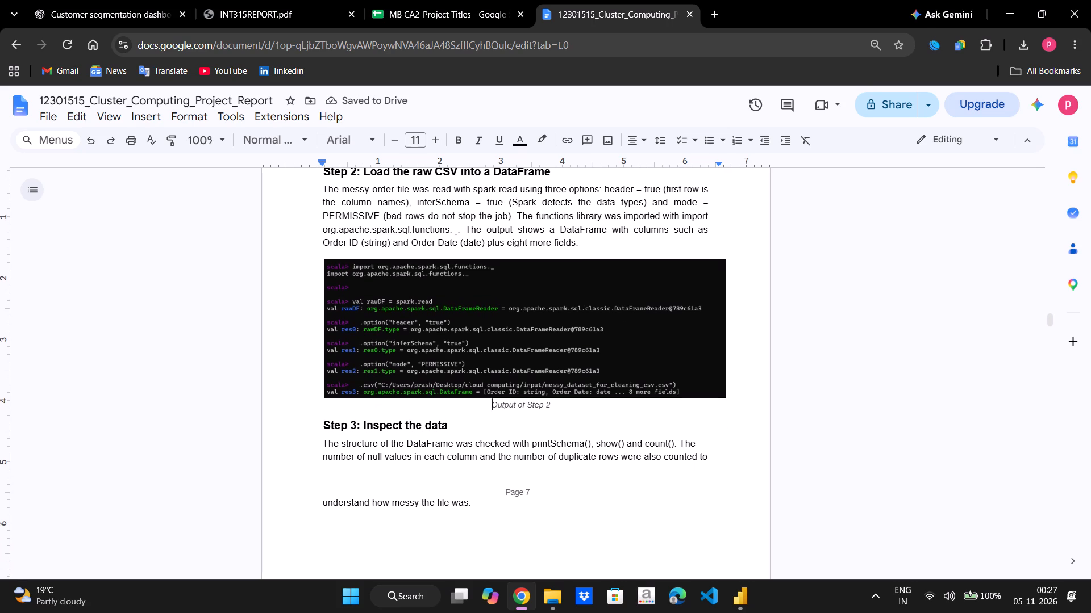
{"action": "scroll", "coordinate": [578, 454], "scroll_direction": "down", "scroll_amount": 3}
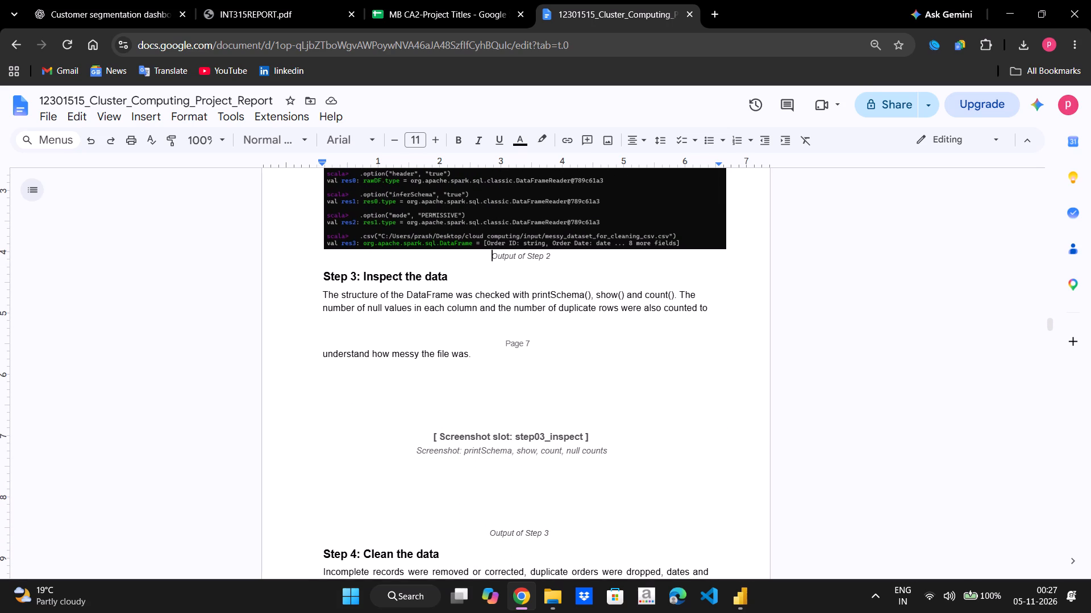
{"action": "scroll", "coordinate": [578, 454], "scroll_direction": "down", "scroll_amount": 1}
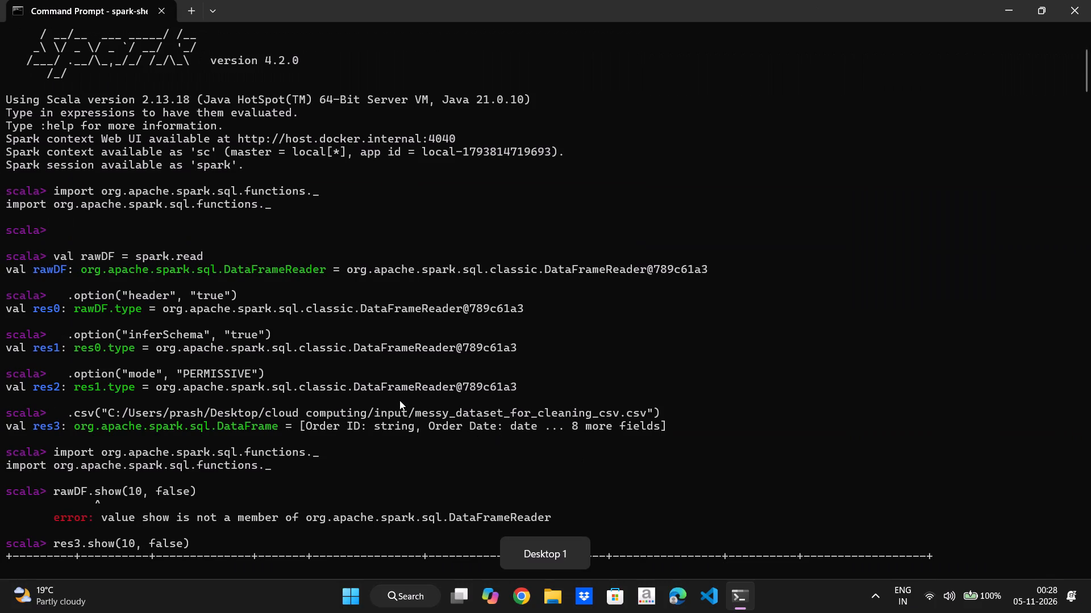
{"action": "scroll", "coordinate": [399, 400], "scroll_direction": "down", "scroll_amount": 1}
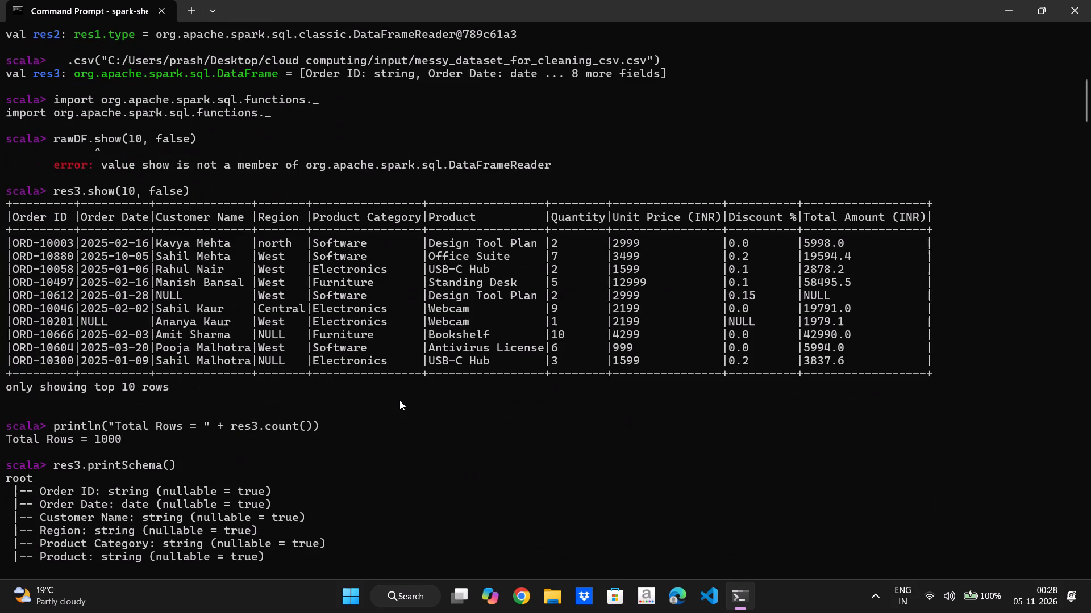
{"action": "scroll", "coordinate": [399, 400], "scroll_direction": "down", "scroll_amount": 8}
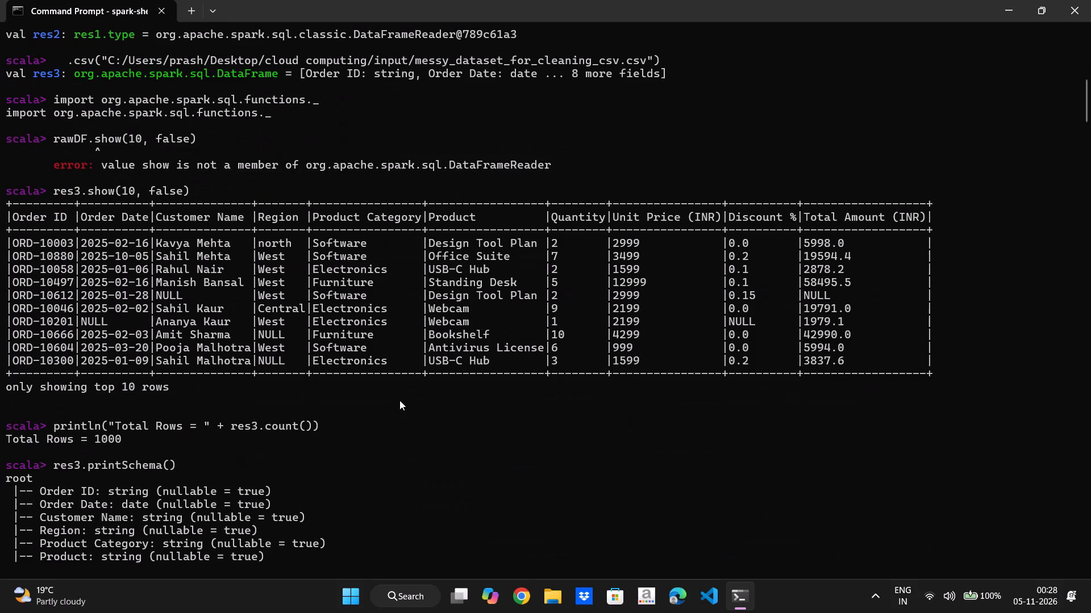
{"action": "scroll", "coordinate": [399, 400], "scroll_direction": "down", "scroll_amount": 2}
{"action": "key", "text": "shift+super+s"}
{"action": "left_click_drag", "start_coordinate": [0, 166], "coordinate": [961, 503]}
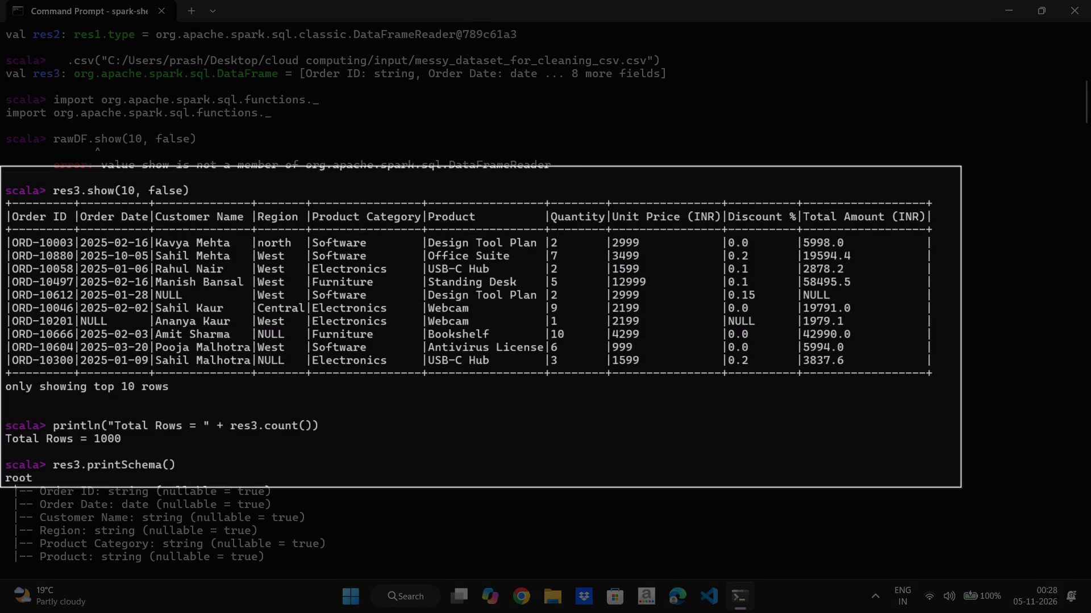
{"action": "left_click_drag", "start_coordinate": [961, 503], "coordinate": [945, 574]}
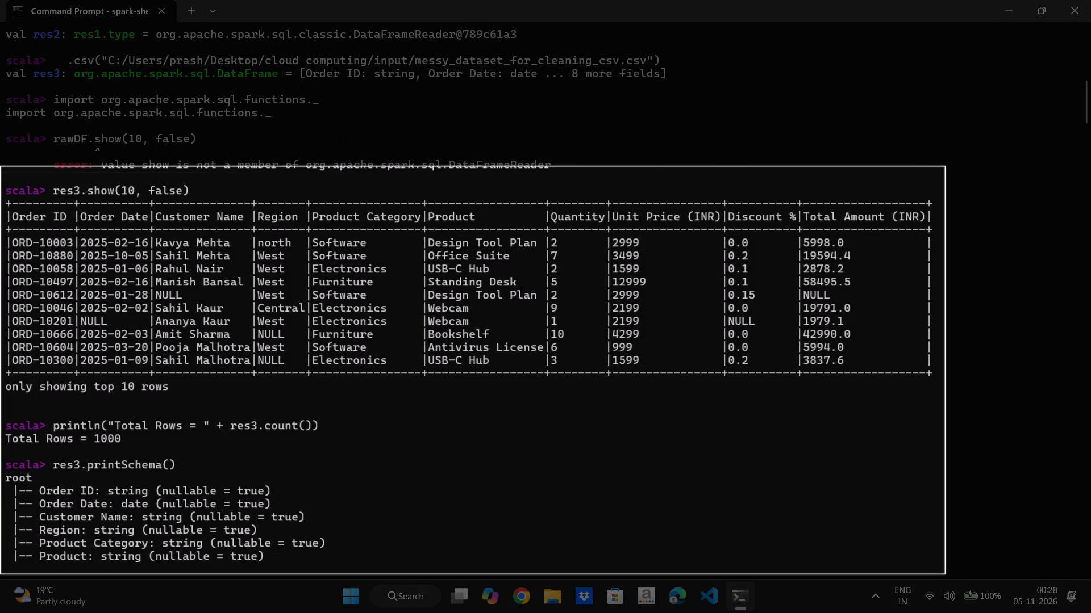
{"action": "left_click_drag", "start_coordinate": [945, 574], "coordinate": [953, 571]}
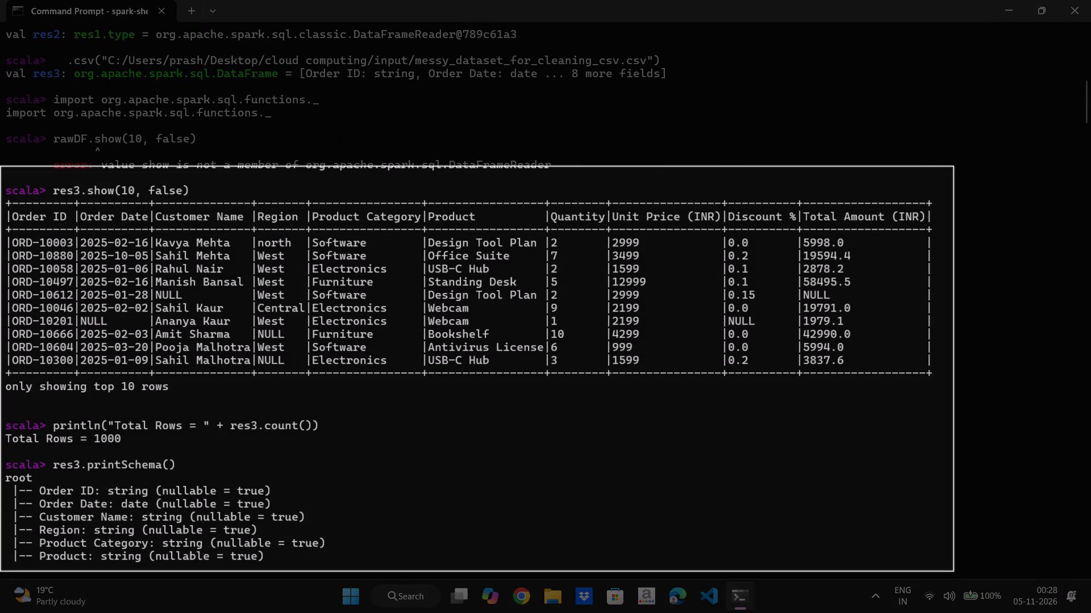
{"action": "left_click_drag", "start_coordinate": [953, 571], "coordinate": [953, 569]}
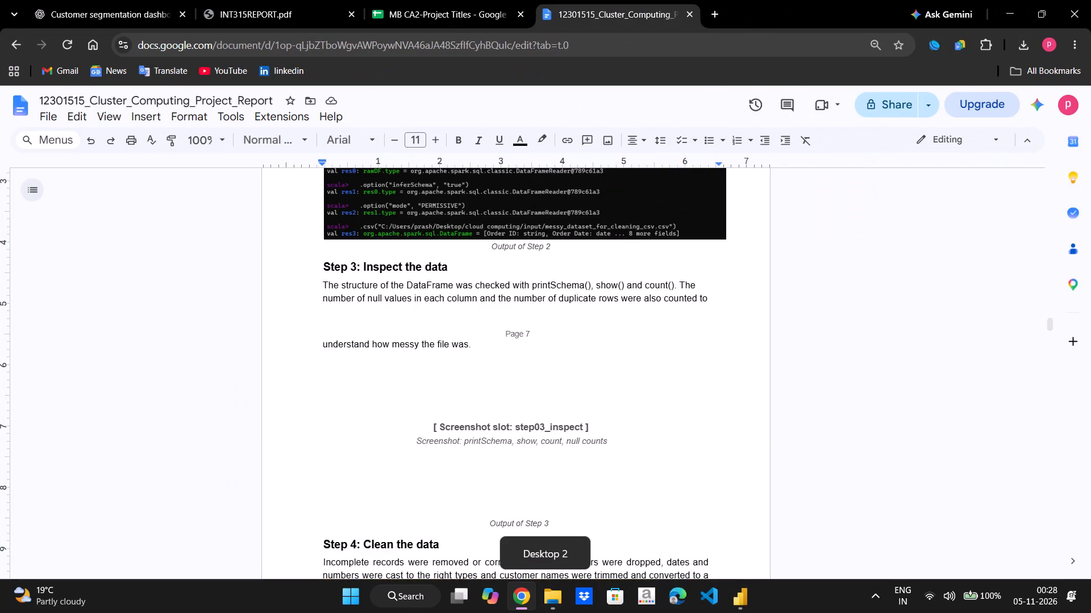
Delete the bold "[ Screenshot slot: step03_inspect ]" placeholder text in the Step 3 section of the report.
{"action": "scroll", "coordinate": [584, 397], "scroll_direction": "down", "scroll_amount": 1}
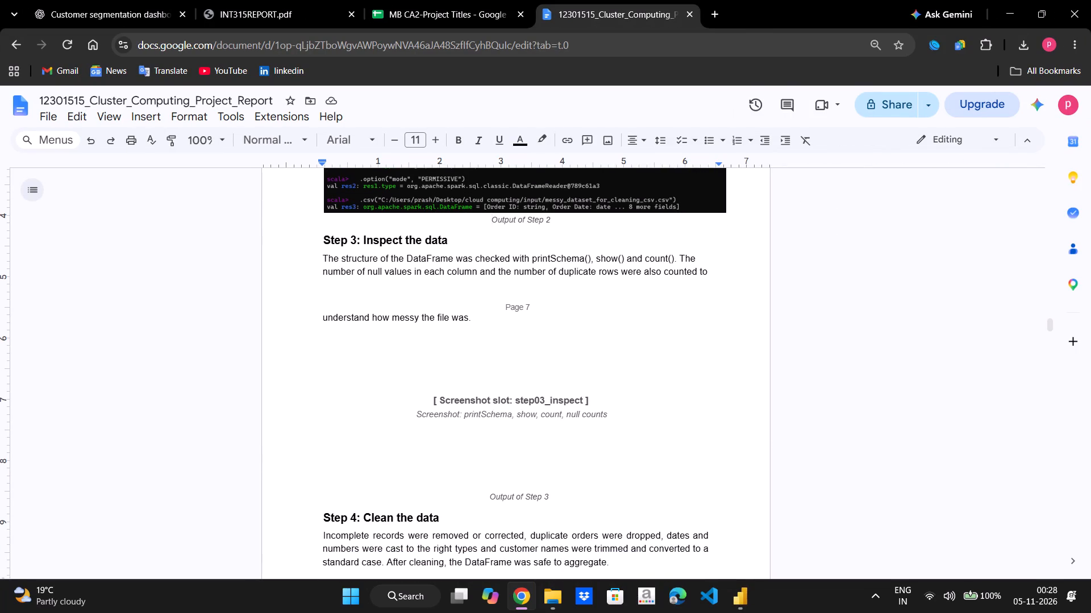
{"action": "left_click", "coordinate": [615, 411]}
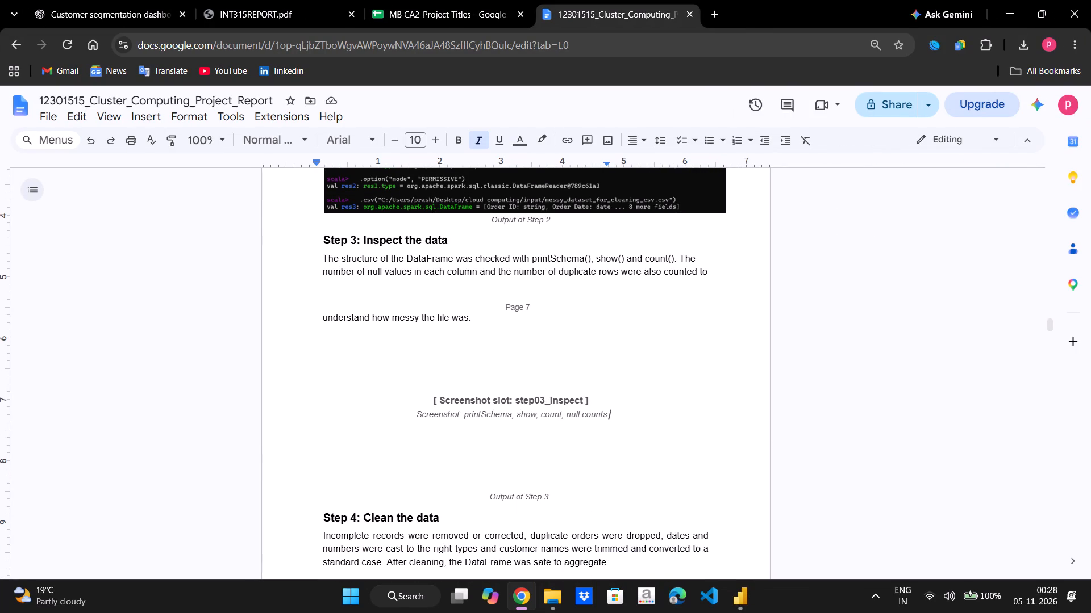
{"action": "left_click", "coordinate": [606, 405]}
{"action": "key", "text": "BackSpace"}
{"action": "key", "text": "BackSpace"}
{"action": "key", "text": "BackSpace"}
{"action": "key", "text": "BackSpace"}
{"action": "key", "text": "BackSpace"}
{"action": "key", "text": "BackSpace"}
{"action": "key", "text": "BackSpace"}
{"action": "key", "text": "BackSpace"}
{"action": "key", "text": "BackSpace"}
{"action": "key", "text": "BackSpace"}
{"action": "key", "text": "BackSpace"}
{"action": "key", "text": "BackSpace"}
{"action": "key", "text": "BackSpace"}
{"action": "key", "text": "BackSpace"}
{"action": "key", "text": "BackSpace"}
{"action": "key", "text": "BackSpace"}
{"action": "key", "text": "BackSpace"}
{"action": "key", "text": "BackSpace"}
{"action": "key", "text": "BackSpace"}
{"action": "key", "text": "BackSpace"}
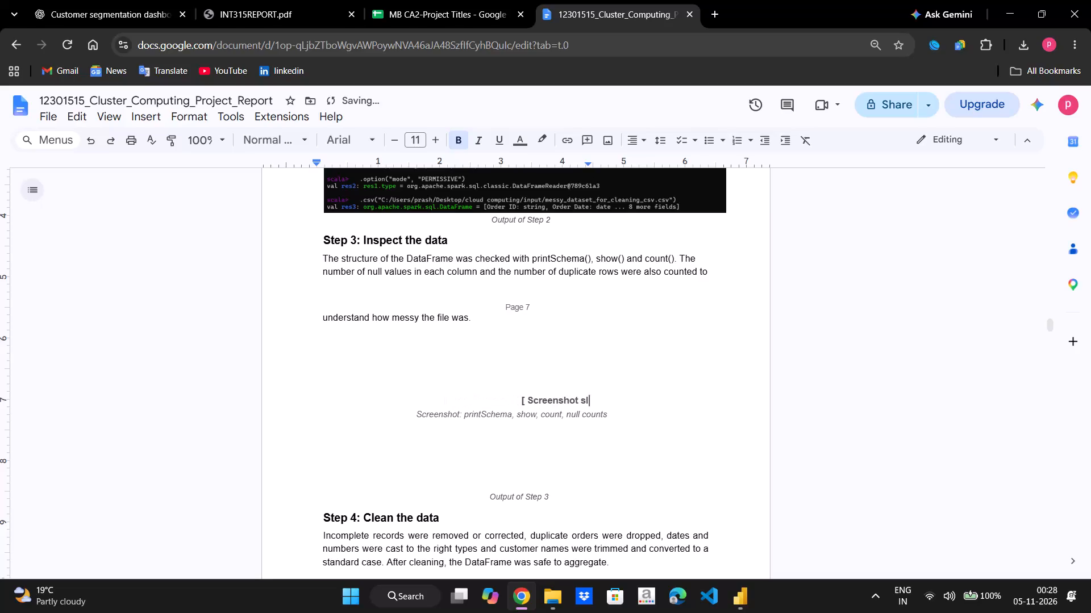
{"action": "key", "text": "BackSpace"}
{"action": "key", "text": "BackSpace"}
{"action": "key", "text": "BackSpace"}
{"action": "key", "text": "BackSpace"}
{"action": "key", "text": "BackSpace"}
{"action": "key", "text": "BackSpace"}
{"action": "key", "text": "BackSpace"}
{"action": "key", "text": "BackSpace"}
{"action": "key", "text": "BackSpace"}
{"action": "key", "text": "BackSpace"}
{"action": "key", "text": "BackSpace"}
{"action": "key", "text": "BackSpace"}
{"action": "key", "text": "BackSpace"}
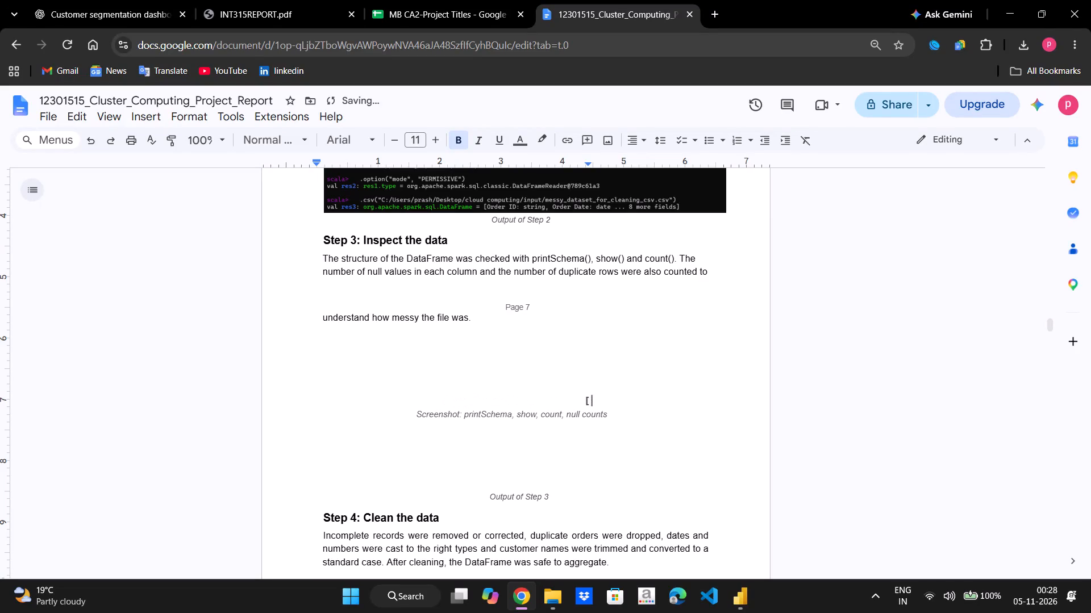
{"action": "key", "text": "BackSpace"}
{"action": "key", "text": "BackSpace"}
Delete the stray "Page 7" label in the Step 3 paragraph and rejoin "counted to" and "understand how messy" with a space.
{"action": "left_click", "coordinate": [488, 318]}
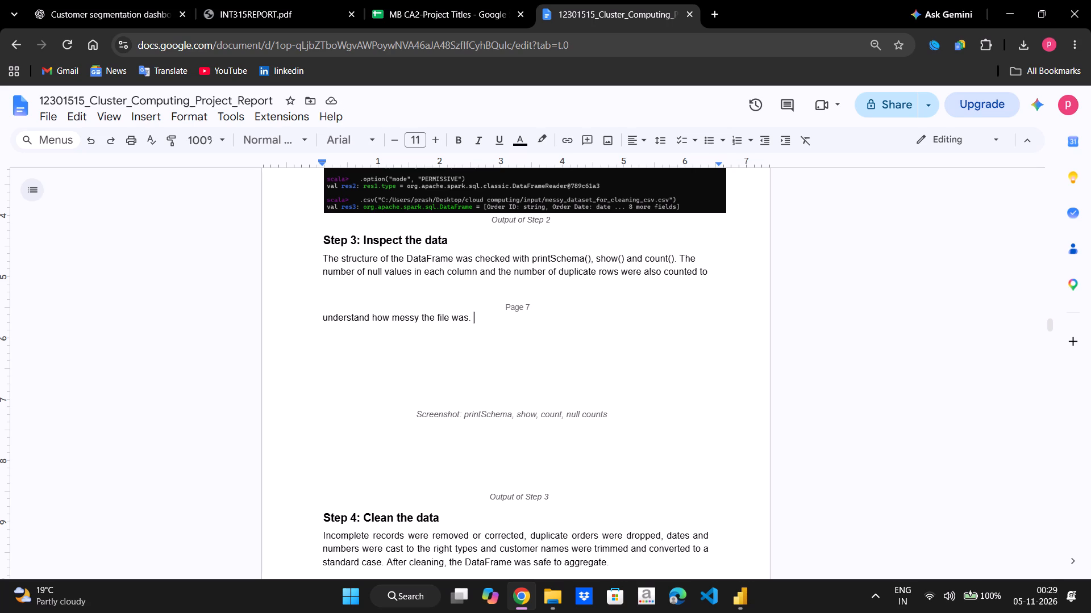
{"action": "left_click", "coordinate": [321, 318]}
{"action": "key", "text": "BackSpace"}
{"action": "key", "text": "BackSpace"}
{"action": "key", "text": "BackSpace"}
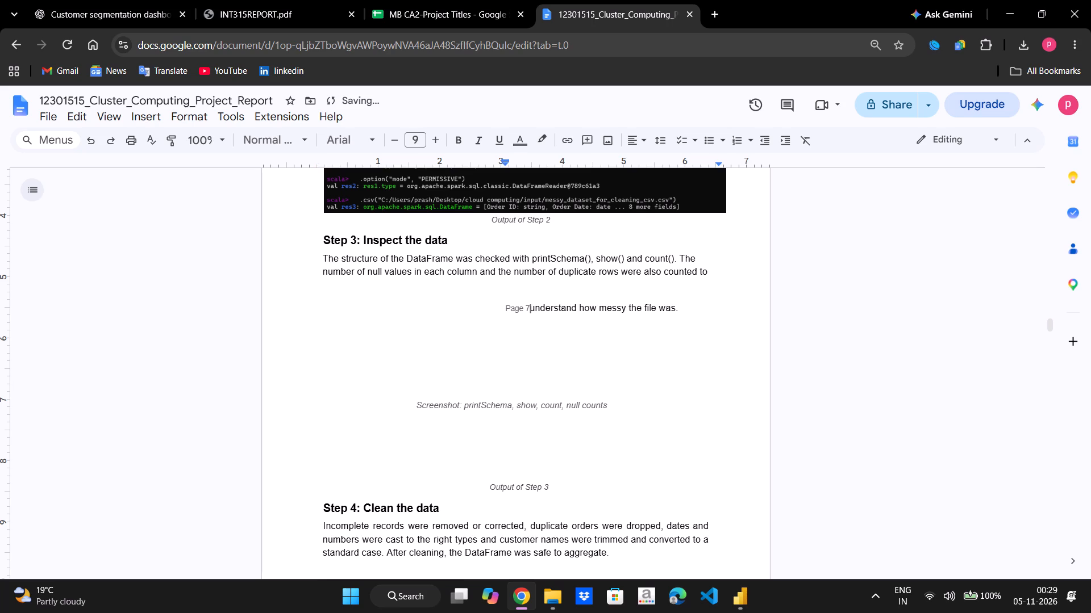
{"action": "key", "text": "BackSpace"}
{"action": "key", "text": "BackSpace"}
{"action": "key", "text": "BackSpace"}
{"action": "key", "text": "BackSpace"}
{"action": "key", "text": "BackSpace"}
{"action": "key", "text": "BackSpace"}
{"action": "key", "text": "BackSpace"}
{"action": "key", "text": "BackSpace"}
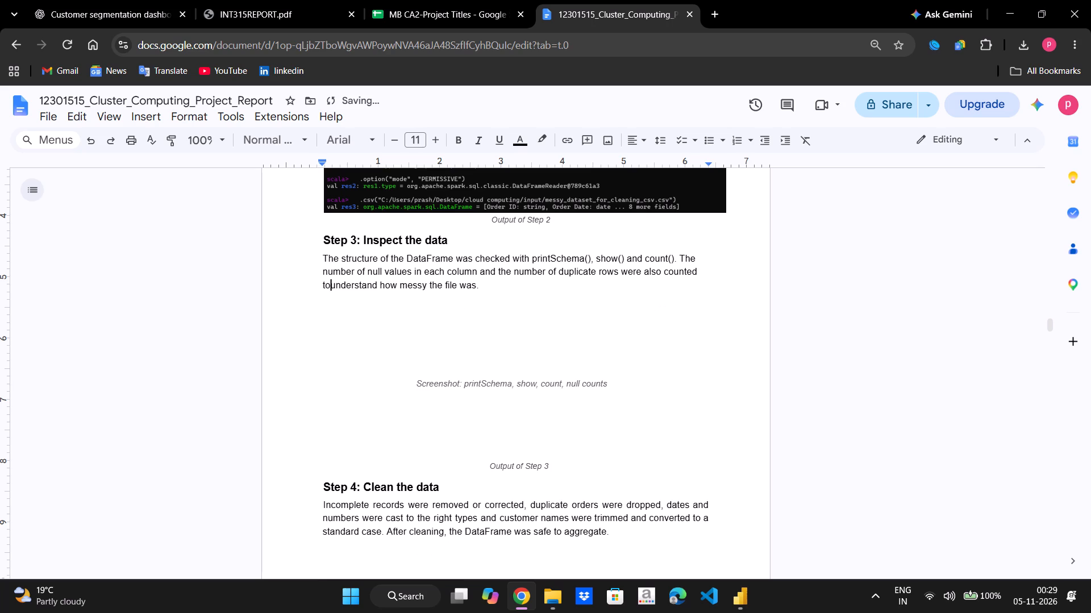
{"action": "key", "text": "space"}
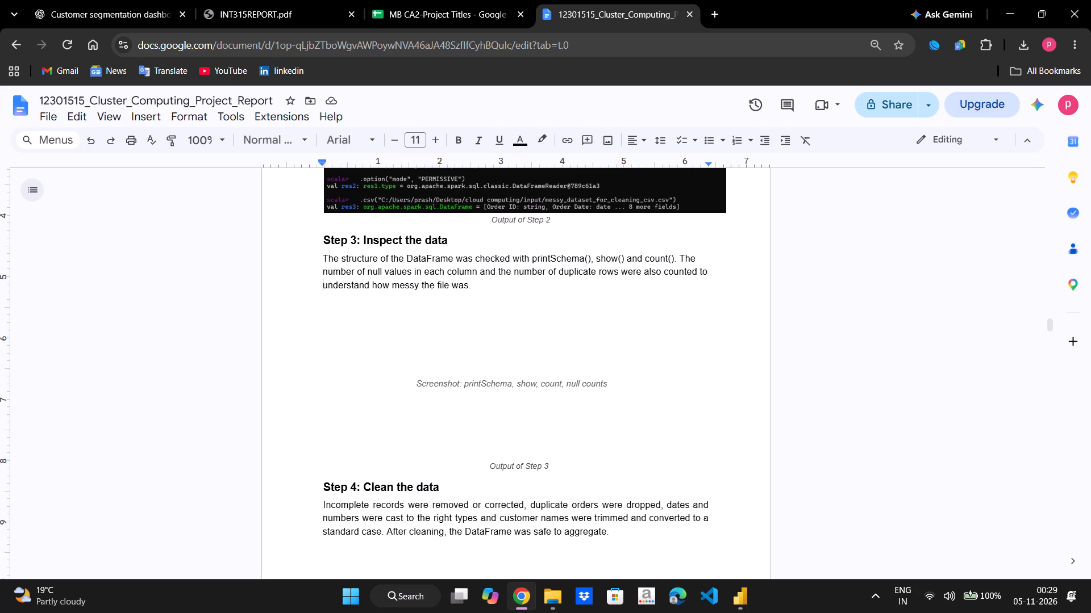
Insert the captured show, row count and printSchema output directly below the Step 3 paragraph.
{"action": "left_click", "coordinate": [486, 291]}
{"action": "key", "text": "ctrl+v"}
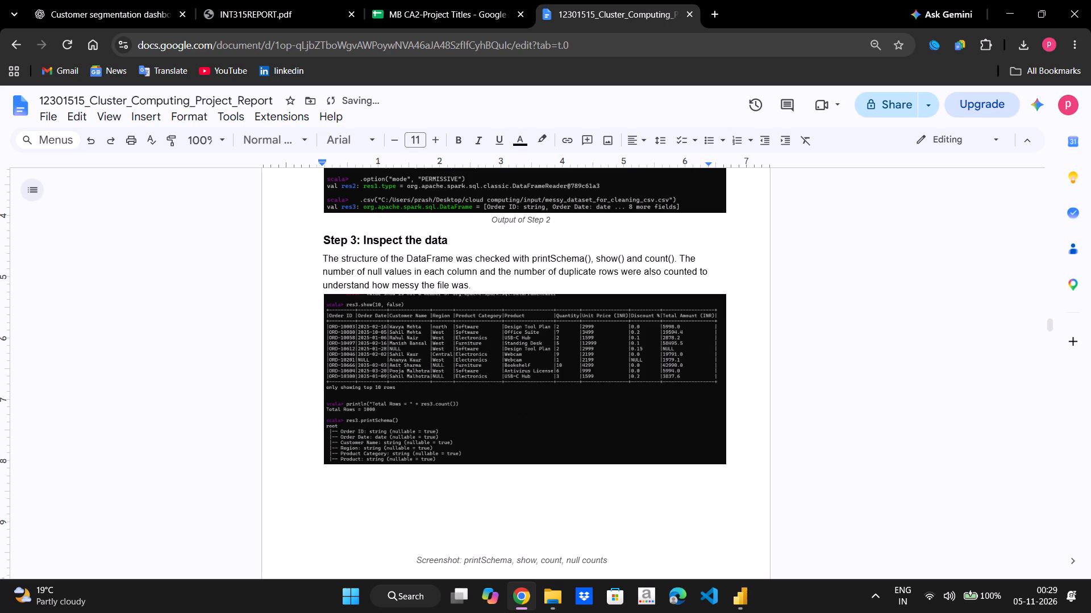
Remove the blank space between the Step 3 screenshot and its "Screenshot: printSchema, show, count, null counts" caption.
{"action": "scroll", "coordinate": [597, 428], "scroll_direction": "down", "scroll_amount": 1}
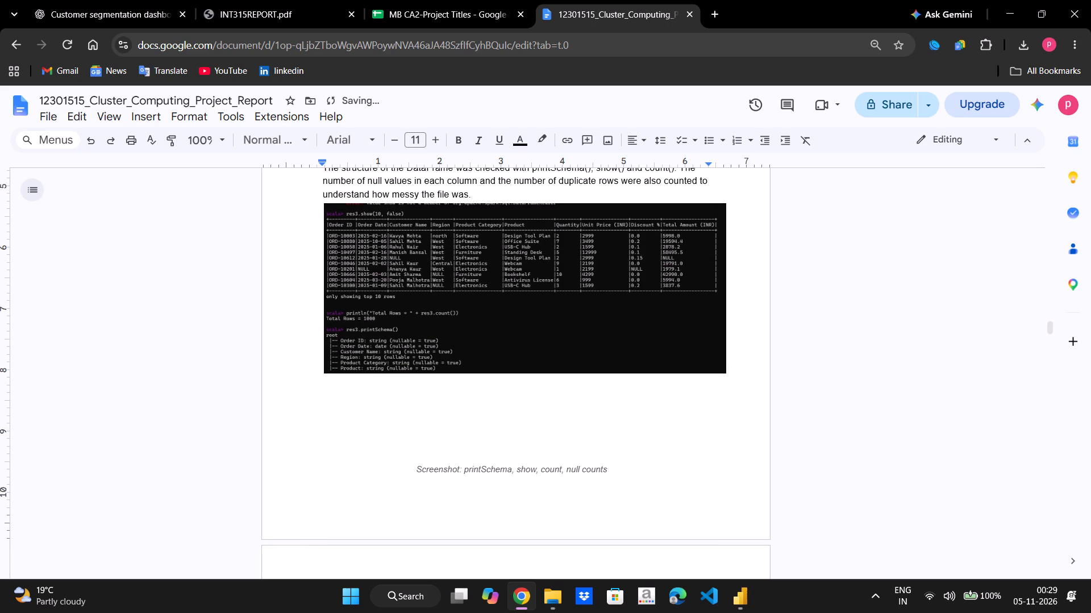
{"action": "scroll", "coordinate": [597, 428], "scroll_direction": "down", "scroll_amount": 1}
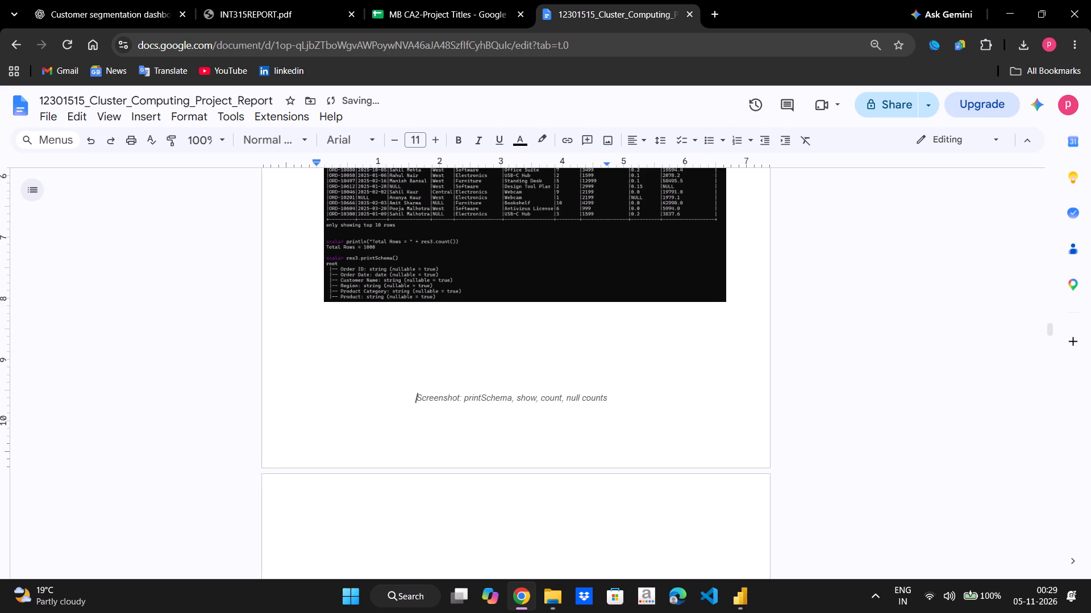
{"action": "left_click", "coordinate": [416, 393]}
{"action": "key", "text": "BackSpace"}
{"action": "key", "text": "BackSpace"}
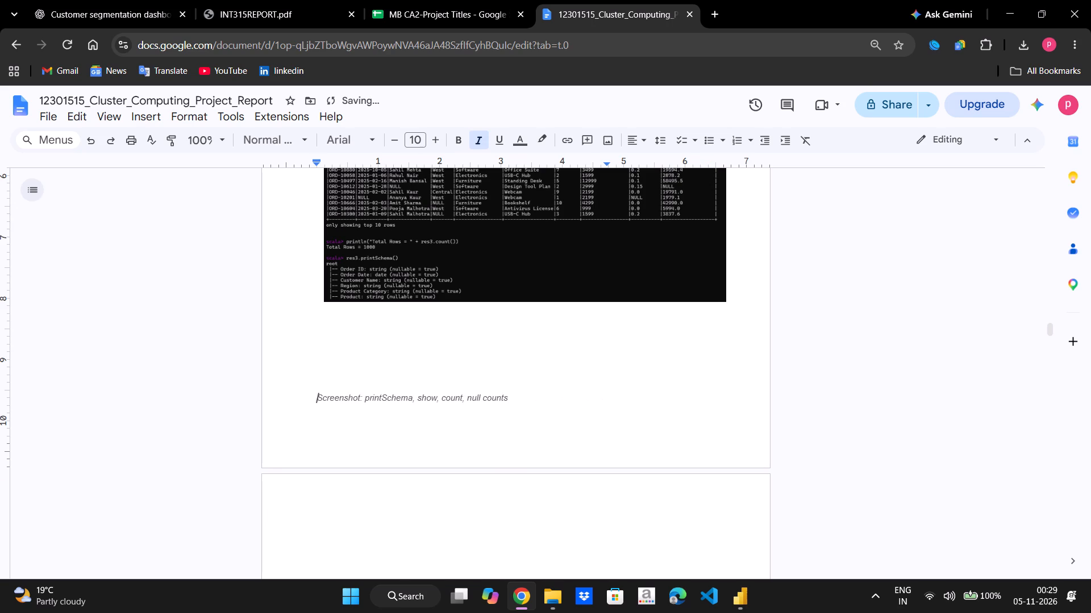
{"action": "key", "text": "BackSpace"}
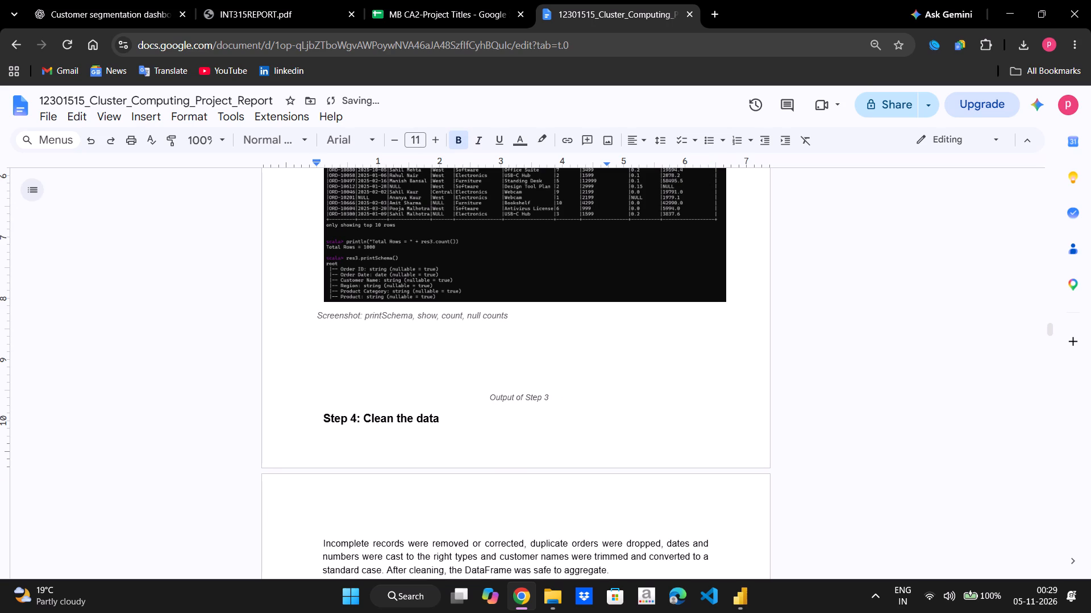
Delete the "Output of Step 3" caption and its empty line above the "Step 4: Clean the data" heading.
{"action": "right_click", "coordinate": [488, 398]}
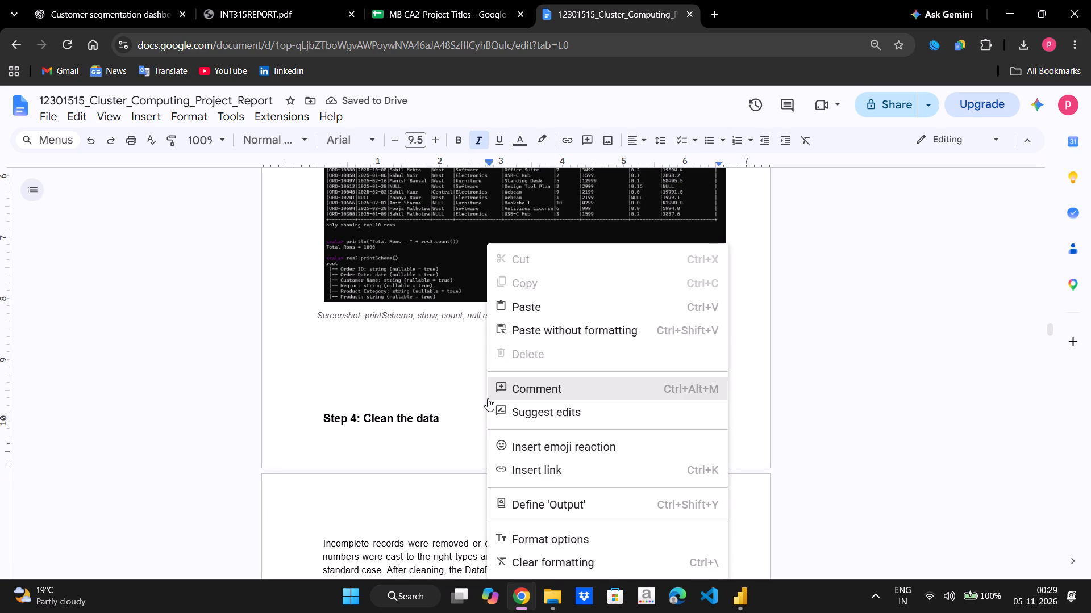
{"action": "left_click", "coordinate": [425, 370]}
{"action": "left_click", "coordinate": [548, 397]}
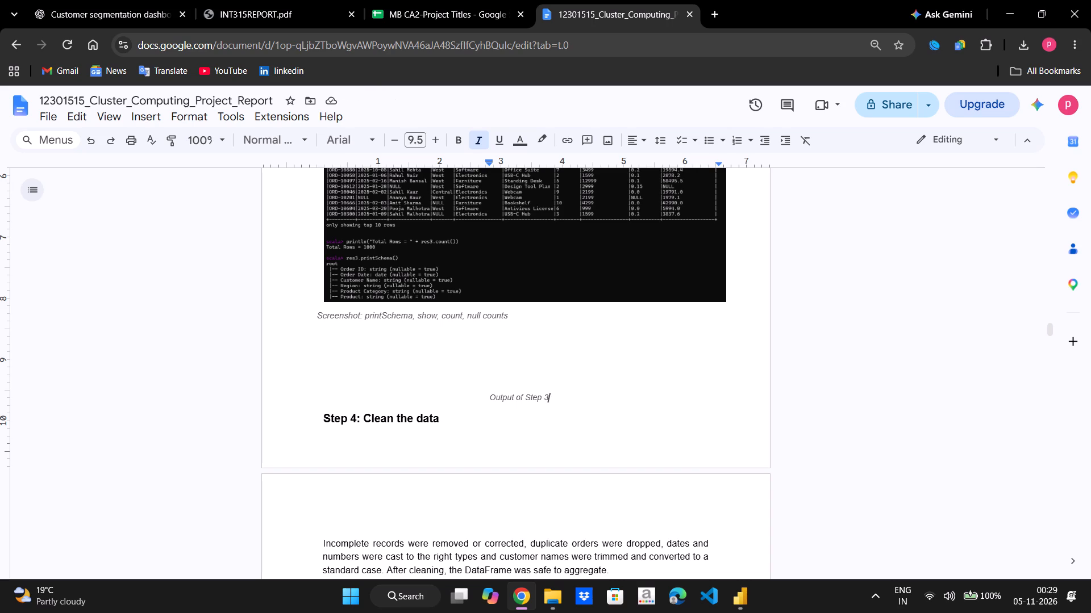
{"action": "key", "text": "BackSpace"}
{"action": "key", "text": "BackSpace"}
{"action": "key", "text": "BackSpace"}
{"action": "key", "text": "BackSpace"}
{"action": "key", "text": "BackSpace"}
{"action": "key", "text": "BackSpace"}
{"action": "key", "text": "BackSpace"}
{"action": "key", "text": "BackSpace"}
{"action": "key", "text": "BackSpace"}
{"action": "key", "text": "BackSpace"}
{"action": "key", "text": "BackSpace"}
{"action": "key", "text": "BackSpace"}
{"action": "key", "text": "BackSpace"}
{"action": "key", "text": "BackSpace"}
{"action": "key", "text": "BackSpace"}
{"action": "key", "text": "BackSpace"}
{"action": "key", "text": "BackSpace"}
{"action": "key", "text": "BackSpace"}
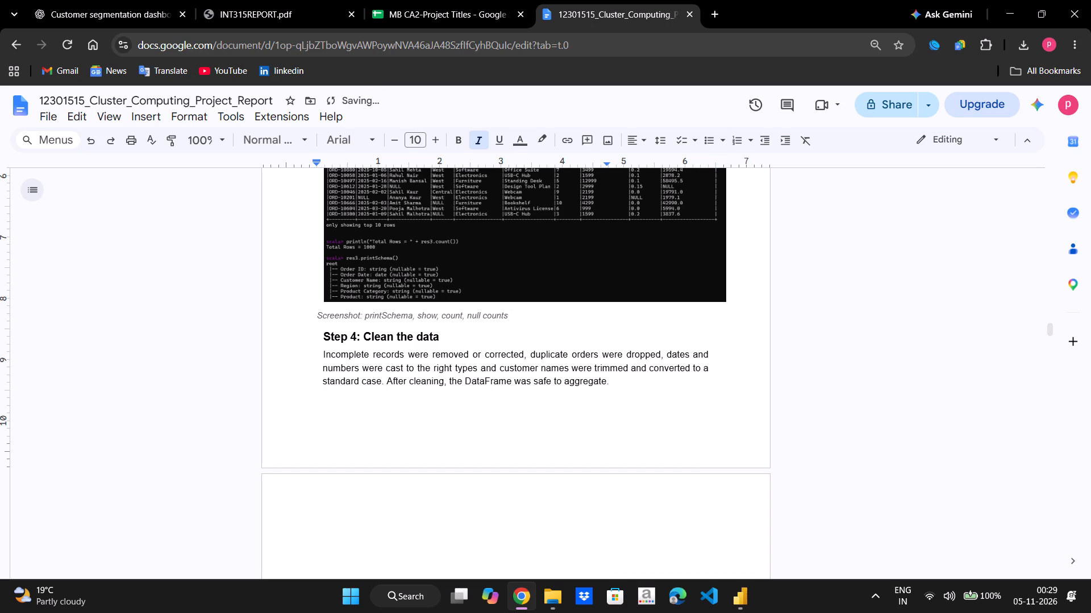
Delete the bold "[ Screenshot slot: step04_clean ]" placeholder and the blank lines between it and the Step 4 paragraph.
{"action": "scroll", "coordinate": [609, 477], "scroll_direction": "down", "scroll_amount": 3}
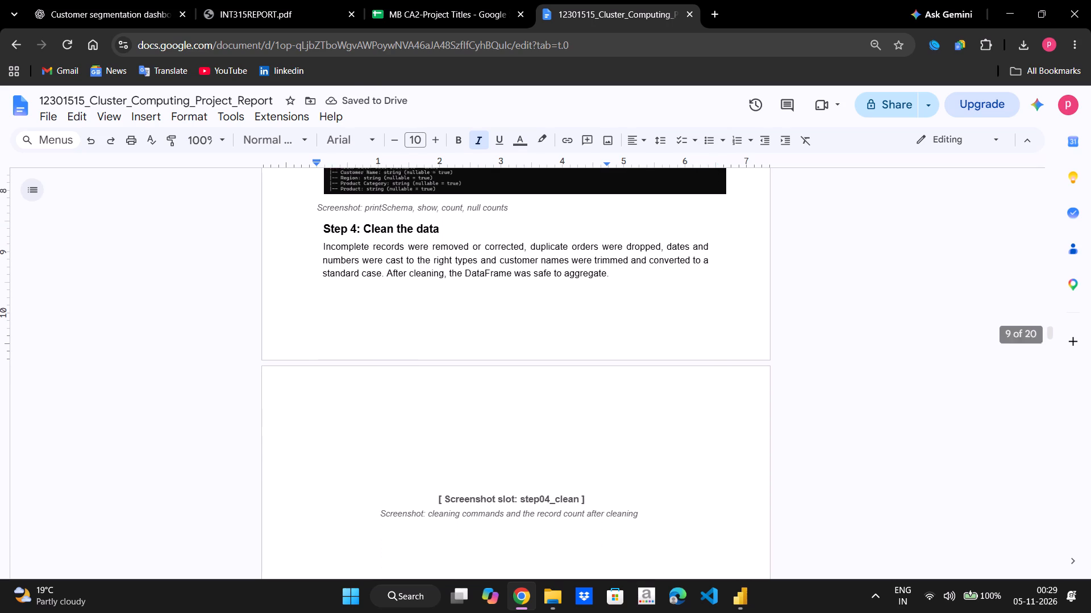
{"action": "scroll", "coordinate": [609, 477], "scroll_direction": "down", "scroll_amount": 1}
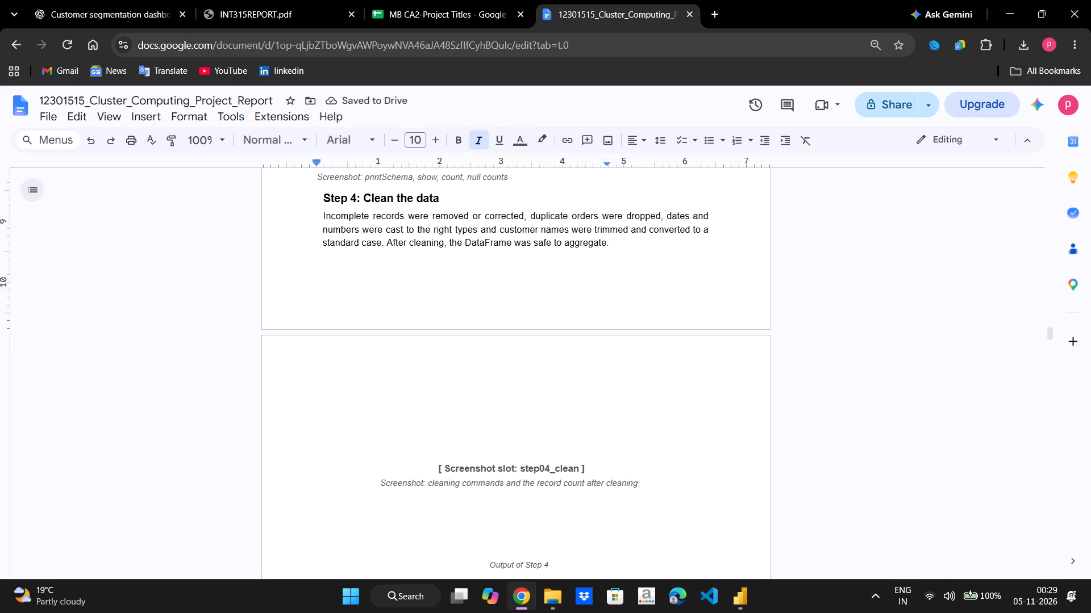
{"action": "left_click", "coordinate": [603, 469]}
{"action": "key", "text": "BackSpace"}
{"action": "key", "text": "BackSpace"}
{"action": "key", "text": "BackSpace"}
{"action": "key", "text": "BackSpace"}
{"action": "key", "text": "BackSpace"}
{"action": "key", "text": "BackSpace"}
{"action": "key", "text": "BackSpace"}
{"action": "key", "text": "BackSpace"}
{"action": "key", "text": "BackSpace"}
{"action": "key", "text": "BackSpace"}
{"action": "key", "text": "BackSpace"}
{"action": "key", "text": "BackSpace"}
{"action": "key", "text": "BackSpace"}
{"action": "key", "text": "BackSpace"}
{"action": "key", "text": "BackSpace"}
{"action": "key", "text": "BackSpace"}
{"action": "key", "text": "BackSpace"}
{"action": "key", "text": "BackSpace"}
{"action": "key", "text": "BackSpace"}
{"action": "key", "text": "BackSpace"}
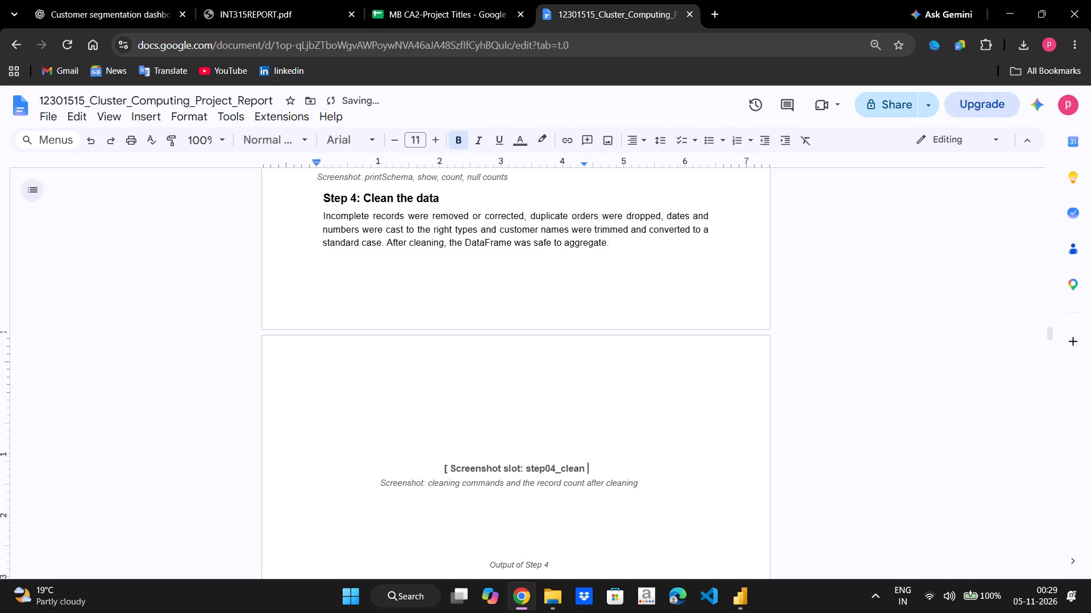
{"action": "key", "text": "BackSpace"}
{"action": "key", "text": "BackSpace"}
{"action": "key", "text": "BackSpace"}
{"action": "key", "text": "BackSpace"}
{"action": "key", "text": "BackSpace"}
{"action": "key", "text": "BackSpace"}
{"action": "key", "text": "BackSpace"}
{"action": "key", "text": "BackSpace"}
{"action": "key", "text": "BackSpace"}
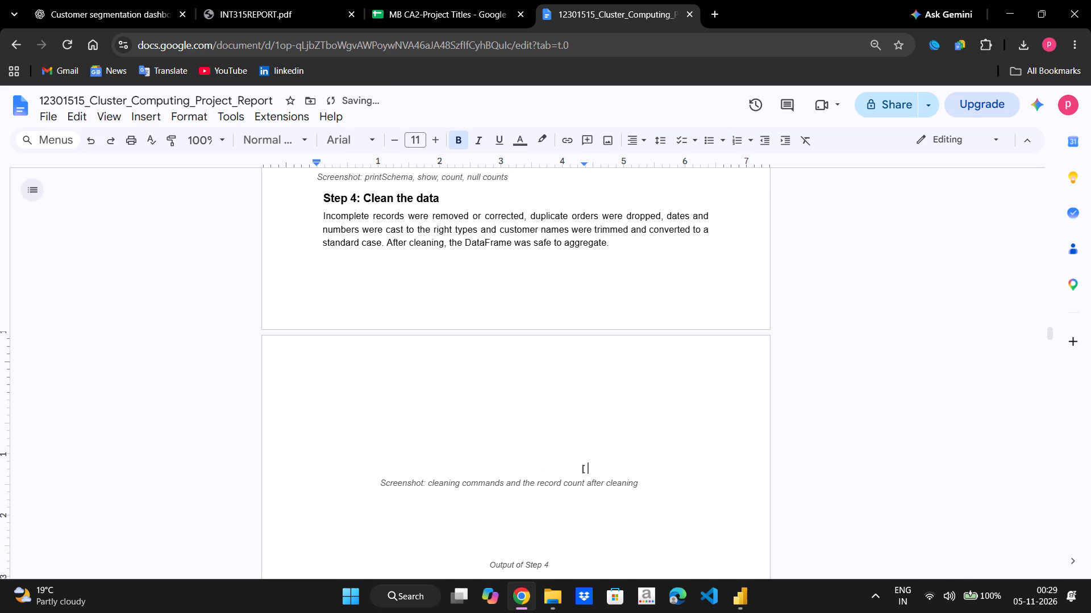
{"action": "key", "text": "BackSpace"}
{"action": "key", "text": "BackSpace"}
{"action": "key", "text": "BackSpace"}
{"action": "key", "text": "BackSpace"}
{"action": "key", "text": "BackSpace"}
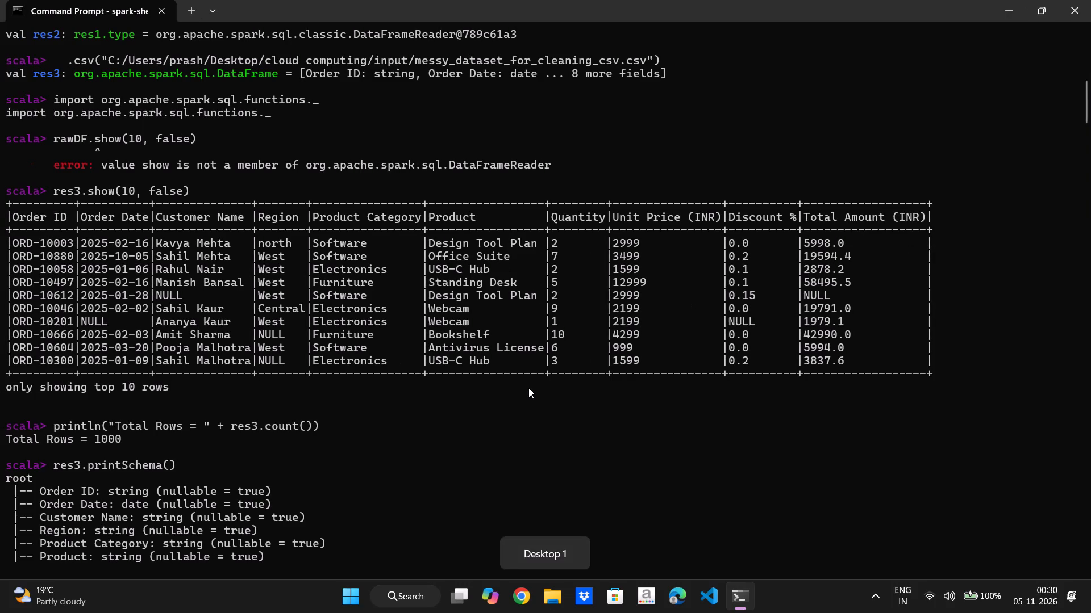
Capture the spark-shell output from "val retailDF = res3" through the cleanDF definition and insert it after the Step 4 paragraph.
{"action": "scroll", "coordinate": [467, 393], "scroll_direction": "down", "scroll_amount": 3}
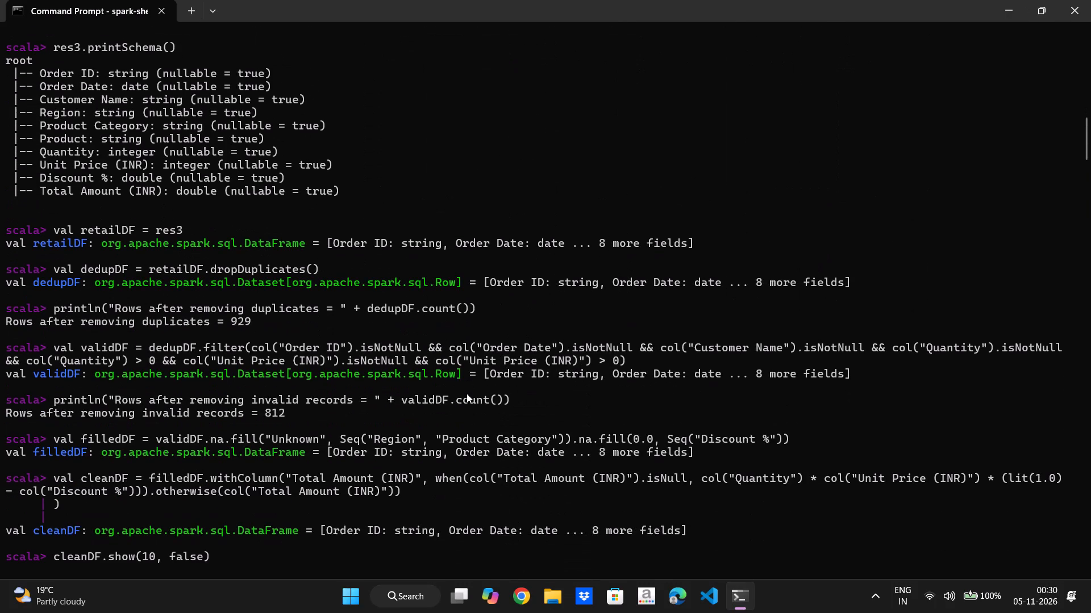
{"action": "scroll", "coordinate": [467, 393], "scroll_direction": "down", "scroll_amount": 2}
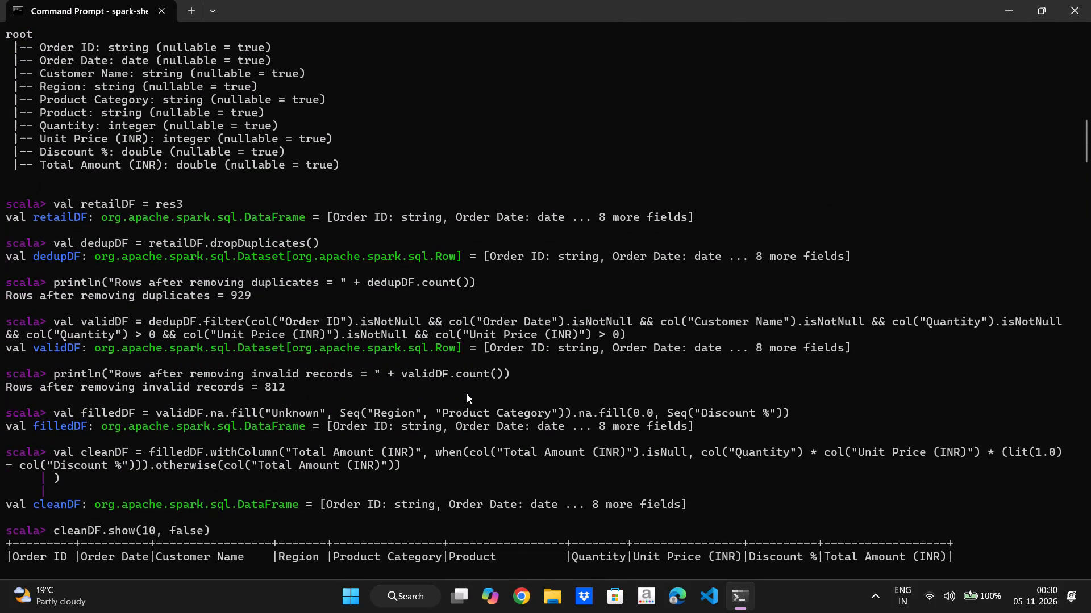
{"action": "scroll", "coordinate": [467, 393], "scroll_direction": "down", "scroll_amount": 1}
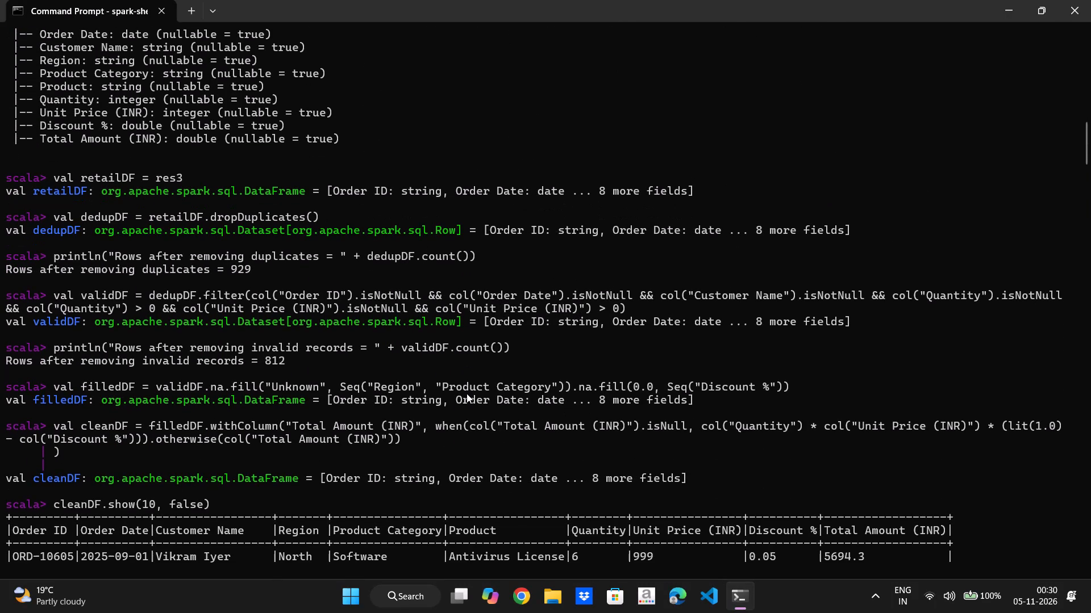
{"action": "scroll", "coordinate": [467, 393], "scroll_direction": "down", "scroll_amount": 1}
{"action": "key", "text": "shift+super+s"}
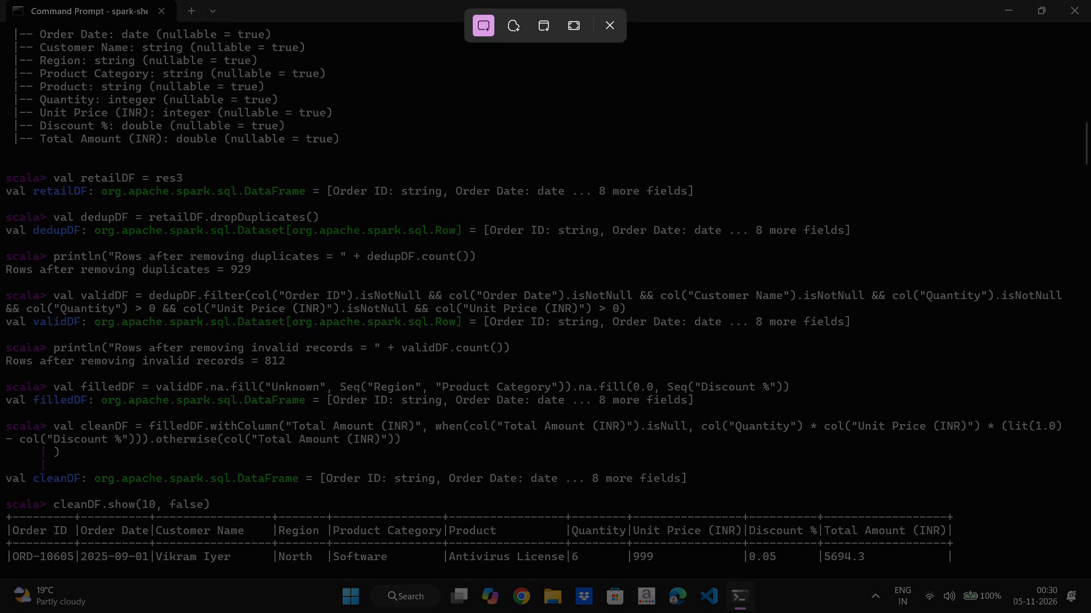
{"action": "left_click_drag", "start_coordinate": [0, 154], "coordinate": [1084, 514]}
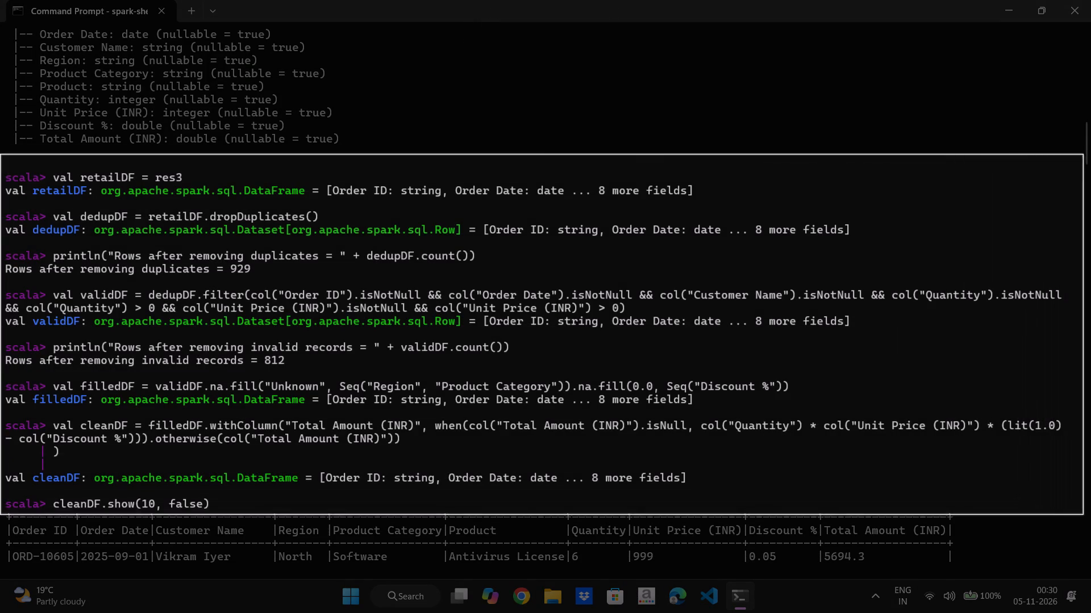
{"action": "left_click_drag", "start_coordinate": [1084, 514], "coordinate": [1090, 506]}
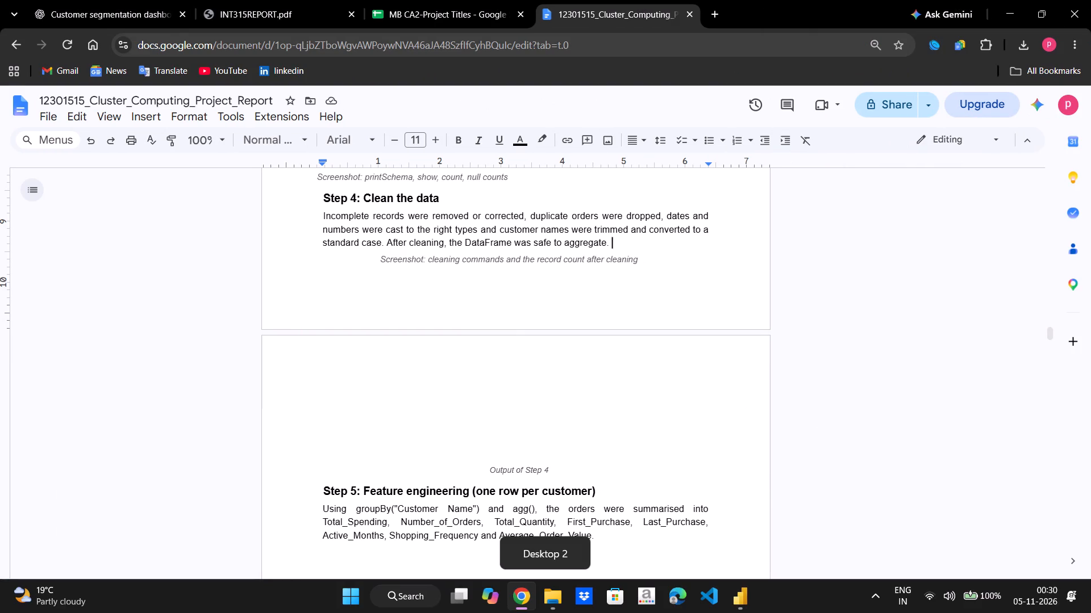
{"action": "key", "text": "ctrl+v"}
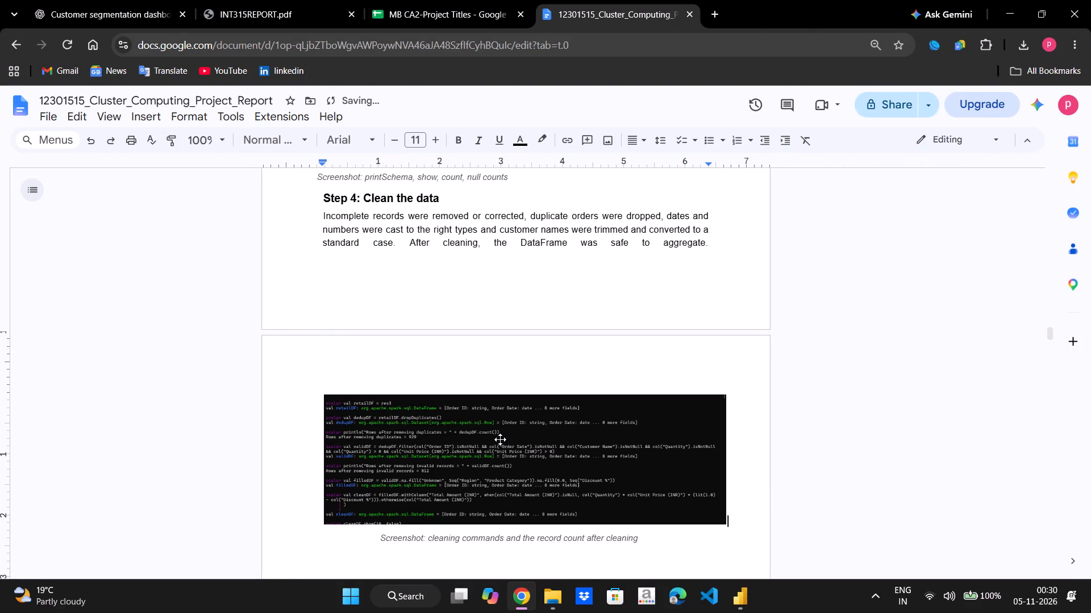
Stretch the inserted Step 4 screenshot vertically to make it taller at the same width.
{"action": "left_click", "coordinate": [506, 393]}
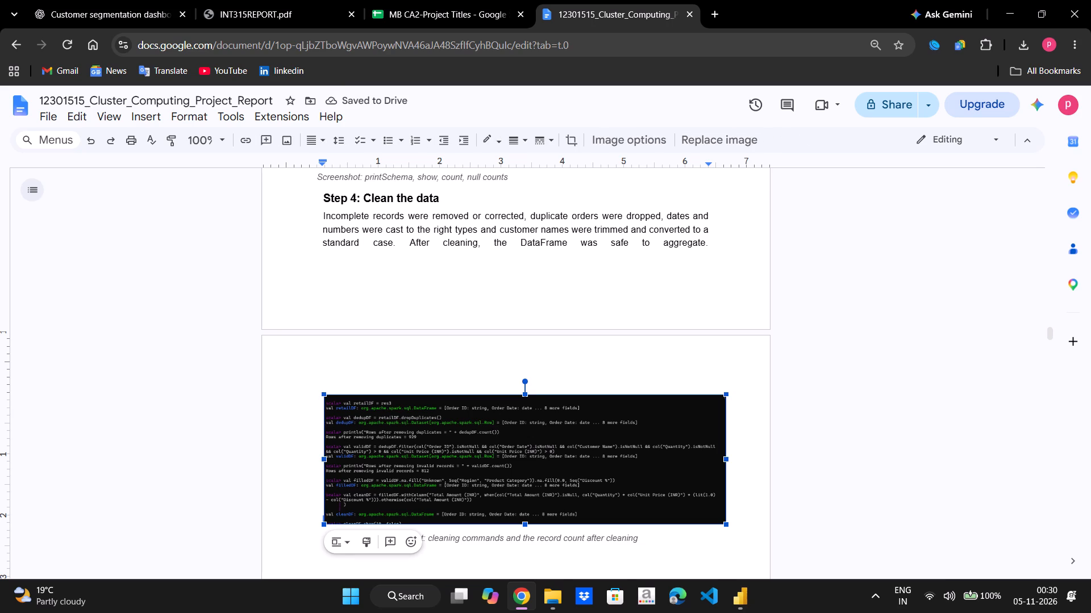
{"action": "left_click_drag", "start_coordinate": [526, 392], "coordinate": [526, 356]}
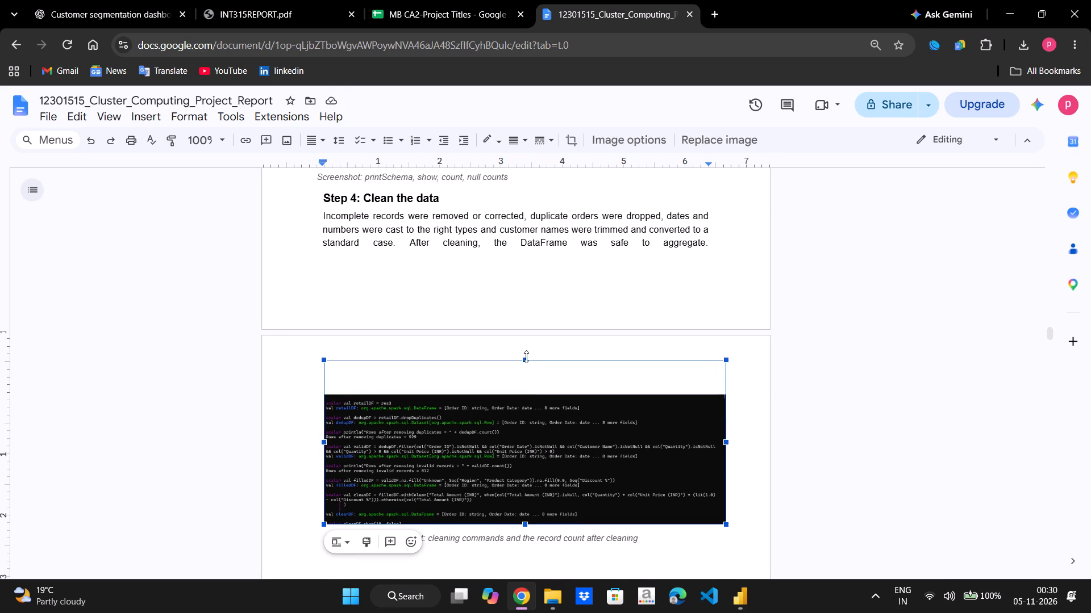
{"action": "left_click_drag", "start_coordinate": [526, 356], "coordinate": [526, 352]}
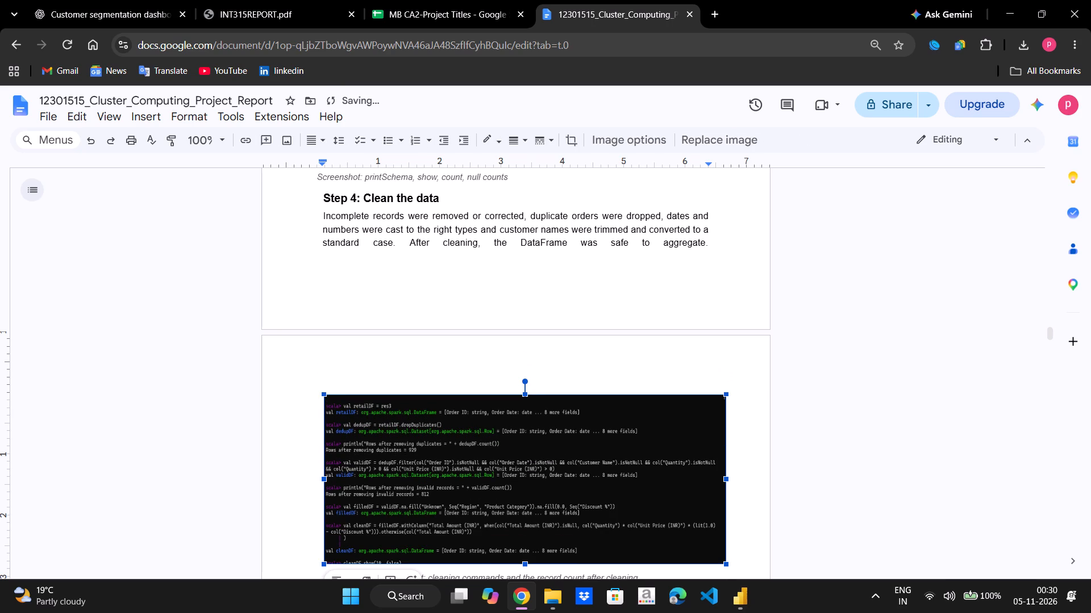
{"action": "left_click", "coordinate": [570, 346]}
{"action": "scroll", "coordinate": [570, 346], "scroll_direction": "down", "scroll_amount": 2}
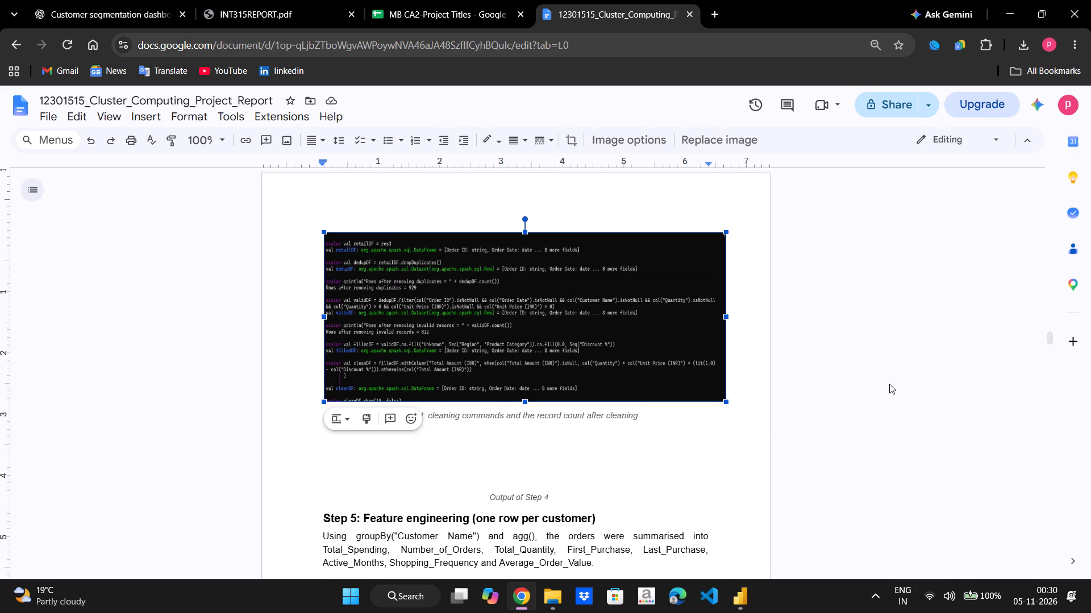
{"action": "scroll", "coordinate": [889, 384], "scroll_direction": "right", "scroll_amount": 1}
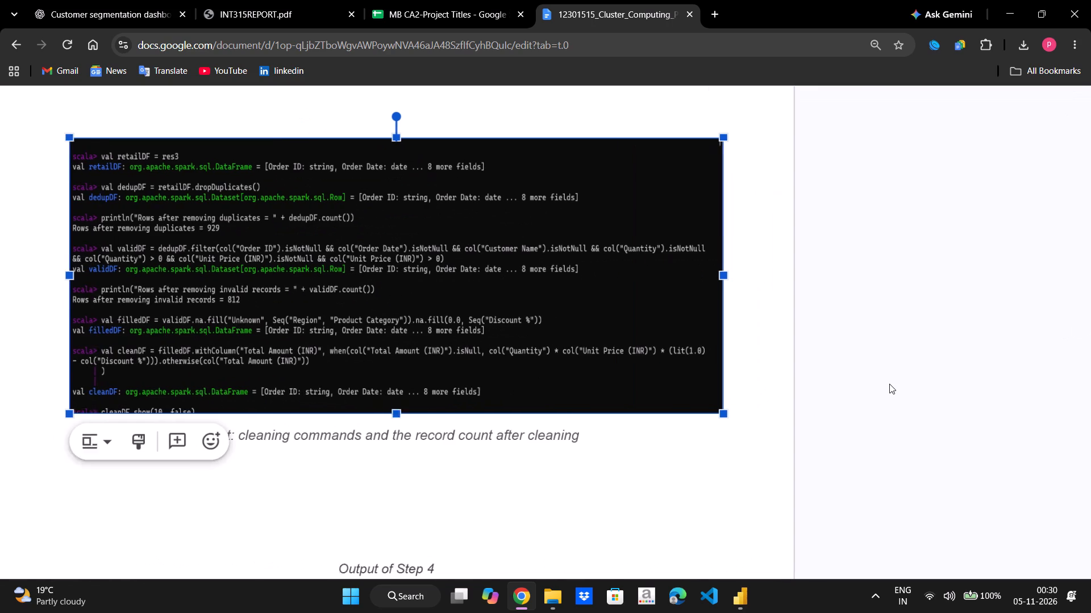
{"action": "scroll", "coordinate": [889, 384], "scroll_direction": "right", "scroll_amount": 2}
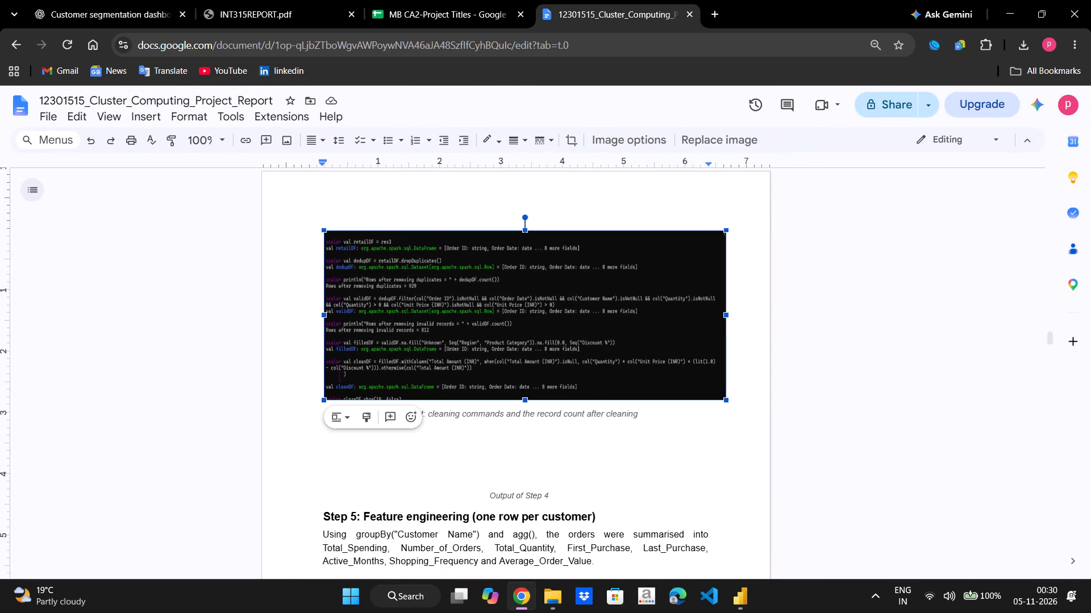
Delete the "Output of Step 4" caption and the blank space between the Step 4 screenshot caption and the "Step 5" heading.
{"action": "left_click", "coordinate": [551, 497]}
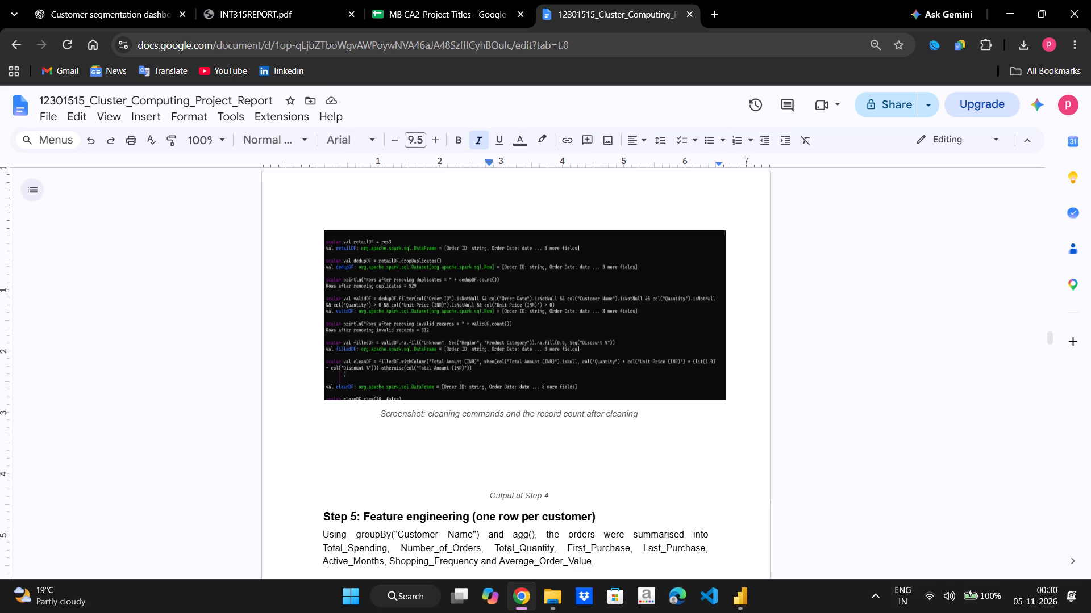
{"action": "key", "text": "BackSpace"}
{"action": "key", "text": "BackSpace"}
{"action": "key", "text": "BackSpace"}
{"action": "key", "text": "BackSpace"}
{"action": "key", "text": "BackSpace"}
{"action": "key", "text": "BackSpace"}
{"action": "key", "text": "BackSpace"}
{"action": "key", "text": "BackSpace"}
{"action": "key", "text": "BackSpace"}
{"action": "key", "text": "BackSpace"}
{"action": "key", "text": "BackSpace"}
{"action": "key", "text": "BackSpace"}
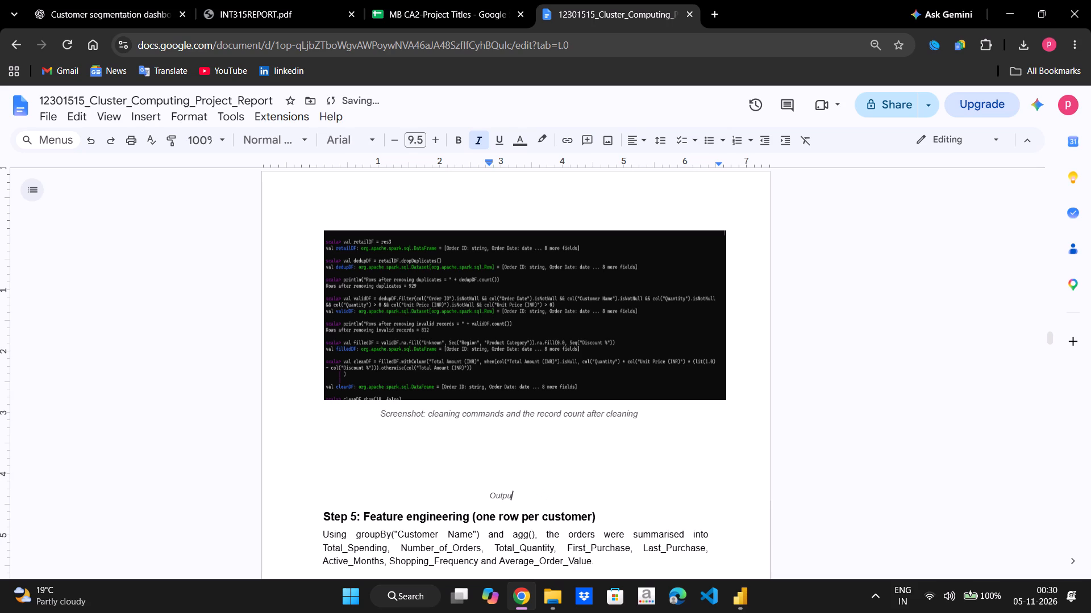
{"action": "key", "text": "BackSpace"}
{"action": "key", "text": "BackSpace"}
{"action": "key", "text": "BackSpace"}
{"action": "key", "text": "BackSpace"}
{"action": "key", "text": "BackSpace"}
{"action": "key", "text": "BackSpace"}
{"action": "key", "text": "BackSpace"}
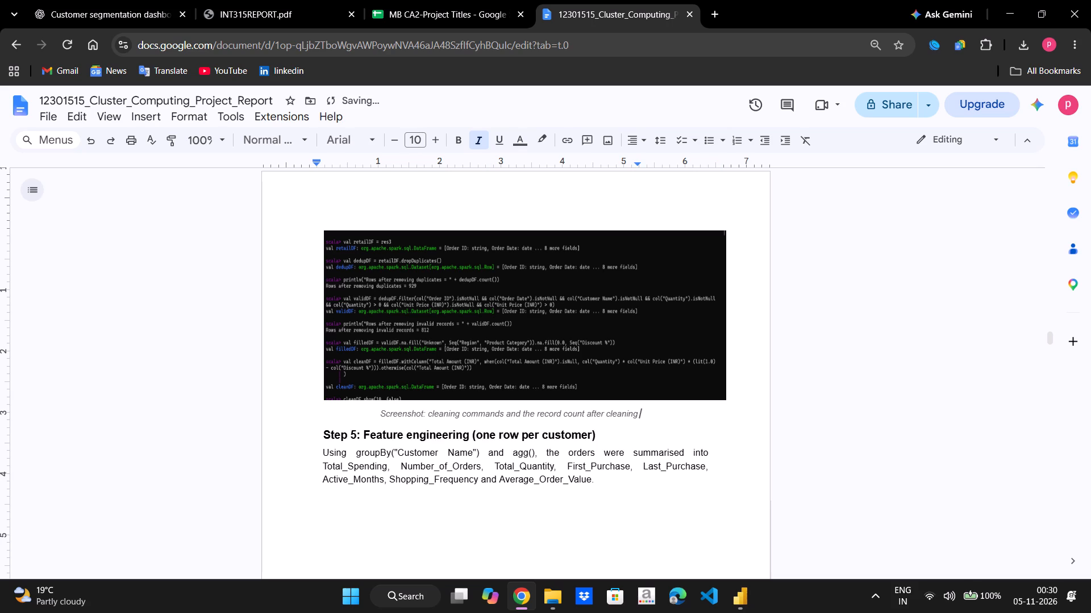
Capture the spark-shell output from cleanDF.show(10, false) through the final cleaned row count and insert it on a new line below the first Step 4 screenshot.
{"action": "left_click", "coordinate": [734, 393]}
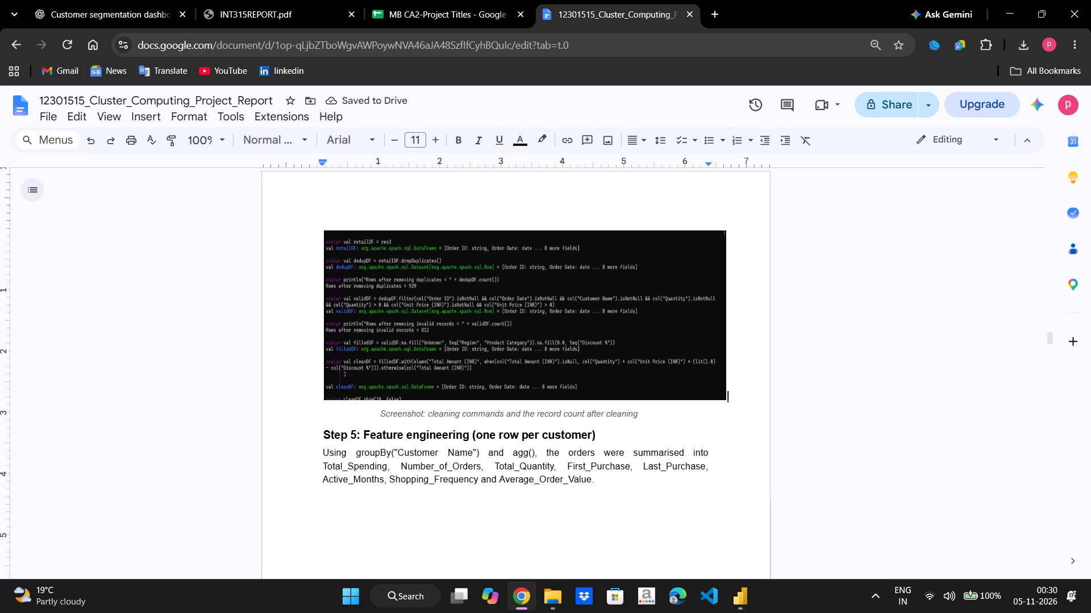
{"action": "key", "text": "Return"}
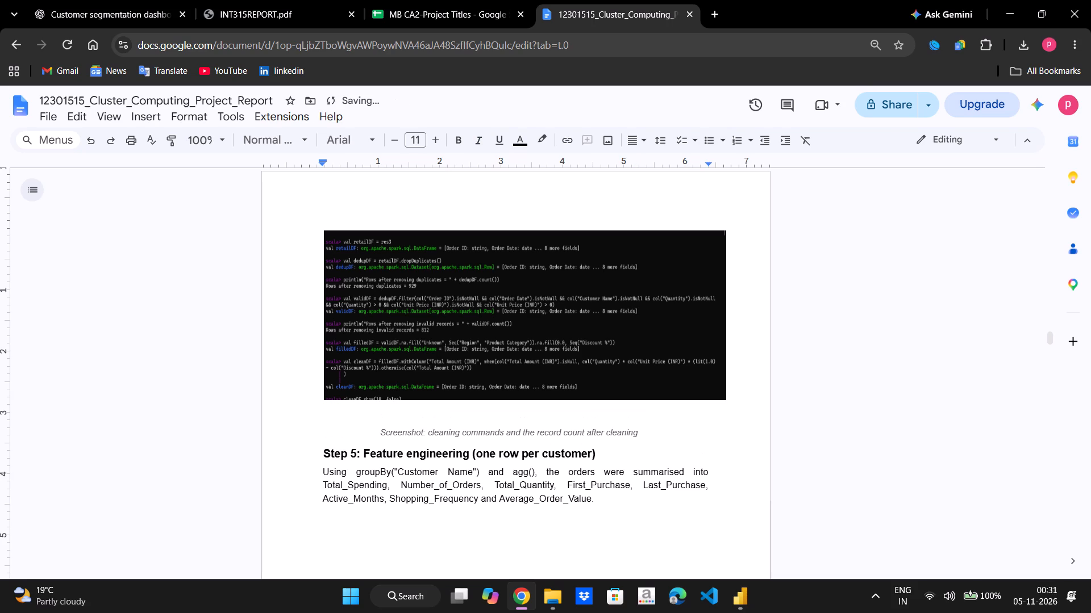
{"action": "scroll", "coordinate": [567, 375], "scroll_direction": "down", "scroll_amount": 1}
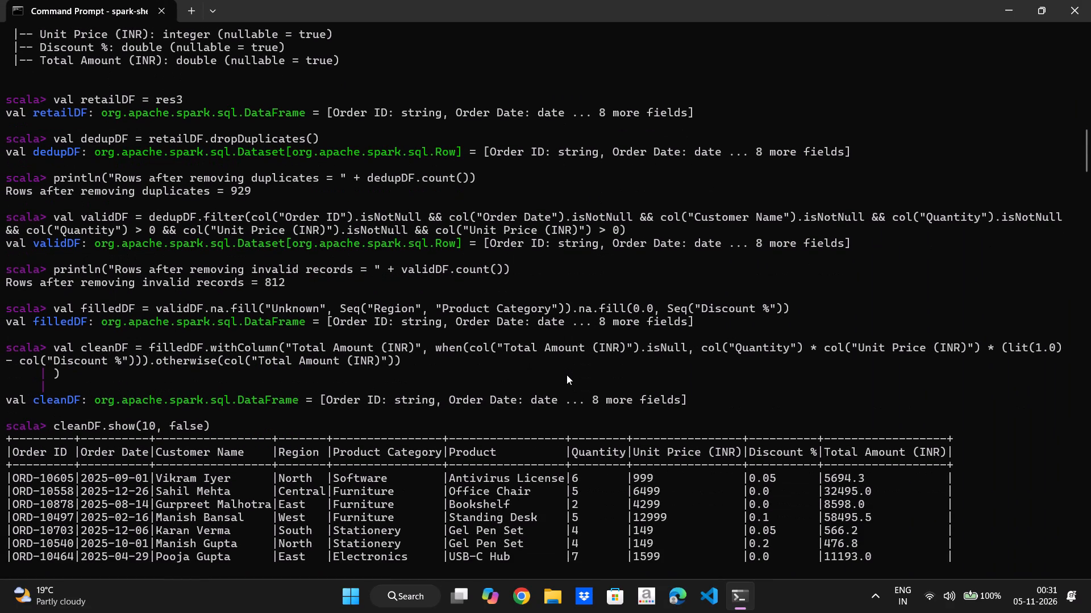
{"action": "scroll", "coordinate": [567, 375], "scroll_direction": "down", "scroll_amount": 2}
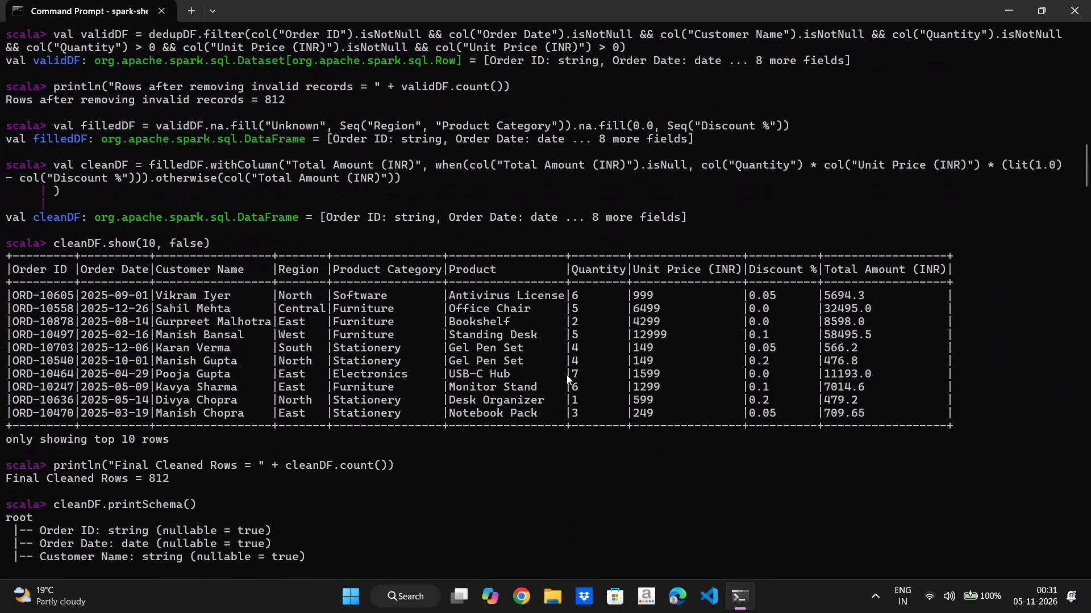
{"action": "scroll", "coordinate": [567, 375], "scroll_direction": "down", "scroll_amount": 1}
{"action": "key", "text": "shift+super+s"}
{"action": "left_click_drag", "start_coordinate": [0, 222], "coordinate": [1053, 464]}
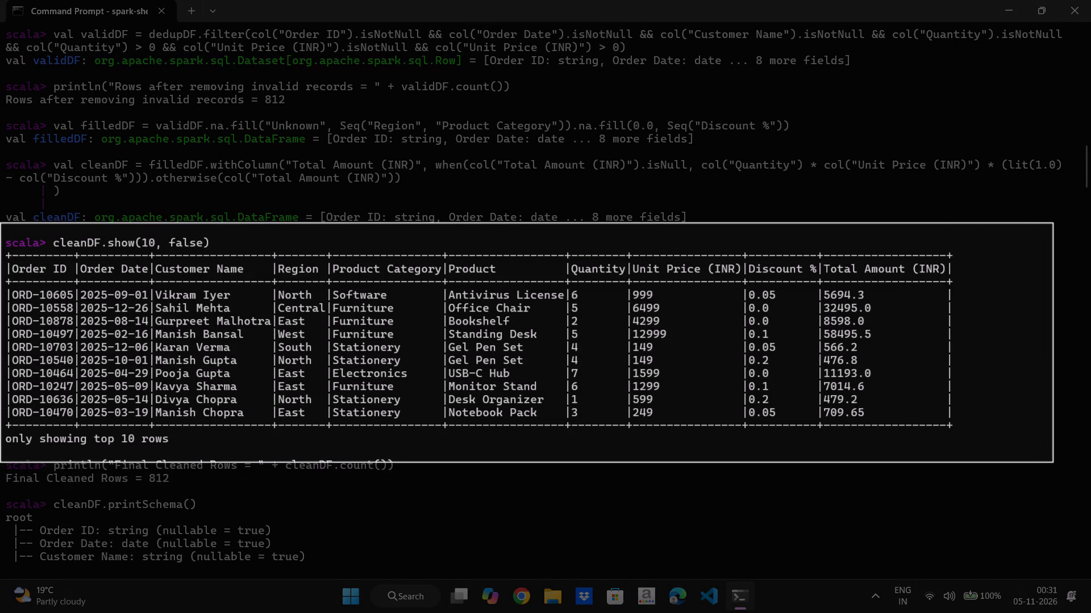
{"action": "left_click_drag", "start_coordinate": [1053, 464], "coordinate": [1056, 497]}
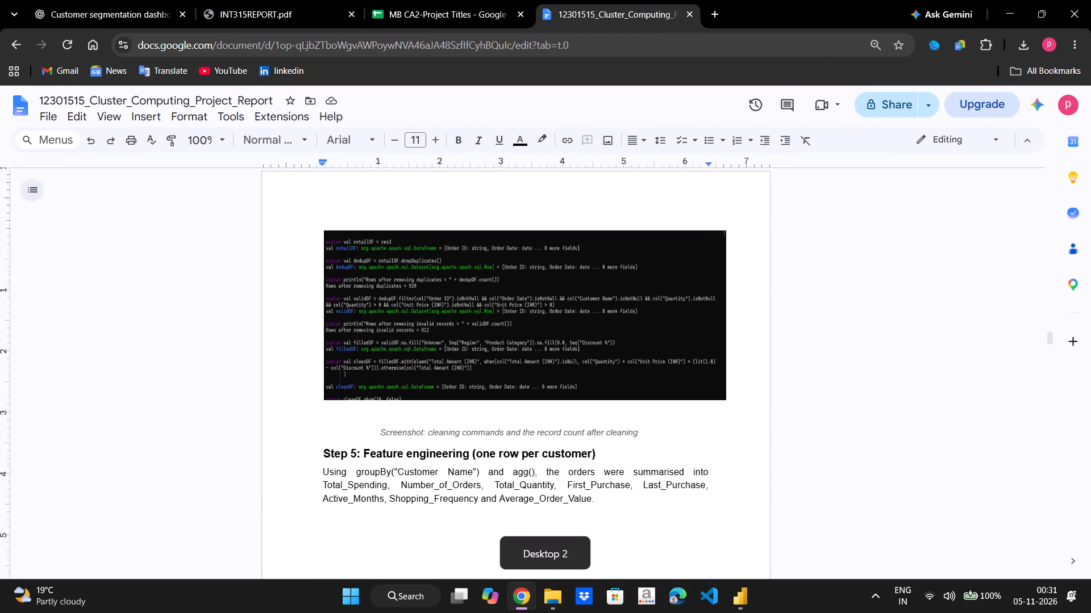
{"action": "key", "text": "ctrl+v"}
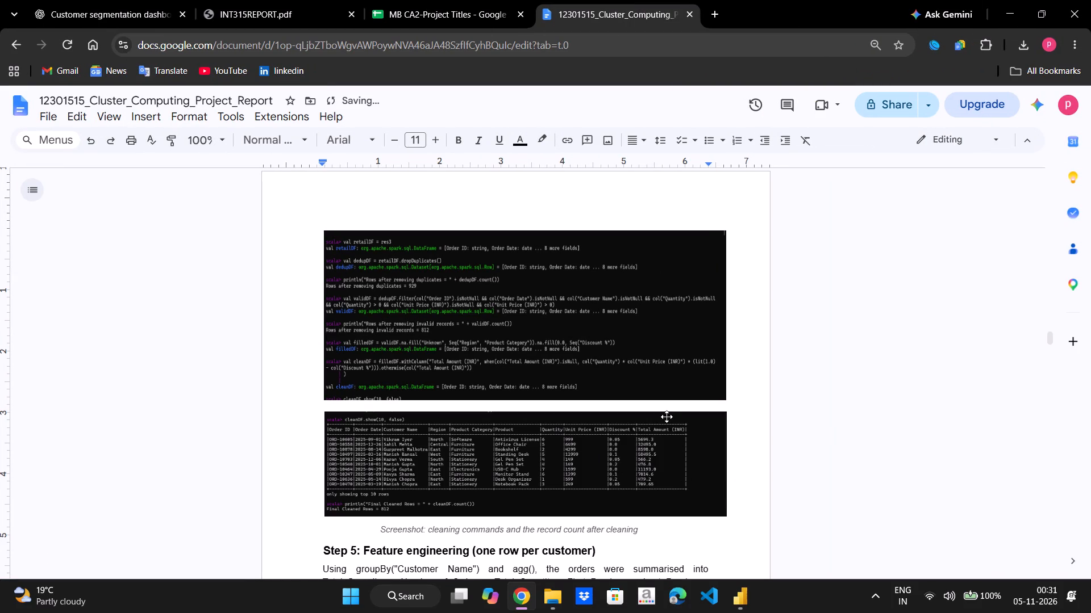
Delete the bold "[ Screenshot slot: step05_features ]" placeholder, the stray "Page 8" label and the blank space below the Step 5 paragraph.
{"action": "scroll", "coordinate": [667, 417], "scroll_direction": "down", "scroll_amount": 5}
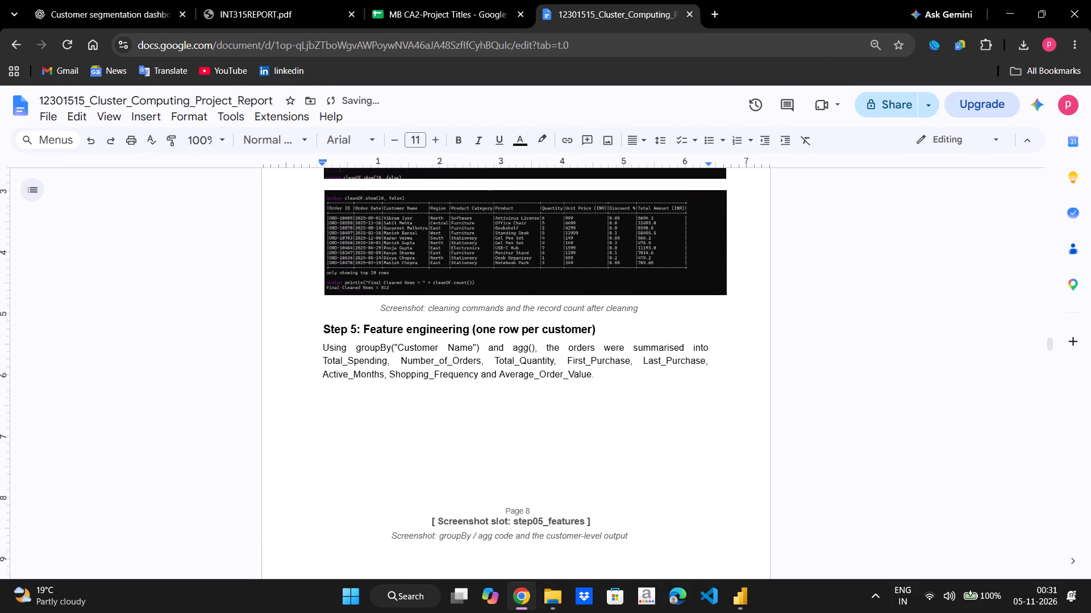
{"action": "scroll", "coordinate": [667, 417], "scroll_direction": "down", "scroll_amount": 2}
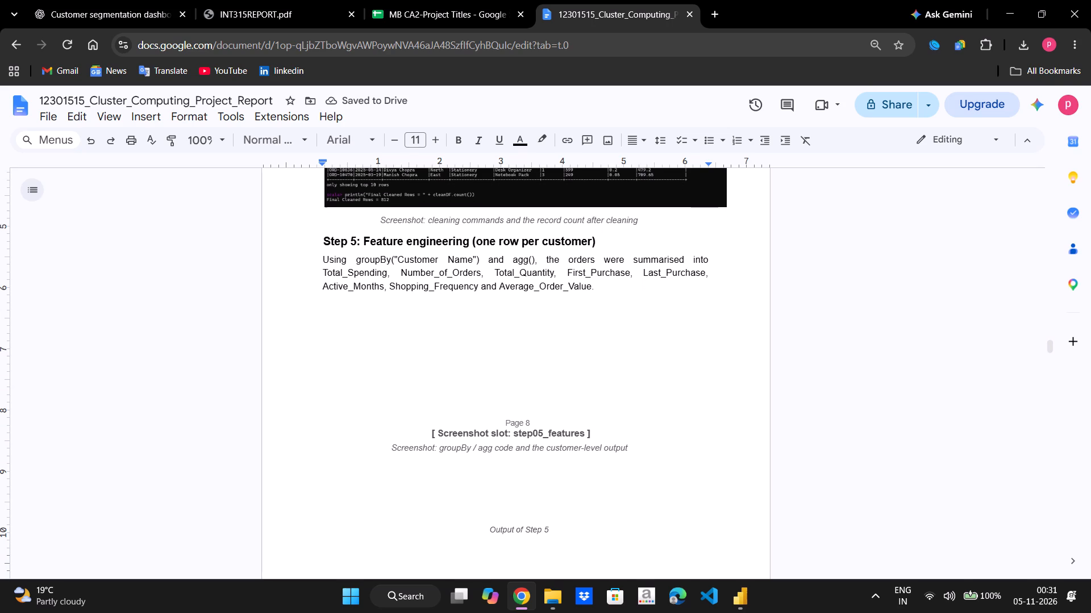
{"action": "left_click", "coordinate": [611, 432]}
{"action": "key", "text": "BackSpace"}
{"action": "key", "text": "BackSpace"}
{"action": "key", "text": "BackSpace"}
{"action": "key", "text": "BackSpace"}
{"action": "key", "text": "BackSpace"}
{"action": "key", "text": "BackSpace"}
{"action": "key", "text": "BackSpace"}
{"action": "key", "text": "BackSpace"}
{"action": "key", "text": "BackSpace"}
{"action": "key", "text": "BackSpace"}
{"action": "key", "text": "BackSpace"}
{"action": "key", "text": "BackSpace"}
{"action": "key", "text": "BackSpace"}
{"action": "key", "text": "BackSpace"}
{"action": "key", "text": "BackSpace"}
{"action": "key", "text": "BackSpace"}
{"action": "key", "text": "BackSpace"}
{"action": "key", "text": "BackSpace"}
{"action": "key", "text": "BackSpace"}
{"action": "key", "text": "BackSpace"}
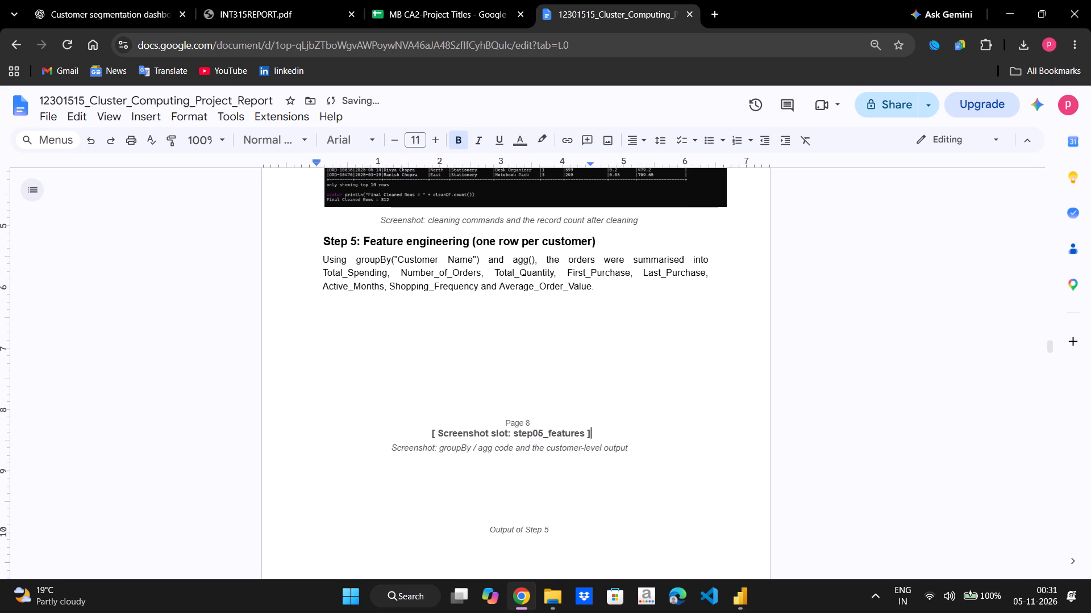
{"action": "key", "text": "BackSpace"}
{"action": "key", "text": "BackSpace"}
{"action": "key", "text": "BackSpace"}
{"action": "key", "text": "BackSpace"}
{"action": "key", "text": "BackSpace"}
{"action": "key", "text": "BackSpace"}
{"action": "key", "text": "BackSpace"}
{"action": "key", "text": "BackSpace"}
{"action": "key", "text": "BackSpace"}
{"action": "key", "text": "BackSpace"}
{"action": "key", "text": "BackSpace"}
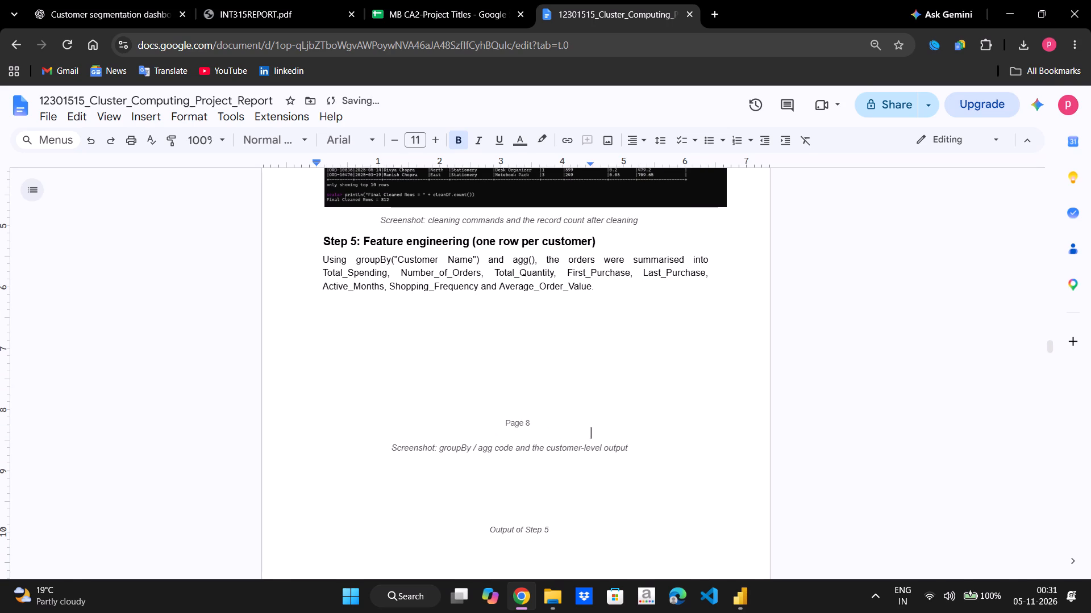
{"action": "key", "text": "BackSpace"}
{"action": "key", "text": "BackSpace"}
{"action": "key", "text": "BackSpace"}
{"action": "key", "text": "BackSpace"}
{"action": "key", "text": "BackSpace"}
{"action": "key", "text": "BackSpace"}
{"action": "key", "text": "BackSpace"}
{"action": "key", "text": "BackSpace"}
{"action": "key", "text": "BackSpace"}
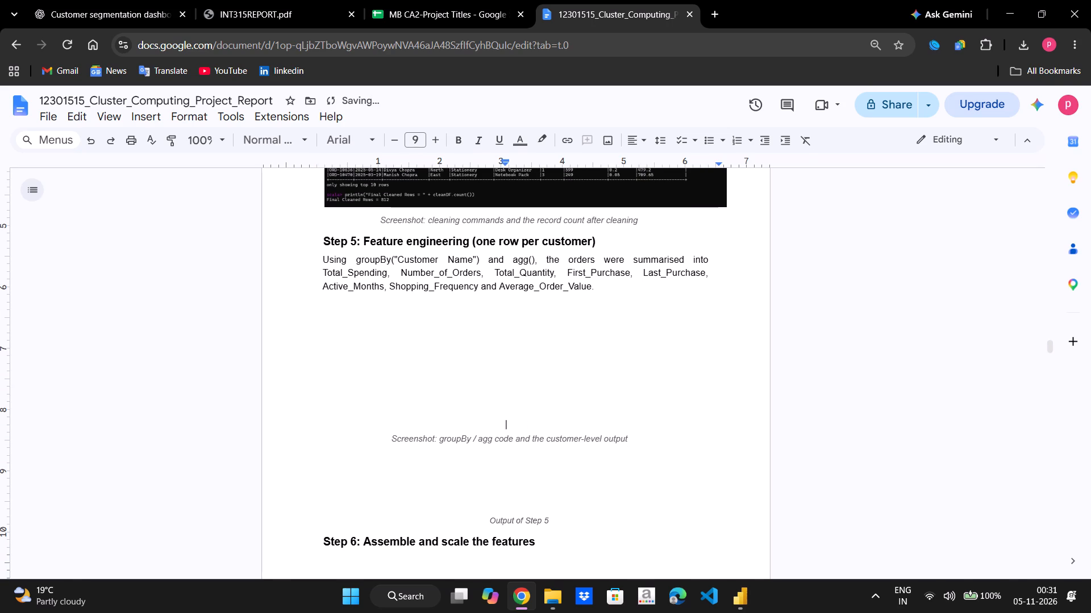
{"action": "key", "text": "BackSpace"}
{"action": "key", "text": "BackSpace"}
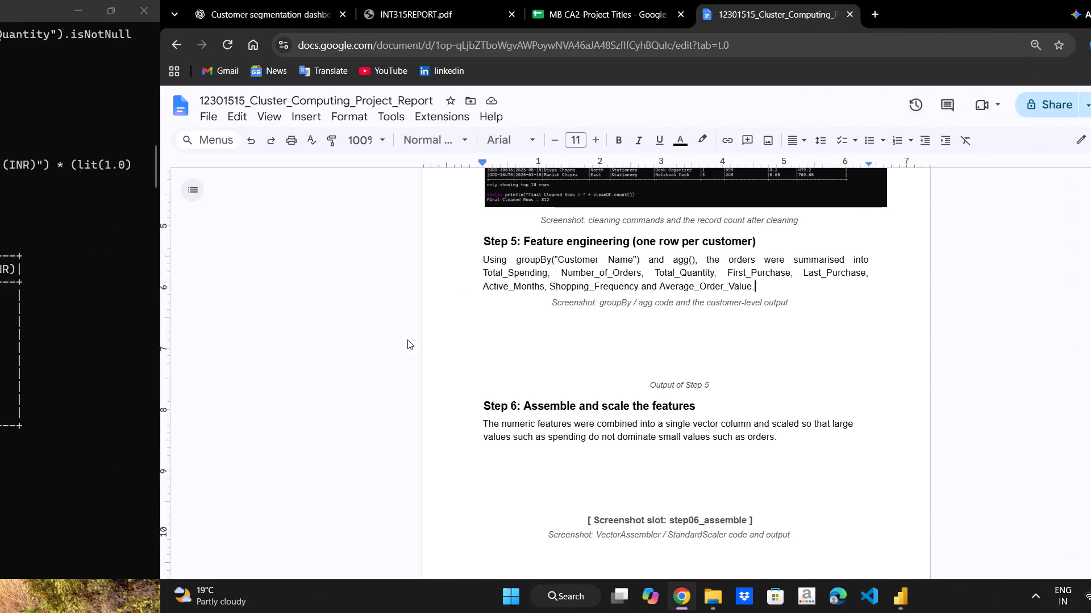
Capture the spark-shell output from cleanDF.printSchema() through the custAgg groupBy definition and insert it after the Step 5 paragraph.
{"action": "scroll", "coordinate": [540, 413], "scroll_direction": "down", "scroll_amount": 2}
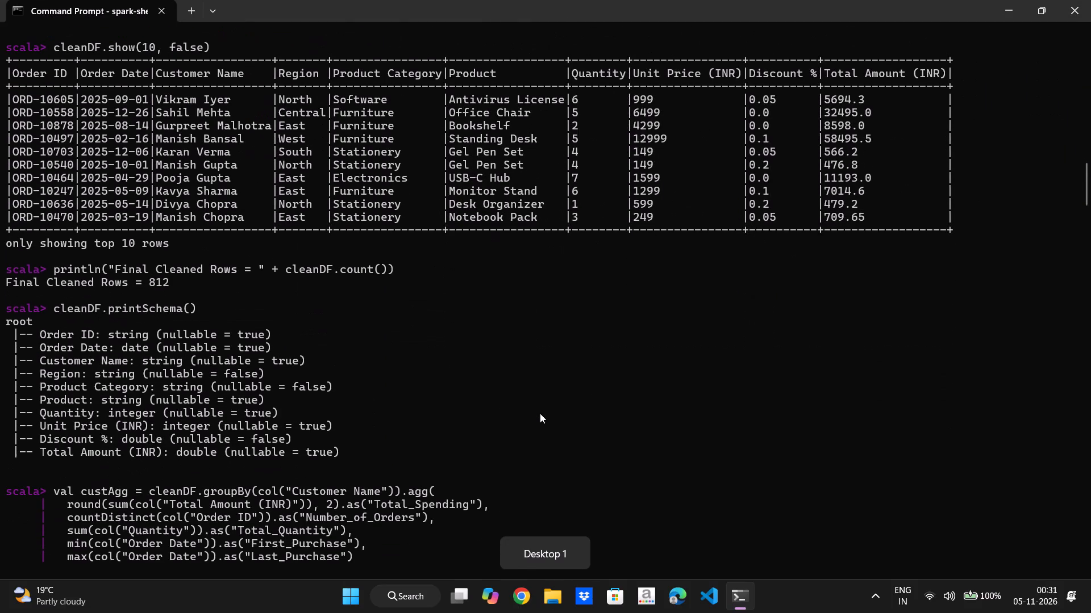
{"action": "scroll", "coordinate": [540, 413], "scroll_direction": "down", "scroll_amount": 1}
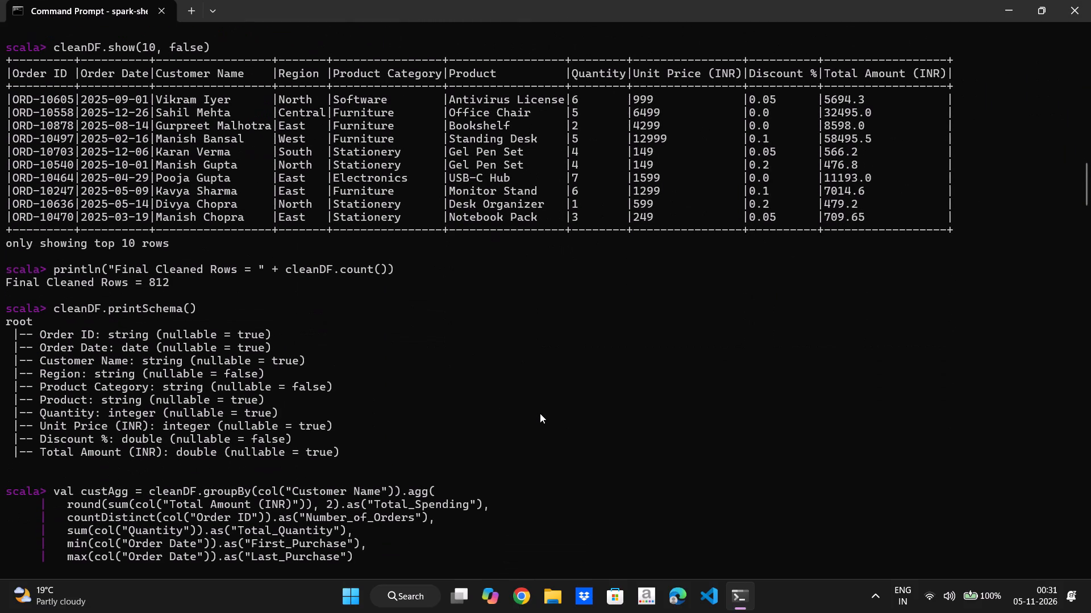
{"action": "scroll", "coordinate": [540, 413], "scroll_direction": "down", "scroll_amount": 2}
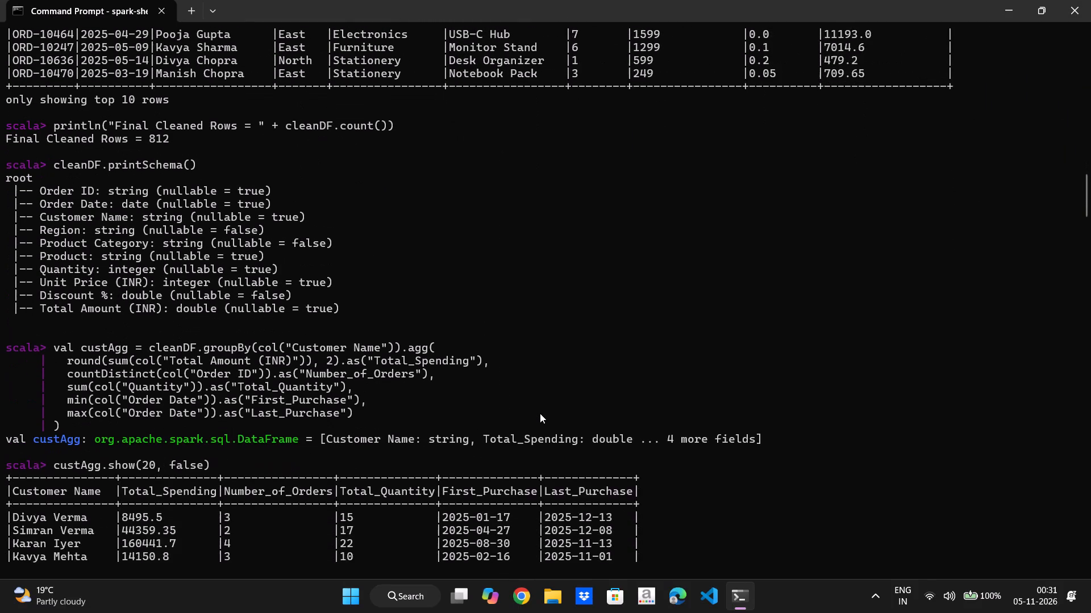
{"action": "scroll", "coordinate": [540, 413], "scroll_direction": "down", "scroll_amount": 3}
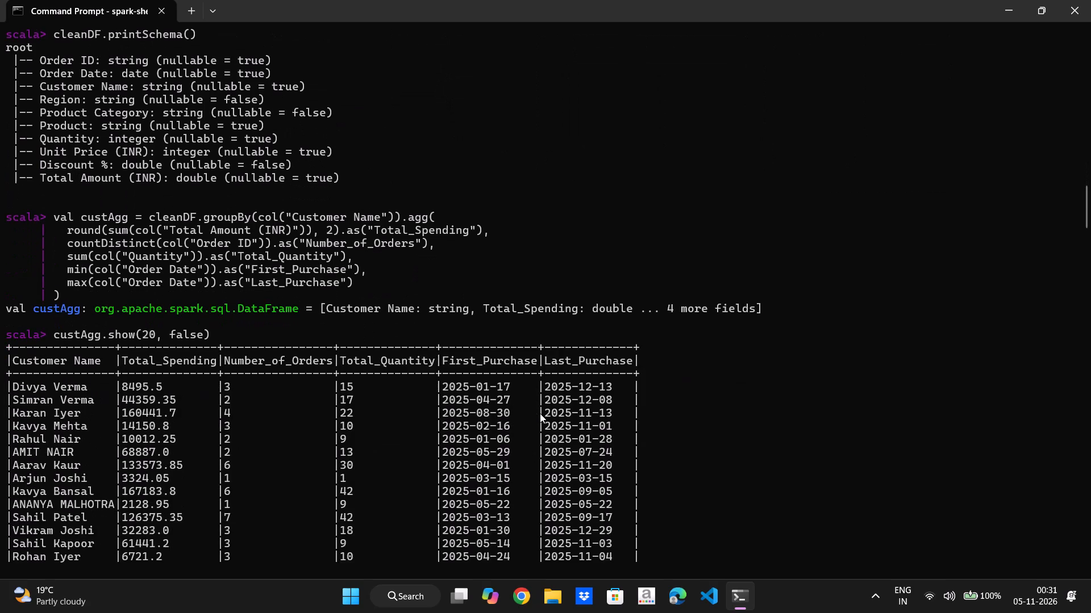
{"action": "scroll", "coordinate": [540, 413], "scroll_direction": "down", "scroll_amount": 1}
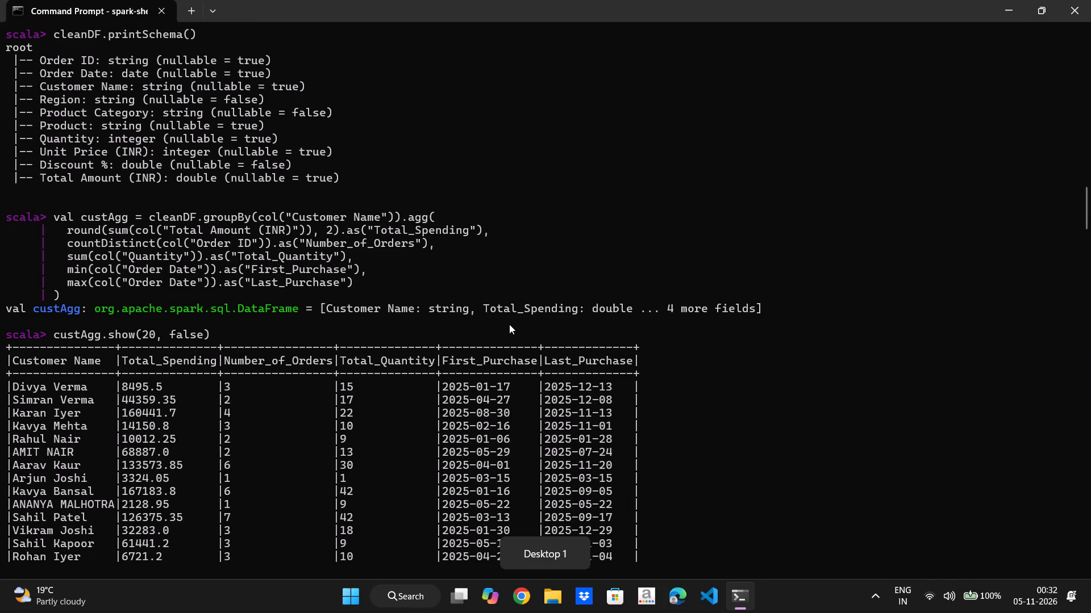
{"action": "key", "text": "shift+super+s"}
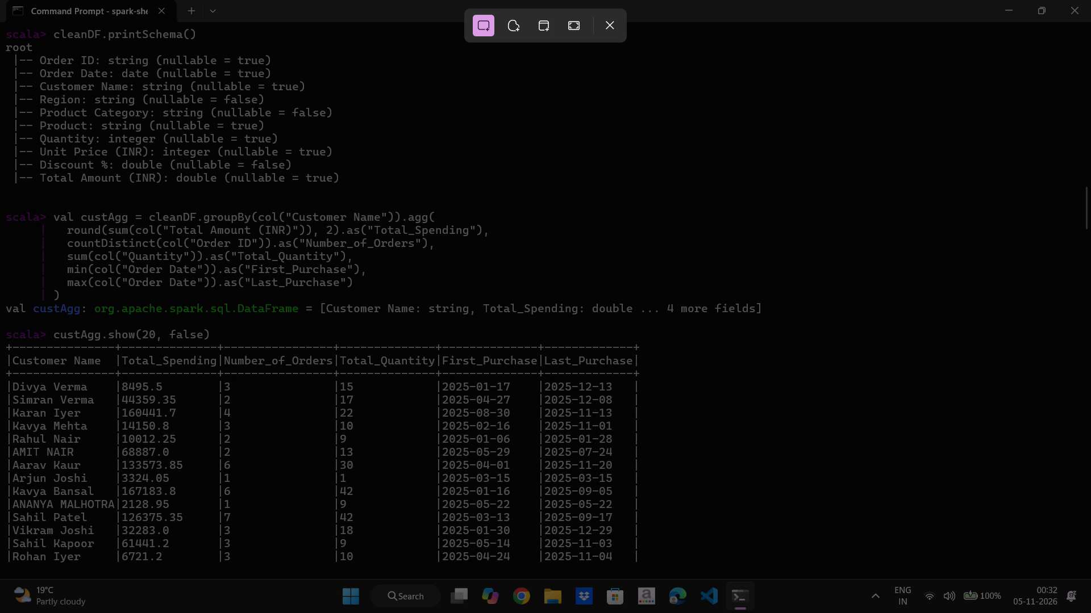
{"action": "left_click_drag", "start_coordinate": [0, 10], "coordinate": [770, 320]}
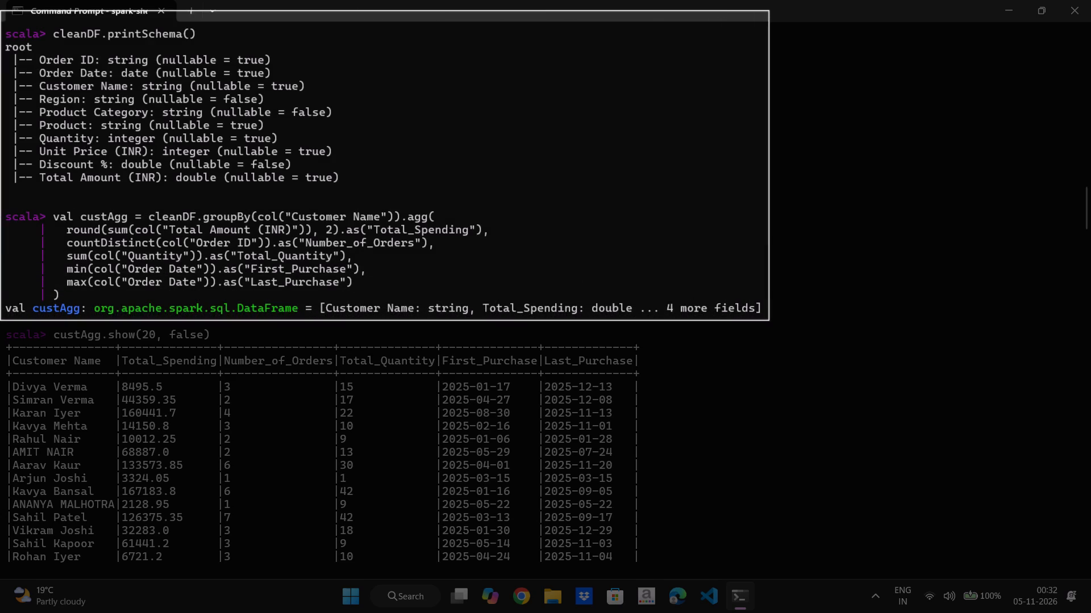
{"action": "left_click_drag", "start_coordinate": [770, 320], "coordinate": [825, 325]}
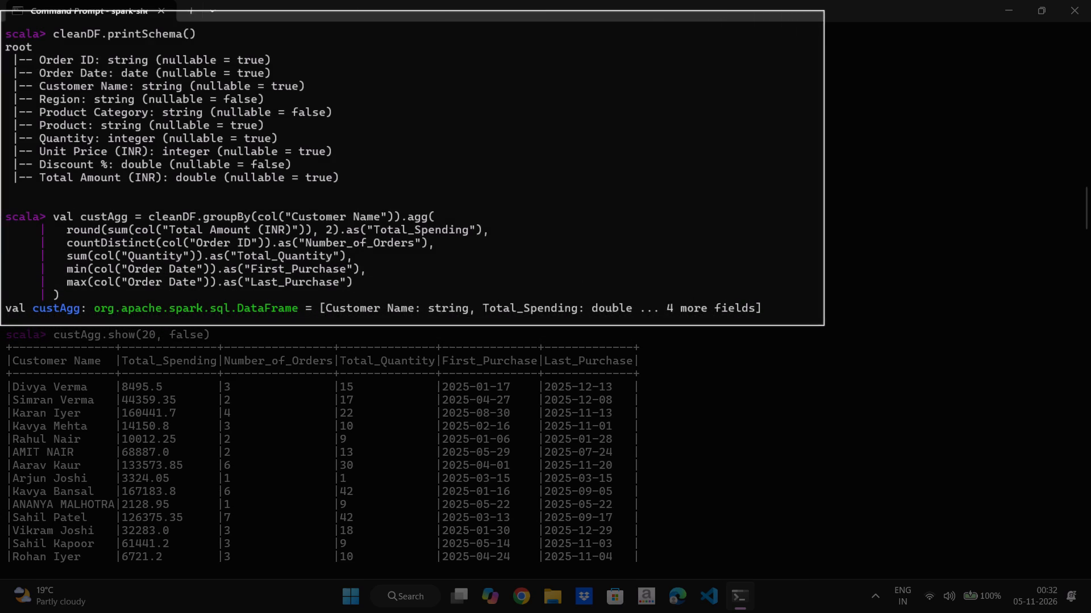
{"action": "left_click_drag", "start_coordinate": [825, 325], "coordinate": [831, 325]}
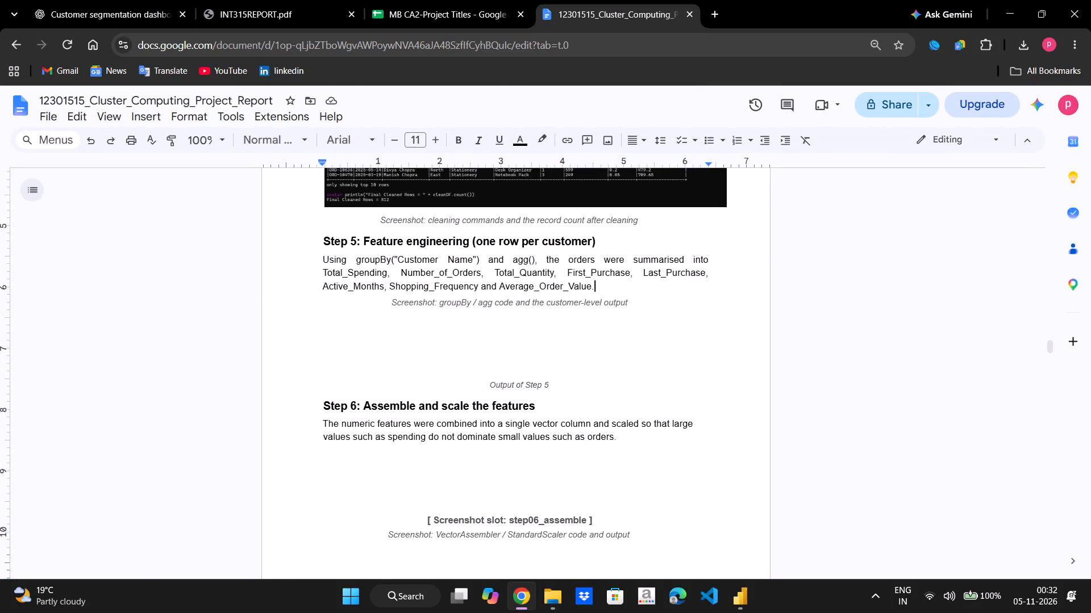
{"action": "key", "text": "ctrl+v"}
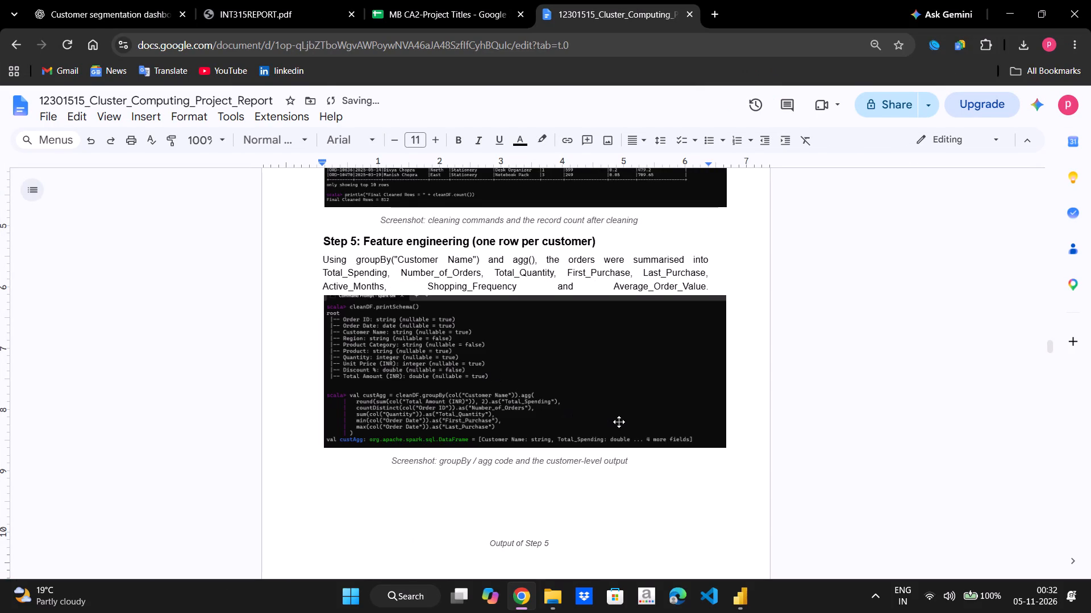
Delete the "Output of Step 5" caption and its blank space above the "Step 6: Assemble and scale the features" heading.
{"action": "scroll", "coordinate": [619, 422], "scroll_direction": "down", "scroll_amount": 2}
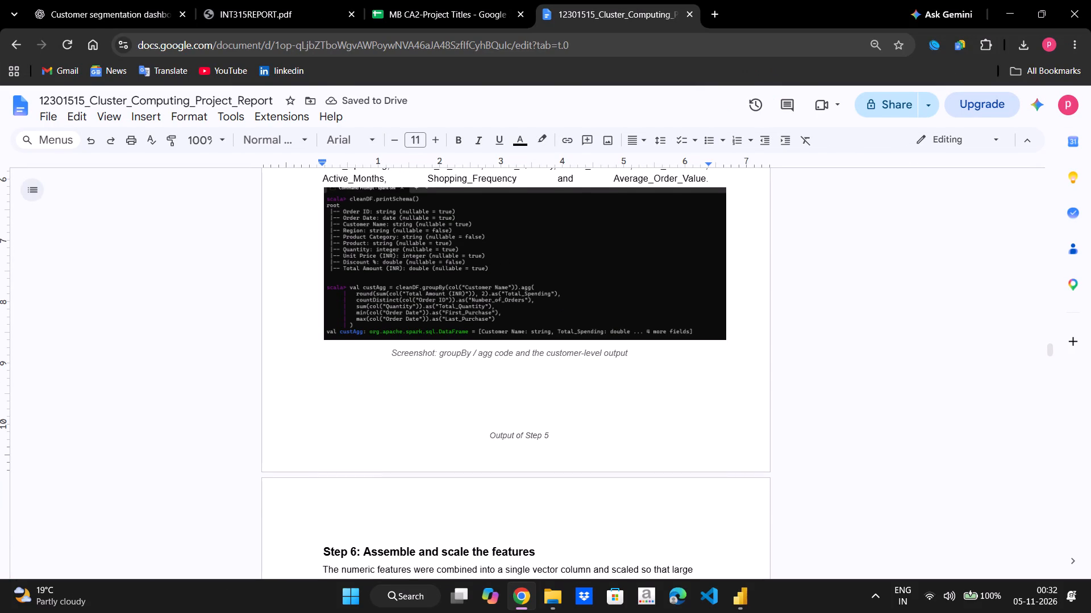
{"action": "scroll", "coordinate": [619, 422], "scroll_direction": "down", "scroll_amount": 1}
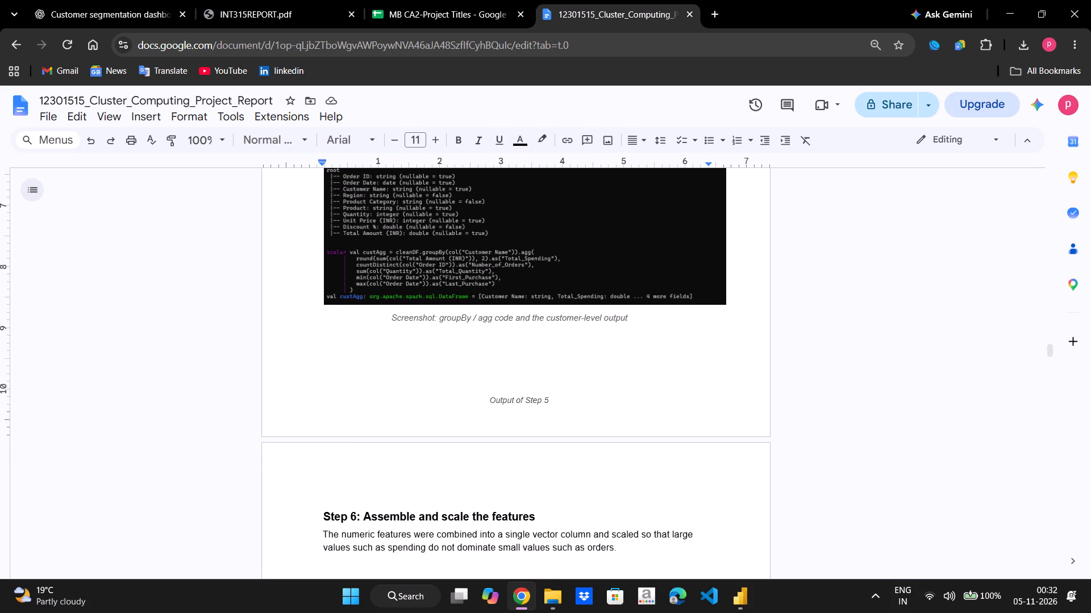
{"action": "left_click", "coordinate": [563, 401]}
{"action": "key", "text": "BackSpace"}
{"action": "key", "text": "BackSpace"}
{"action": "key", "text": "BackSpace"}
{"action": "key", "text": "BackSpace"}
{"action": "key", "text": "BackSpace"}
{"action": "key", "text": "BackSpace"}
{"action": "key", "text": "BackSpace"}
{"action": "key", "text": "BackSpace"}
{"action": "key", "text": "BackSpace"}
{"action": "key", "text": "BackSpace"}
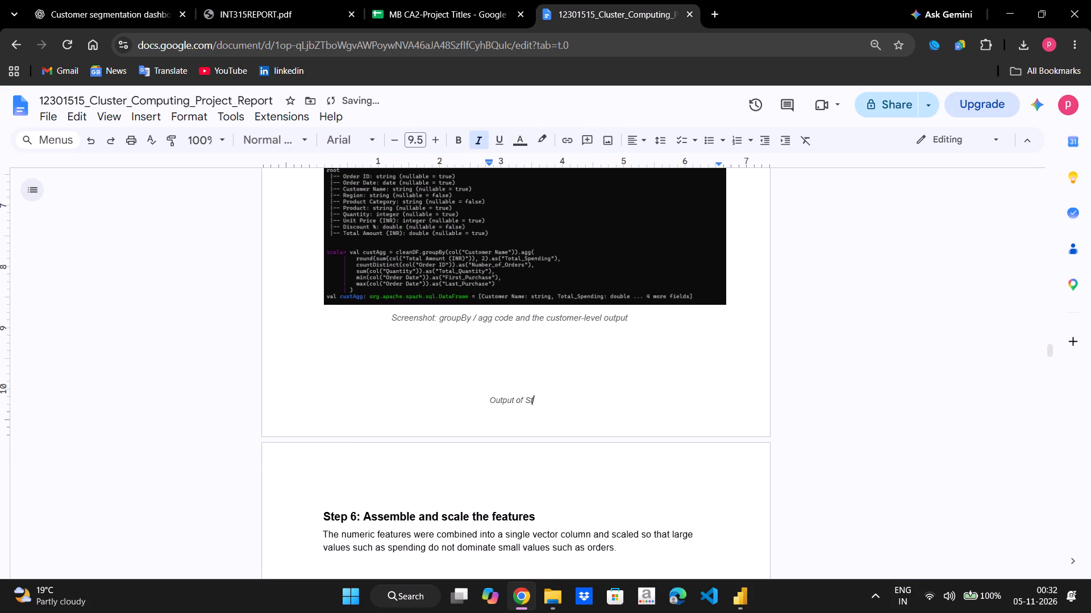
{"action": "key", "text": "BackSpace"}
{"action": "key", "text": "BackSpace"}
{"action": "key", "text": "BackSpace"}
{"action": "key", "text": "BackSpace"}
{"action": "key", "text": "BackSpace"}
{"action": "key", "text": "BackSpace"}
{"action": "key", "text": "BackSpace"}
{"action": "key", "text": "BackSpace"}
{"action": "key", "text": "BackSpace"}
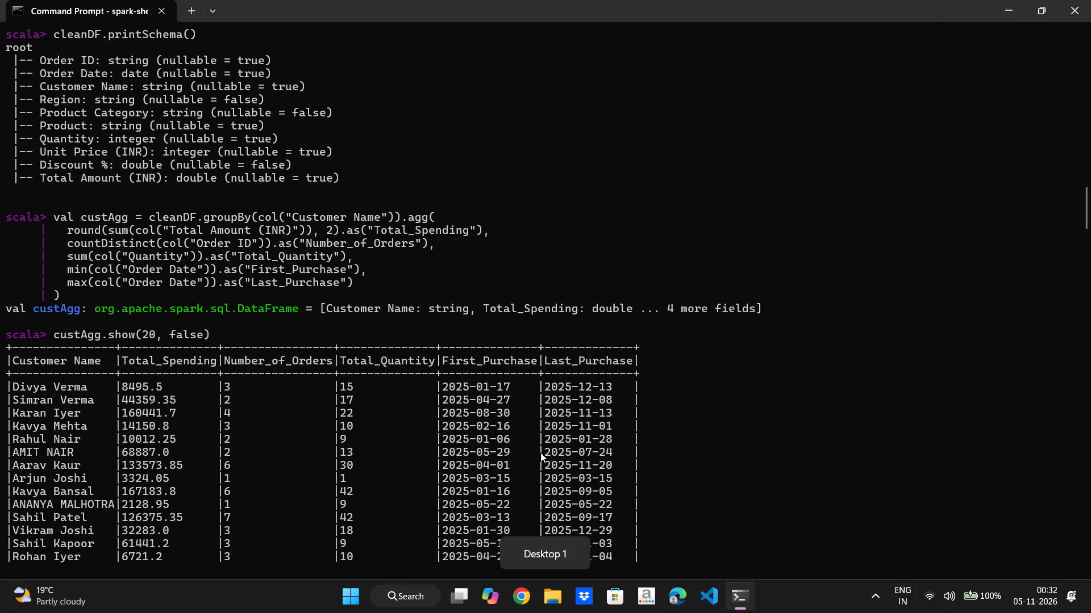
Capture the spark-shell output from custAgg.show(20, false) through the Total Customers count and insert it on a new line below the first Step 5 screenshot.
{"action": "scroll", "coordinate": [540, 452], "scroll_direction": "down", "scroll_amount": 3}
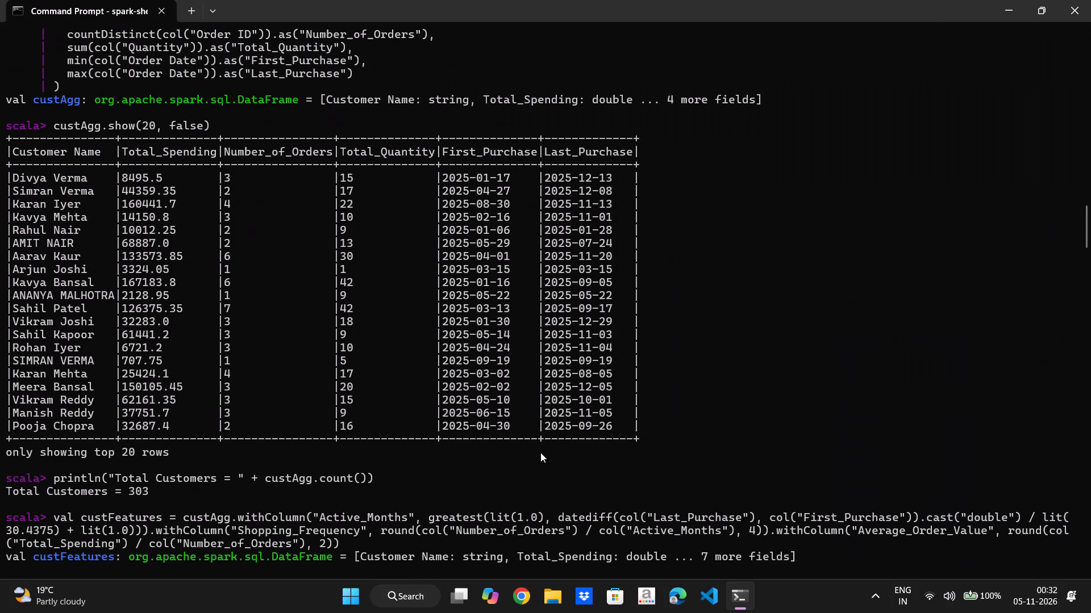
{"action": "scroll", "coordinate": [540, 452], "scroll_direction": "down", "scroll_amount": 1}
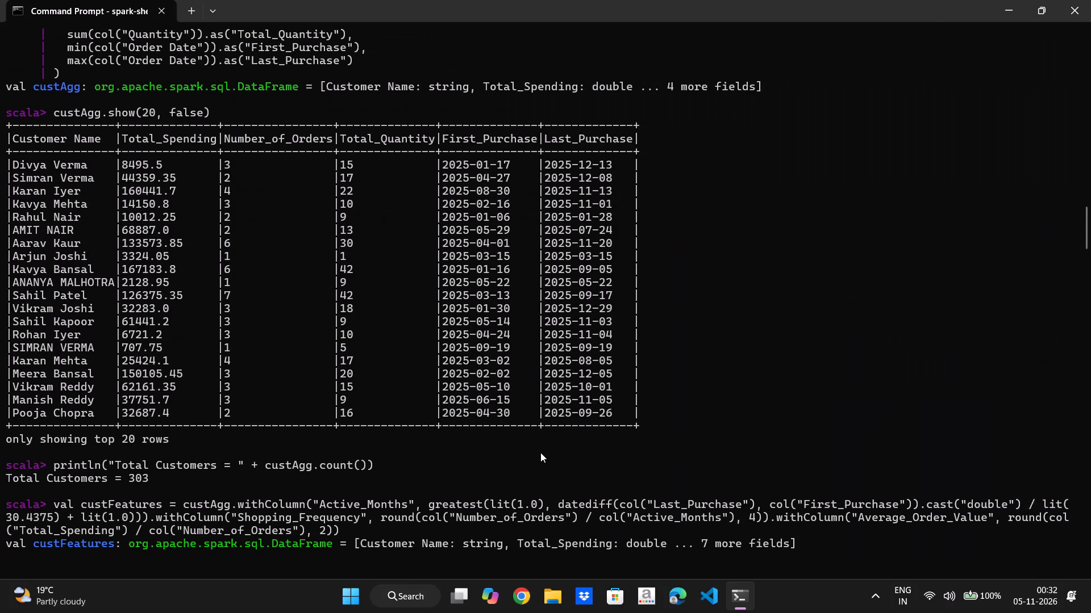
{"action": "scroll", "coordinate": [540, 452], "scroll_direction": "down", "scroll_amount": 1}
{"action": "key", "text": "shift+super+s"}
{"action": "left_click_drag", "start_coordinate": [0, 86], "coordinate": [393, 100]}
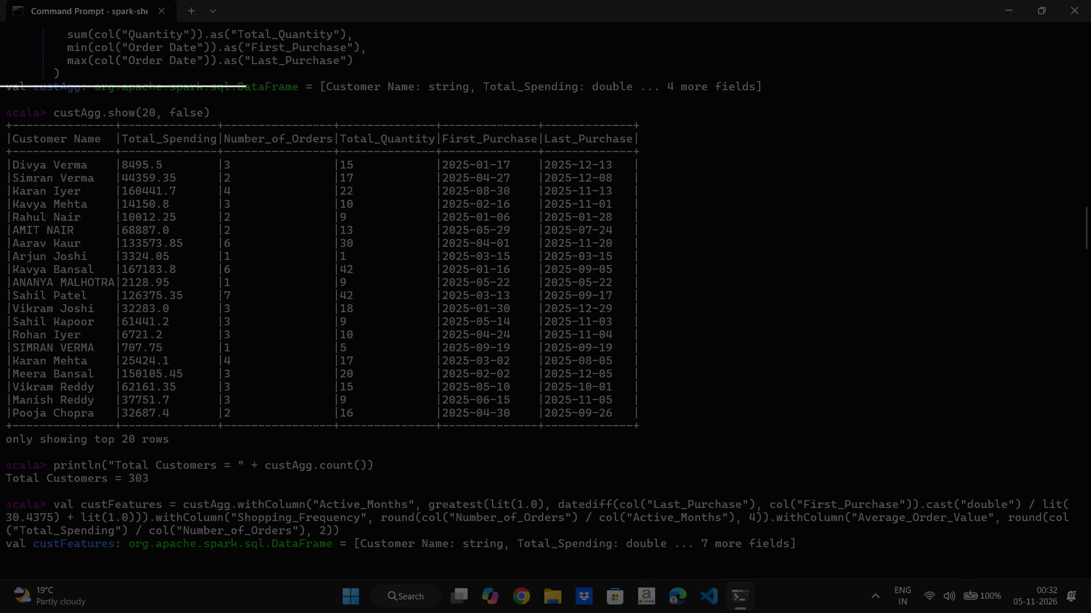
{"action": "left_click_drag", "start_coordinate": [393, 100], "coordinate": [843, 463]}
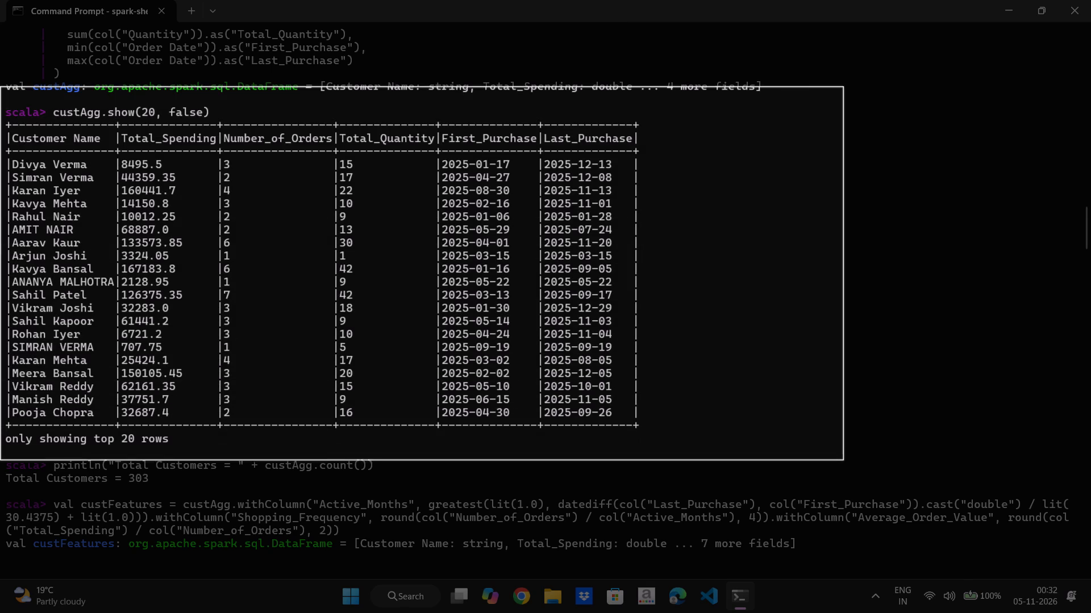
{"action": "left_click_drag", "start_coordinate": [843, 463], "coordinate": [848, 500]}
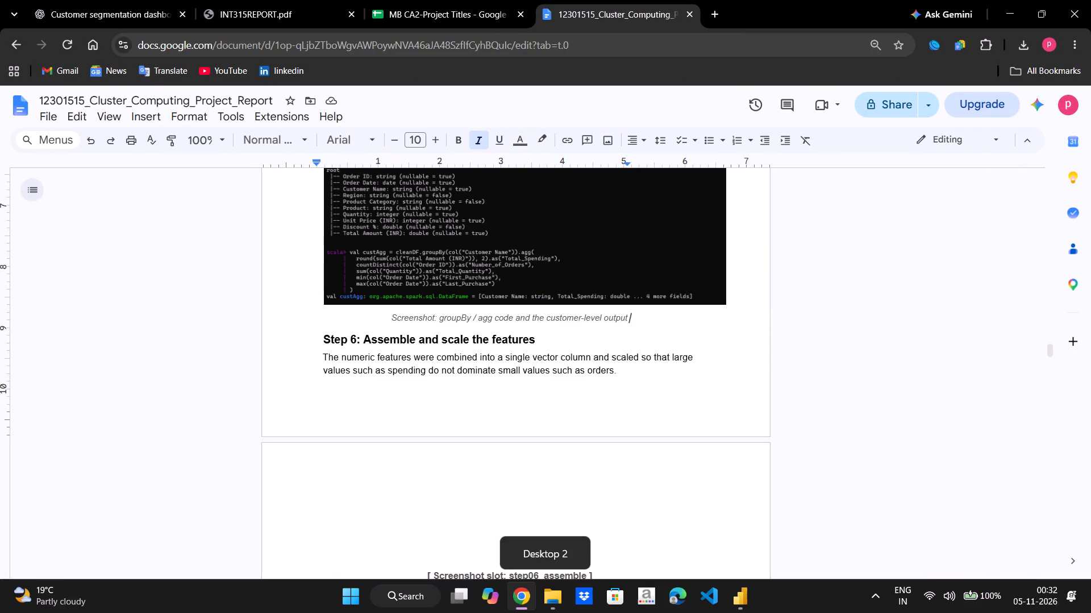
{"action": "scroll", "coordinate": [605, 419], "scroll_direction": "down", "scroll_amount": 1}
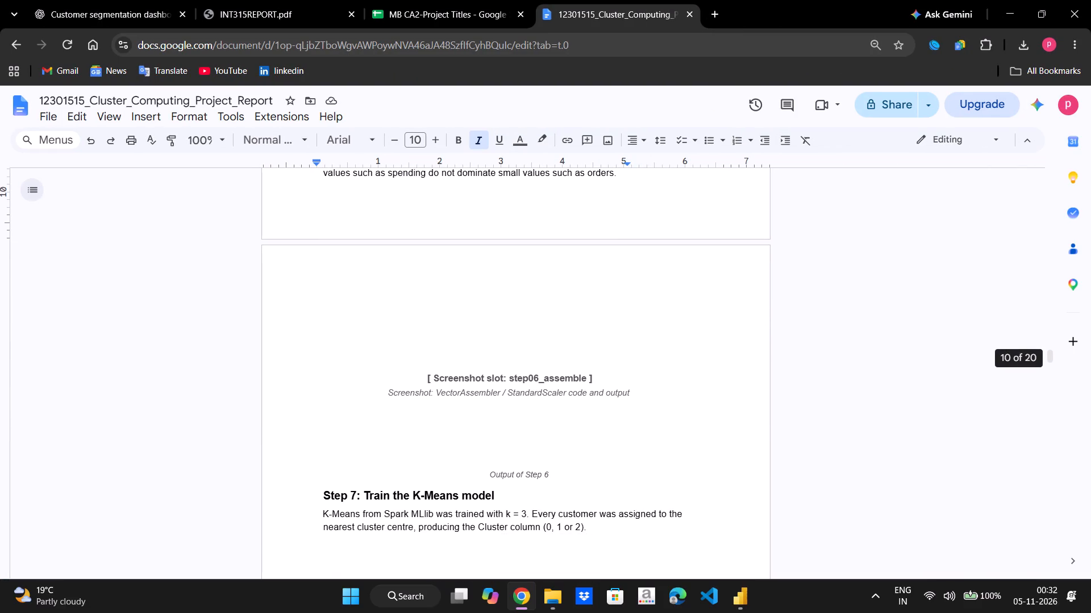
{"action": "scroll", "coordinate": [605, 419], "scroll_direction": "down", "scroll_amount": 2}
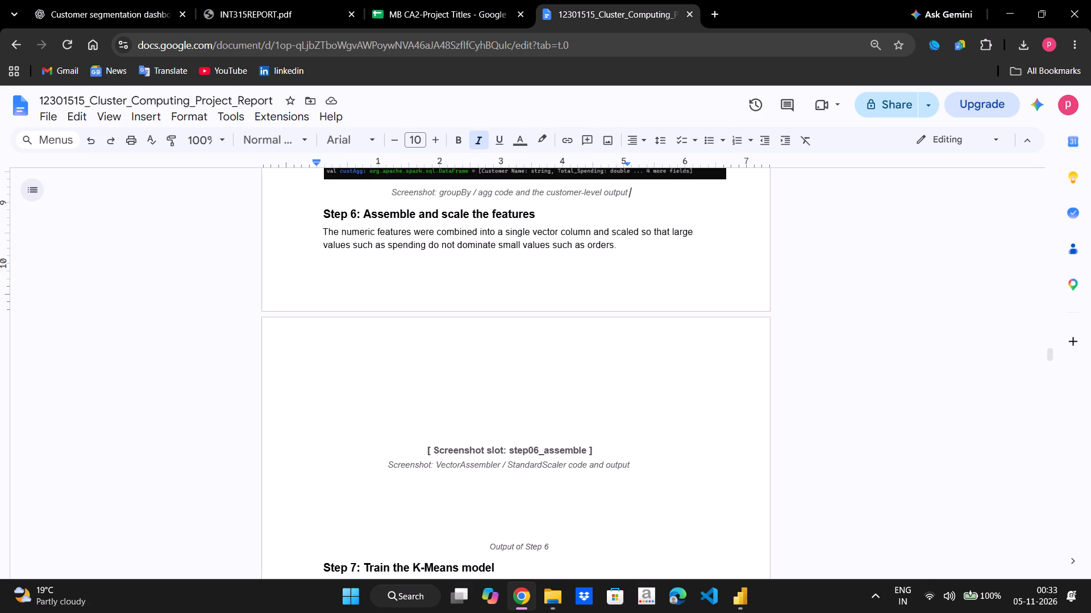
{"action": "scroll", "coordinate": [577, 267], "scroll_direction": "up", "scroll_amount": 1}
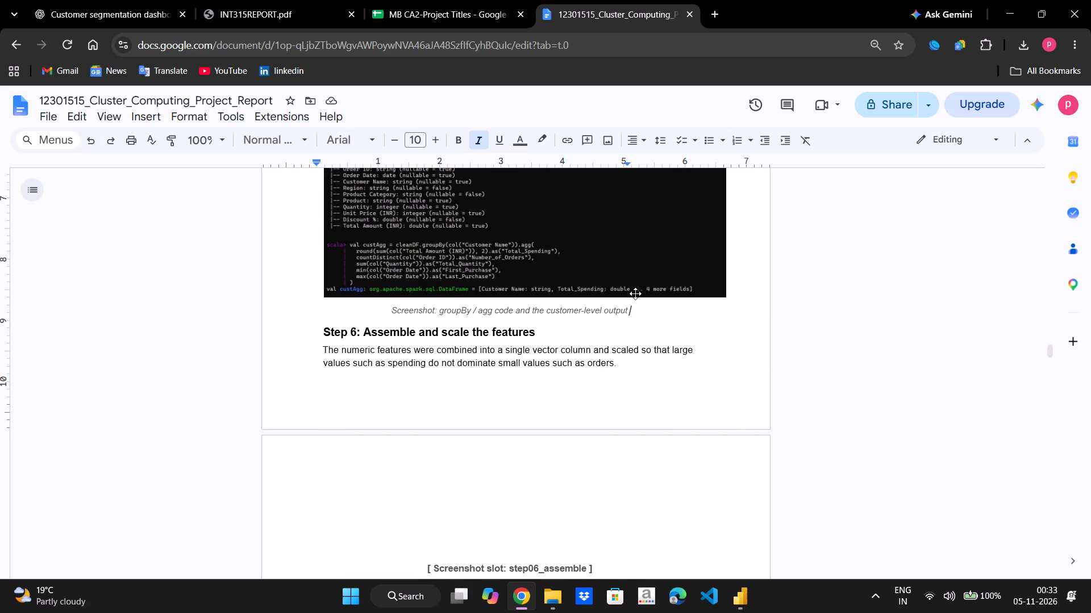
{"action": "left_click", "coordinate": [737, 286]}
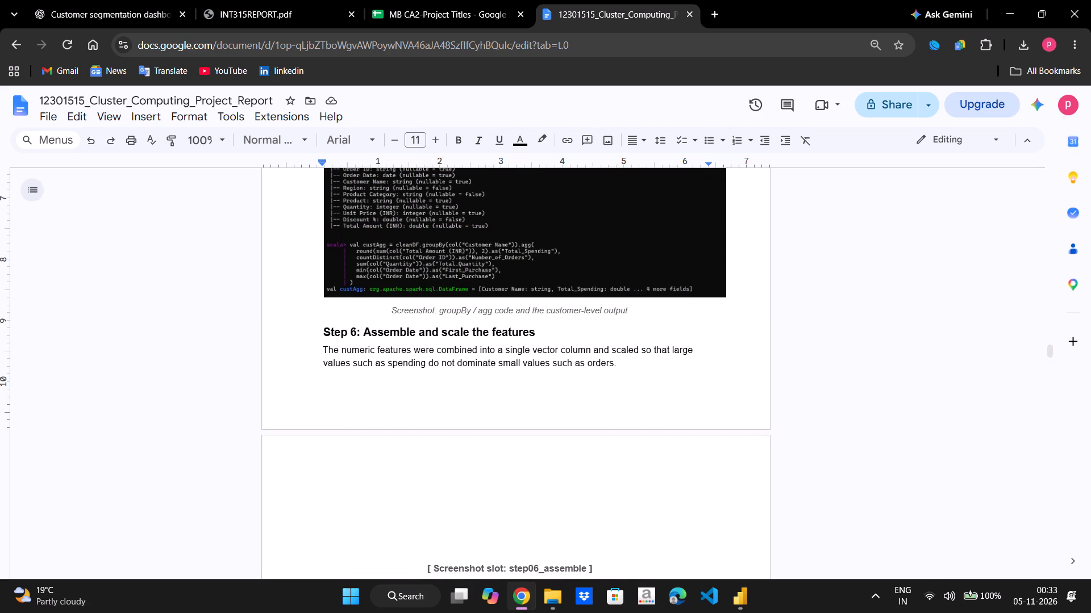
{"action": "key", "text": "Return"}
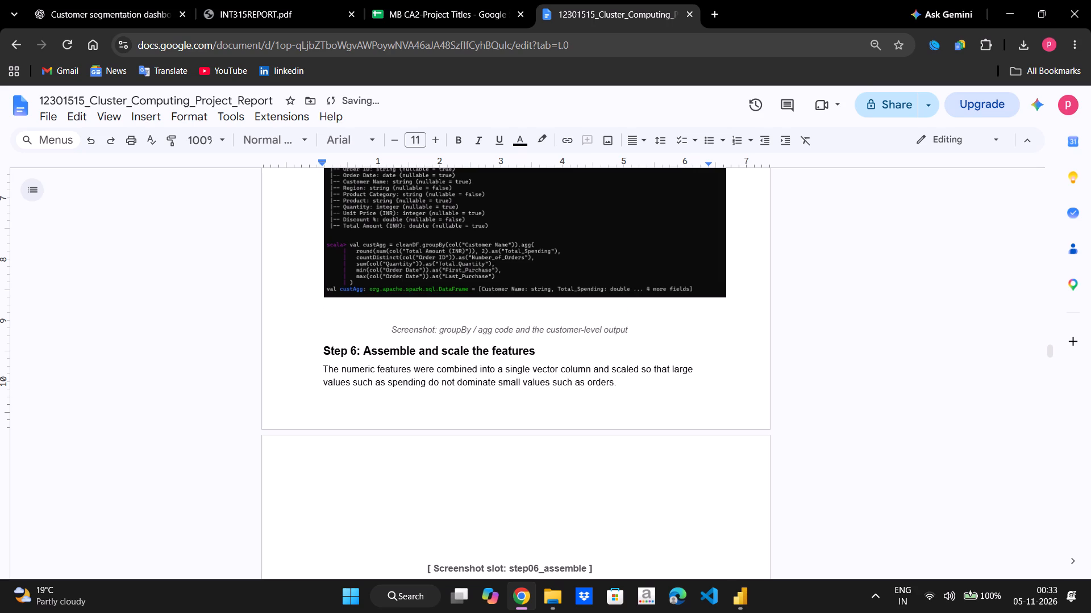
{"action": "key", "text": "ctrl+v"}
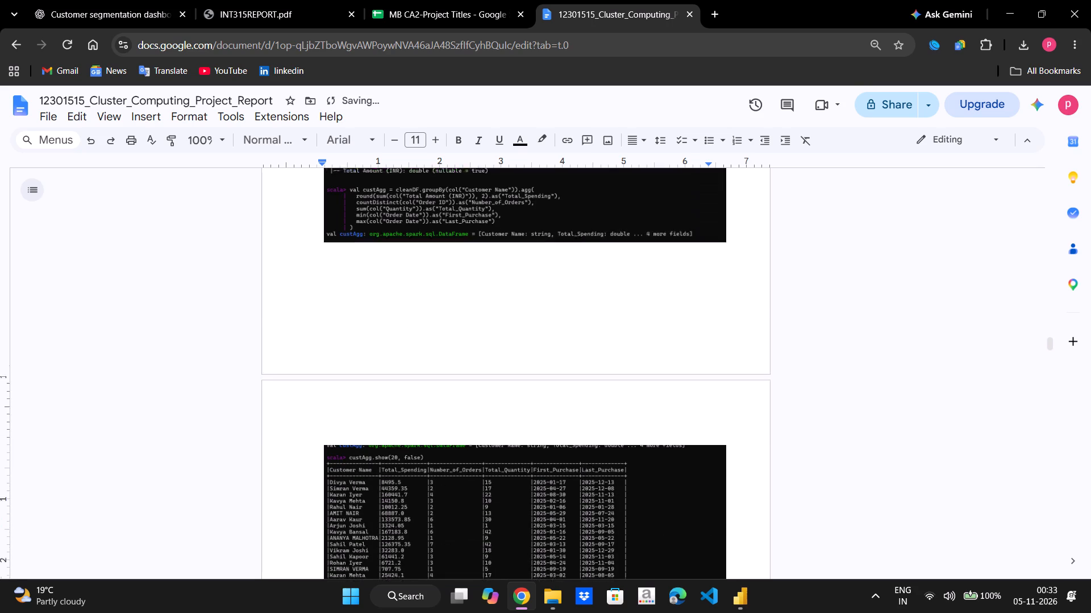
Delete the bold "[ Screenshot slot: step06_assemble ]" placeholder and the blank space above it, up to the Step 6 paragraph.
{"action": "scroll", "coordinate": [588, 365], "scroll_direction": "down", "scroll_amount": 1}
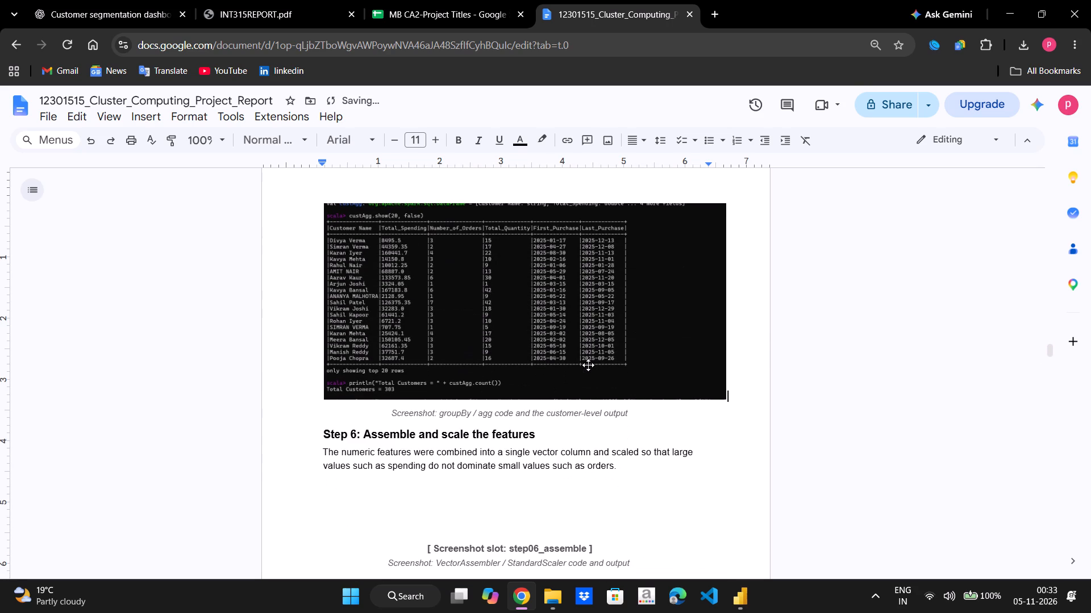
{"action": "scroll", "coordinate": [588, 365], "scroll_direction": "down", "scroll_amount": 2}
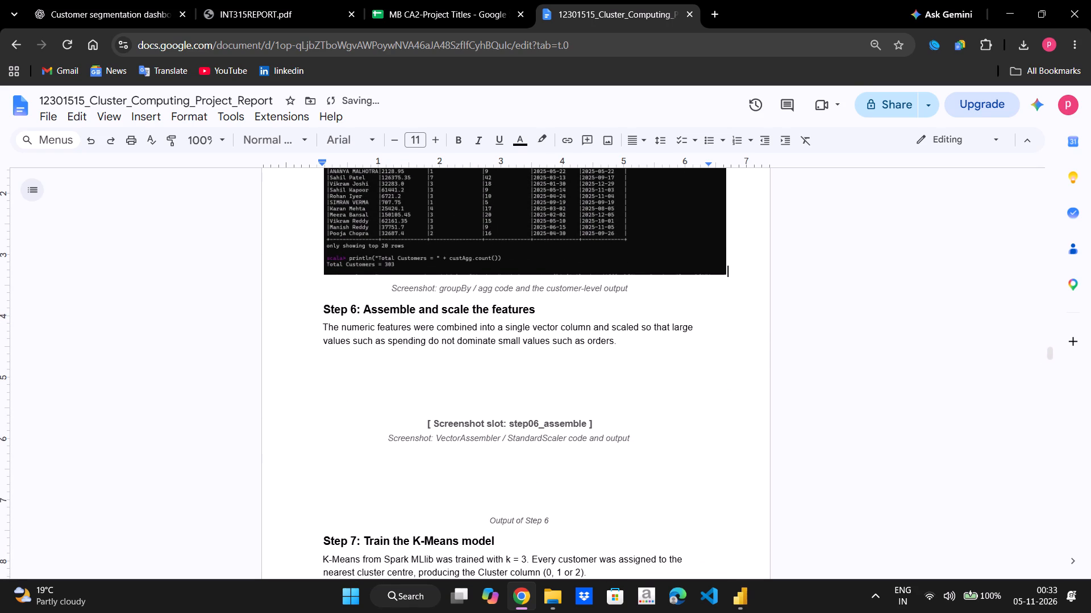
{"action": "left_click", "coordinate": [623, 421]}
{"action": "key", "text": "BackSpace"}
{"action": "key", "text": "BackSpace"}
{"action": "key", "text": "BackSpace"}
{"action": "key", "text": "BackSpace"}
{"action": "key", "text": "BackSpace"}
{"action": "key", "text": "BackSpace"}
{"action": "key", "text": "BackSpace"}
{"action": "key", "text": "BackSpace"}
{"action": "key", "text": "BackSpace"}
{"action": "key", "text": "BackSpace"}
{"action": "key", "text": "BackSpace"}
{"action": "key", "text": "BackSpace"}
{"action": "key", "text": "BackSpace"}
{"action": "key", "text": "BackSpace"}
{"action": "key", "text": "BackSpace"}
{"action": "key", "text": "BackSpace"}
{"action": "key", "text": "BackSpace"}
{"action": "key", "text": "BackSpace"}
{"action": "key", "text": "BackSpace"}
{"action": "key", "text": "BackSpace"}
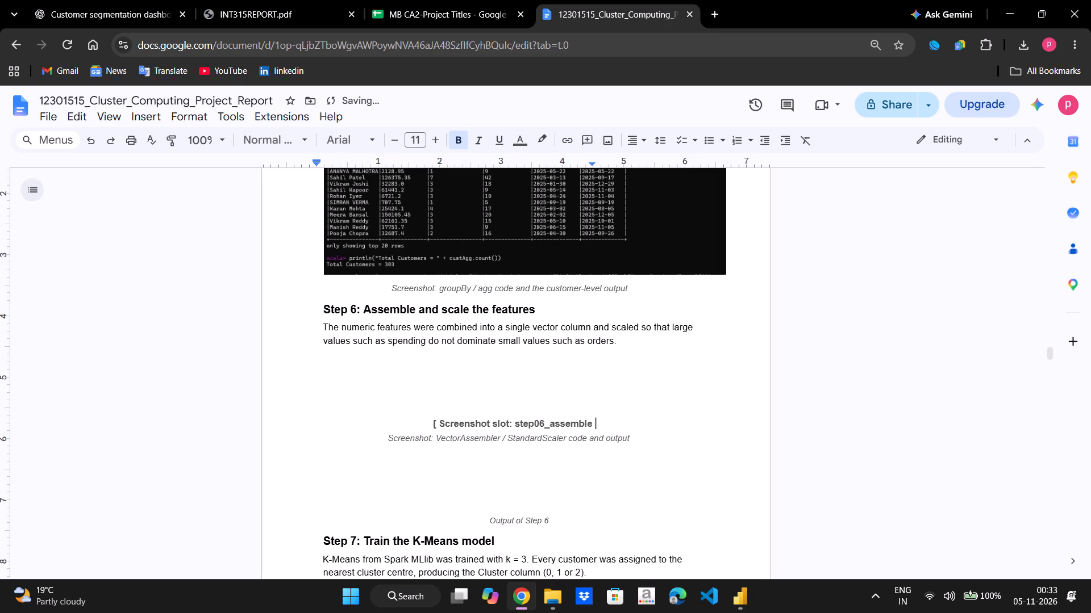
{"action": "key", "text": "BackSpace"}
{"action": "key", "text": "BackSpace"}
{"action": "key", "text": "BackSpace"}
{"action": "key", "text": "BackSpace"}
{"action": "key", "text": "BackSpace"}
{"action": "key", "text": "BackSpace"}
{"action": "key", "text": "BackSpace"}
{"action": "key", "text": "BackSpace"}
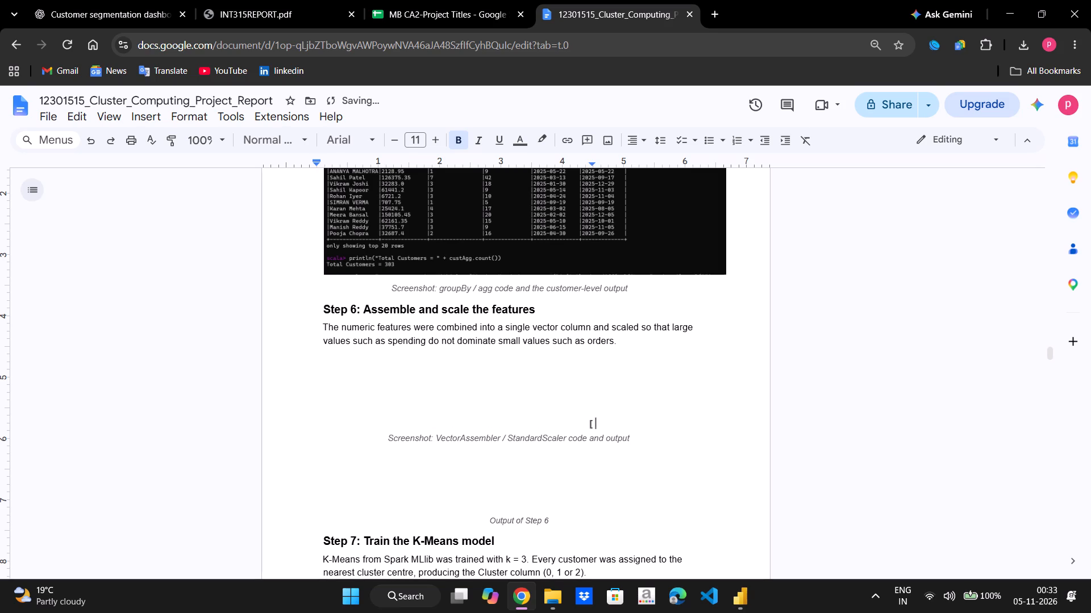
{"action": "key", "text": "BackSpace"}
{"action": "key", "text": "BackSpace"}
{"action": "key", "text": "BackSpace"}
{"action": "key", "text": "BackSpace"}
{"action": "key", "text": "BackSpace"}
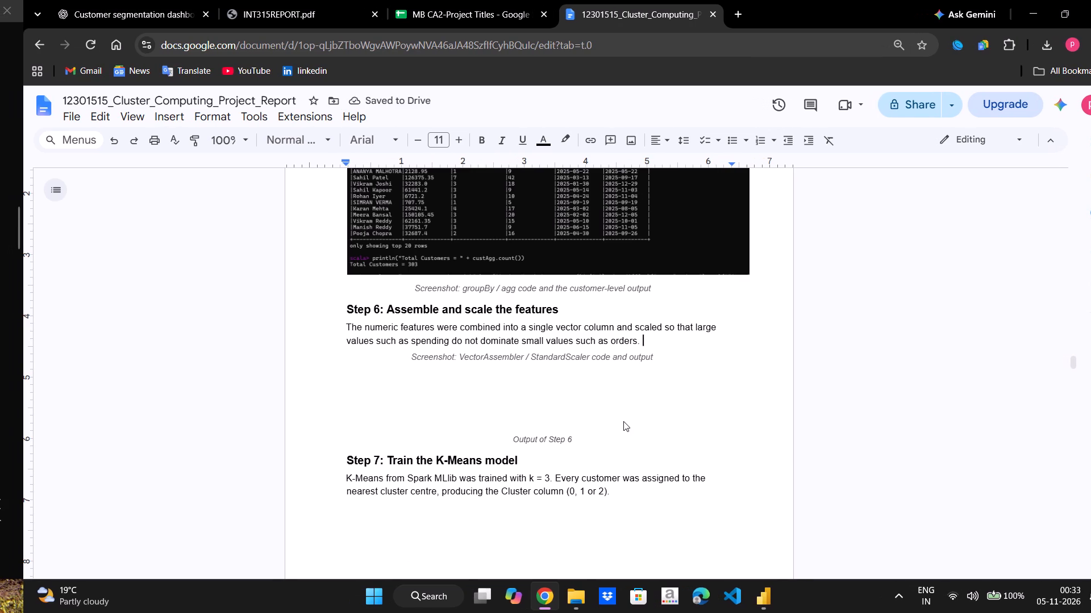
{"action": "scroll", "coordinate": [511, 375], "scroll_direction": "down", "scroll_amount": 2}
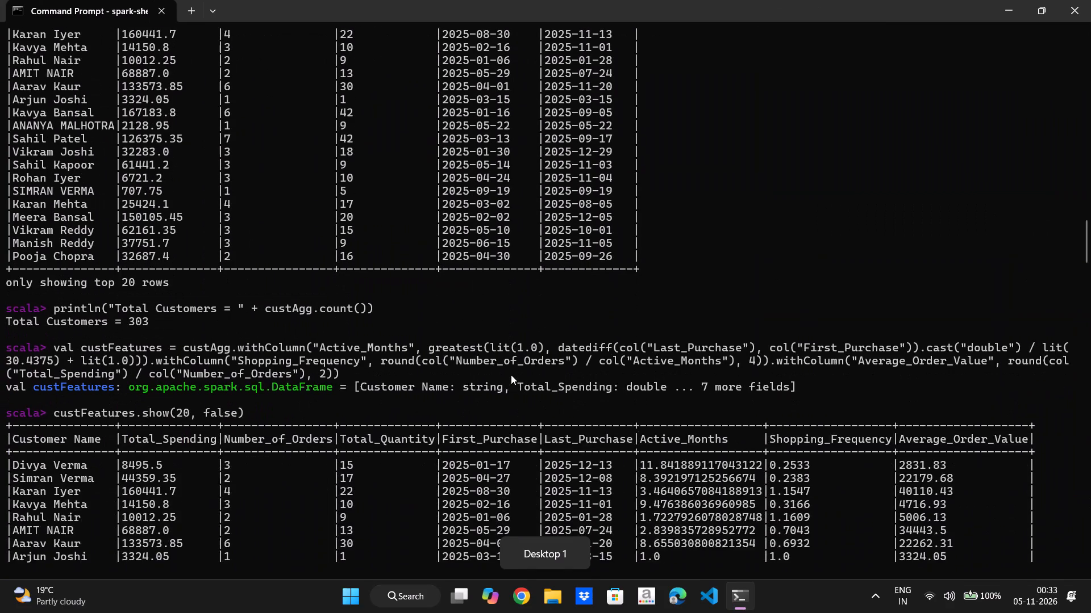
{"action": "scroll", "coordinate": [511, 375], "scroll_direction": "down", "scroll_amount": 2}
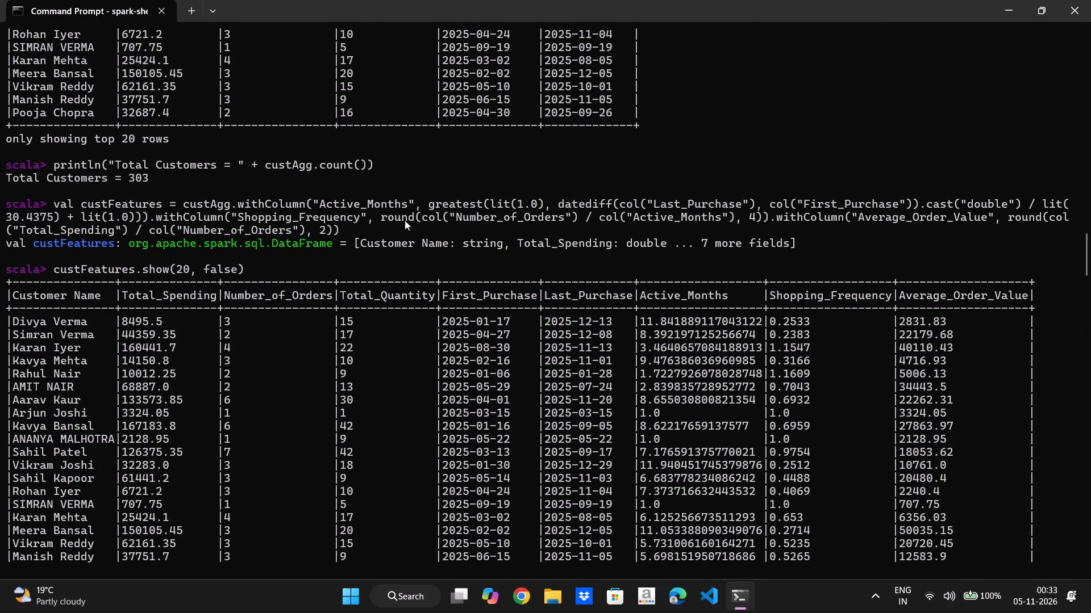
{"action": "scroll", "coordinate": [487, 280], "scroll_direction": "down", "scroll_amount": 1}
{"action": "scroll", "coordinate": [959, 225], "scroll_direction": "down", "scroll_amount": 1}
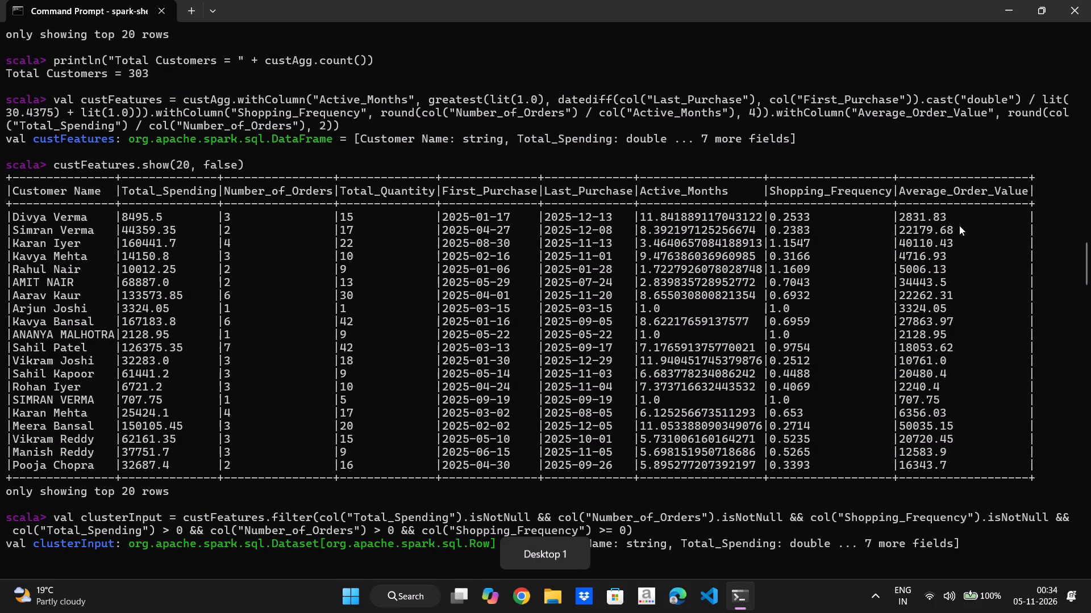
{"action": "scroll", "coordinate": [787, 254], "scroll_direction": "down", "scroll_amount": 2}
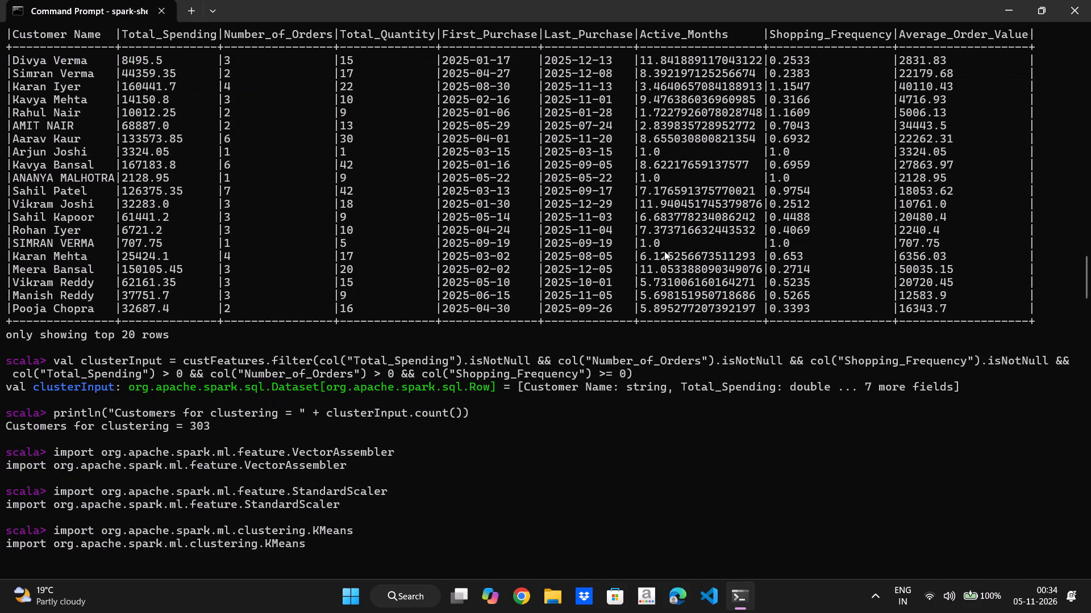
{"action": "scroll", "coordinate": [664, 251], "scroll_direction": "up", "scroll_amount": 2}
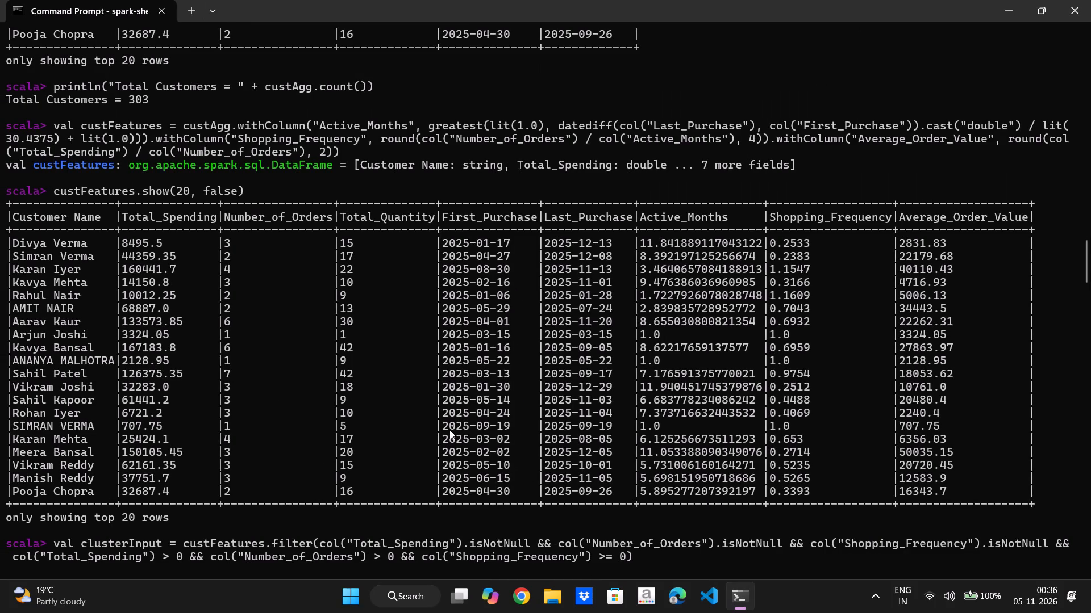
Capture the Spark shell lines from the clusterInput filter through the scaledNew transform, including the VectorAssembler and StandardScaler code.
{"action": "scroll", "coordinate": [449, 430], "scroll_direction": "down", "scroll_amount": 6}
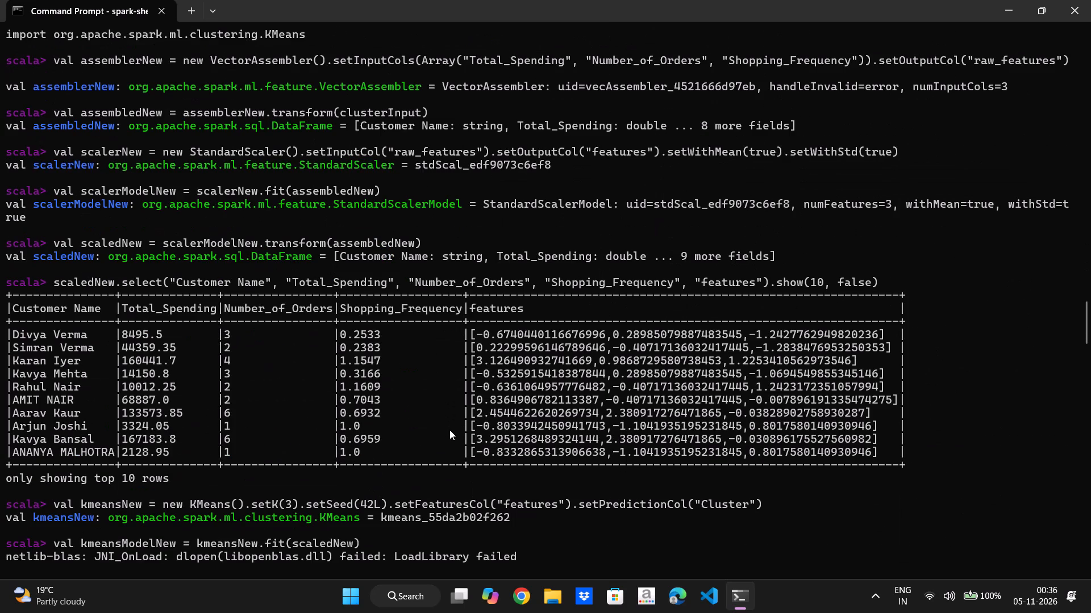
{"action": "scroll", "coordinate": [449, 430], "scroll_direction": "down", "scroll_amount": 2}
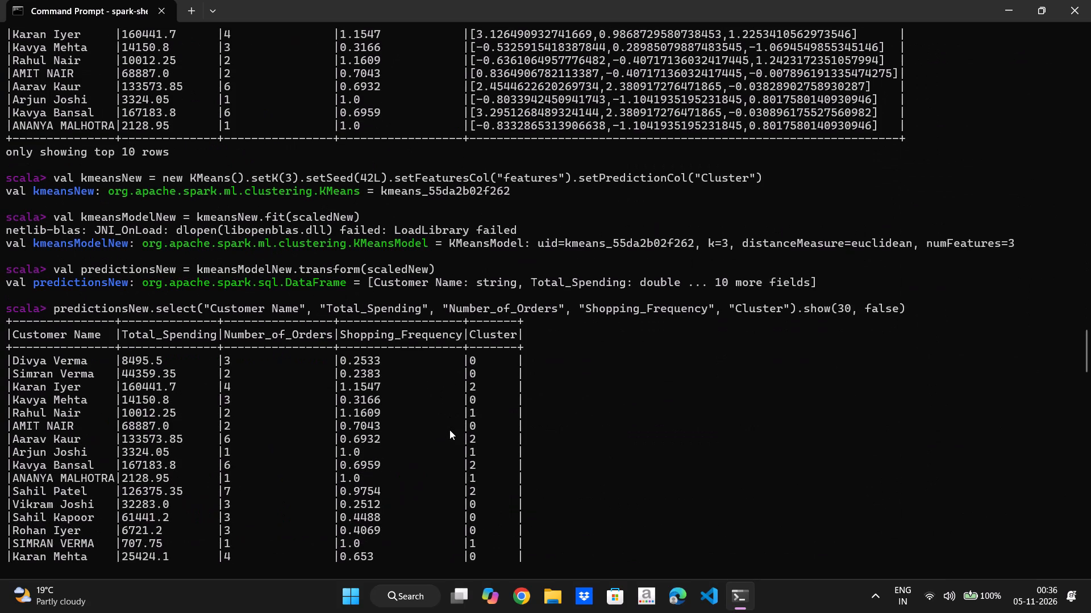
{"action": "scroll", "coordinate": [449, 430], "scroll_direction": "down", "scroll_amount": 4}
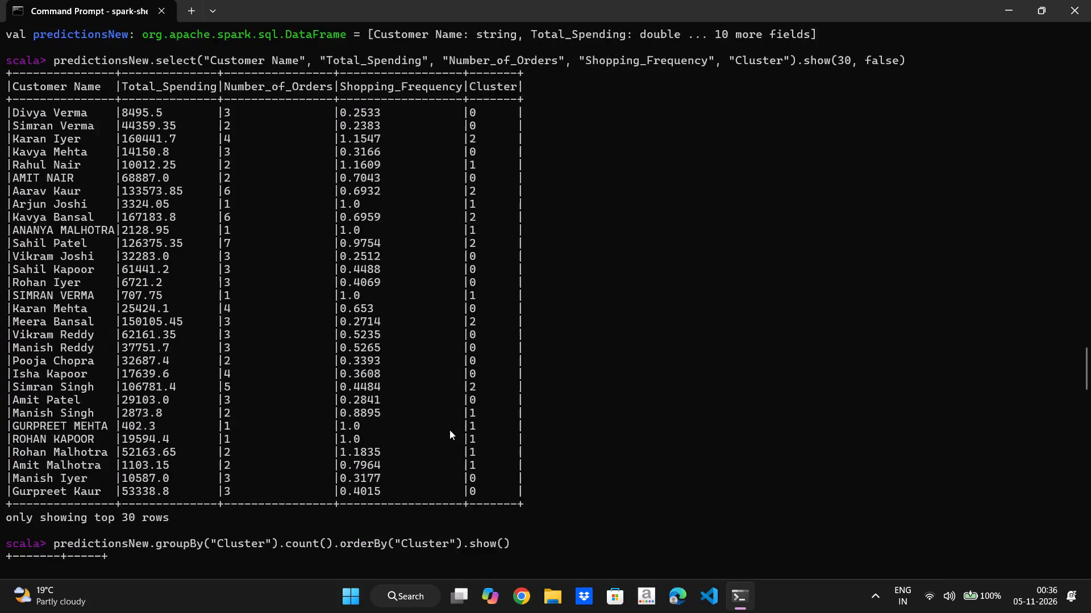
{"action": "scroll", "coordinate": [449, 430], "scroll_direction": "down", "scroll_amount": 3}
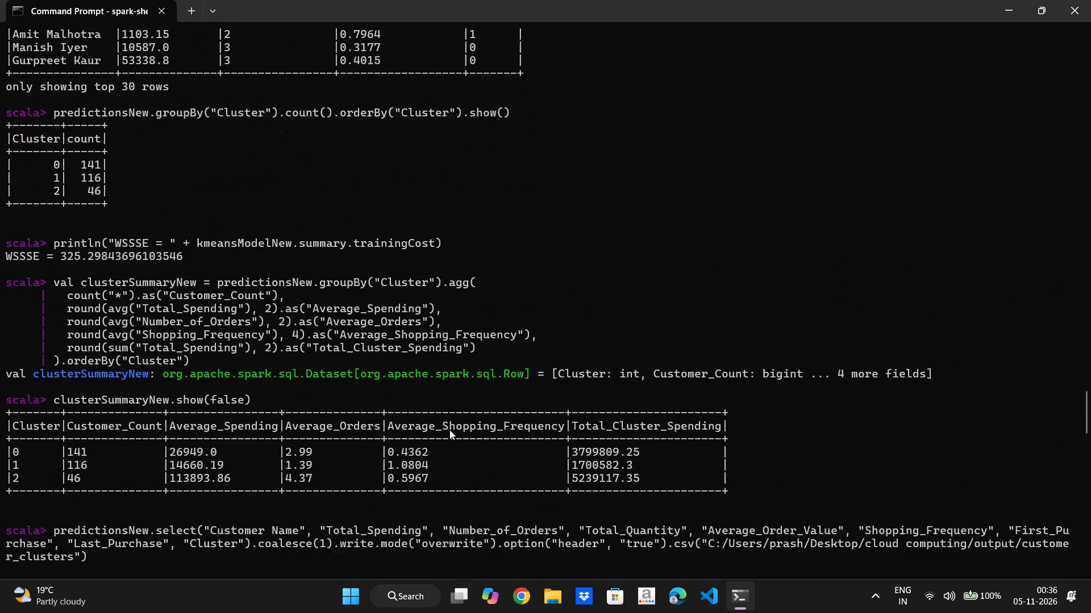
{"action": "scroll", "coordinate": [449, 430], "scroll_direction": "up", "scroll_amount": 5}
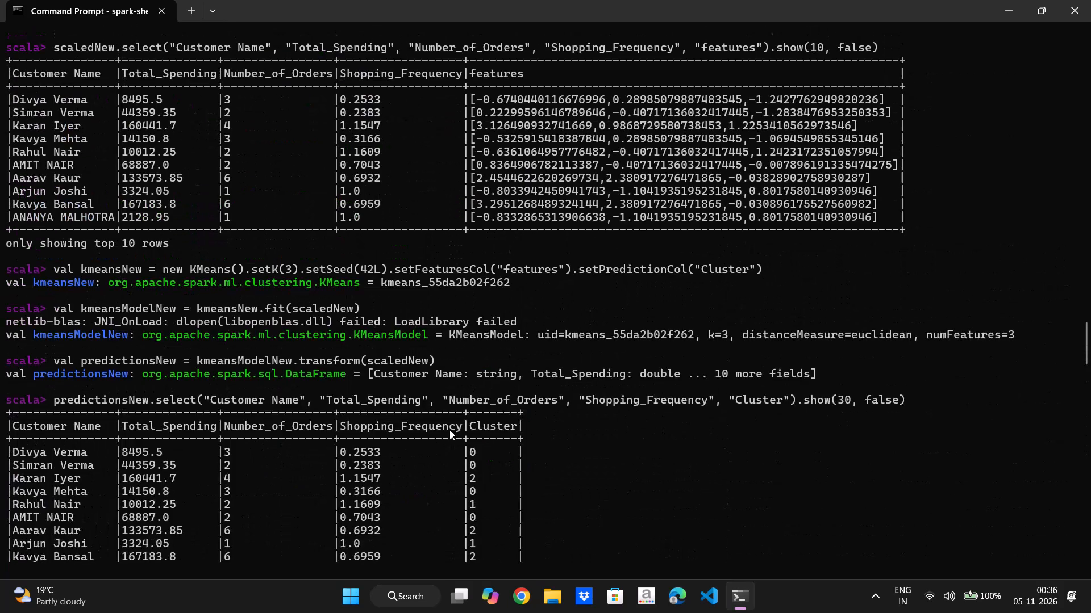
{"action": "scroll", "coordinate": [449, 430], "scroll_direction": "up", "scroll_amount": 2}
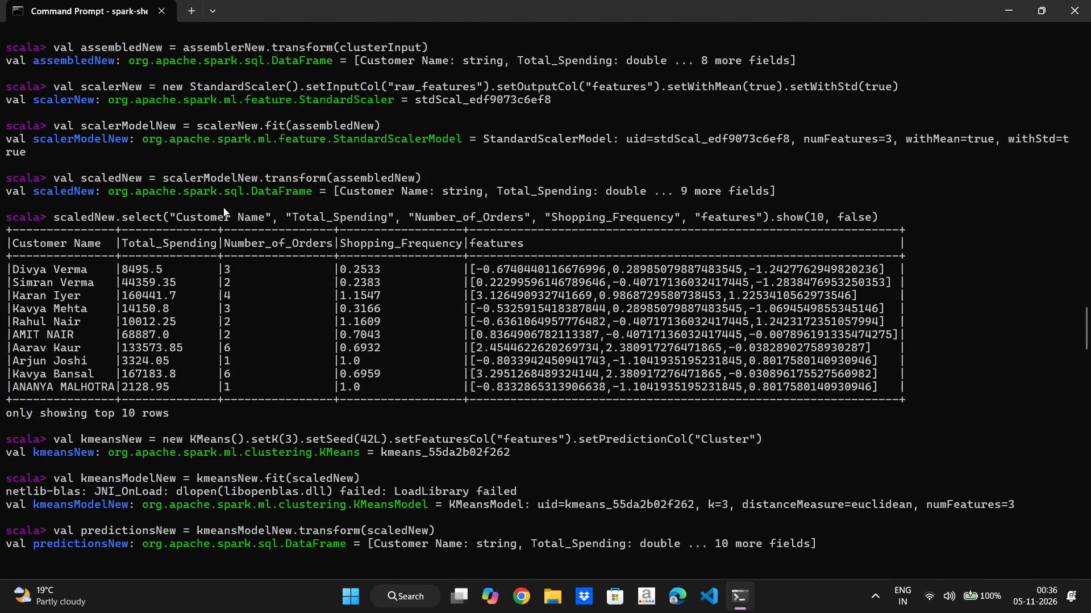
{"action": "scroll", "coordinate": [223, 207], "scroll_direction": "up", "scroll_amount": 2}
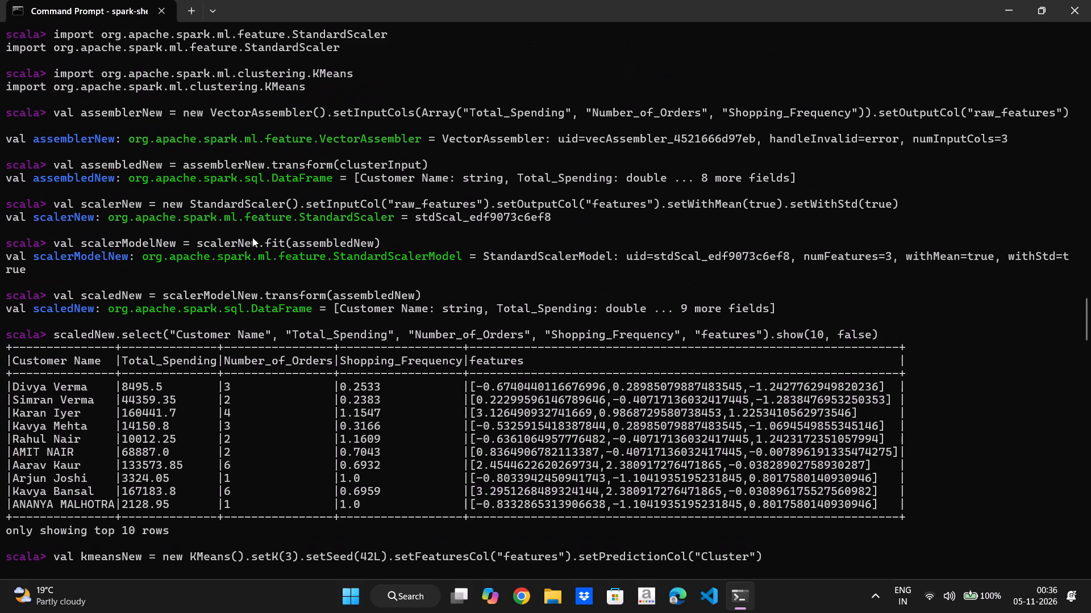
{"action": "scroll", "coordinate": [252, 237], "scroll_direction": "up", "scroll_amount": 1}
{"action": "scroll", "coordinate": [106, 194], "scroll_direction": "up", "scroll_amount": 1}
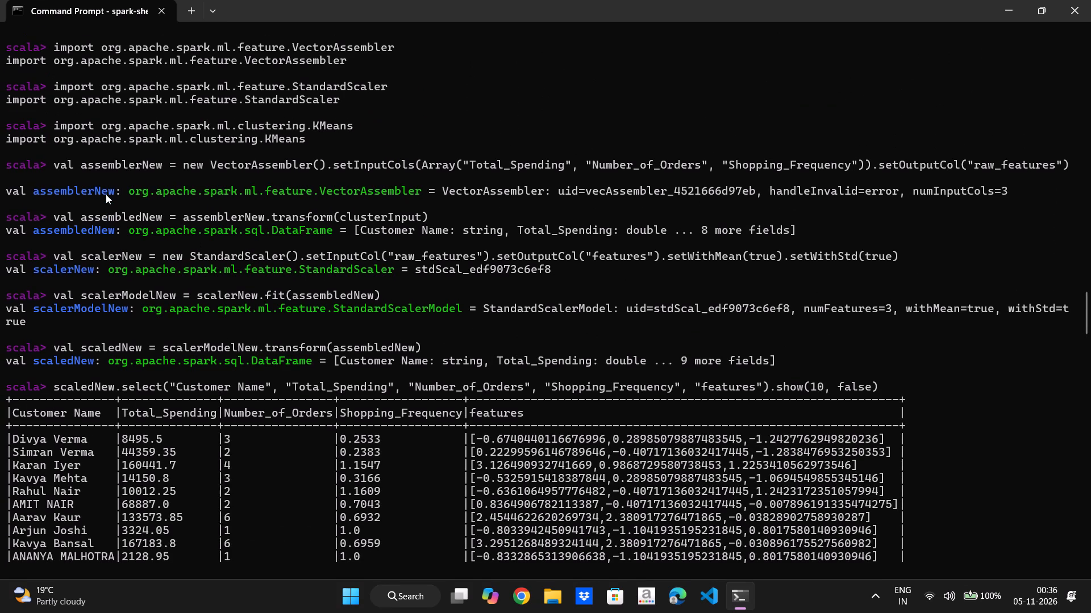
{"action": "scroll", "coordinate": [106, 194], "scroll_direction": "up", "scroll_amount": 2}
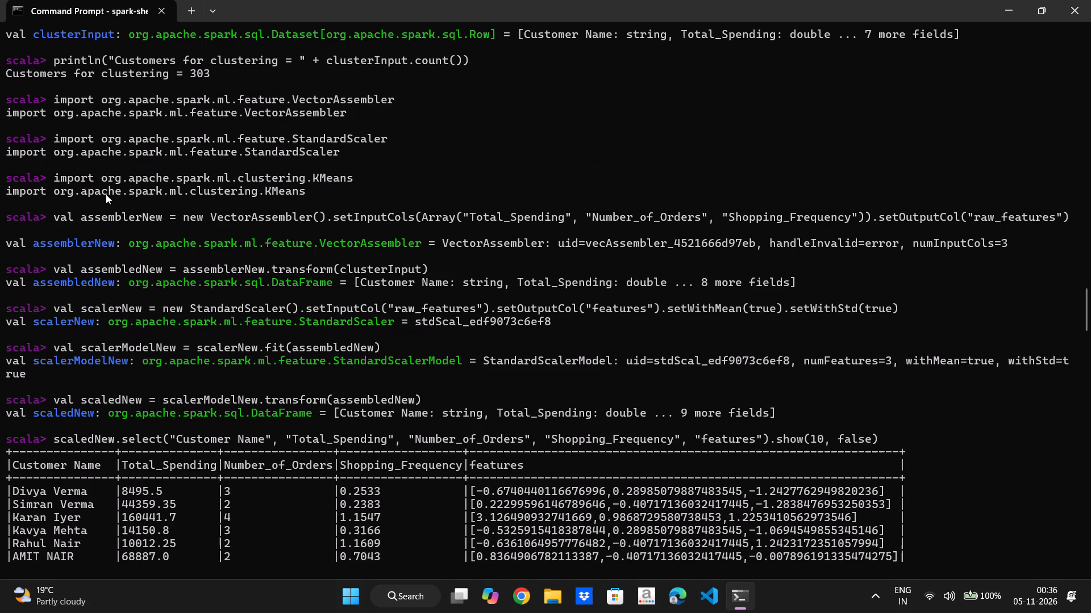
{"action": "scroll", "coordinate": [106, 194], "scroll_direction": "up", "scroll_amount": 2}
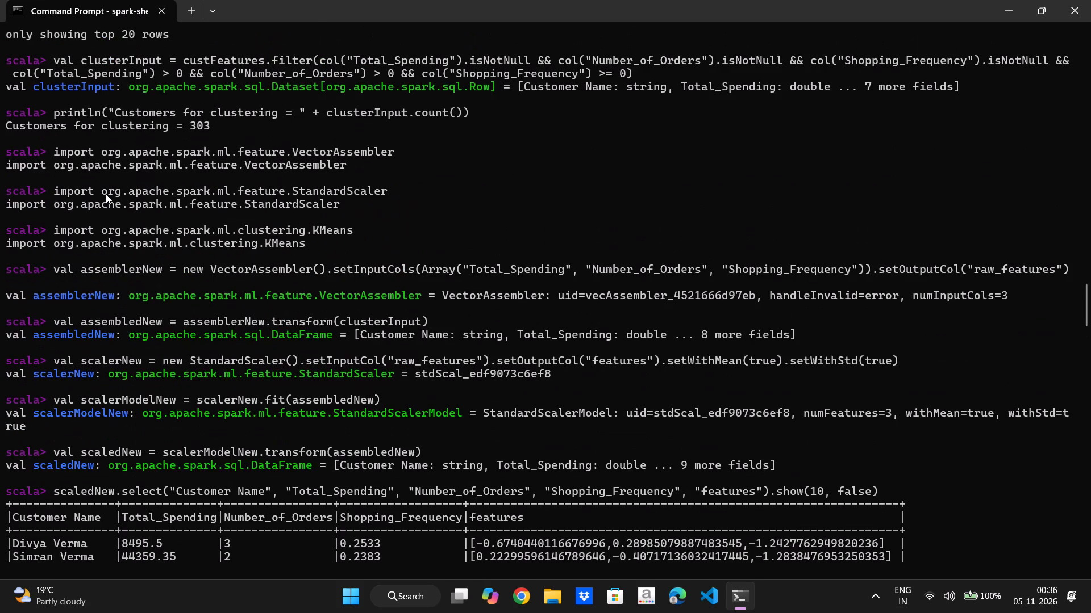
{"action": "scroll", "coordinate": [106, 194], "scroll_direction": "up", "scroll_amount": 2}
{"action": "key", "text": "shift+super+s"}
{"action": "left_click_drag", "start_coordinate": [0, 46], "coordinate": [1090, 406]}
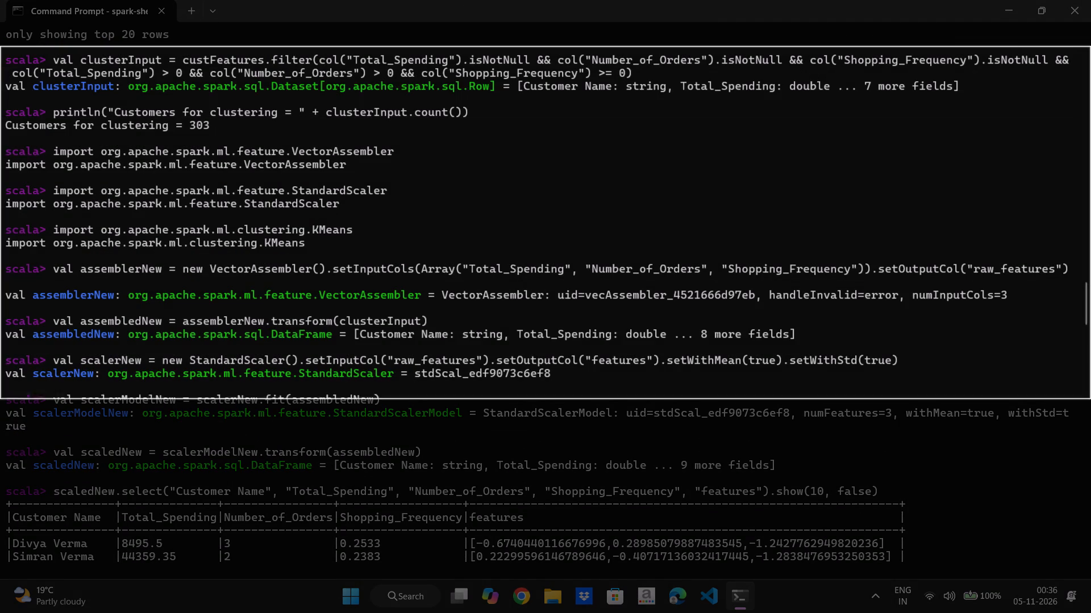
{"action": "left_click_drag", "start_coordinate": [1090, 406], "coordinate": [1081, 466]}
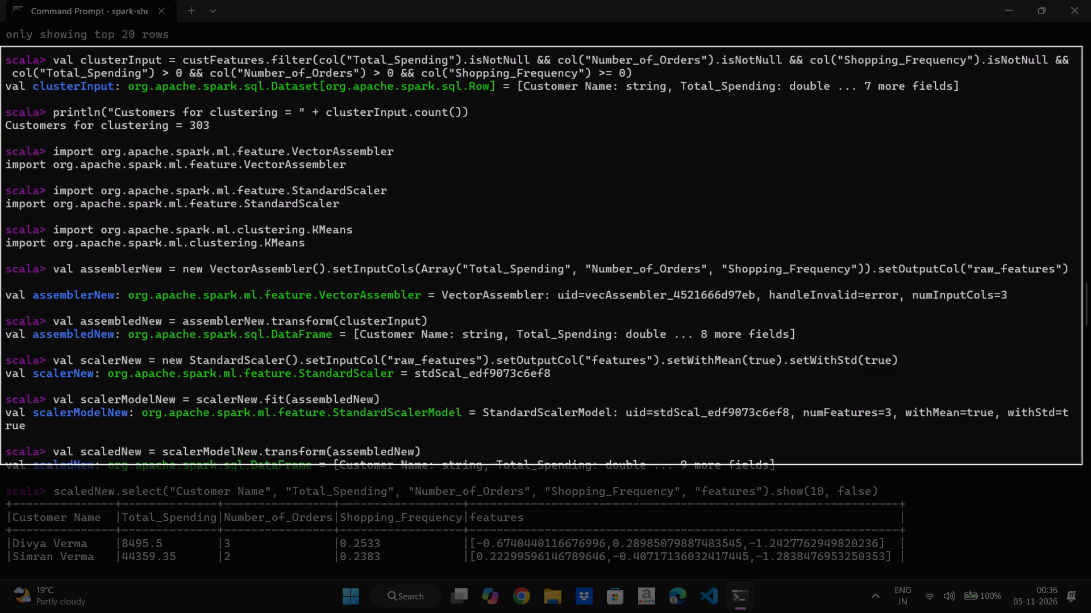
{"action": "left_click_drag", "start_coordinate": [1081, 466], "coordinate": [1079, 480]}
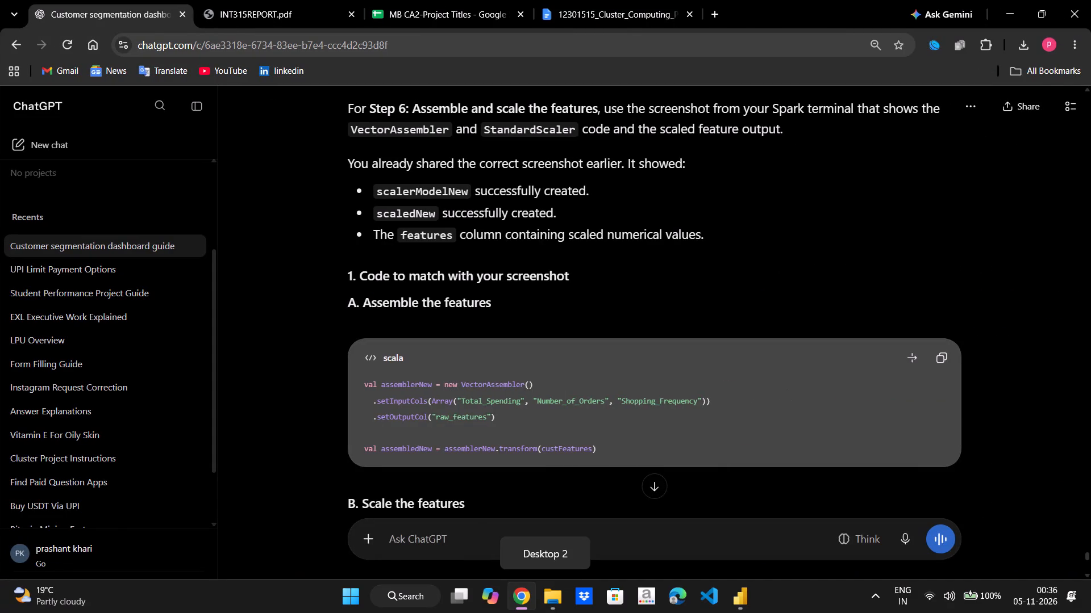
Insert the VectorAssembler and StandardScaler capture below the Step 6 description in the report and stretch it slightly taller.
{"action": "left_click", "coordinate": [580, 1]}
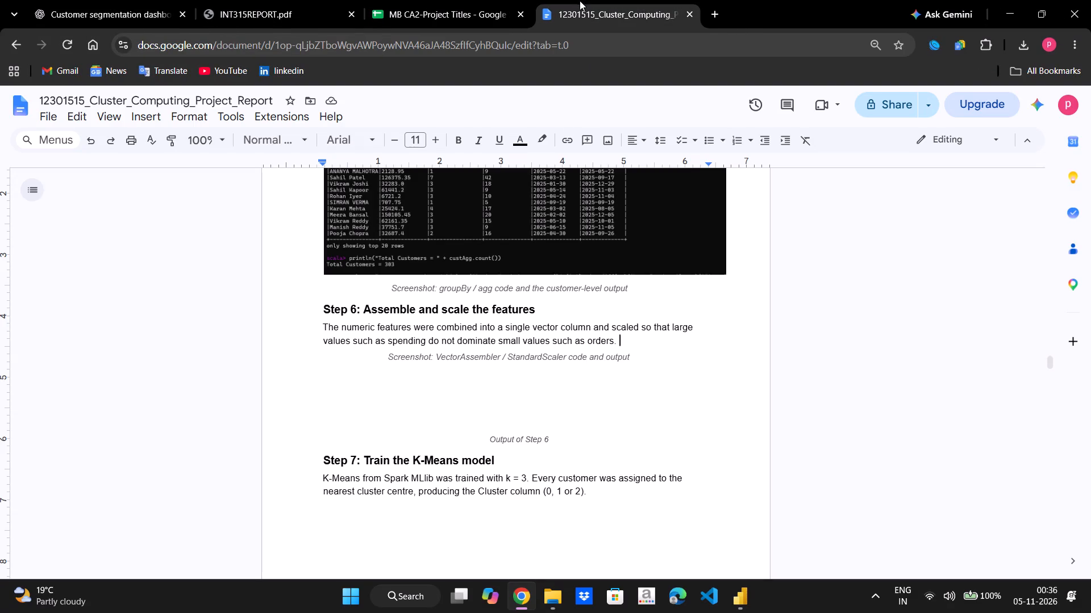
{"action": "key", "text": "ctrl+v"}
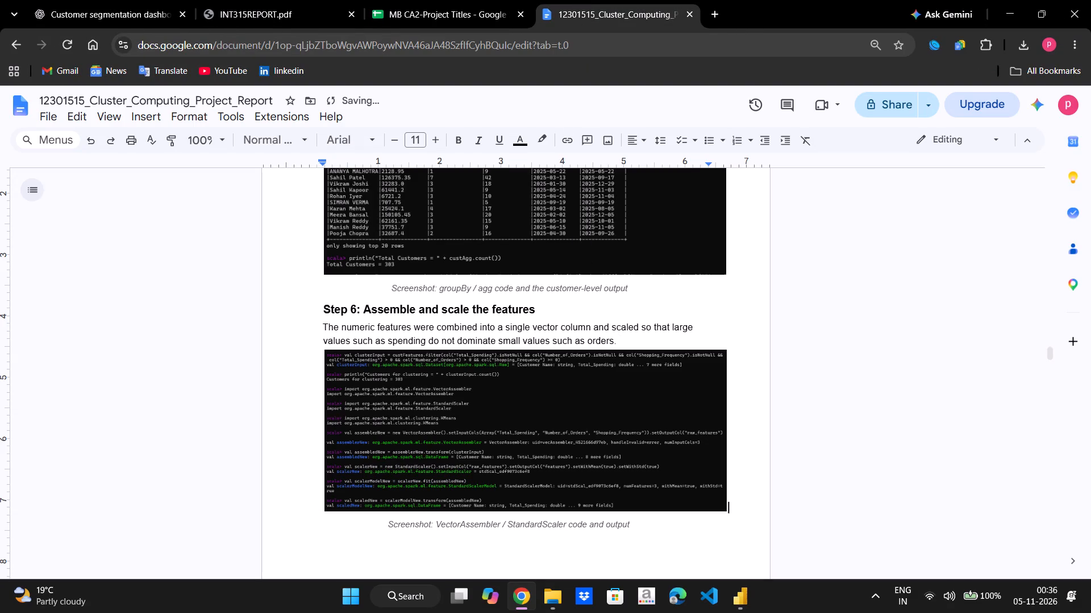
{"action": "scroll", "coordinate": [599, 403], "scroll_direction": "down", "scroll_amount": 2}
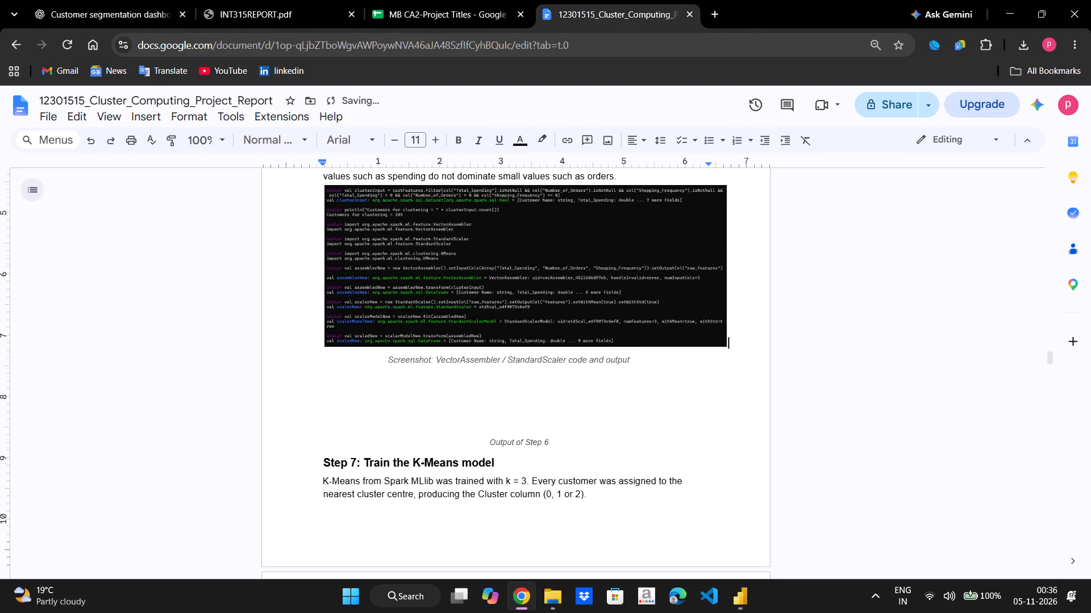
{"action": "left_click", "coordinate": [509, 310]}
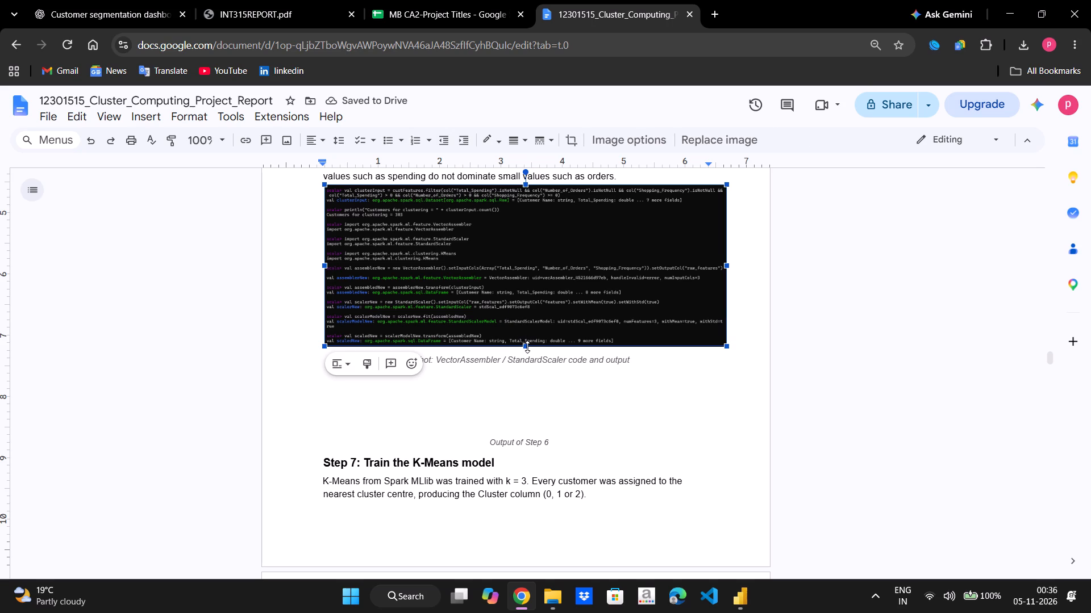
{"action": "left_click_drag", "start_coordinate": [527, 347], "coordinate": [530, 374]}
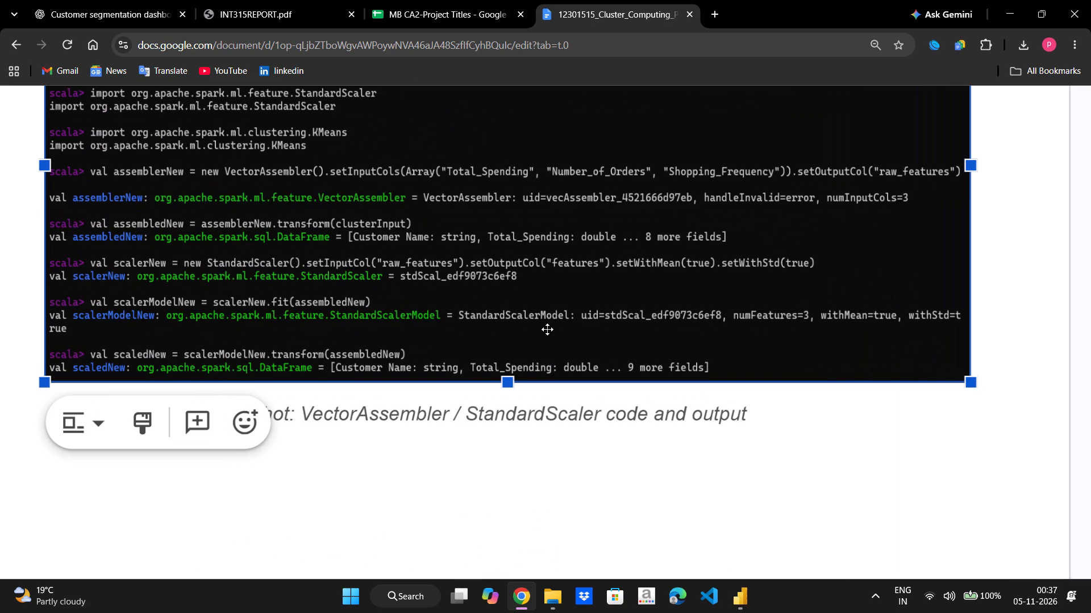
{"action": "scroll", "coordinate": [549, 321], "scroll_direction": "up", "scroll_amount": 1}
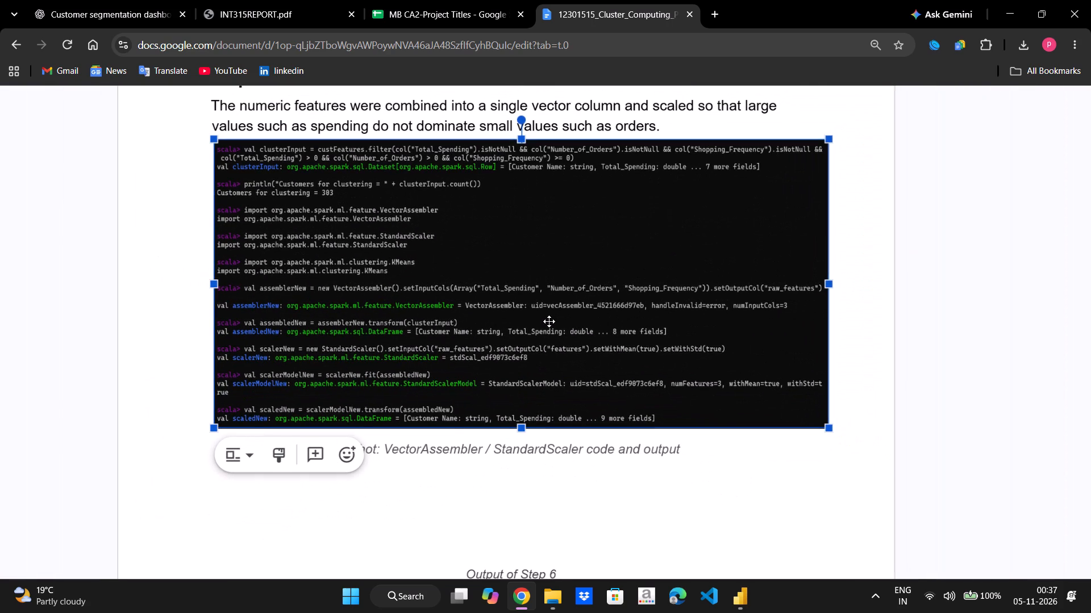
{"action": "scroll", "coordinate": [590, 320], "scroll_direction": "down", "scroll_amount": 2}
Delete the "Output of Step 6" caption and the blank space between the Step 6 screenshot caption and the Step 7 heading.
{"action": "left_click", "coordinate": [567, 367]}
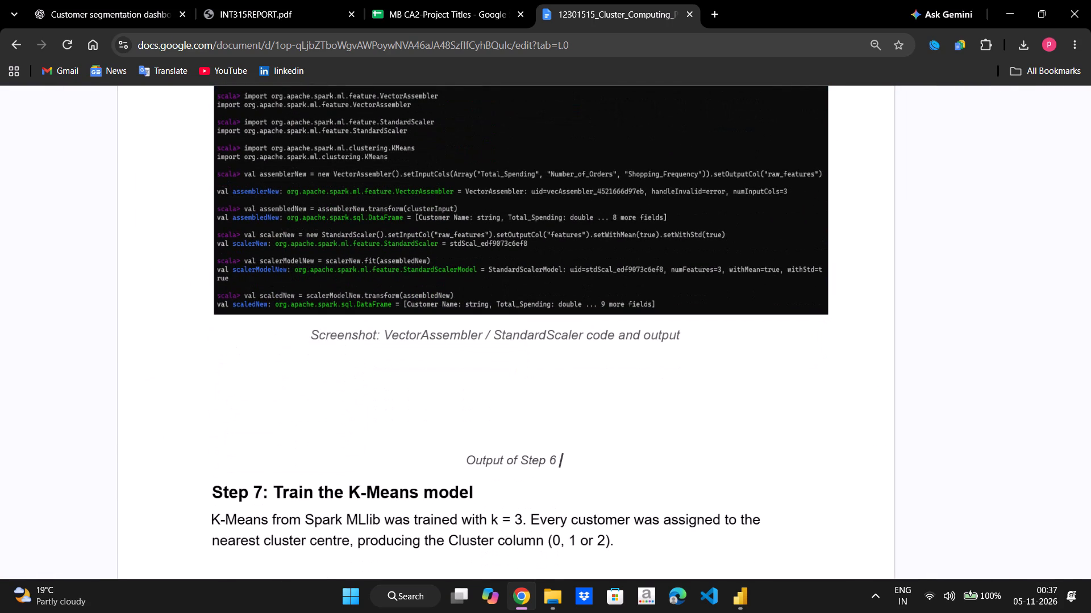
{"action": "scroll", "coordinate": [567, 367], "scroll_direction": "down", "scroll_amount": 2}
{"action": "left_click", "coordinate": [486, 308]}
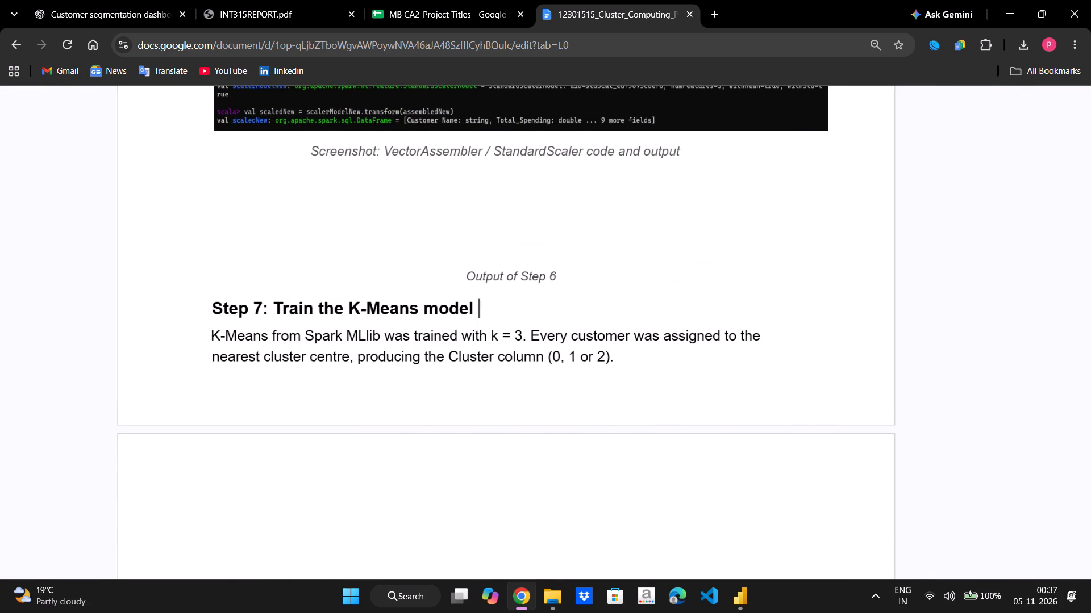
{"action": "scroll", "coordinate": [520, 422], "scroll_direction": "down", "scroll_amount": 1}
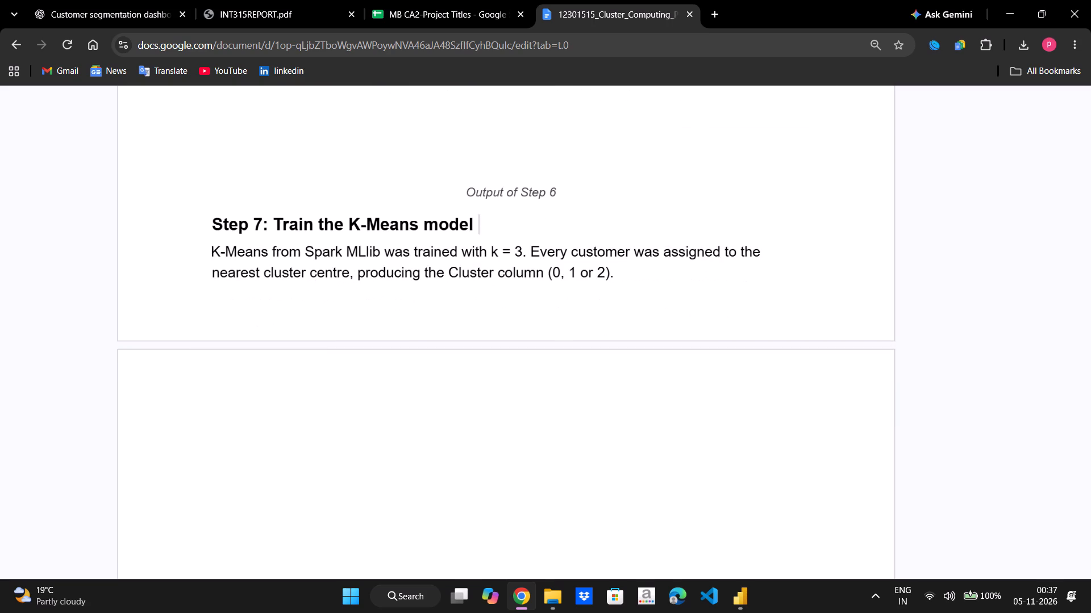
{"action": "scroll", "coordinate": [520, 422], "scroll_direction": "down", "scroll_amount": 1}
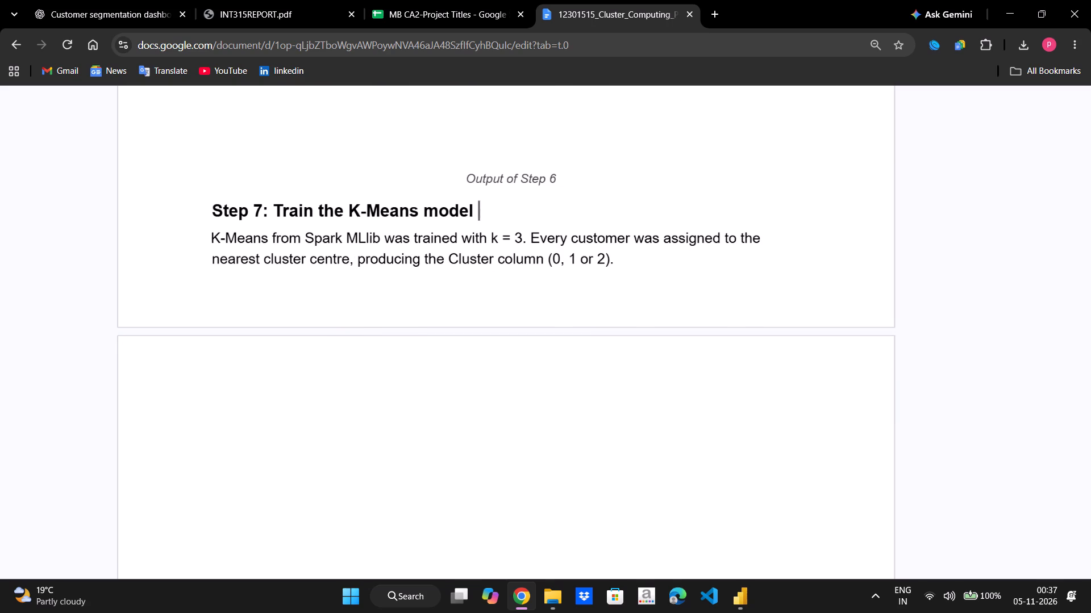
{"action": "scroll", "coordinate": [520, 422], "scroll_direction": "right", "scroll_amount": 2}
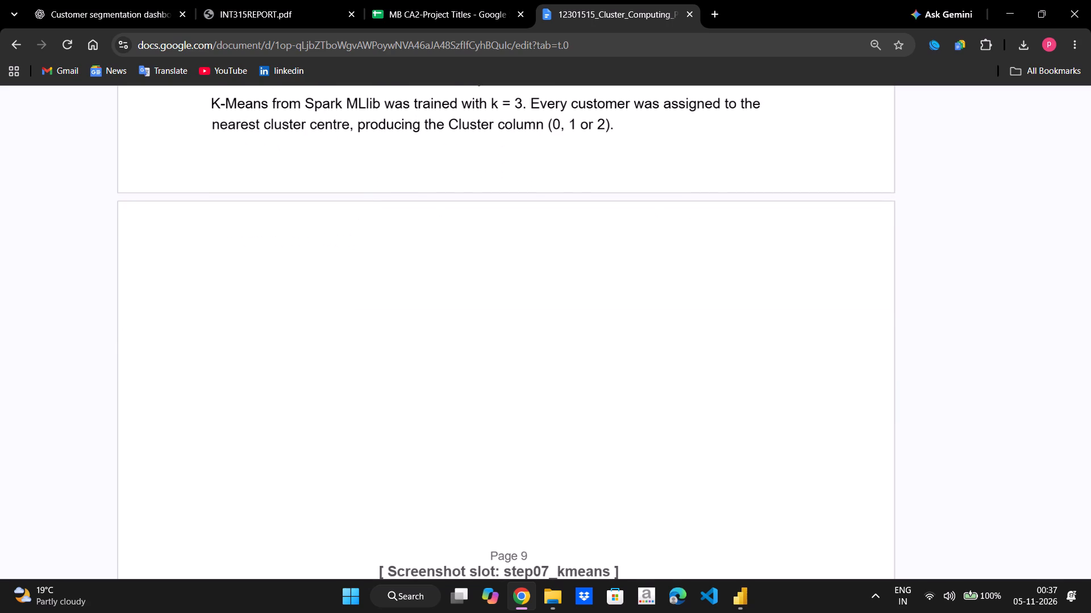
{"action": "scroll", "coordinate": [520, 422], "scroll_direction": "right", "scroll_amount": 1}
{"action": "scroll", "coordinate": [574, 188], "scroll_direction": "up", "scroll_amount": 1}
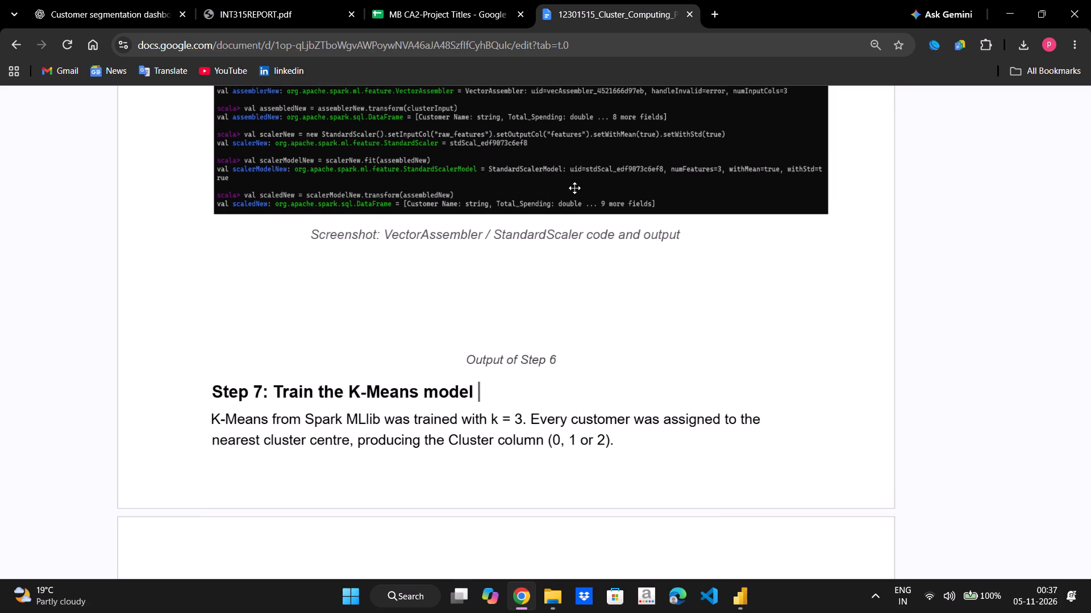
{"action": "scroll", "coordinate": [574, 188], "scroll_direction": "up", "scroll_amount": 1}
{"action": "left_click", "coordinate": [566, 355]}
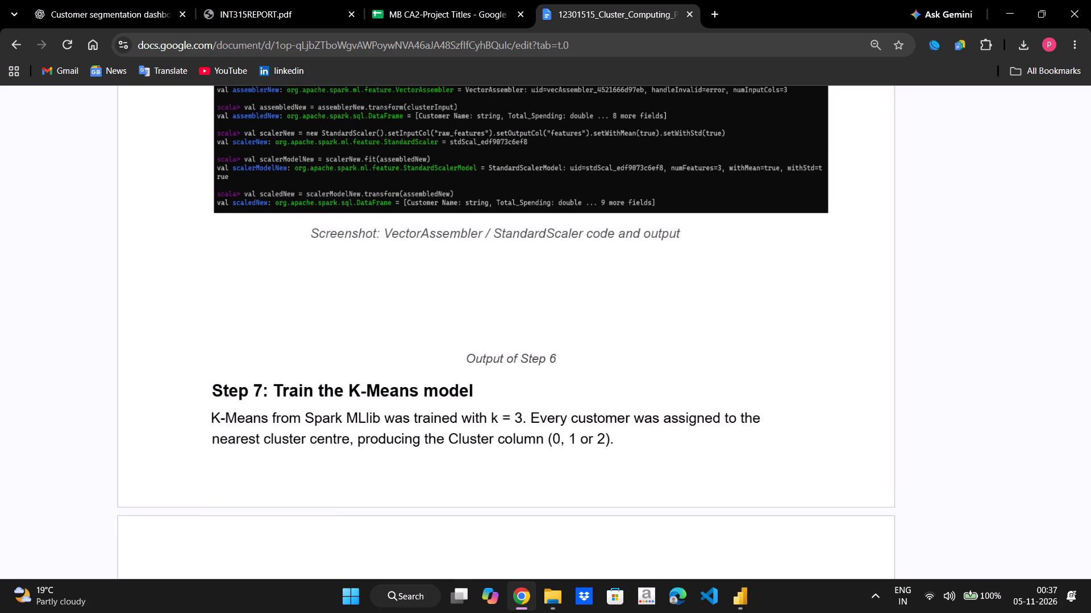
{"action": "key", "text": "BackSpace"}
{"action": "key", "text": "BackSpace"}
{"action": "key", "text": "BackSpace"}
{"action": "key", "text": "BackSpace"}
{"action": "key", "text": "BackSpace"}
{"action": "key", "text": "BackSpace"}
{"action": "key", "text": "BackSpace"}
{"action": "key", "text": "BackSpace"}
{"action": "key", "text": "BackSpace"}
{"action": "key", "text": "BackSpace"}
{"action": "key", "text": "BackSpace"}
{"action": "key", "text": "BackSpace"}
{"action": "key", "text": "BackSpace"}
{"action": "key", "text": "BackSpace"}
{"action": "key", "text": "BackSpace"}
{"action": "key", "text": "BackSpace"}
{"action": "key", "text": "BackSpace"}
{"action": "key", "text": "BackSpace"}
{"action": "key", "text": "BackSpace"}
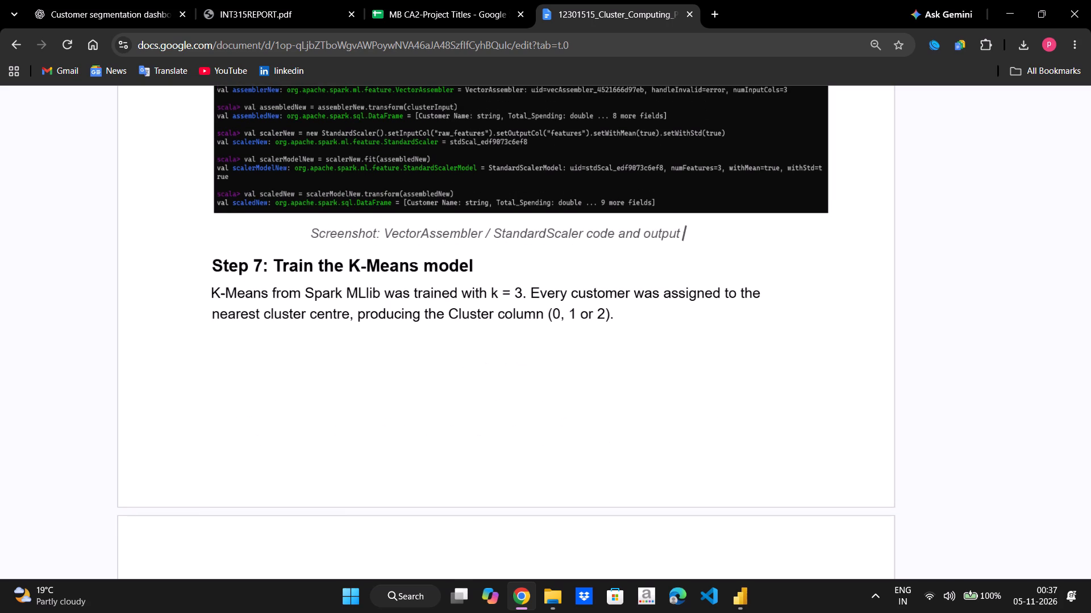
Delete the "[ Screenshot slot: step07_kmeans ]" placeholder, the "Page 9" text and the blank space above the KMeans screenshot caption.
{"action": "scroll", "coordinate": [654, 338], "scroll_direction": "down", "scroll_amount": 3}
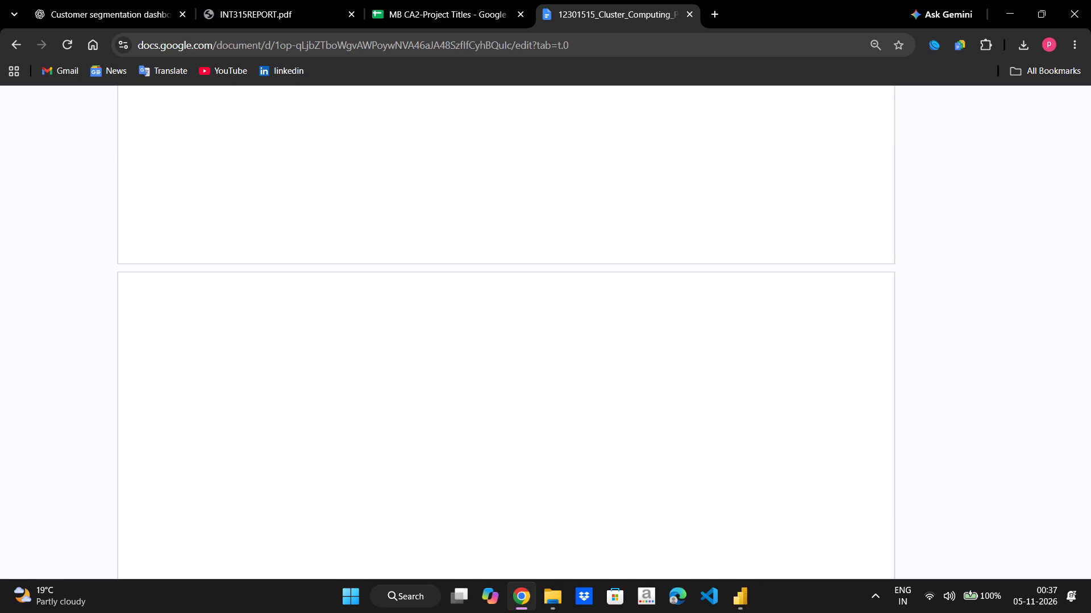
{"action": "scroll", "coordinate": [654, 338], "scroll_direction": "down", "scroll_amount": 2}
{"action": "left_click", "coordinate": [631, 352]}
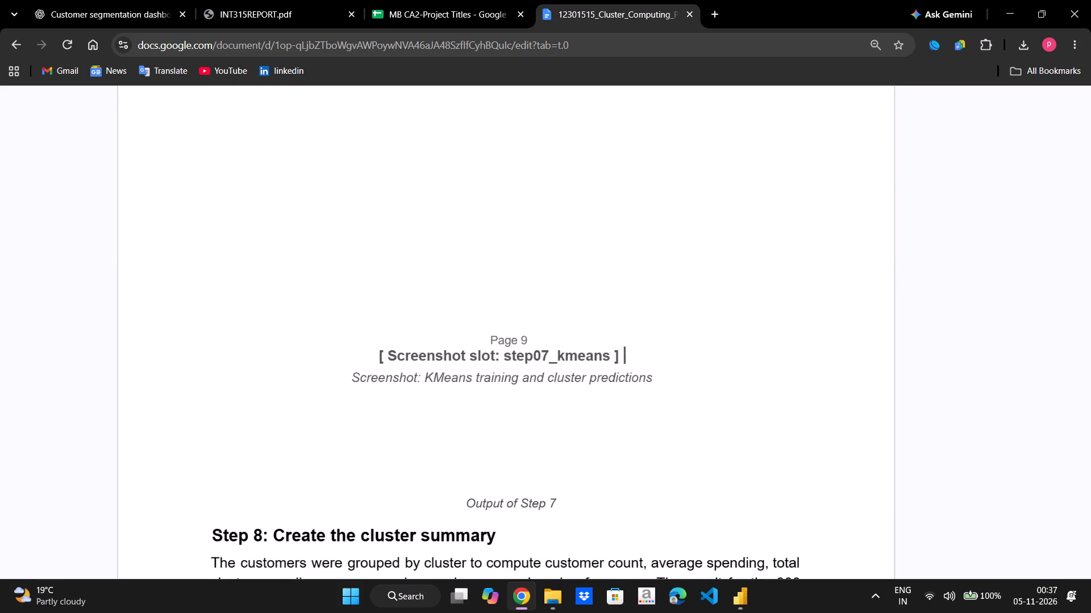
{"action": "key", "text": "BackSpace"}
{"action": "key", "text": "BackSpace"}
{"action": "key", "text": "BackSpace"}
{"action": "key", "text": "BackSpace"}
{"action": "key", "text": "BackSpace"}
{"action": "key", "text": "BackSpace"}
{"action": "key", "text": "BackSpace"}
{"action": "key", "text": "BackSpace"}
{"action": "key", "text": "BackSpace"}
{"action": "key", "text": "BackSpace"}
{"action": "key", "text": "BackSpace"}
{"action": "key", "text": "BackSpace"}
{"action": "key", "text": "BackSpace"}
{"action": "key", "text": "BackSpace"}
{"action": "key", "text": "BackSpace"}
{"action": "key", "text": "BackSpace"}
{"action": "key", "text": "BackSpace"}
{"action": "key", "text": "BackSpace"}
{"action": "key", "text": "BackSpace"}
{"action": "key", "text": "BackSpace"}
{"action": "key", "text": "BackSpace"}
{"action": "key", "text": "BackSpace"}
{"action": "key", "text": "BackSpace"}
{"action": "key", "text": "BackSpace"}
{"action": "key", "text": "BackSpace"}
{"action": "key", "text": "BackSpace"}
{"action": "key", "text": "BackSpace"}
{"action": "key", "text": "BackSpace"}
{"action": "key", "text": "BackSpace"}
{"action": "key", "text": "BackSpace"}
{"action": "key", "text": "BackSpace"}
{"action": "key", "text": "BackSpace"}
{"action": "key", "text": "BackSpace"}
{"action": "key", "text": "BackSpace"}
{"action": "key", "text": "BackSpace"}
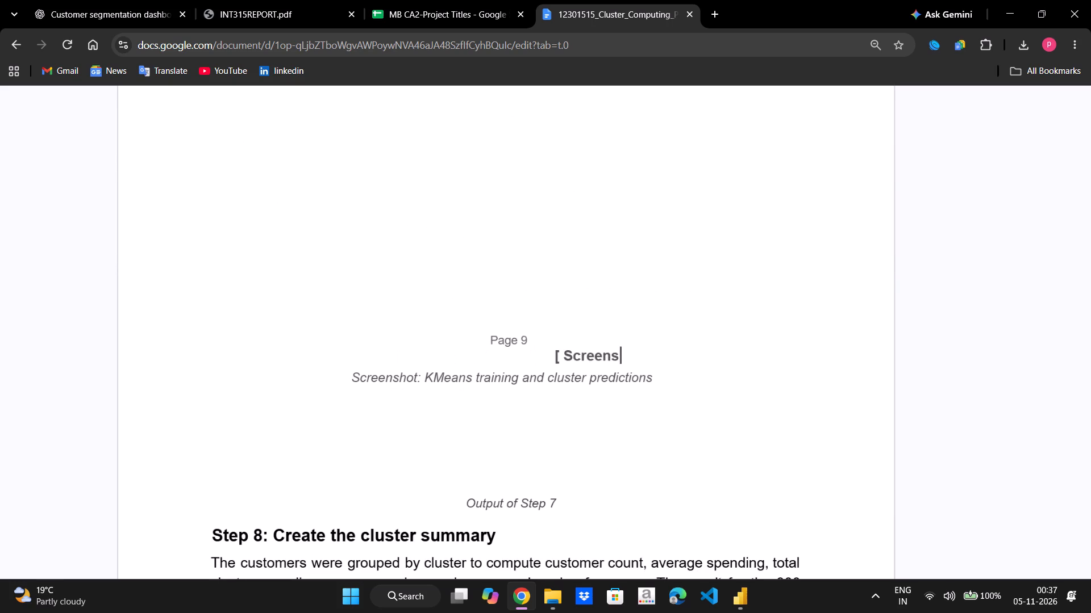
{"action": "key", "text": "BackSpace"}
{"action": "key", "text": "BackSpace"}
{"action": "key", "text": "BackSpace"}
{"action": "key", "text": "BackSpace"}
{"action": "key", "text": "BackSpace"}
{"action": "key", "text": "BackSpace"}
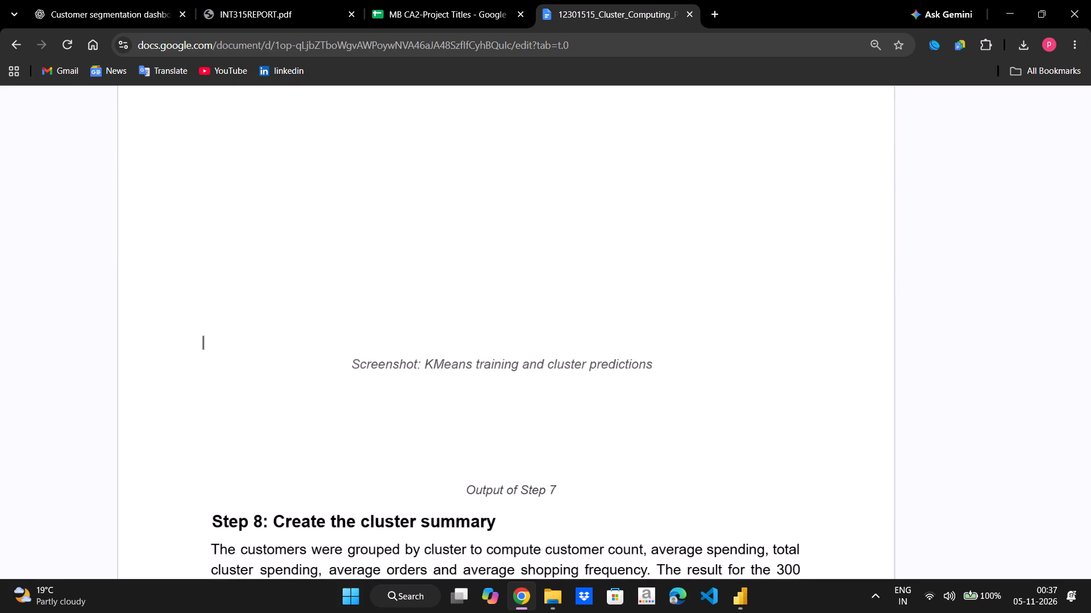
{"action": "key", "text": "BackSpace"}
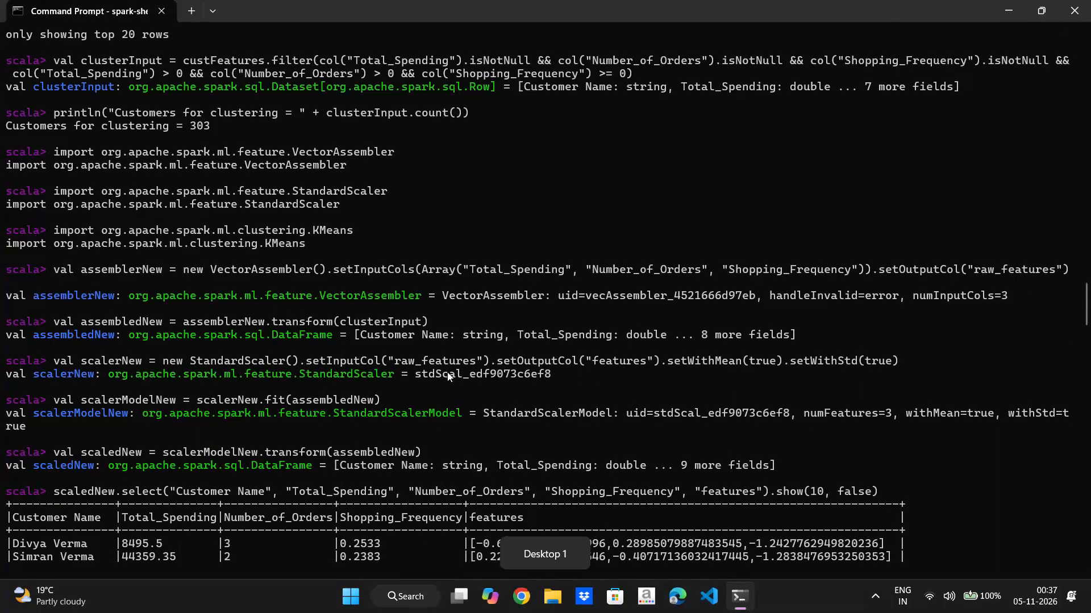
Capture the Spark shell lines from the scaledNew transform through the scaledNew.select output table showing the top 10 rows.
{"action": "scroll", "coordinate": [447, 372], "scroll_direction": "down", "scroll_amount": 2}
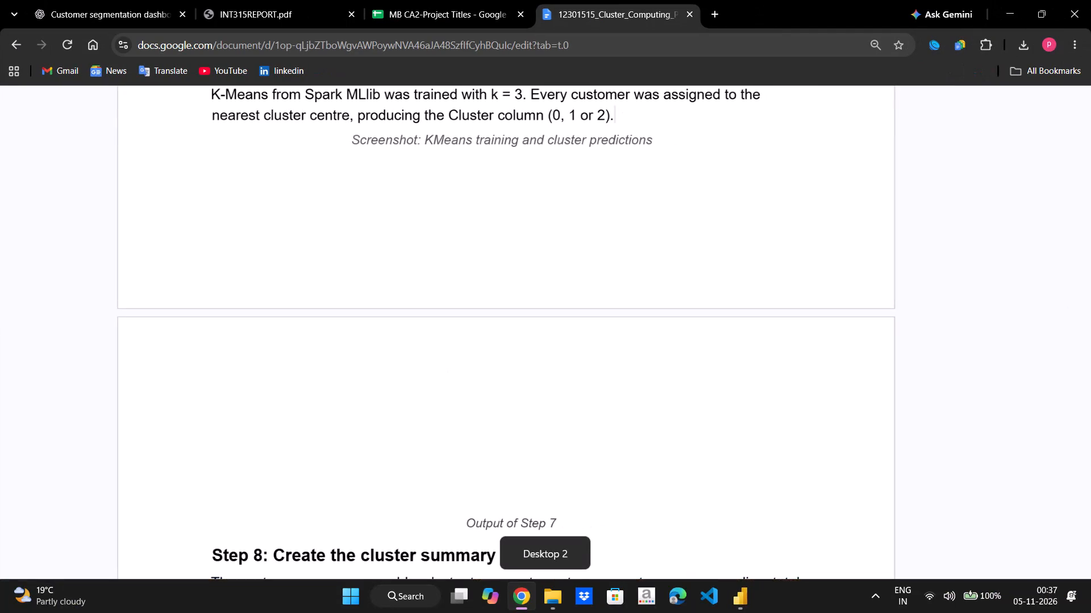
{"action": "scroll", "coordinate": [539, 292], "scroll_direction": "up", "scroll_amount": 1}
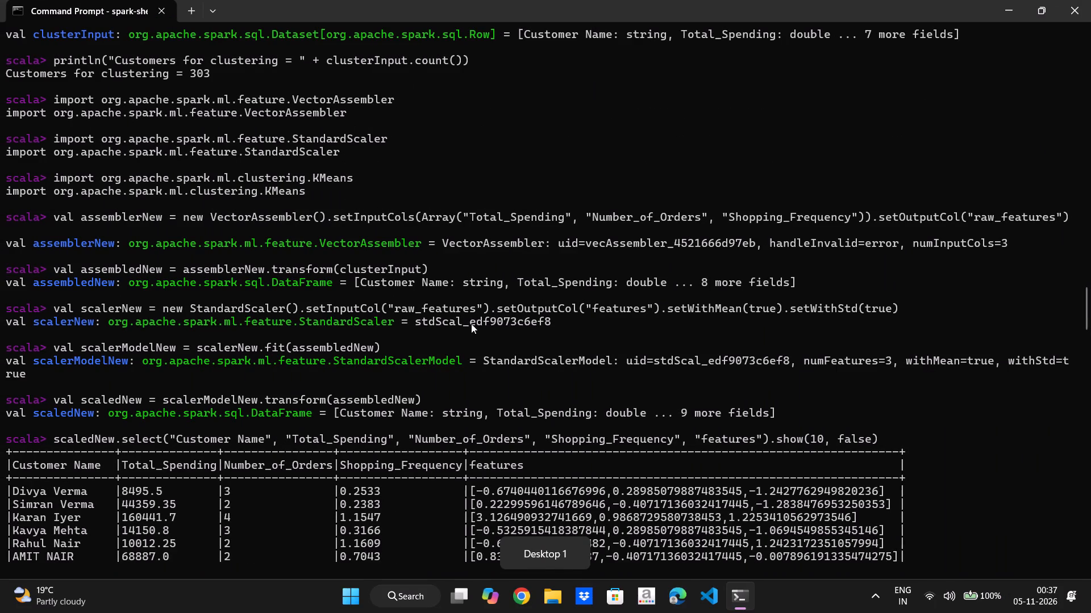
{"action": "scroll", "coordinate": [459, 331], "scroll_direction": "down", "scroll_amount": 3}
{"action": "scroll", "coordinate": [459, 331], "scroll_direction": "up", "scroll_amount": 1}
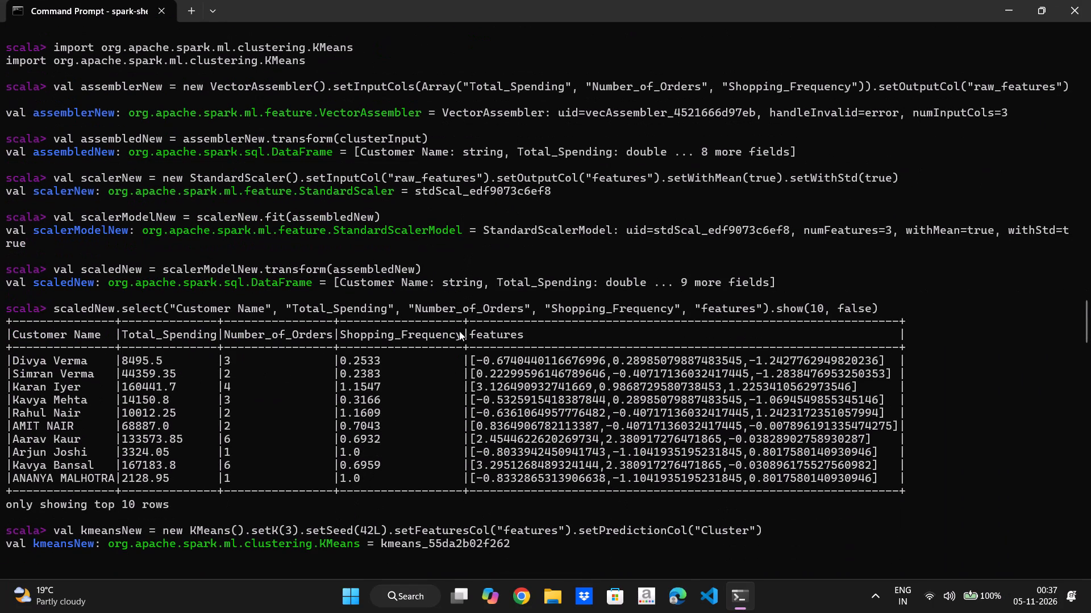
{"action": "scroll", "coordinate": [459, 331], "scroll_direction": "down", "scroll_amount": 1}
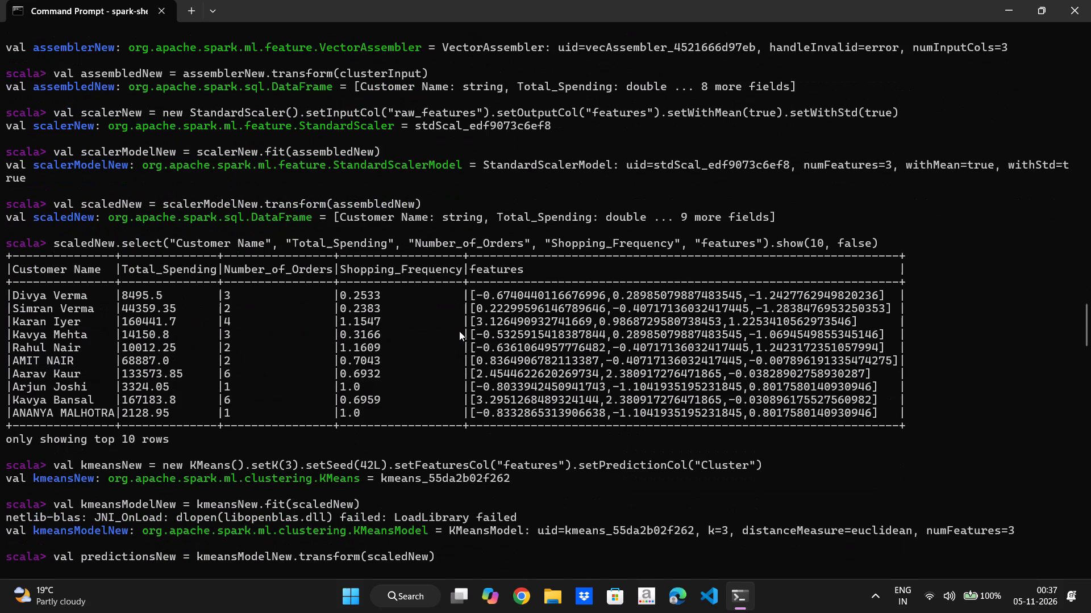
{"action": "scroll", "coordinate": [459, 331], "scroll_direction": "down", "scroll_amount": 1}
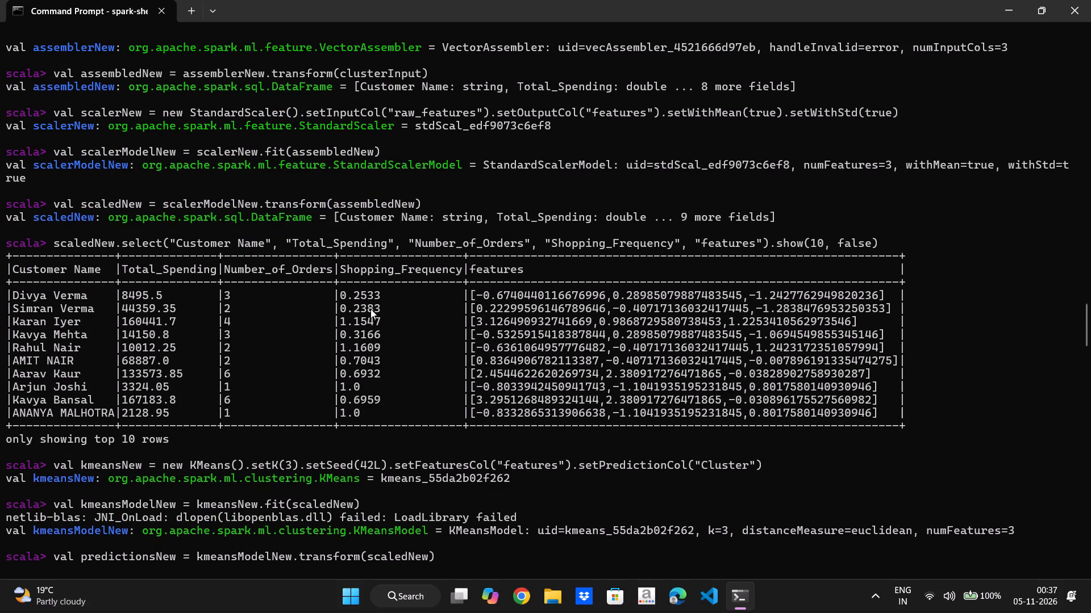
{"action": "key", "text": "shift+super+s"}
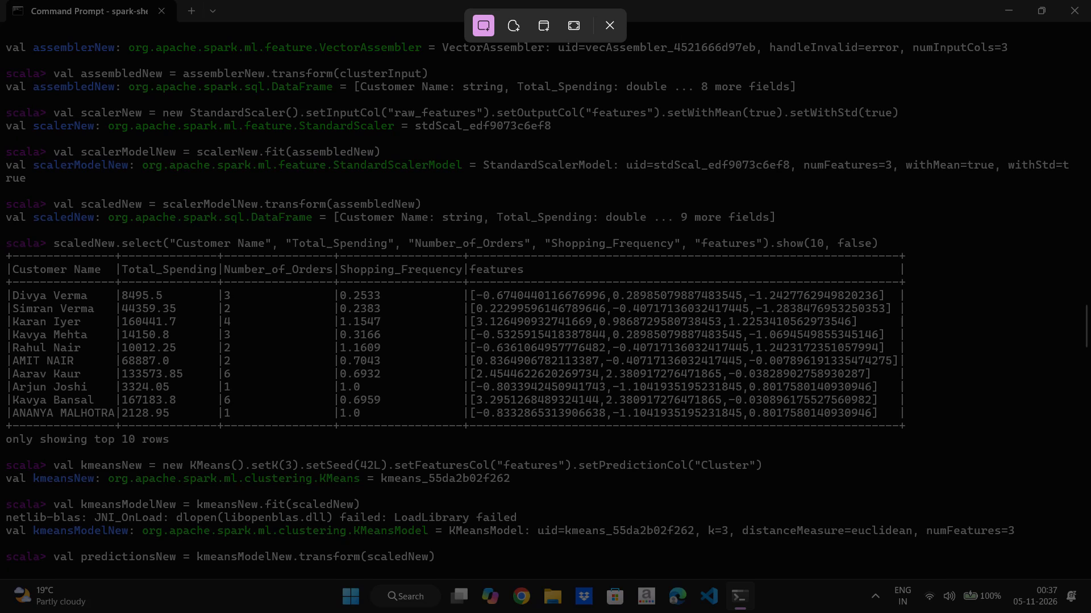
{"action": "left_click_drag", "start_coordinate": [0, 175], "coordinate": [931, 443]}
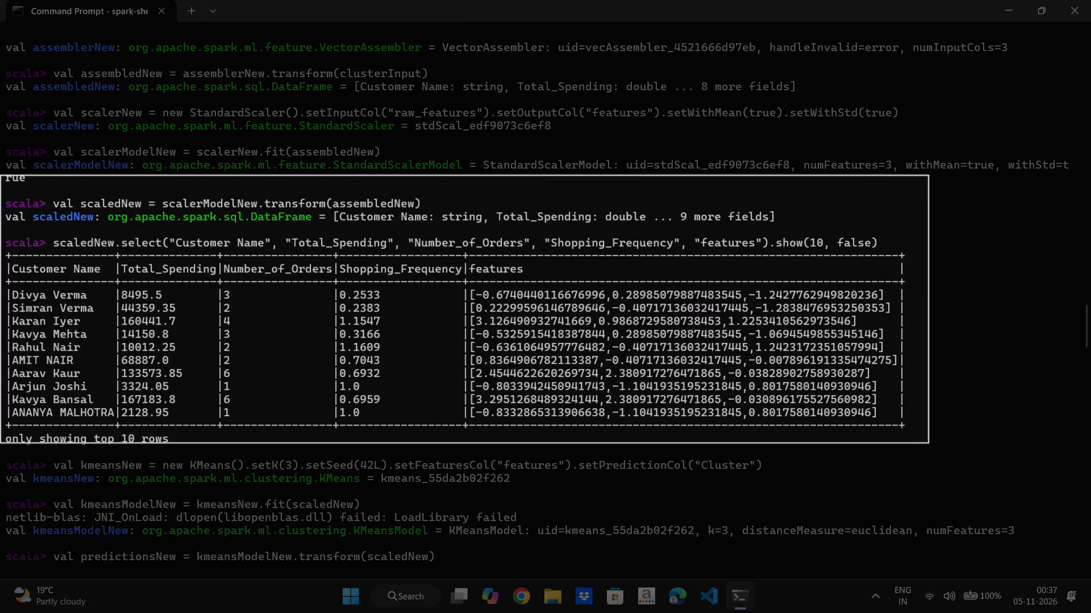
{"action": "left_click_drag", "start_coordinate": [931, 443], "coordinate": [957, 447]}
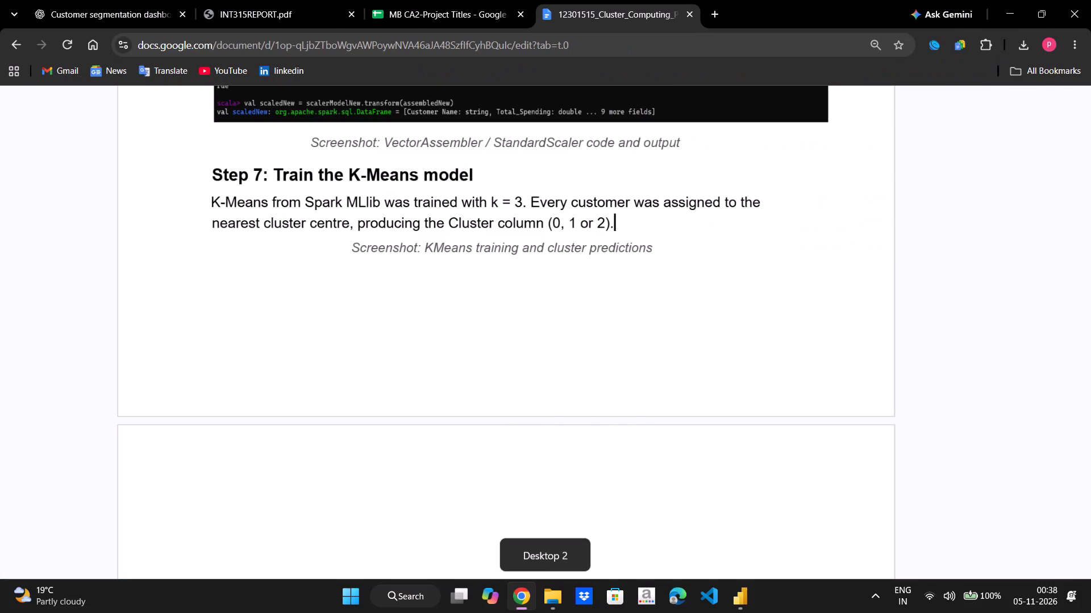
Insert the scaledNew output capture in the report directly below the existing VectorAssembler and StandardScaler image in Step 6.
{"action": "scroll", "coordinate": [619, 358], "scroll_direction": "up", "scroll_amount": 4}
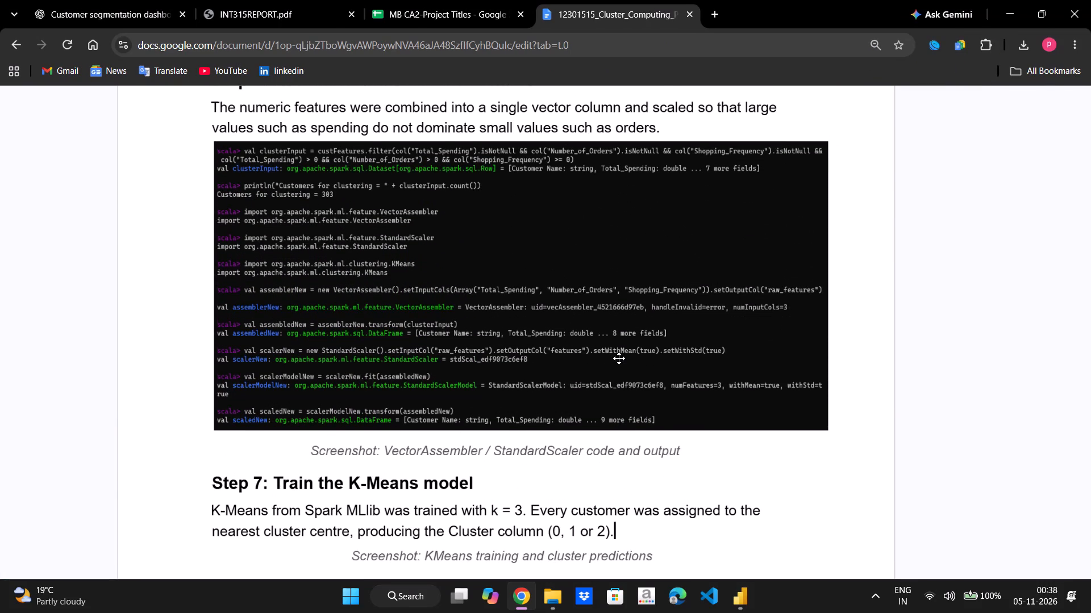
{"action": "scroll", "coordinate": [619, 358], "scroll_direction": "up", "scroll_amount": 1}
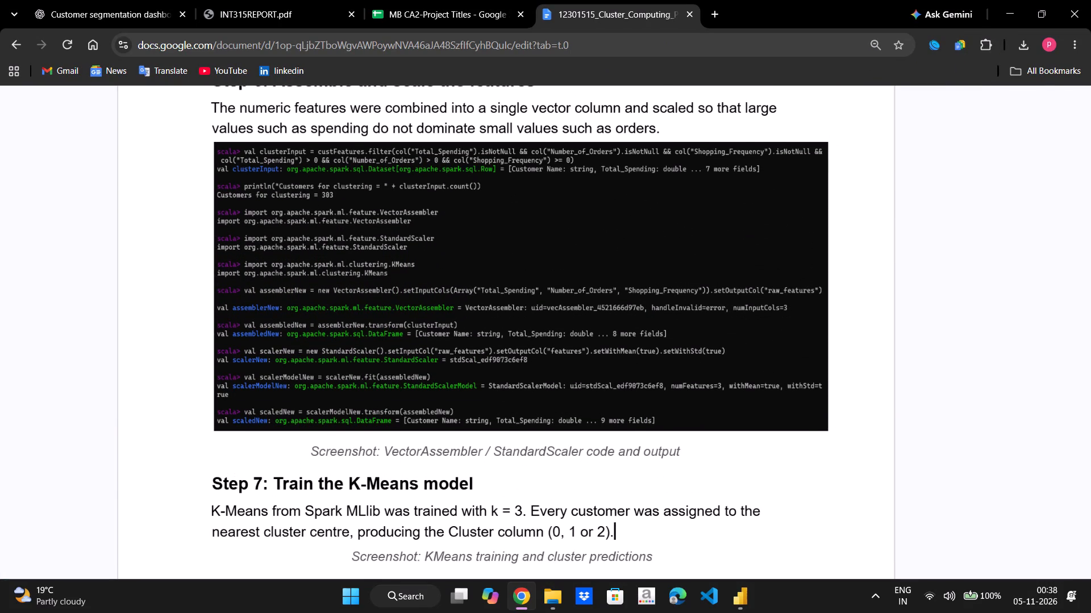
{"action": "left_click", "coordinate": [848, 417]}
{"action": "key", "text": "ctrl+v"}
{"action": "scroll", "coordinate": [760, 355], "scroll_direction": "down", "scroll_amount": 2}
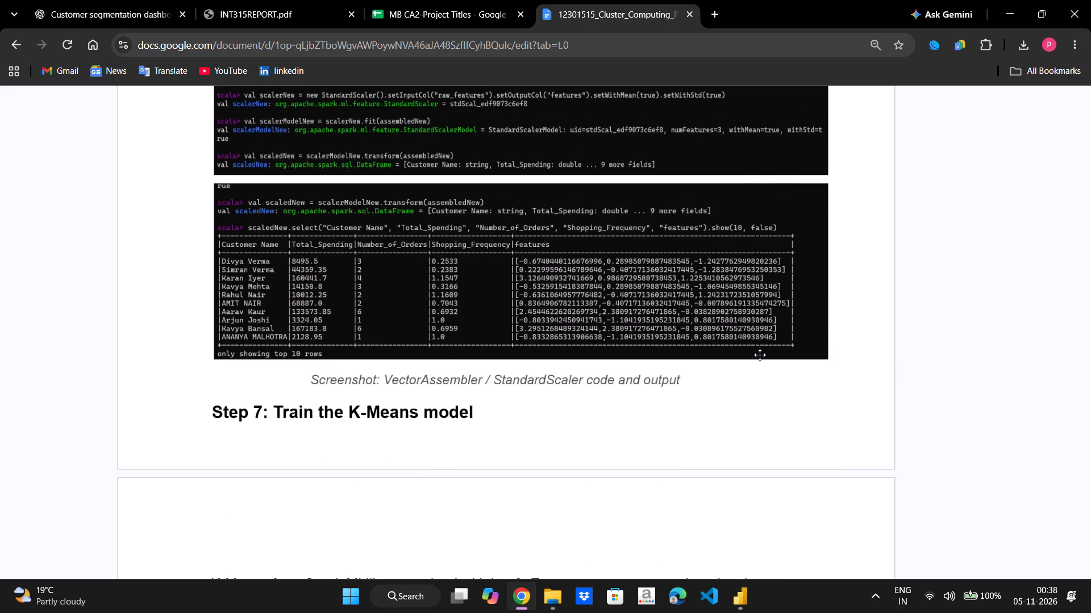
Push the "Step 7: Train the K-Means model" heading onto the following page so it sits with its description.
{"action": "scroll", "coordinate": [760, 355], "scroll_direction": "down", "scroll_amount": 2}
{"action": "scroll", "coordinate": [696, 334], "scroll_direction": "down", "scroll_amount": 1}
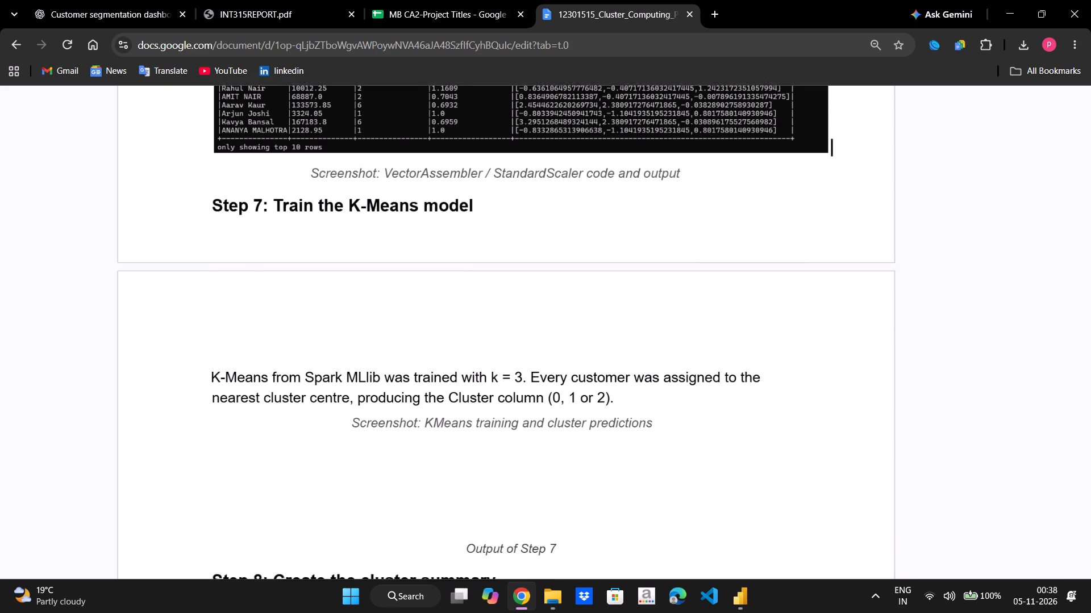
{"action": "scroll", "coordinate": [696, 334], "scroll_direction": "down", "scroll_amount": 2}
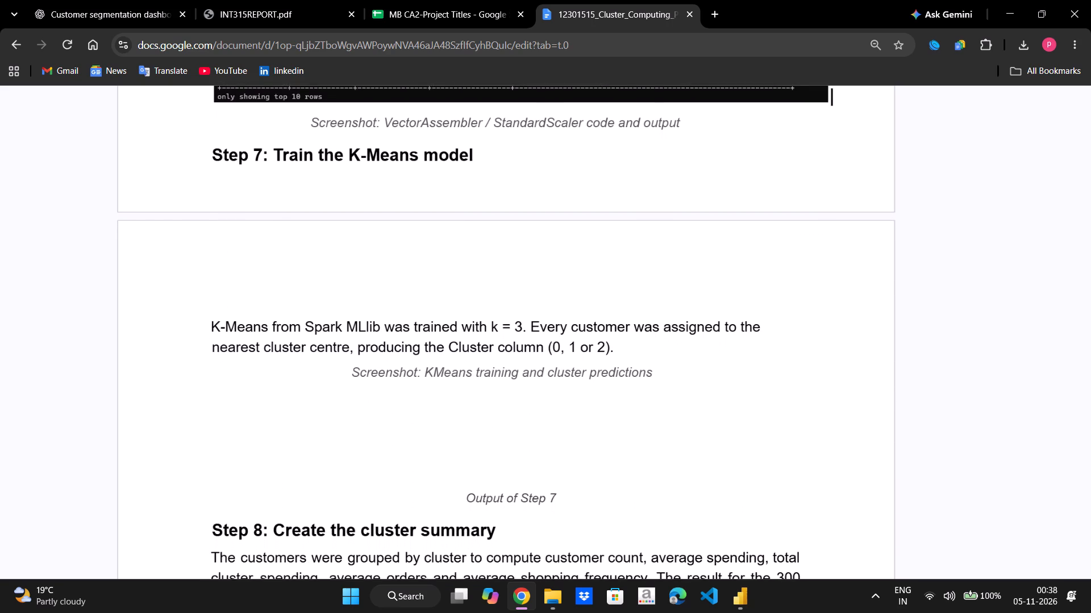
{"action": "scroll", "coordinate": [696, 334], "scroll_direction": "down", "scroll_amount": 1}
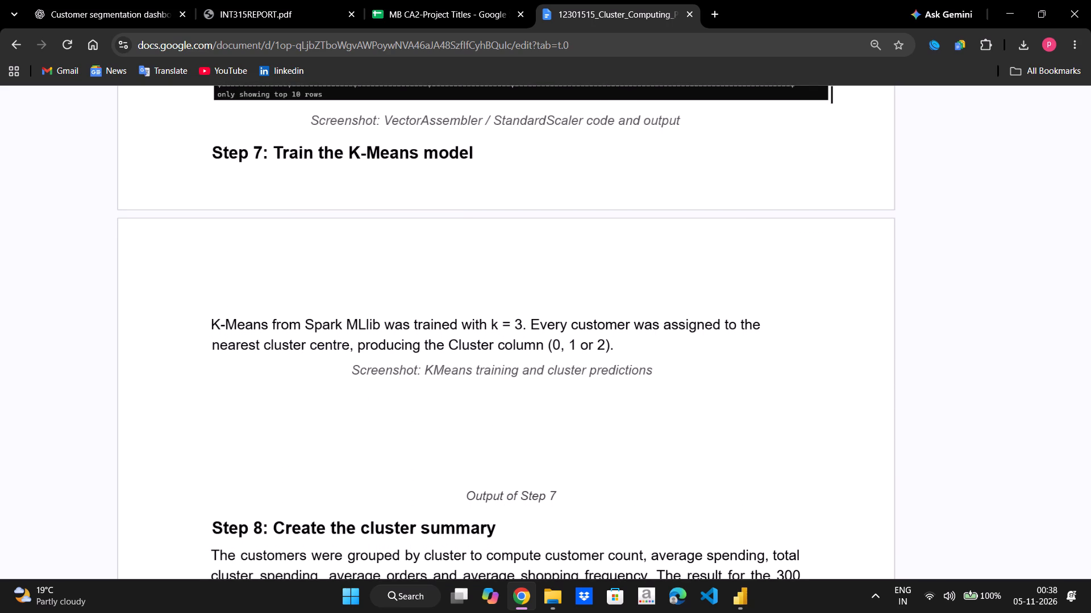
{"action": "left_click", "coordinate": [214, 141]}
{"action": "key", "text": "Return"}
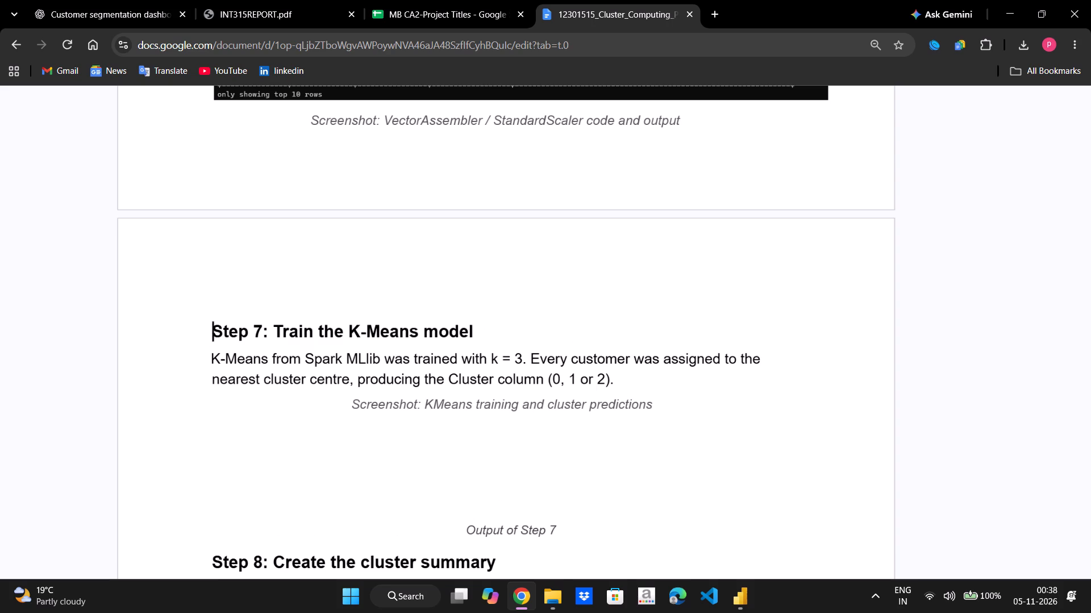
Mark the end of the Step 7 description as the insertion point and capture the Spark shell lines from kmeansNew through the predictionsNew transform.
{"action": "left_click", "coordinate": [618, 383]}
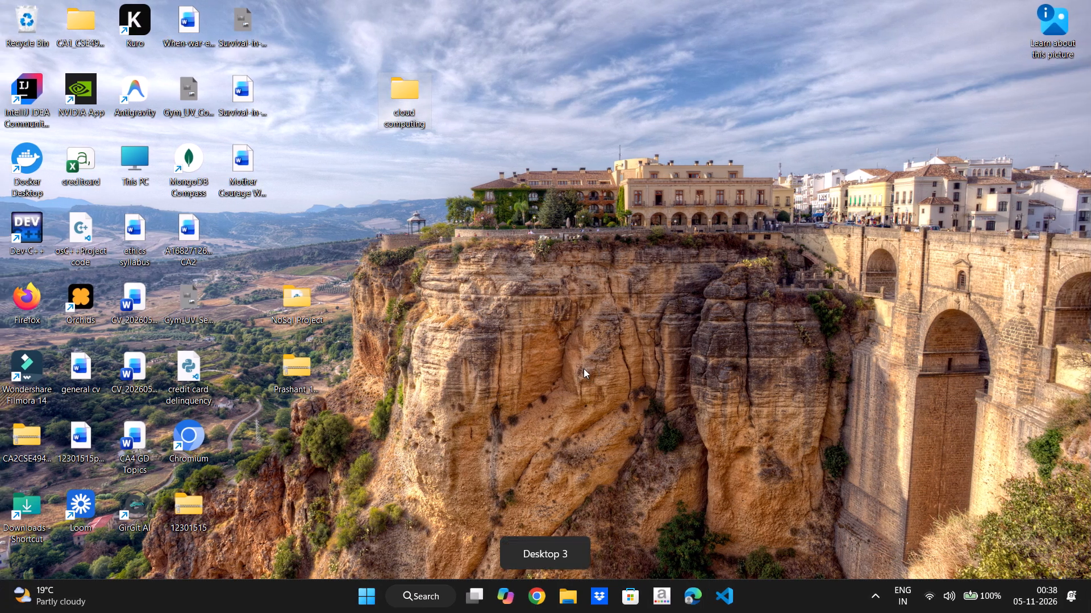
{"action": "scroll", "coordinate": [584, 368], "scroll_direction": "down", "scroll_amount": 1}
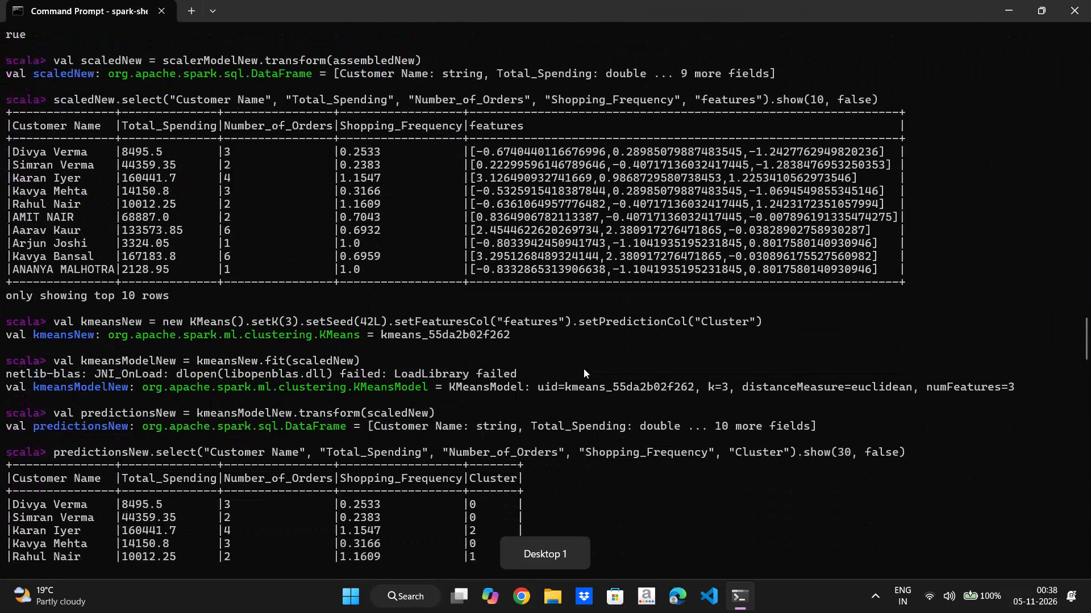
{"action": "scroll", "coordinate": [584, 368], "scroll_direction": "down", "scroll_amount": 3}
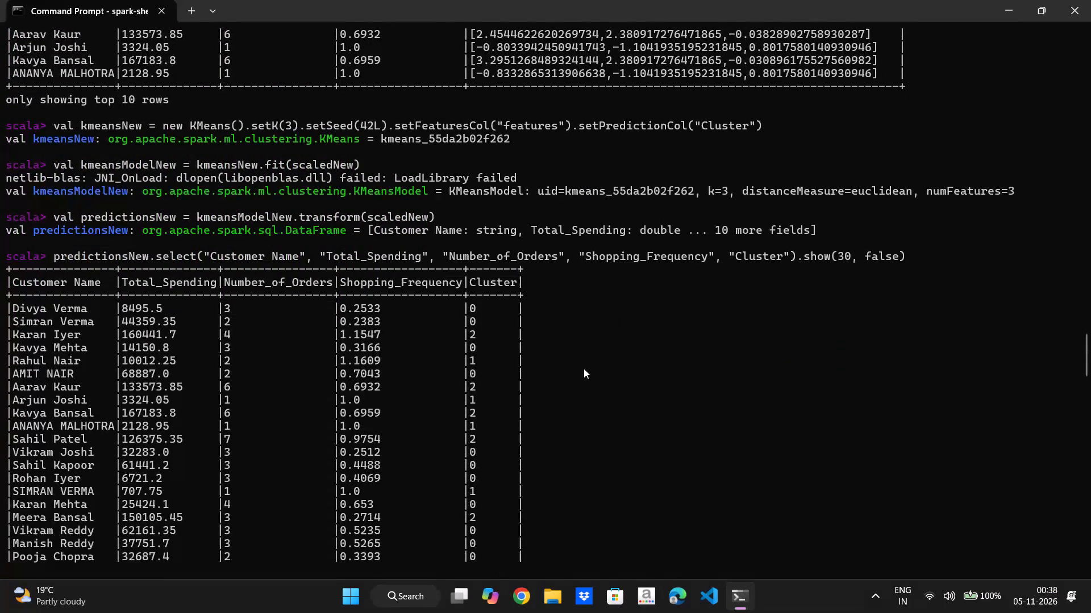
{"action": "scroll", "coordinate": [584, 368], "scroll_direction": "down", "scroll_amount": 3}
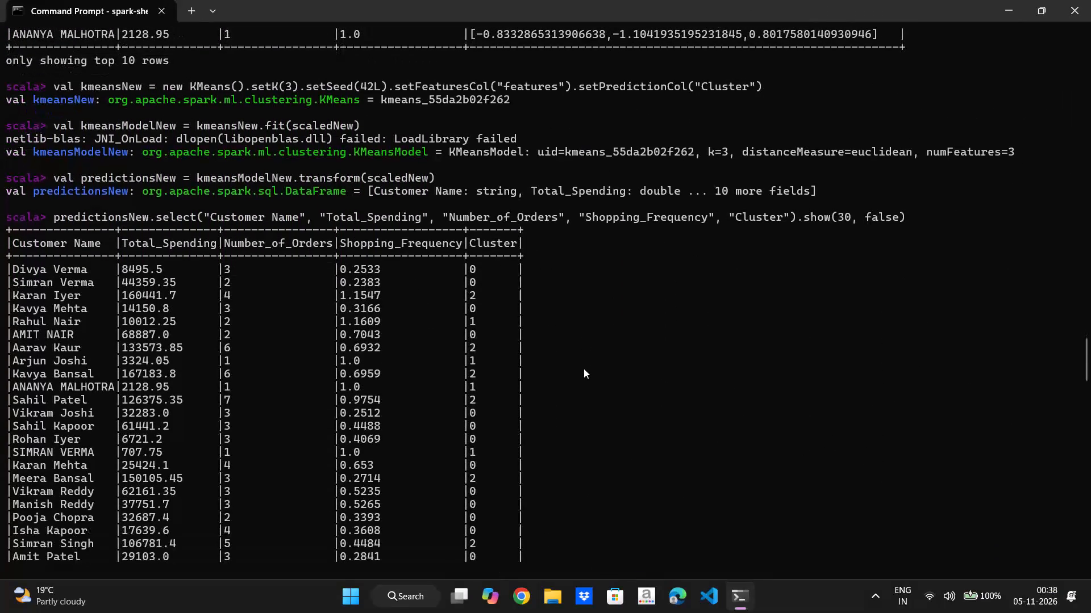
{"action": "scroll", "coordinate": [584, 368], "scroll_direction": "down", "scroll_amount": 1}
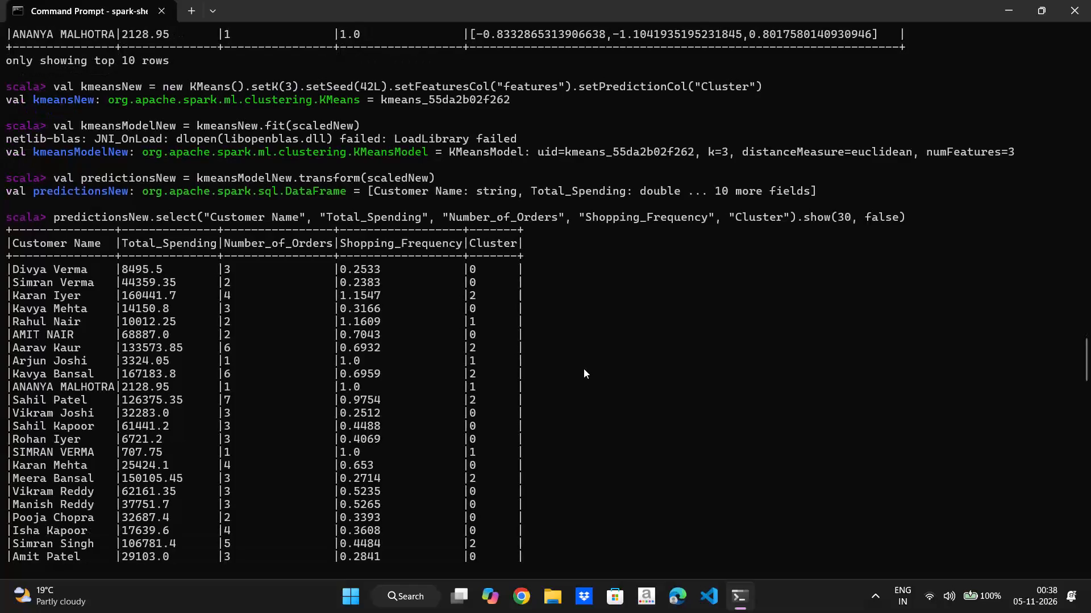
{"action": "key", "text": "shift+super+s"}
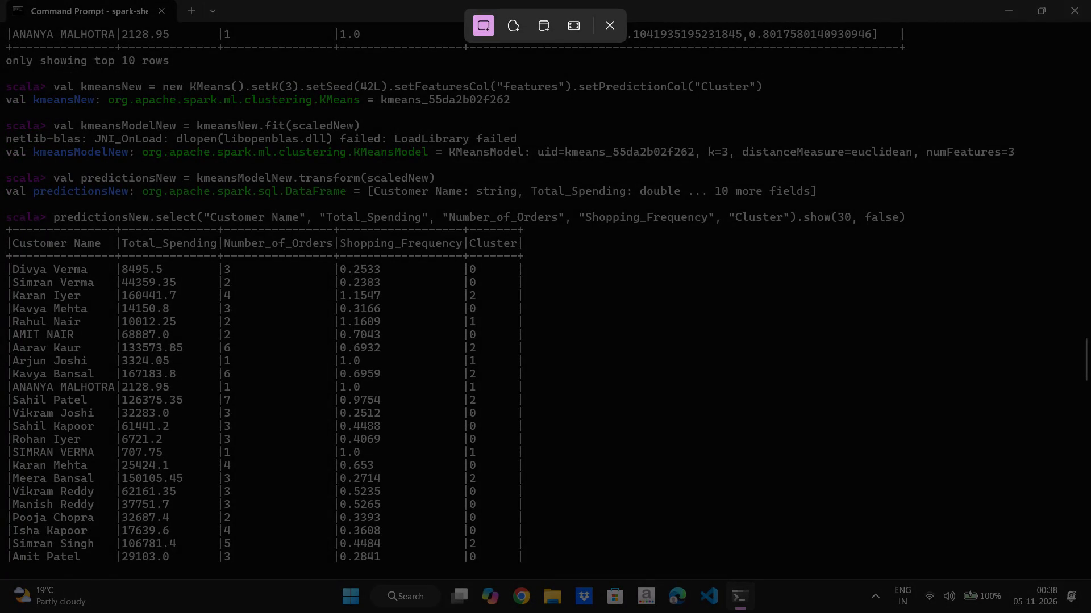
{"action": "left_click_drag", "start_coordinate": [1, 62], "coordinate": [740, 134]}
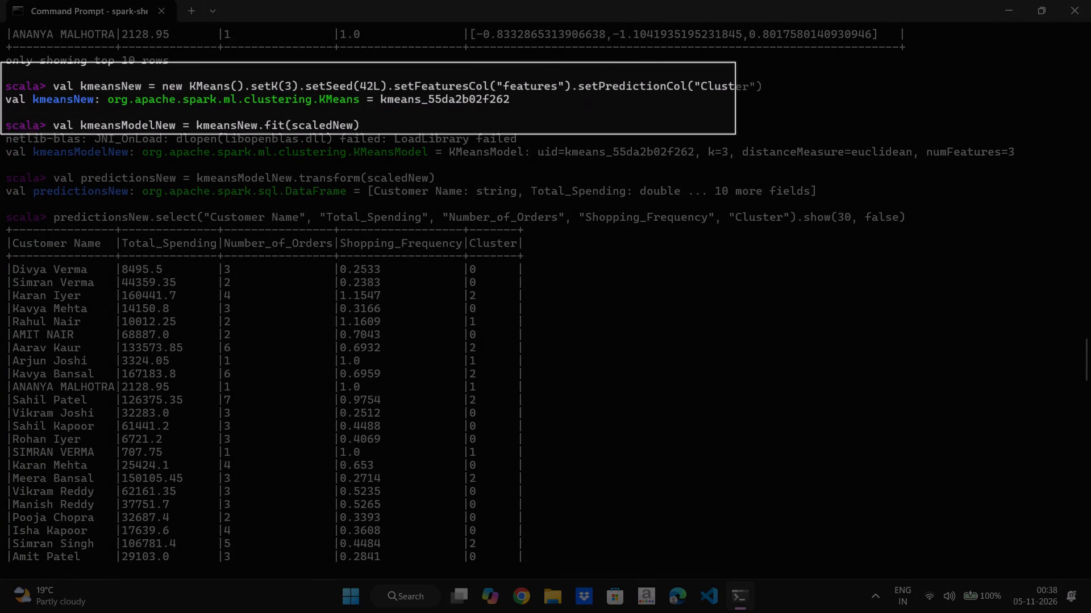
{"action": "left_click_drag", "start_coordinate": [740, 134], "coordinate": [990, 204]}
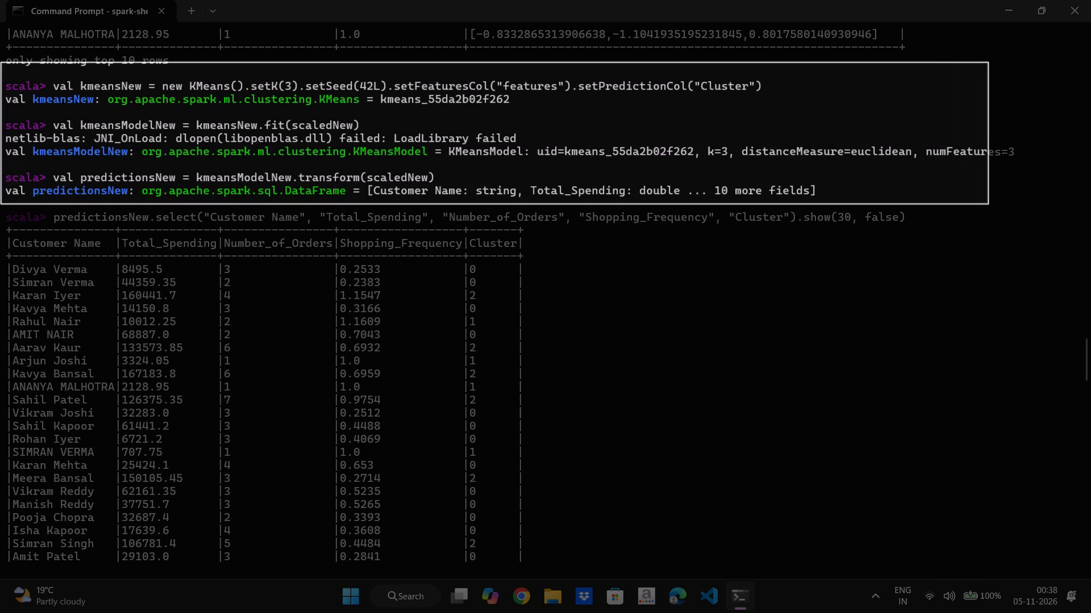
{"action": "left_click_drag", "start_coordinate": [990, 204], "coordinate": [1038, 205]}
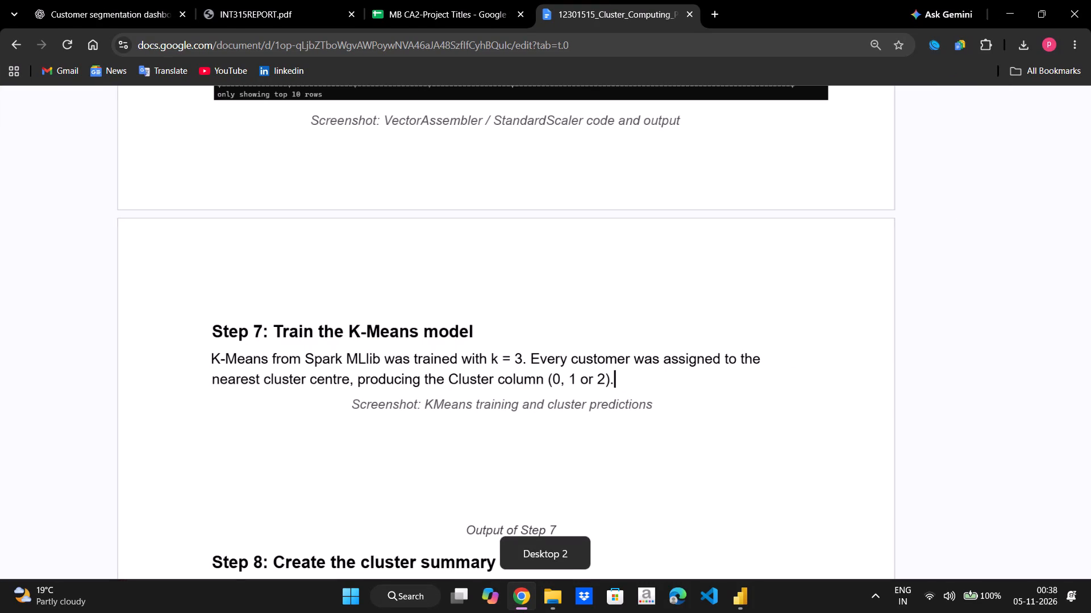
Insert the KMeans training capture below the Step 7 description in the report.
{"action": "key", "text": "ctrl+v"}
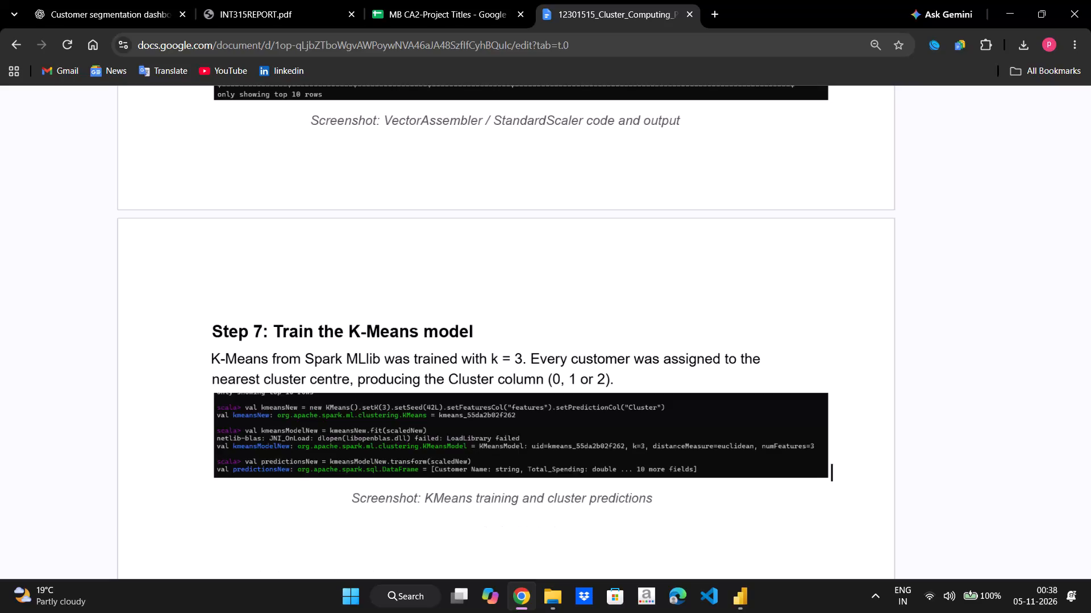
{"action": "scroll", "coordinate": [761, 234], "scroll_direction": "down", "scroll_amount": 2}
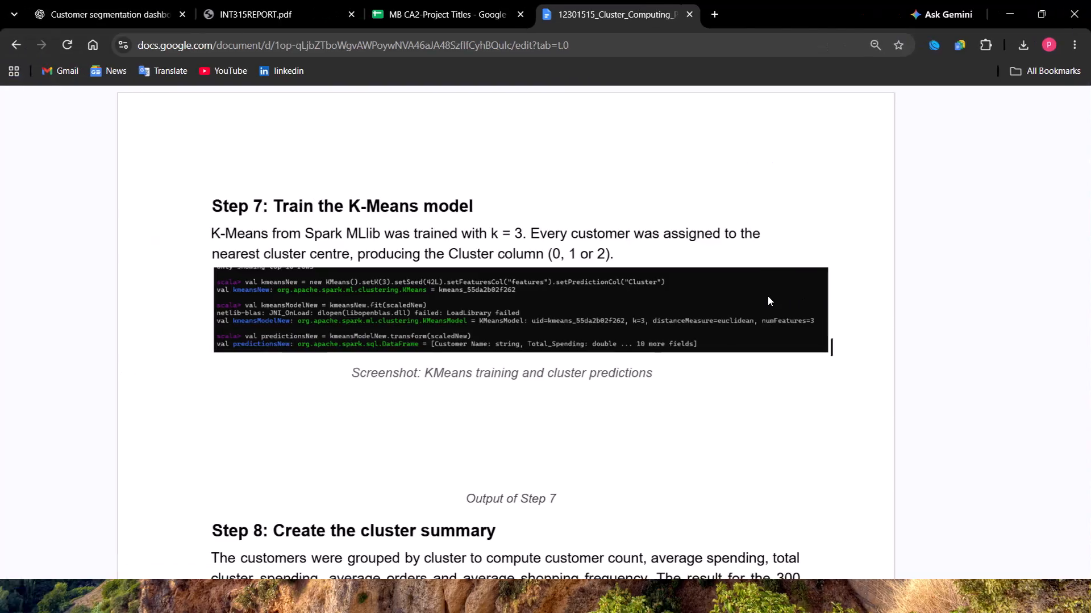
Capture the predictionsNew.select command in the Spark shell with its full 30-row output table including the Cluster column.
{"action": "scroll", "coordinate": [571, 365], "scroll_direction": "down", "scroll_amount": 1}
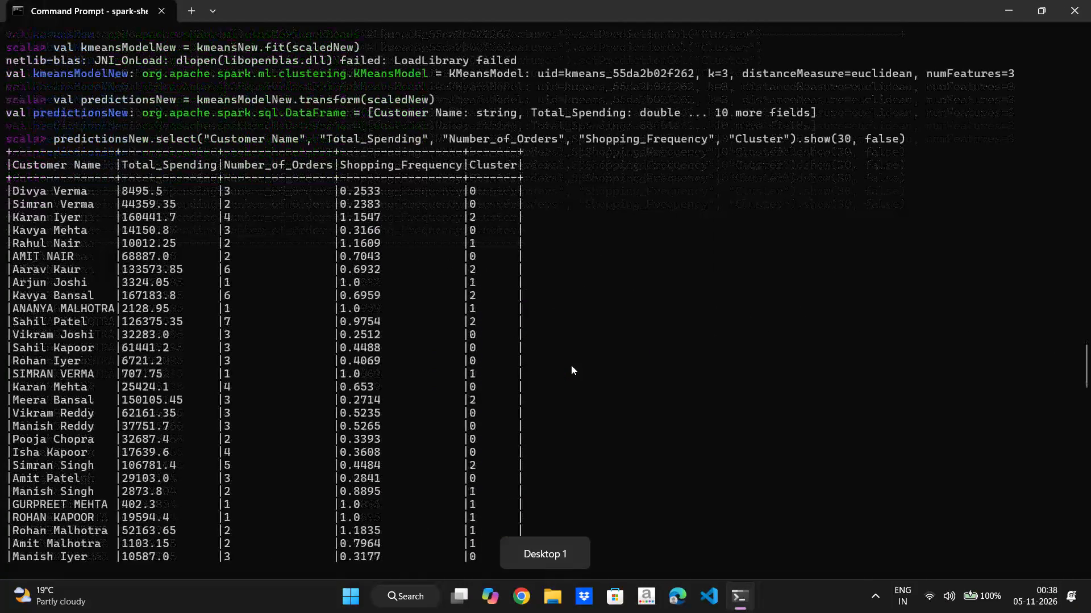
{"action": "scroll", "coordinate": [571, 365], "scroll_direction": "down", "scroll_amount": 2}
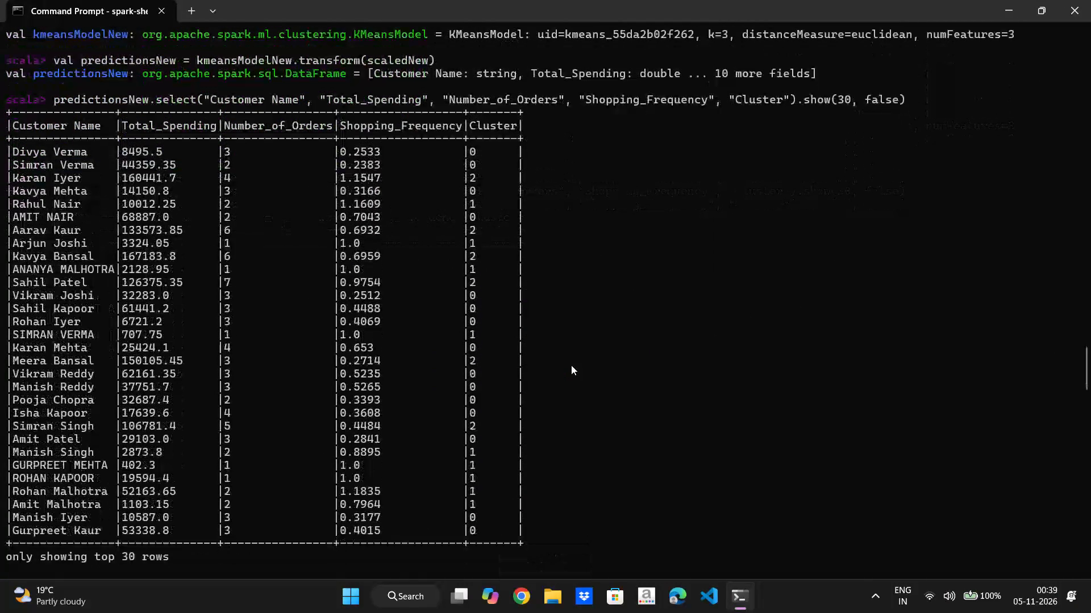
{"action": "scroll", "coordinate": [571, 365], "scroll_direction": "down", "scroll_amount": 1}
{"action": "key", "text": "shift+super+s"}
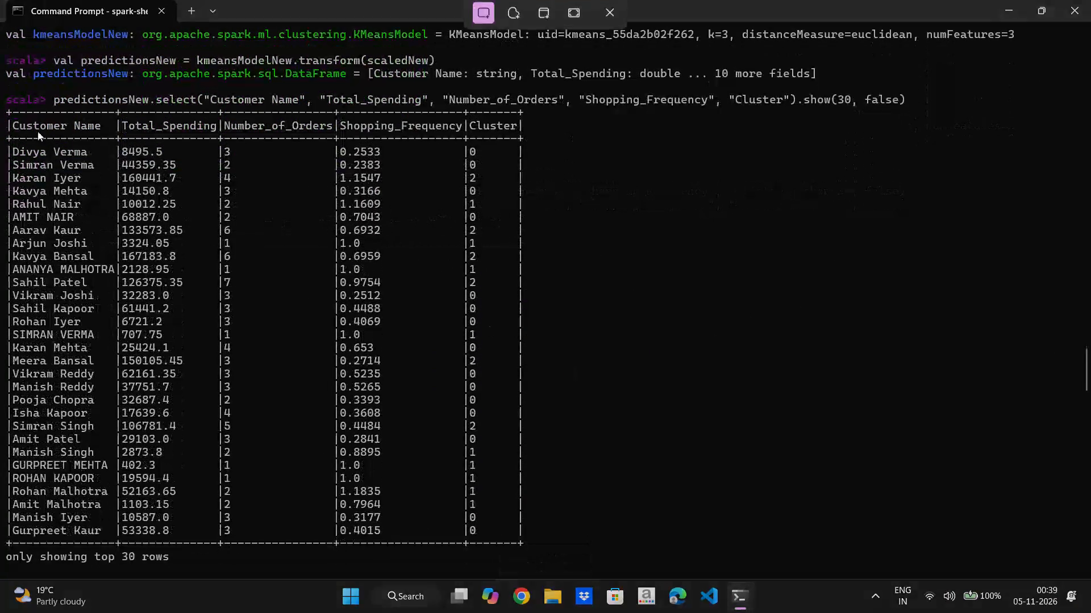
{"action": "left_click_drag", "start_coordinate": [1, 83], "coordinate": [1068, 569]}
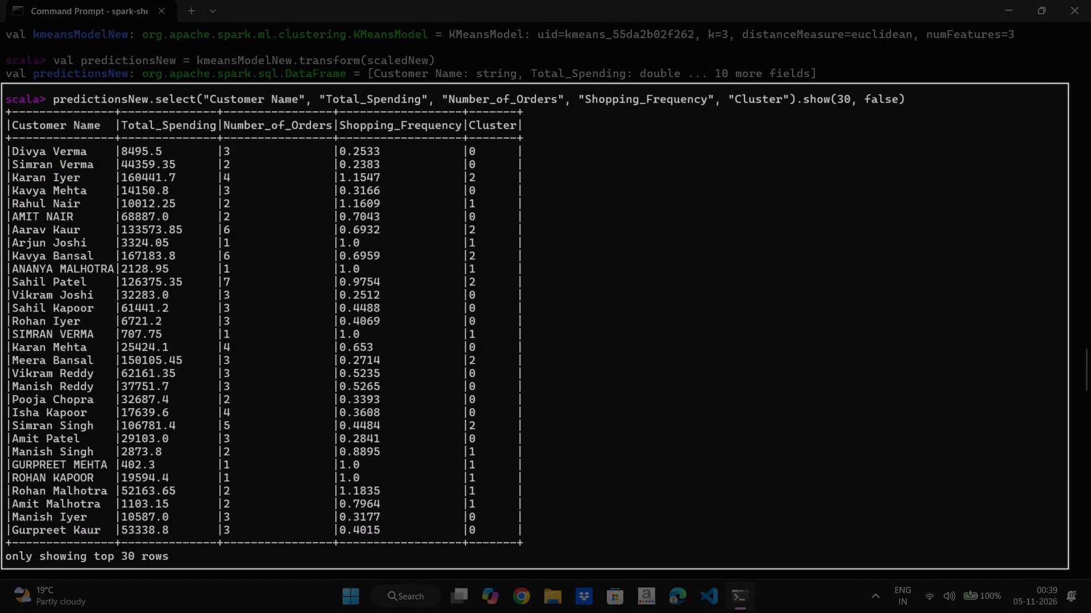
{"action": "left_click_drag", "start_coordinate": [1068, 569], "coordinate": [923, 548]}
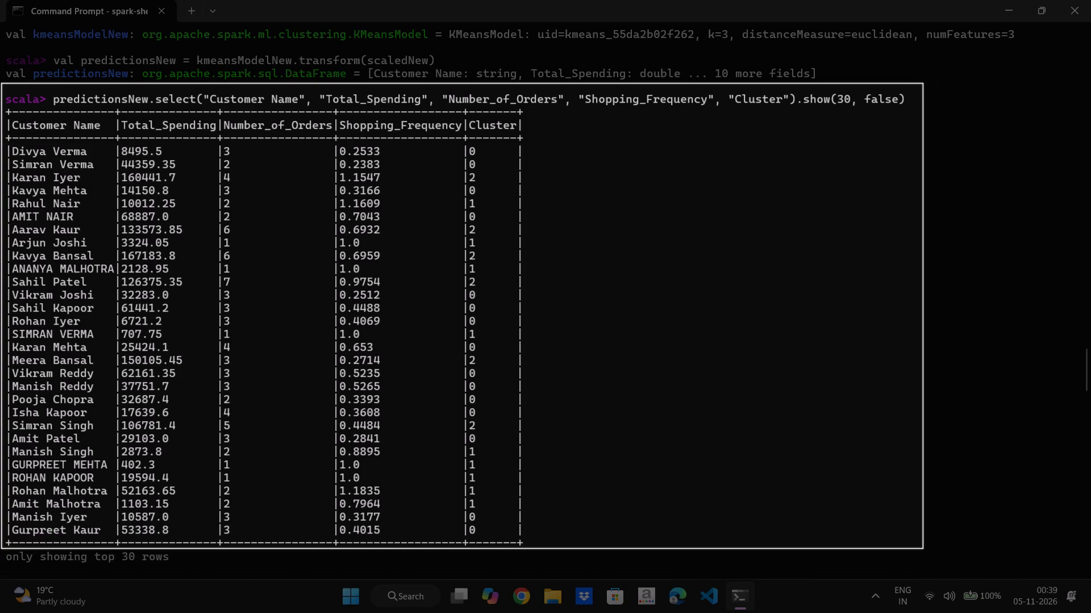
{"action": "left_click_drag", "start_coordinate": [923, 548], "coordinate": [917, 565]}
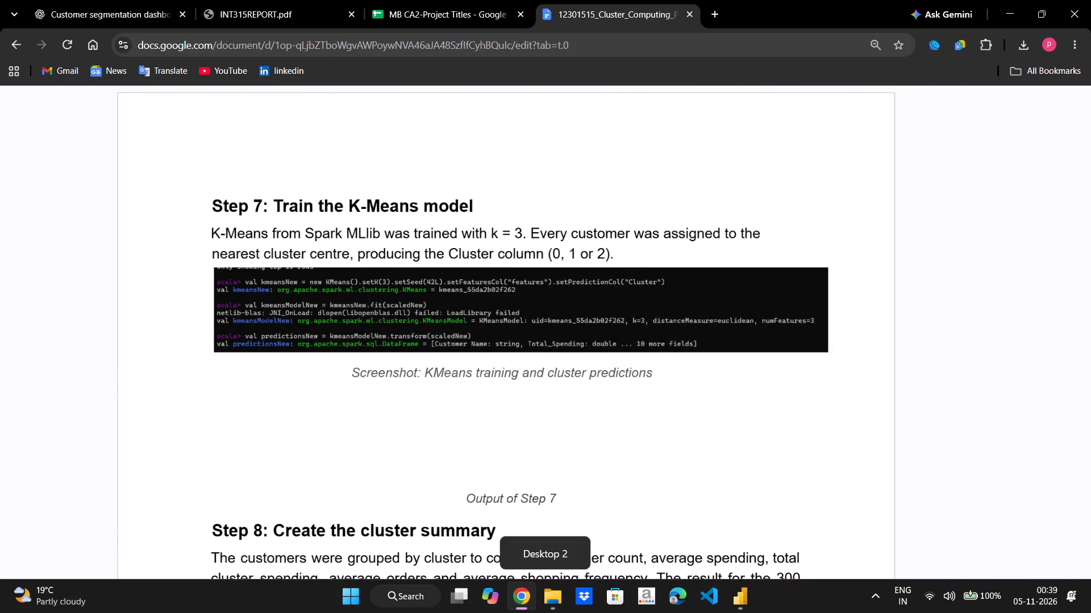
Insert the cluster predictions table capture below the KMeans training image, above its screenshot caption in Step 7.
{"action": "left_click", "coordinate": [846, 344]}
{"action": "key", "text": "ctrl+v"}
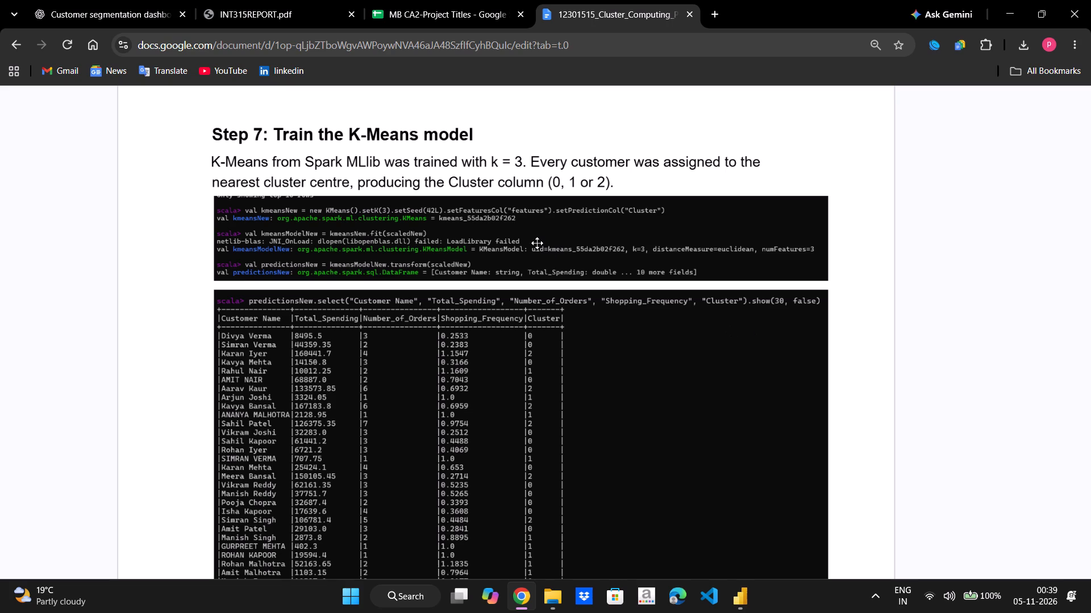
{"action": "scroll", "coordinate": [537, 243], "scroll_direction": "down", "scroll_amount": 3}
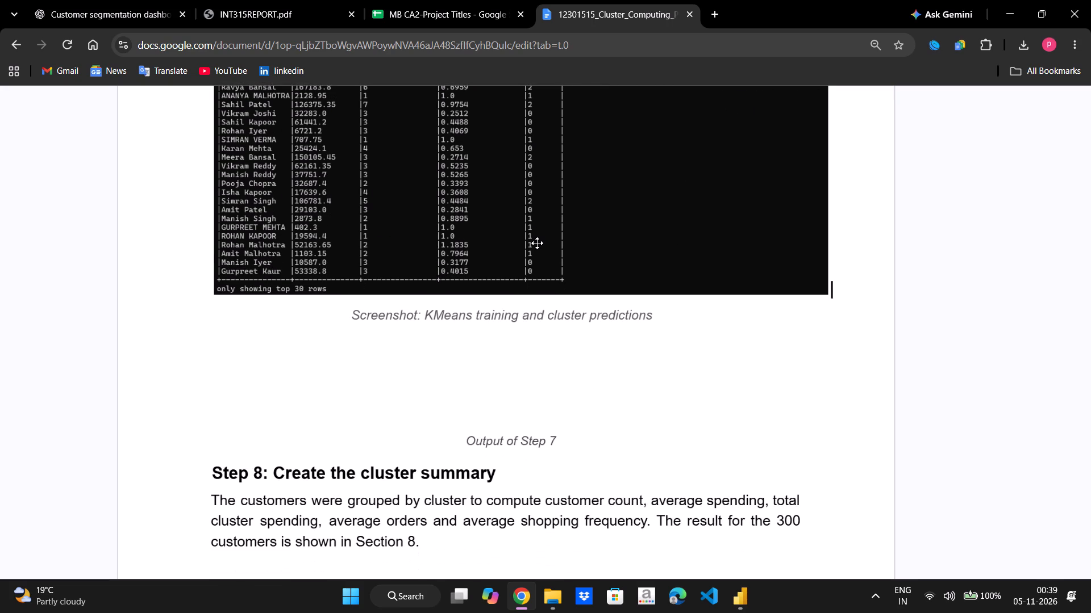
Delete the "Output of Step 7" caption and the blank space above it, up to the KMeans screenshot caption.
{"action": "left_click", "coordinate": [563, 442]}
{"action": "key", "text": "BackSpace"}
{"action": "key", "text": "BackSpace"}
{"action": "key", "text": "BackSpace"}
{"action": "key", "text": "BackSpace"}
{"action": "key", "text": "BackSpace"}
{"action": "key", "text": "BackSpace"}
{"action": "key", "text": "BackSpace"}
{"action": "key", "text": "BackSpace"}
{"action": "key", "text": "BackSpace"}
{"action": "key", "text": "BackSpace"}
{"action": "key", "text": "BackSpace"}
{"action": "key", "text": "BackSpace"}
{"action": "key", "text": "BackSpace"}
{"action": "key", "text": "BackSpace"}
{"action": "key", "text": "BackSpace"}
{"action": "key", "text": "BackSpace"}
{"action": "key", "text": "BackSpace"}
{"action": "key", "text": "BackSpace"}
{"action": "key", "text": "BackSpace"}
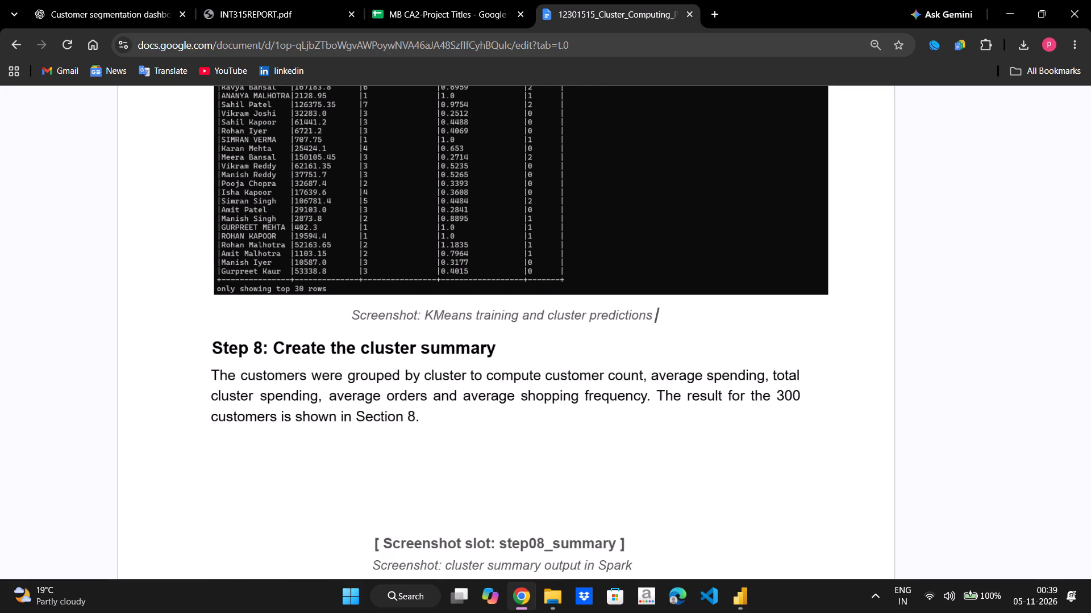
Delete the step08_summary screenshot placeholder and the blank space between the Step 8 description and its screenshot caption.
{"action": "scroll", "coordinate": [626, 414], "scroll_direction": "down", "scroll_amount": 1}
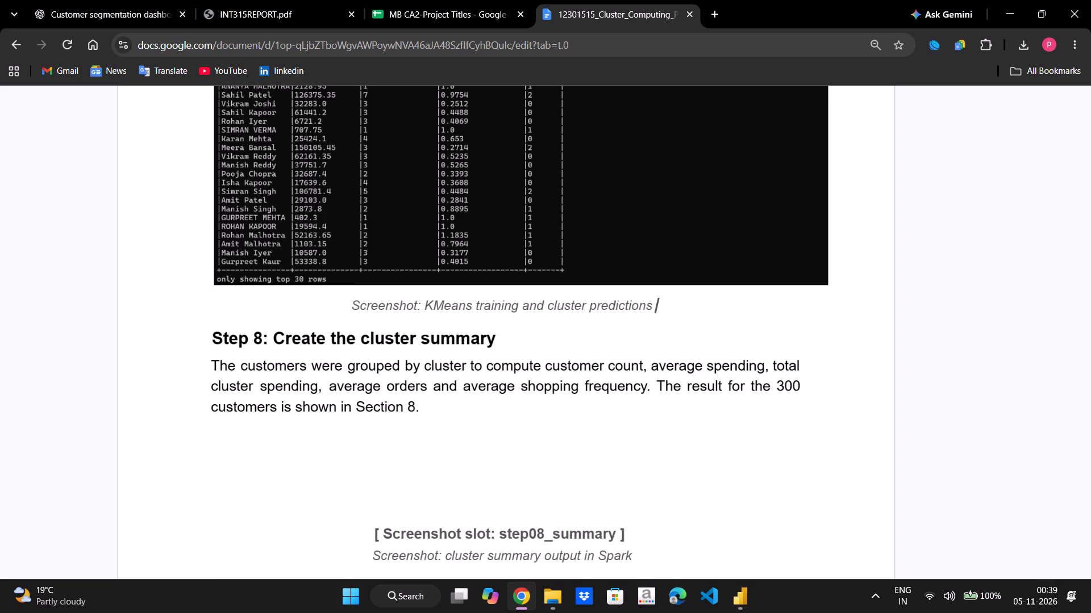
{"action": "scroll", "coordinate": [626, 414], "scroll_direction": "down", "scroll_amount": 2}
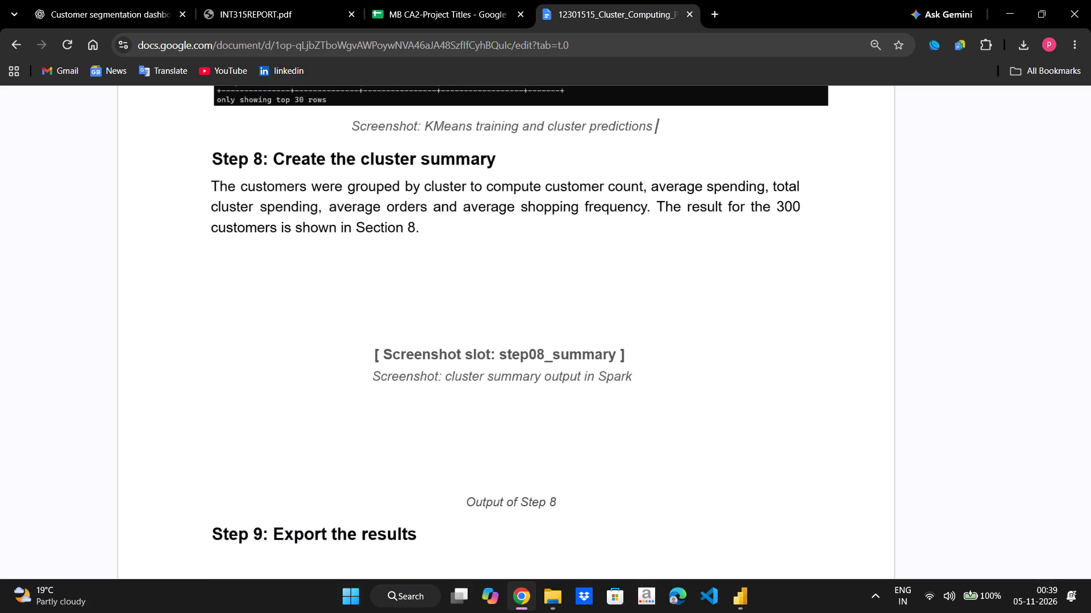
{"action": "left_click", "coordinate": [633, 355]}
{"action": "key", "text": "BackSpace"}
{"action": "key", "text": "BackSpace"}
{"action": "key", "text": "BackSpace"}
{"action": "key", "text": "BackSpace"}
{"action": "key", "text": "BackSpace"}
{"action": "key", "text": "BackSpace"}
{"action": "key", "text": "BackSpace"}
{"action": "key", "text": "BackSpace"}
{"action": "key", "text": "BackSpace"}
{"action": "key", "text": "BackSpace"}
{"action": "key", "text": "BackSpace"}
{"action": "key", "text": "BackSpace"}
{"action": "key", "text": "BackSpace"}
{"action": "key", "text": "BackSpace"}
{"action": "key", "text": "BackSpace"}
{"action": "key", "text": "BackSpace"}
{"action": "key", "text": "BackSpace"}
{"action": "key", "text": "BackSpace"}
{"action": "key", "text": "BackSpace"}
{"action": "key", "text": "BackSpace"}
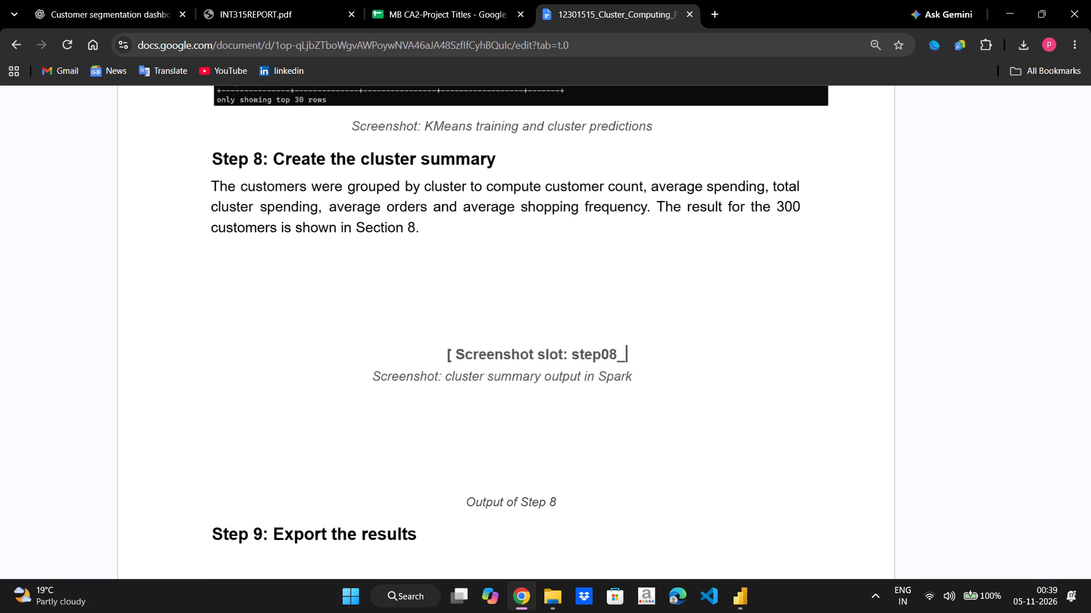
{"action": "key", "text": "BackSpace"}
{"action": "key", "text": "BackSpace"}
{"action": "key", "text": "BackSpace"}
{"action": "key", "text": "BackSpace"}
{"action": "key", "text": "BackSpace"}
{"action": "key", "text": "BackSpace"}
{"action": "key", "text": "BackSpace"}
{"action": "key", "text": "BackSpace"}
{"action": "key", "text": "BackSpace"}
{"action": "key", "text": "BackSpace"}
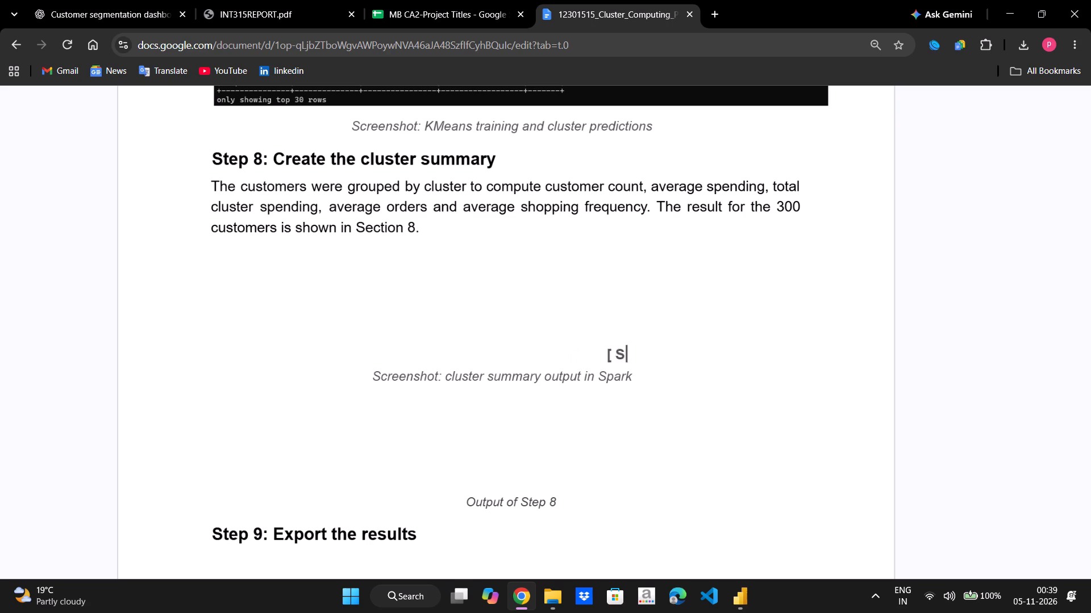
{"action": "key", "text": "BackSpace"}
{"action": "key", "text": "BackSpace"}
{"action": "key", "text": "BackSpace"}
{"action": "key", "text": "BackSpace"}
{"action": "key", "text": "BackSpace"}
{"action": "key", "text": "BackSpace"}
{"action": "key", "text": "BackSpace"}
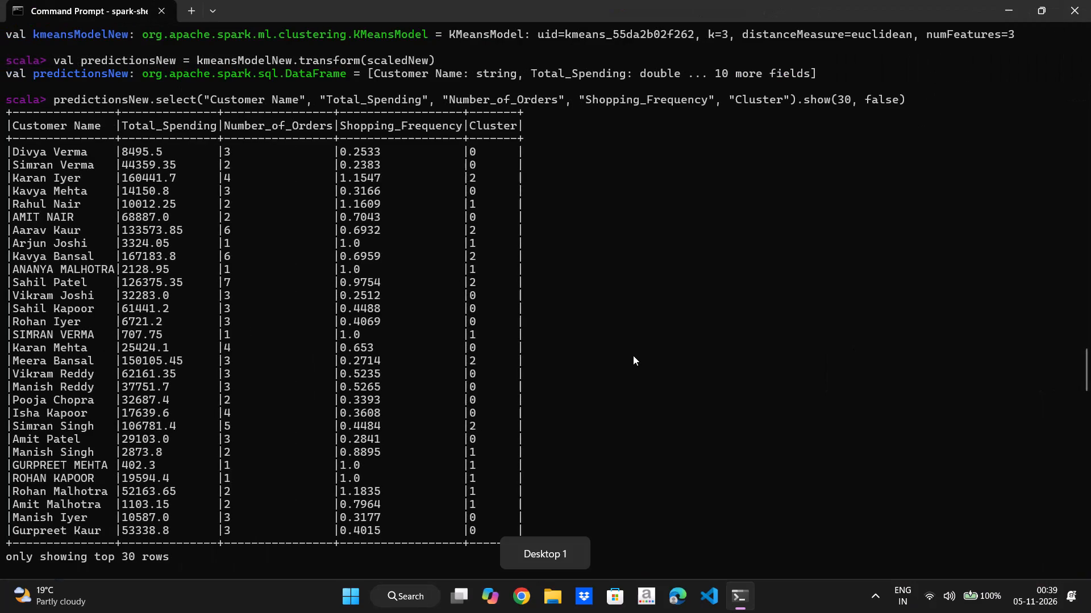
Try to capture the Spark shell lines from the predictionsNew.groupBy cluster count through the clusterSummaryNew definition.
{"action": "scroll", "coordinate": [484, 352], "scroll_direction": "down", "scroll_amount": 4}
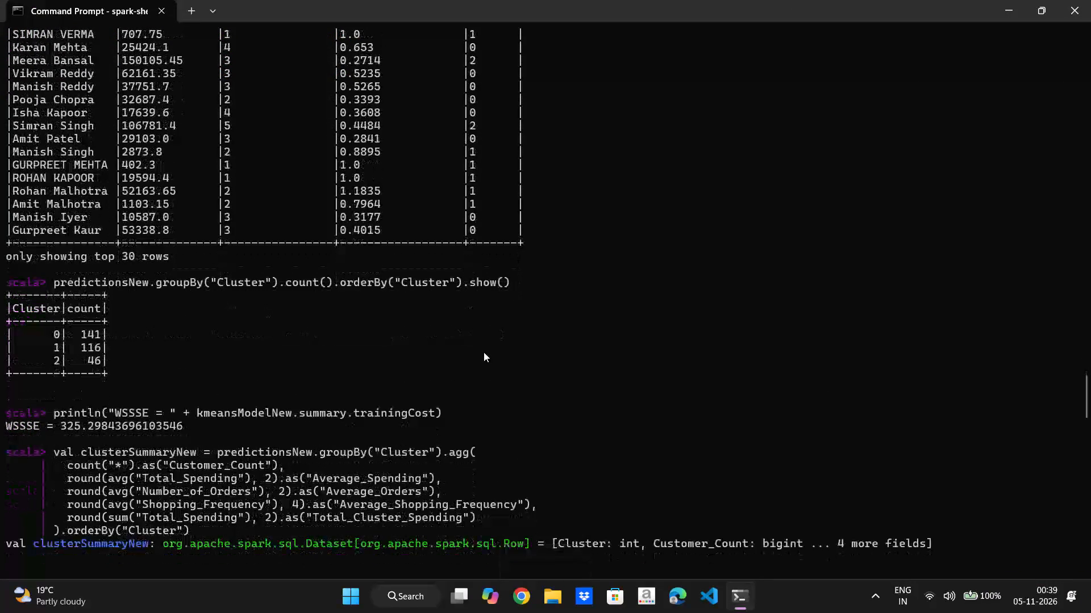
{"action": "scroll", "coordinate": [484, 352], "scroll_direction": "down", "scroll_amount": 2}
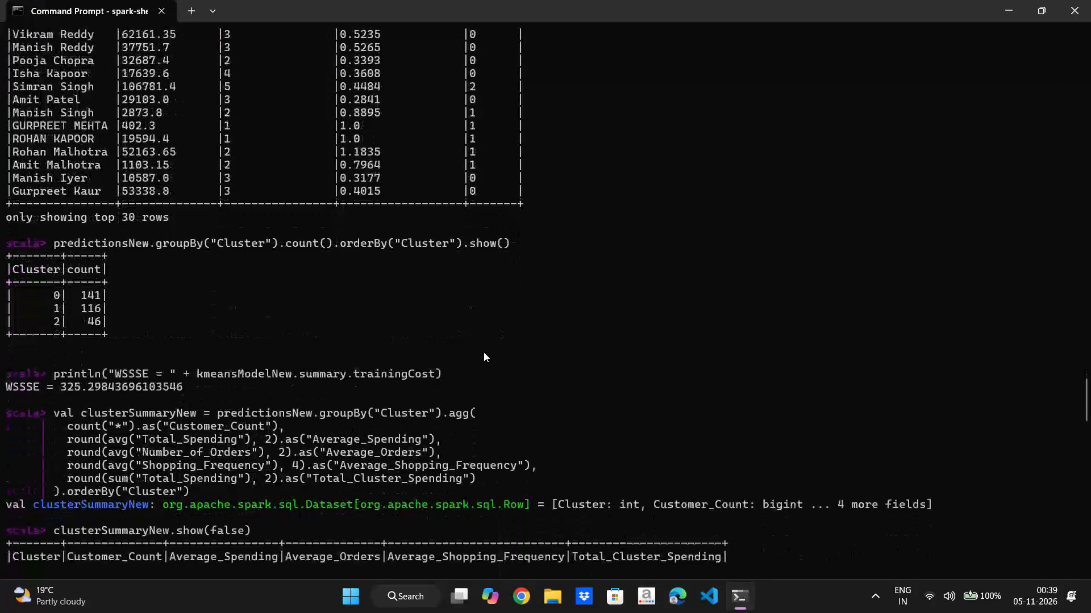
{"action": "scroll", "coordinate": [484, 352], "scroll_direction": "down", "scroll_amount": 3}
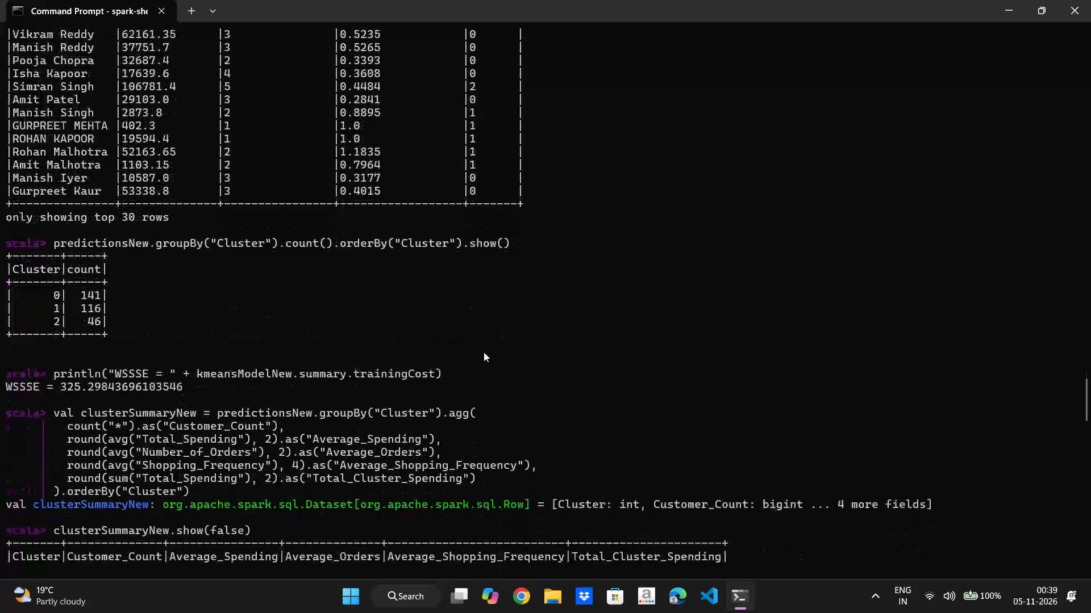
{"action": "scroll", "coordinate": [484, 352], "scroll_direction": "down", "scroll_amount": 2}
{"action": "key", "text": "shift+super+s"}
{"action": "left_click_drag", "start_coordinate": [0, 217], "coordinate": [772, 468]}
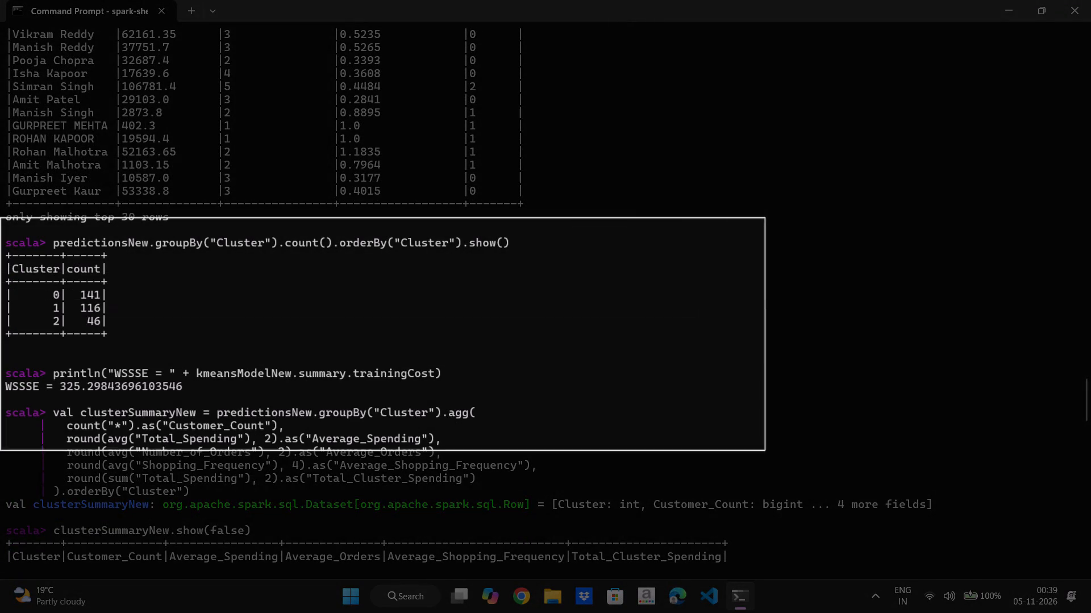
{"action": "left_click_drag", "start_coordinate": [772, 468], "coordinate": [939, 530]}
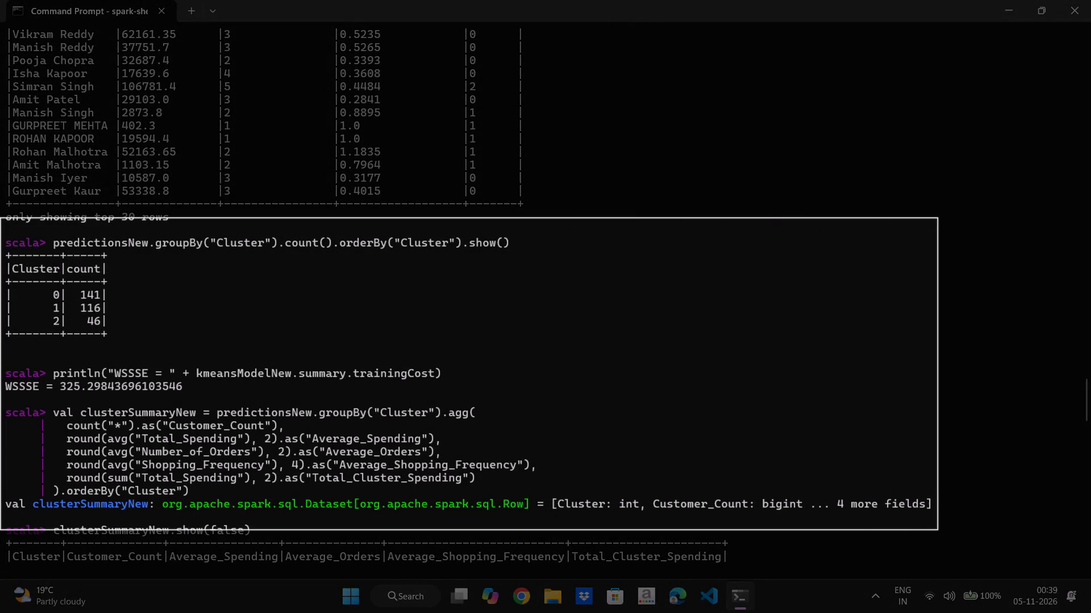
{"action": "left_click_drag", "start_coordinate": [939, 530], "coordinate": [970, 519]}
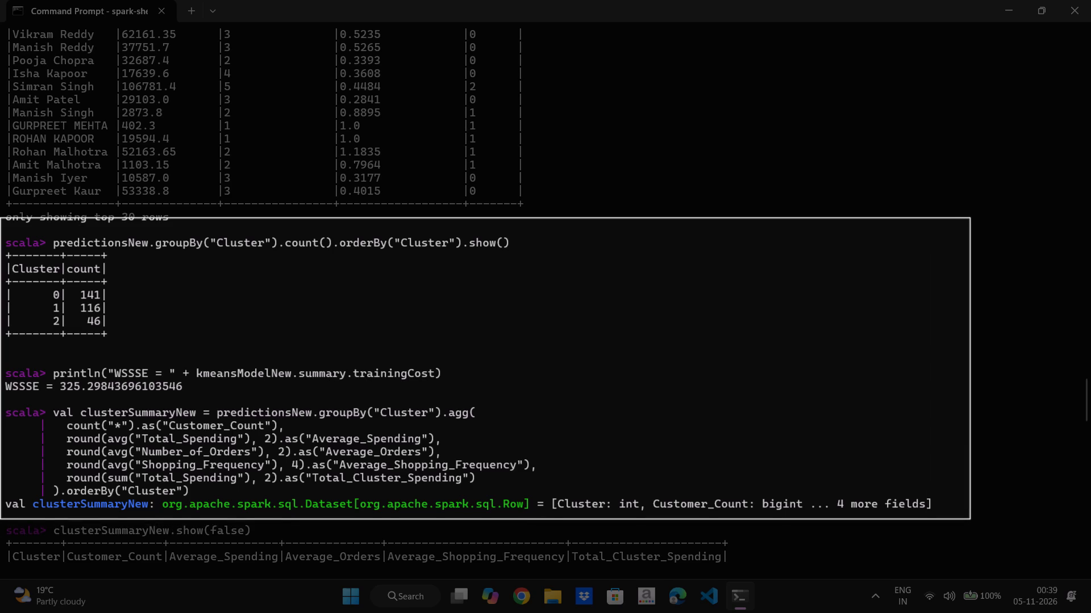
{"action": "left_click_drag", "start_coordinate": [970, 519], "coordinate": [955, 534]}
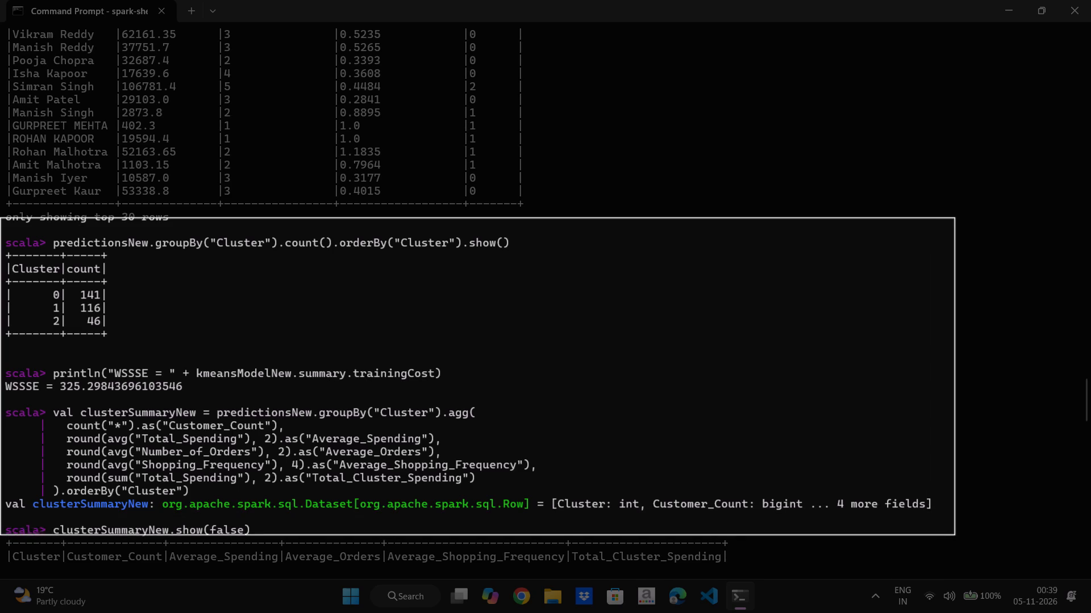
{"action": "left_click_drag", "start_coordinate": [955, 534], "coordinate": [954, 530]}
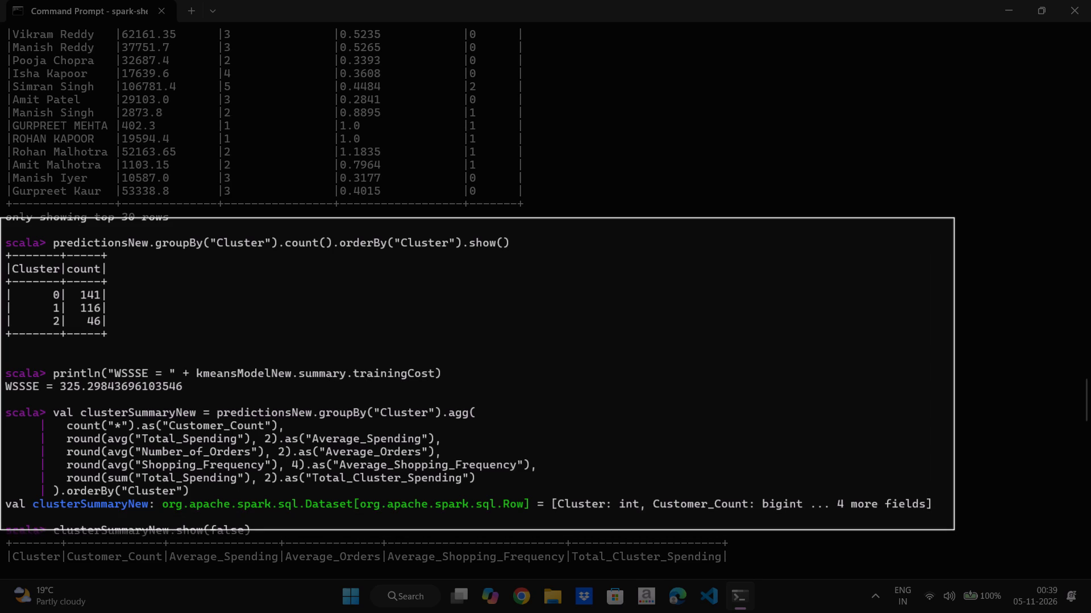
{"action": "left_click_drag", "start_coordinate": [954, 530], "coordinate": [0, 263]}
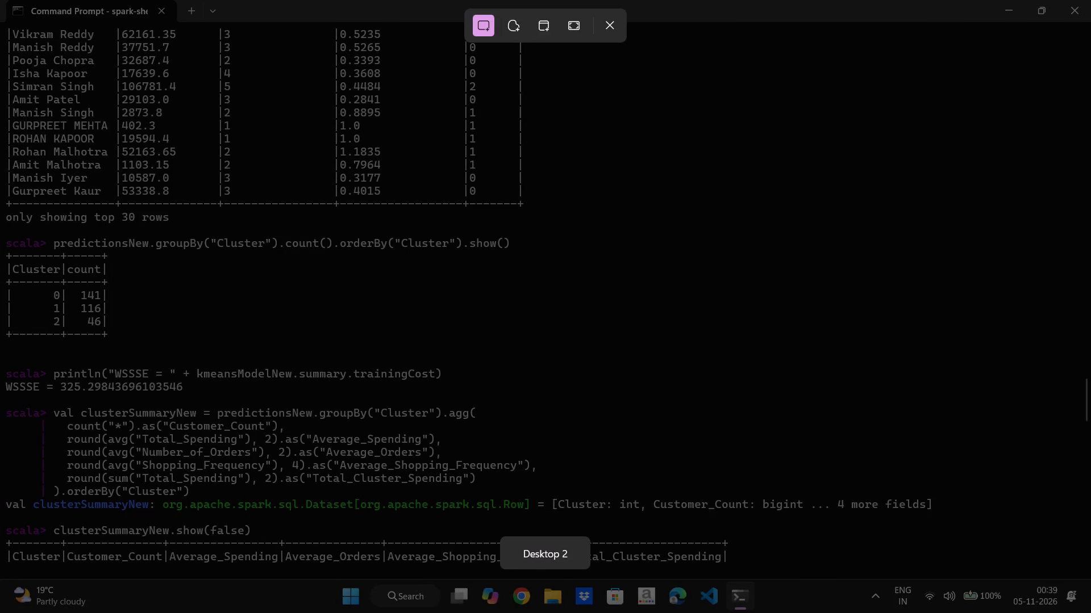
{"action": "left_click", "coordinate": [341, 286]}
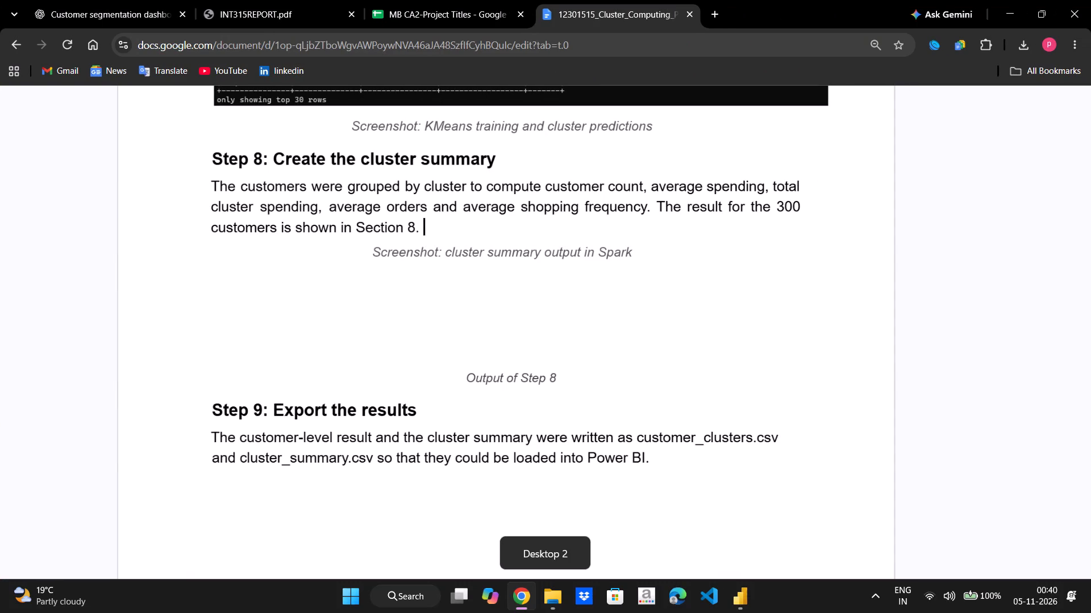
Review the rest of the report from Step 9 through the overall results table for remaining placeholders and blank space.
{"action": "scroll", "coordinate": [532, 274], "scroll_direction": "down", "scroll_amount": 2}
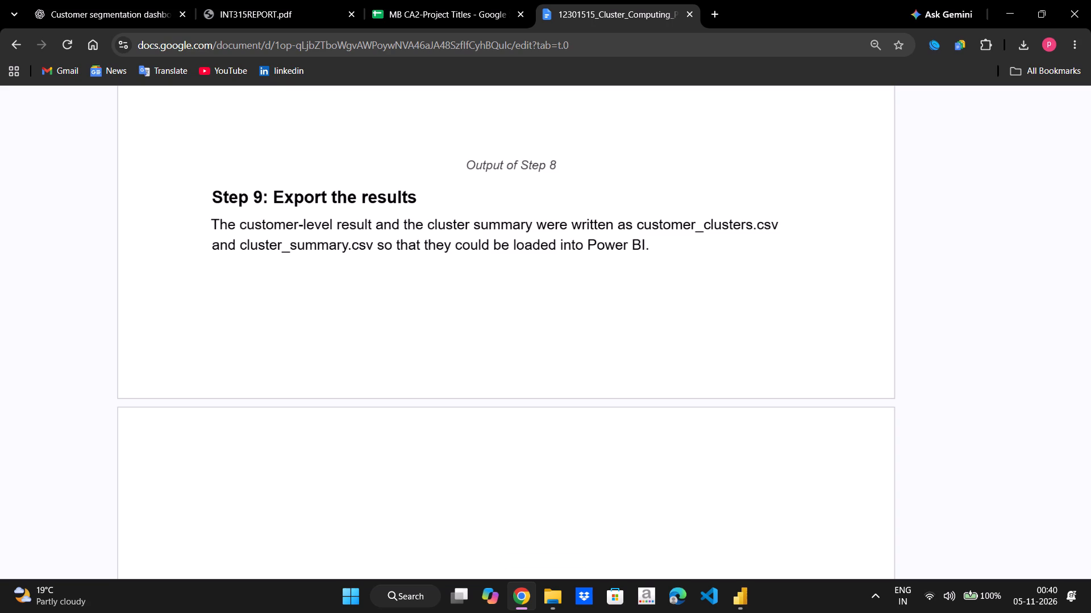
{"action": "scroll", "coordinate": [612, 305], "scroll_direction": "down", "scroll_amount": 2}
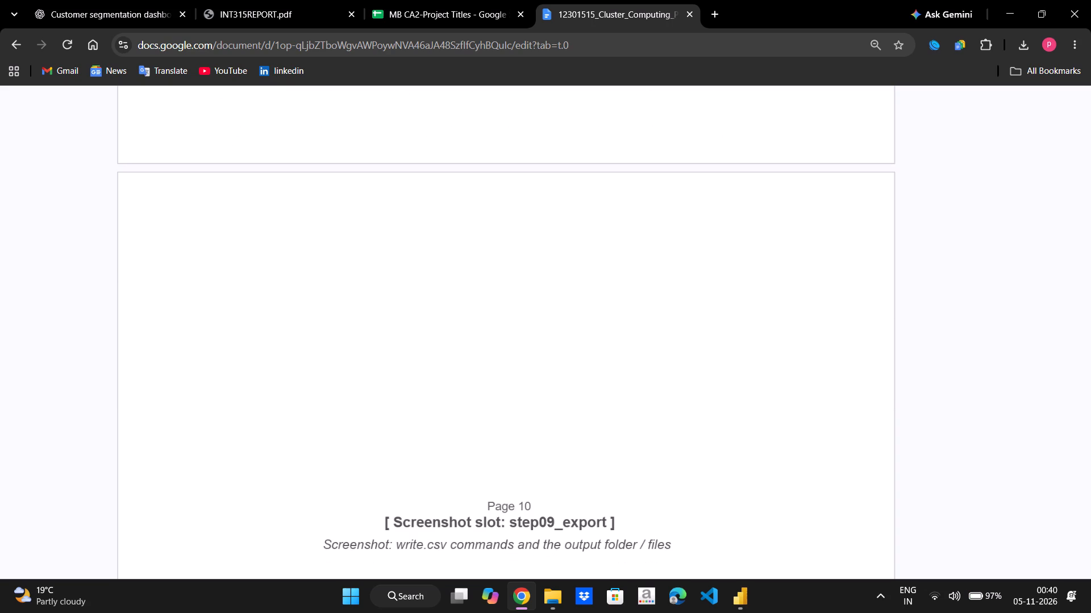
{"action": "scroll", "coordinate": [612, 305], "scroll_direction": "down", "scroll_amount": 6}
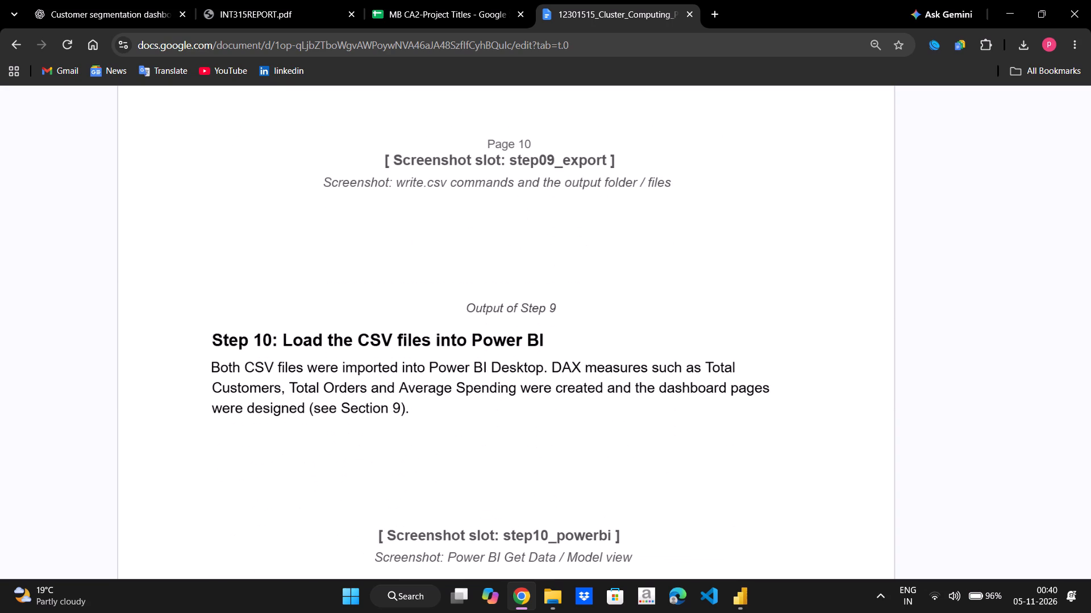
{"action": "scroll", "coordinate": [612, 305], "scroll_direction": "down", "scroll_amount": 8}
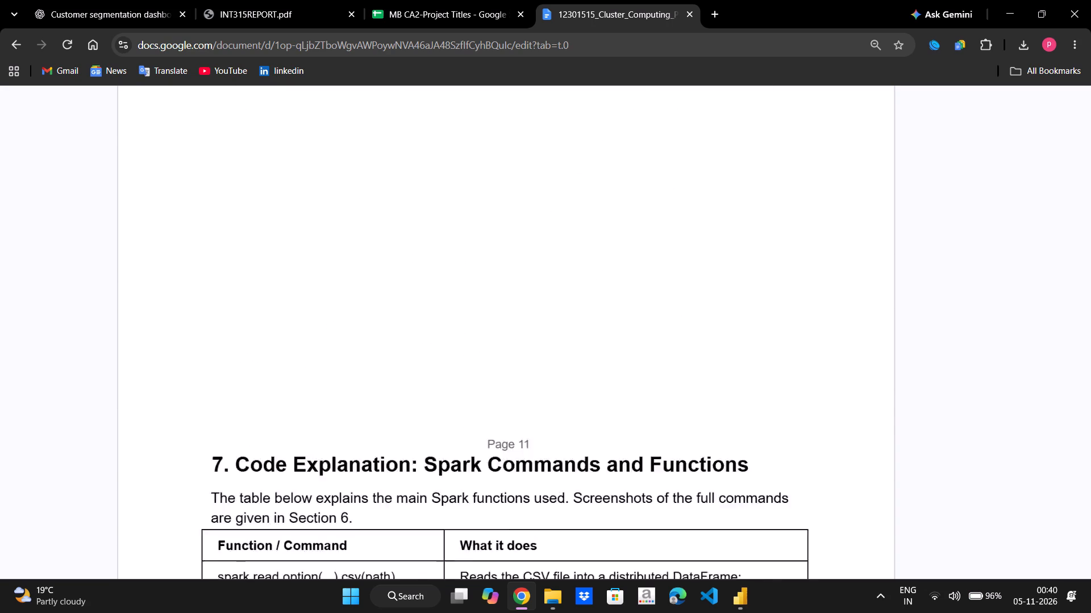
{"action": "scroll", "coordinate": [612, 305], "scroll_direction": "down", "scroll_amount": 4}
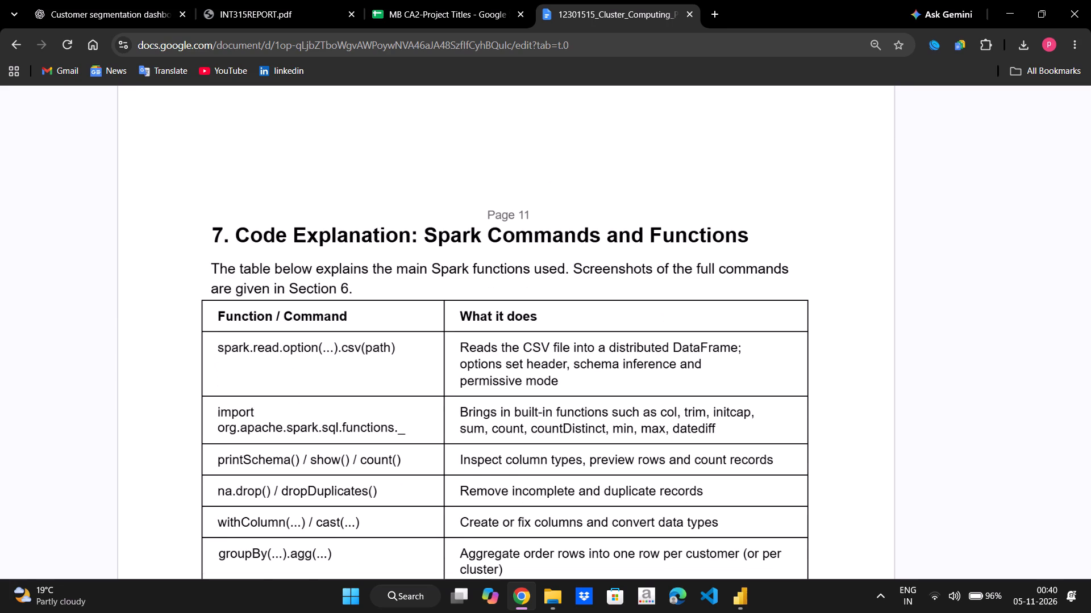
{"action": "scroll", "coordinate": [612, 305], "scroll_direction": "up", "scroll_amount": 1}
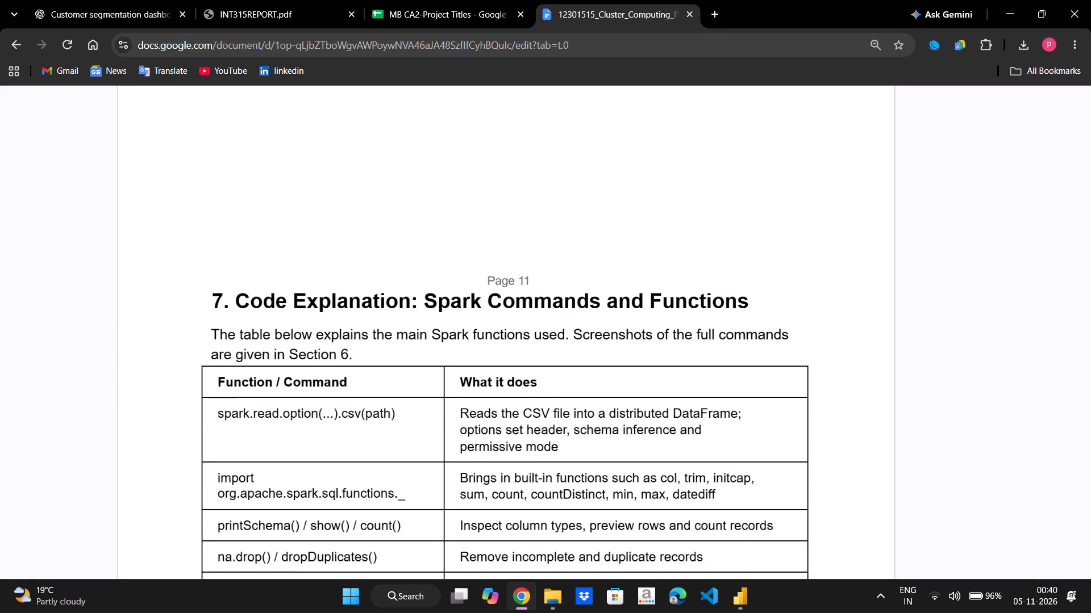
{"action": "scroll", "coordinate": [612, 305], "scroll_direction": "up", "scroll_amount": 1}
{"action": "scroll", "coordinate": [612, 305], "scroll_direction": "down", "scroll_amount": 6}
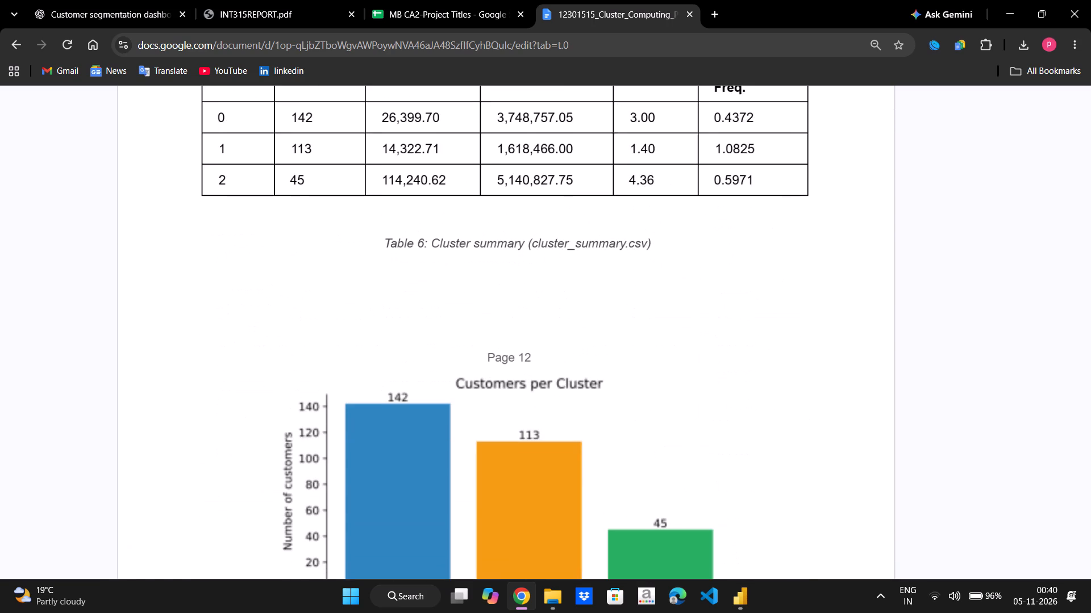
{"action": "scroll", "coordinate": [612, 305], "scroll_direction": "down", "scroll_amount": 8}
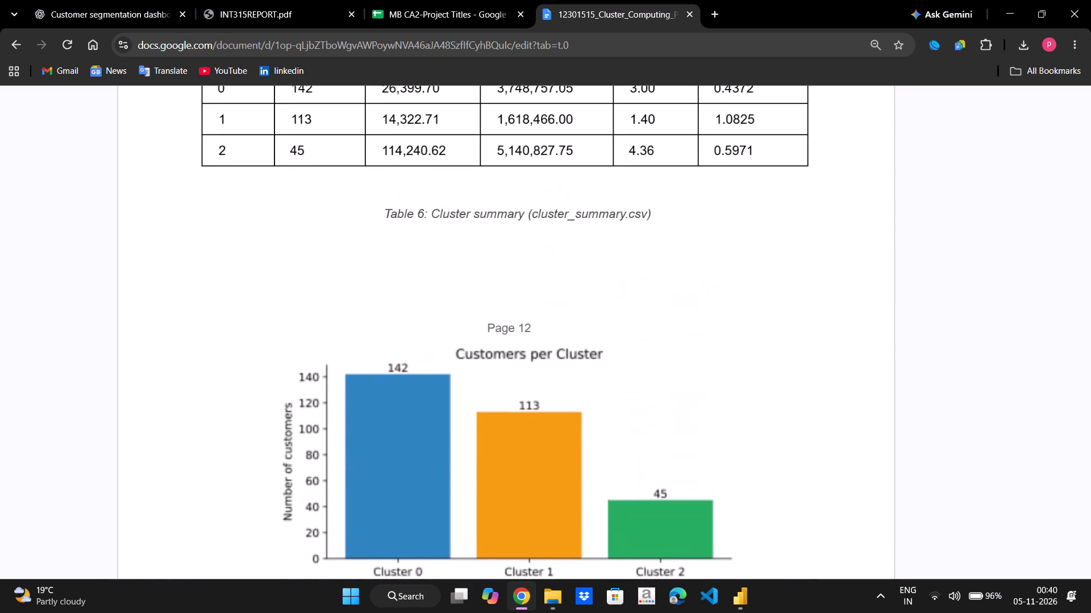
{"action": "scroll", "coordinate": [612, 305], "scroll_direction": "down", "scroll_amount": 6}
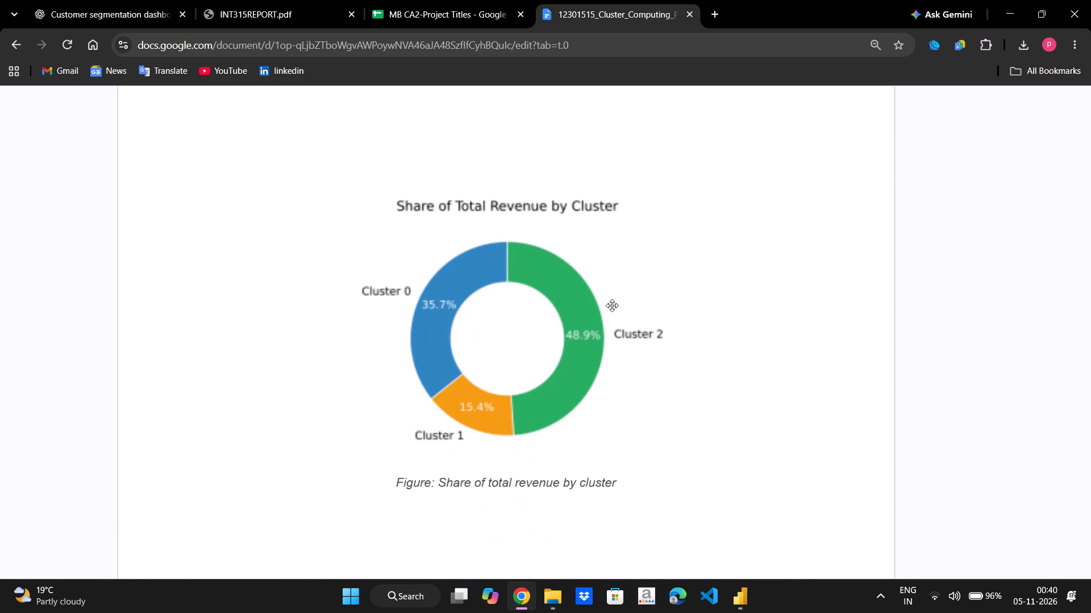
{"action": "scroll", "coordinate": [612, 305], "scroll_direction": "down", "scroll_amount": 3}
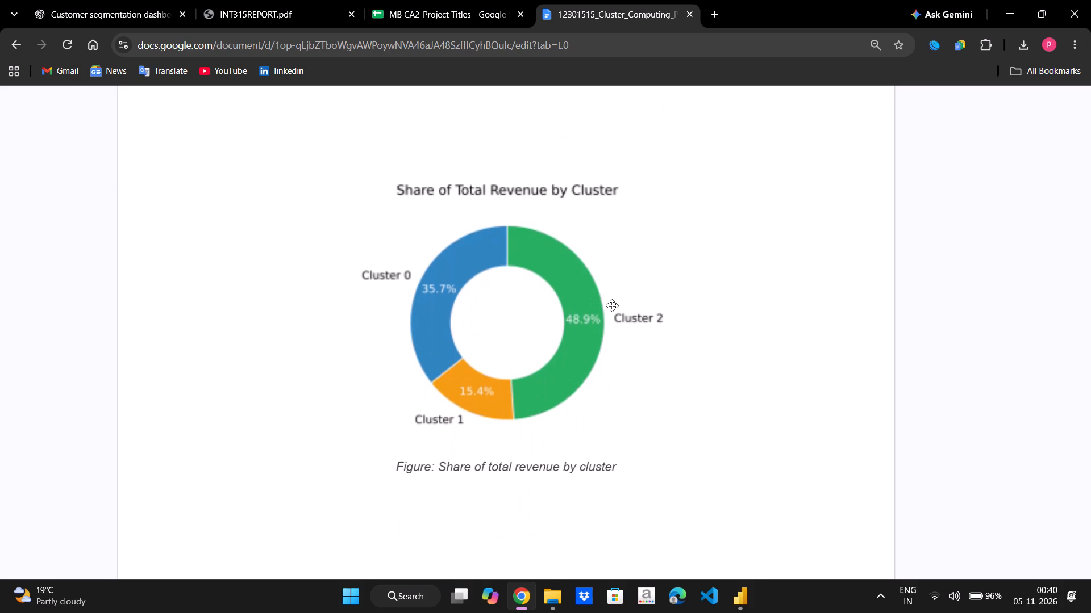
{"action": "scroll", "coordinate": [612, 305], "scroll_direction": "down", "scroll_amount": 8}
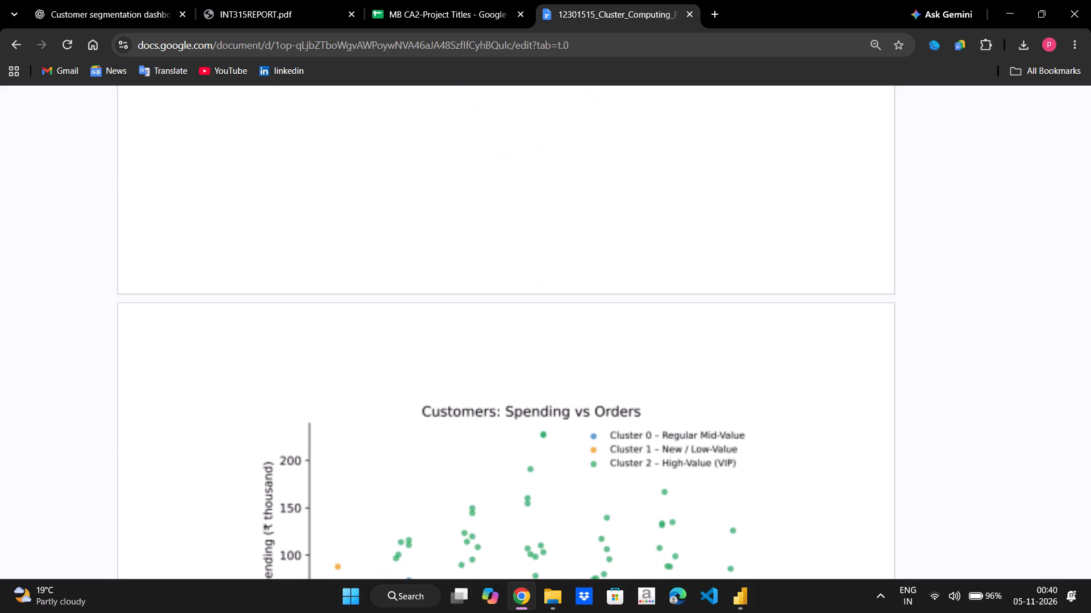
{"action": "scroll", "coordinate": [612, 305], "scroll_direction": "down", "scroll_amount": 5}
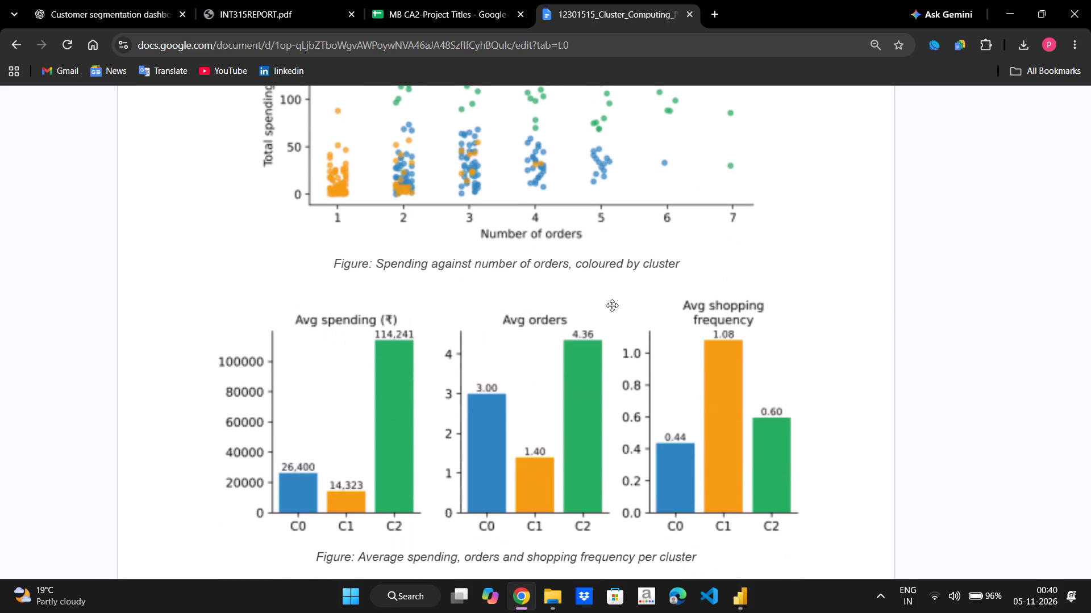
{"action": "scroll", "coordinate": [612, 305], "scroll_direction": "down", "scroll_amount": 3}
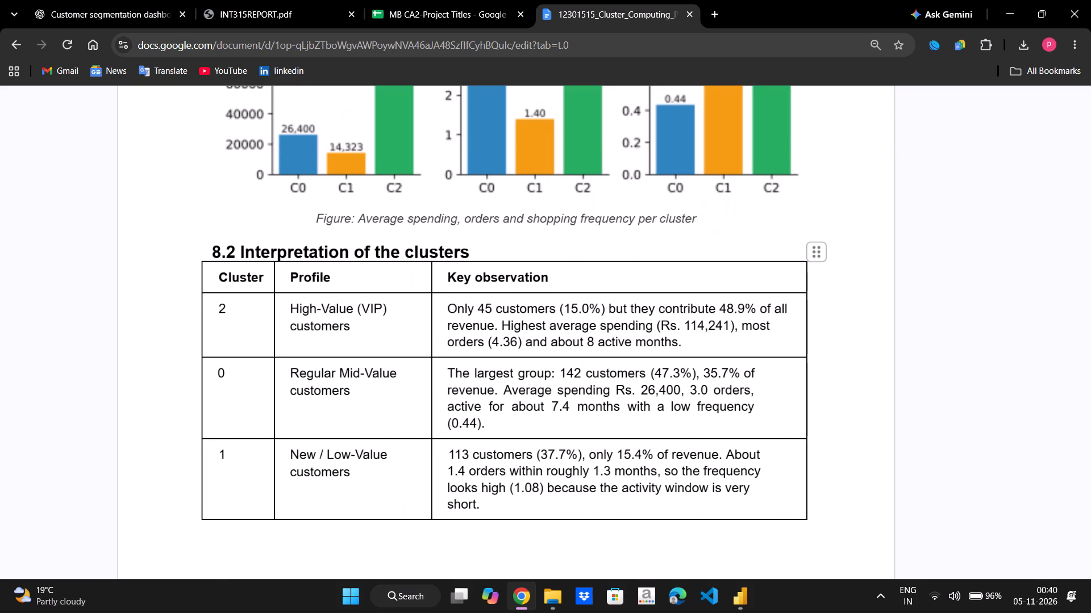
{"action": "scroll", "coordinate": [612, 305], "scroll_direction": "down", "scroll_amount": 6}
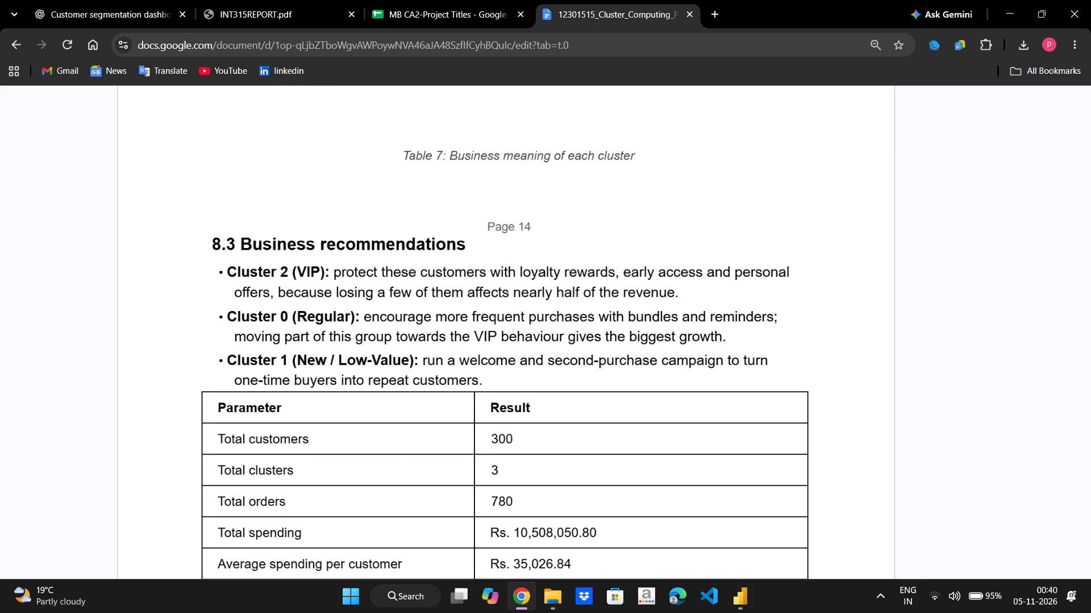
{"action": "scroll", "coordinate": [612, 305], "scroll_direction": "down", "scroll_amount": 2}
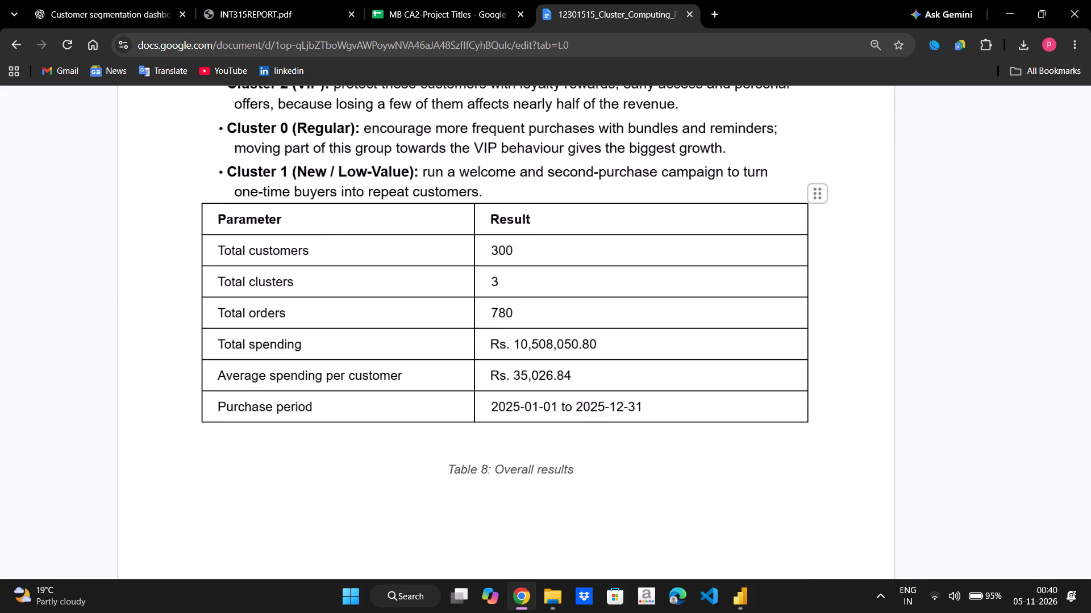
{"action": "scroll", "coordinate": [612, 305], "scroll_direction": "down", "scroll_amount": 9}
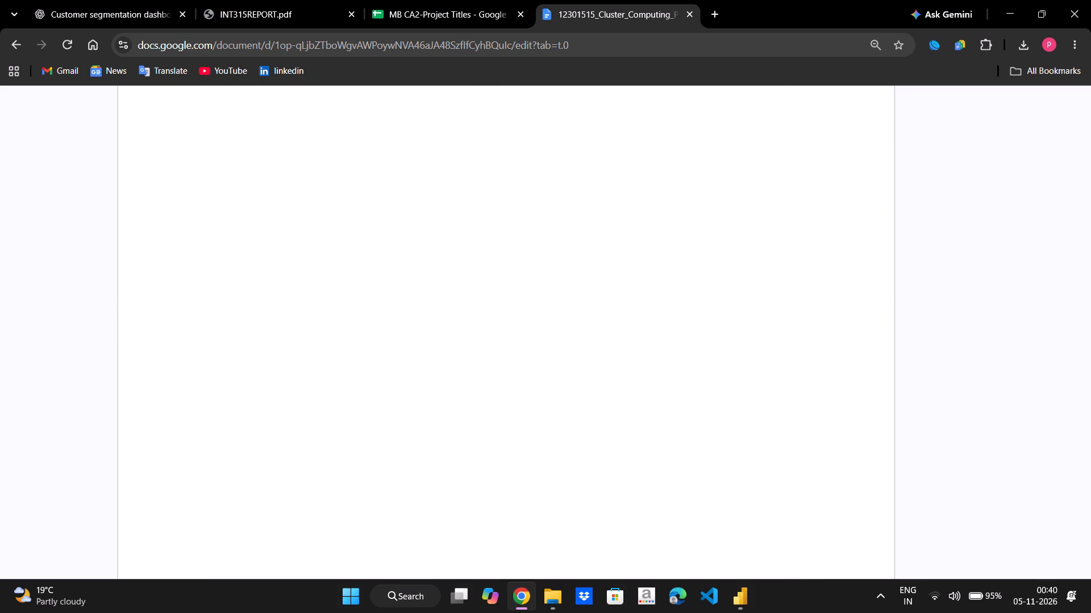
Review the report from the dashboard areas table through the Conclusion and Future Scope section for leftover placeholders and page labels.
{"action": "scroll", "coordinate": [612, 305], "scroll_direction": "down", "scroll_amount": 8}
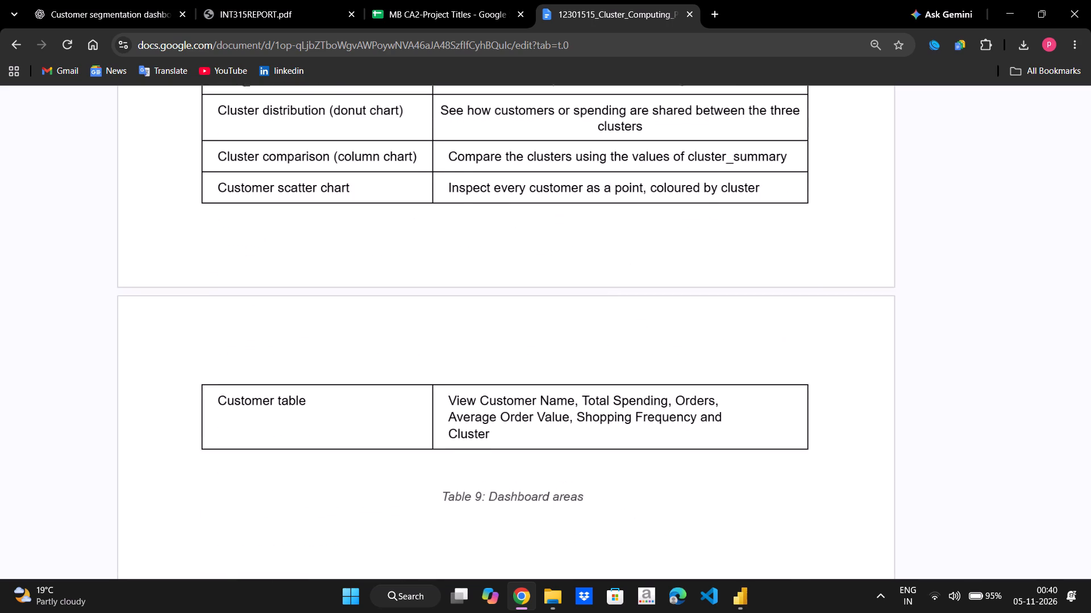
{"action": "scroll", "coordinate": [612, 305], "scroll_direction": "down", "scroll_amount": 11}
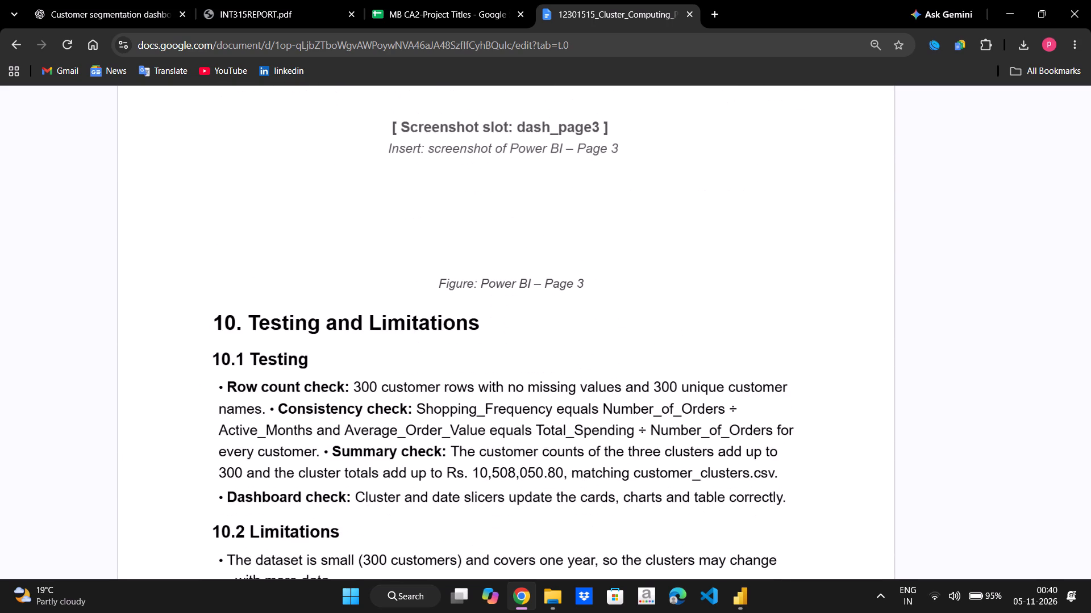
{"action": "scroll", "coordinate": [612, 305], "scroll_direction": "down", "scroll_amount": 2}
{"action": "scroll", "coordinate": [612, 305], "scroll_direction": "up", "scroll_amount": 2}
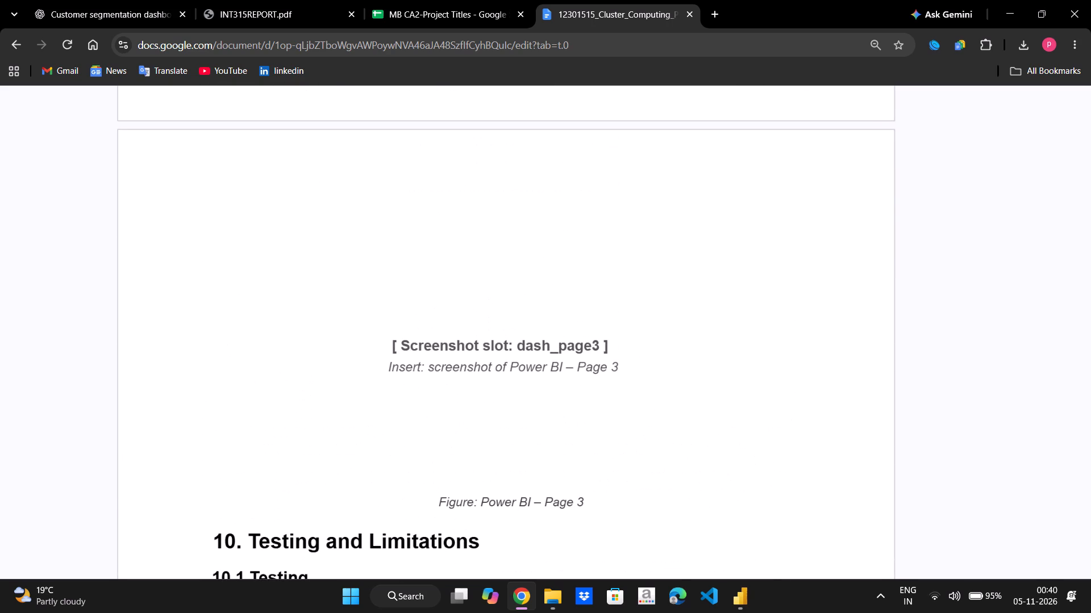
{"action": "scroll", "coordinate": [612, 305], "scroll_direction": "down", "scroll_amount": 6}
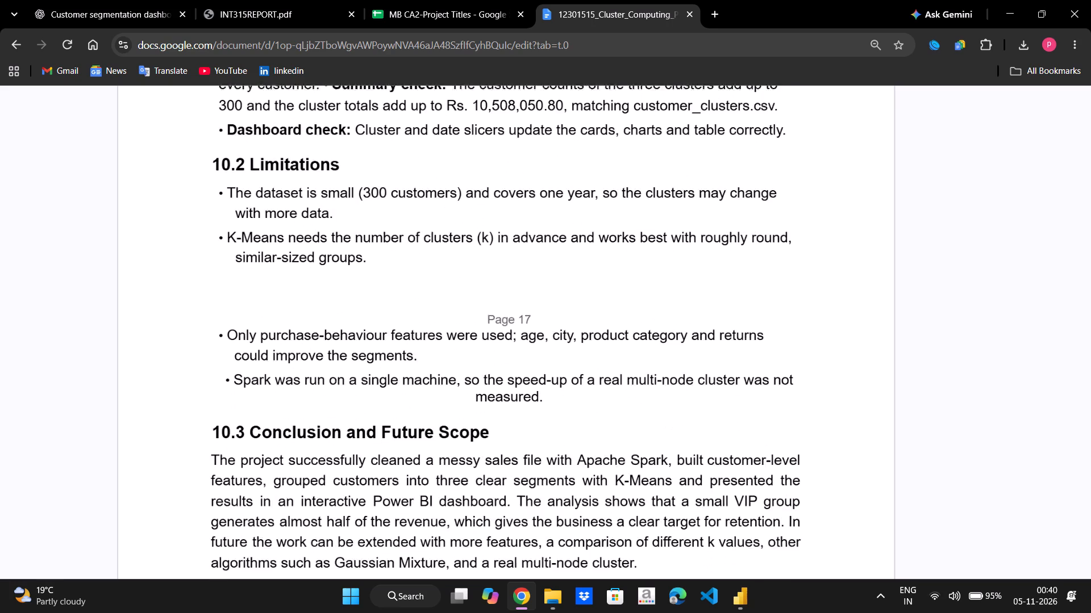
{"action": "scroll", "coordinate": [612, 305], "scroll_direction": "down", "scroll_amount": 13}
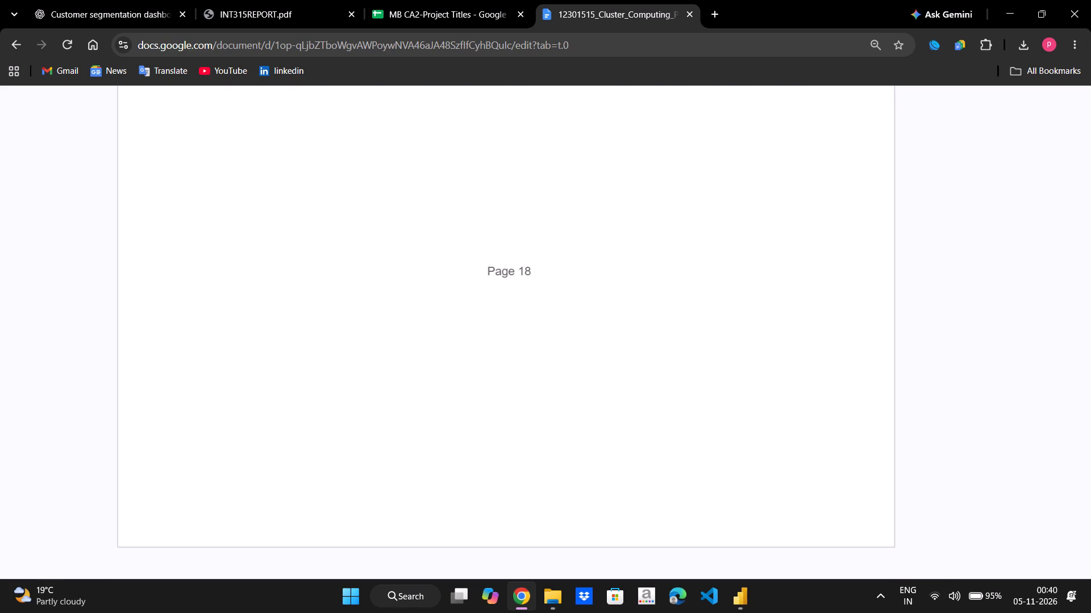
Delete the "Page 18" label and the blank space after the Conclusion and Future Scope paragraph at the end of the report.
{"action": "scroll", "coordinate": [612, 305], "scroll_direction": "down", "scroll_amount": 2}
{"action": "scroll", "coordinate": [612, 305], "scroll_direction": "up", "scroll_amount": 8}
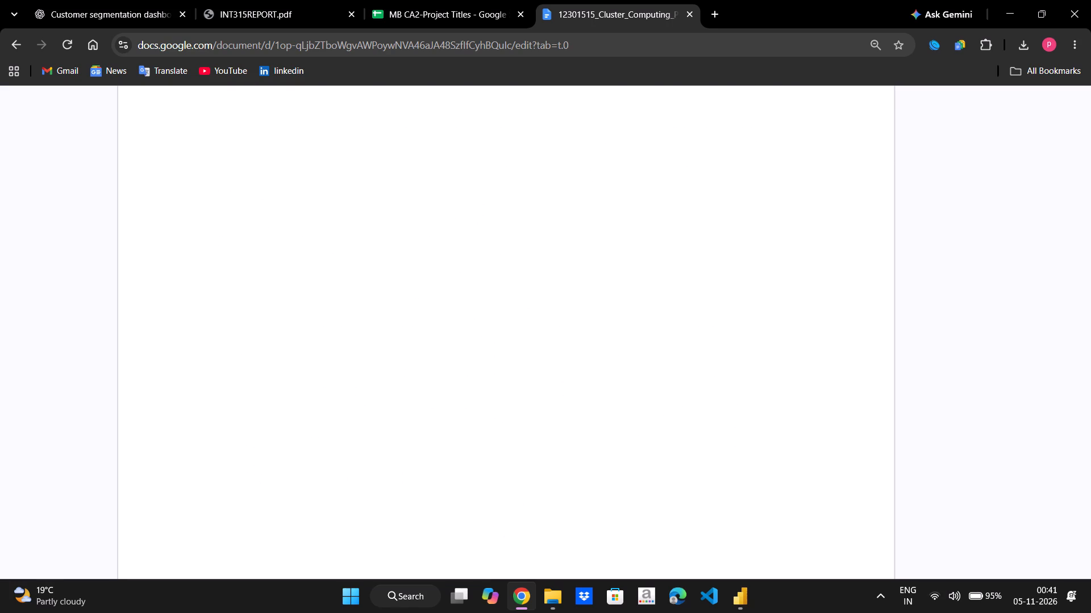
{"action": "scroll", "coordinate": [612, 305], "scroll_direction": "up", "scroll_amount": 1}
{"action": "scroll", "coordinate": [612, 305], "scroll_direction": "down", "scroll_amount": 2}
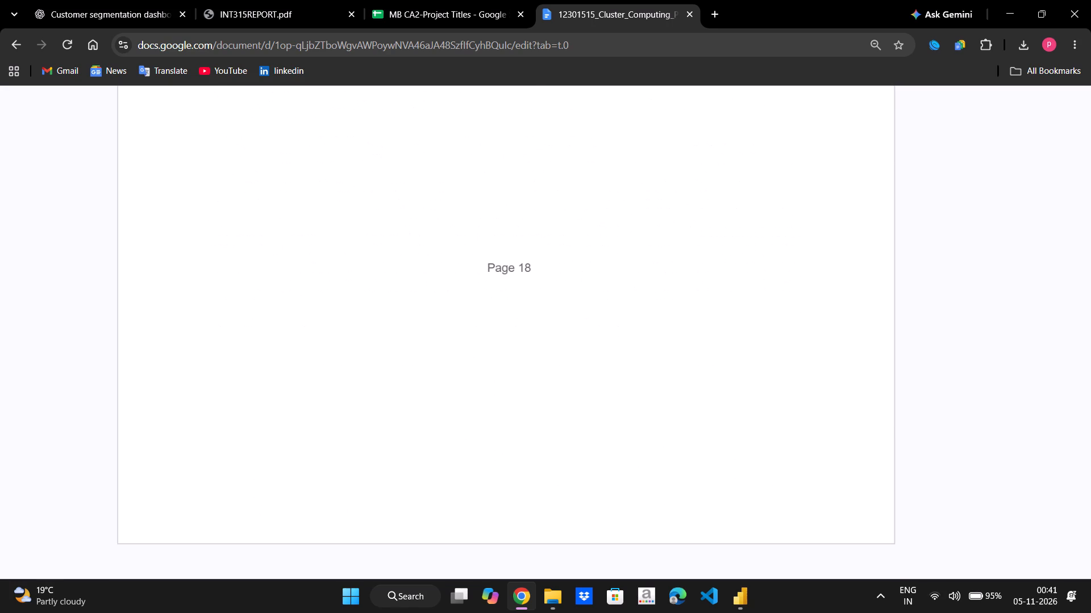
{"action": "left_click", "coordinate": [534, 240]}
{"action": "key", "text": "BackSpace"}
{"action": "key", "text": "BackSpace"}
{"action": "key", "text": "BackSpace"}
{"action": "key", "text": "BackSpace"}
{"action": "key", "text": "BackSpace"}
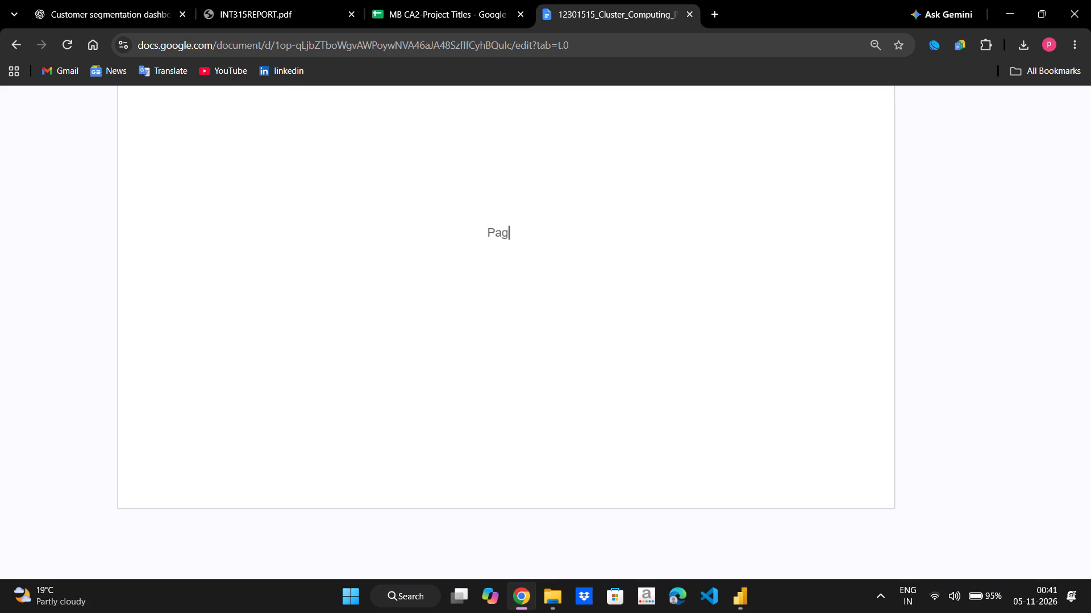
{"action": "key", "text": "BackSpace"}
{"action": "key", "text": "BackSpace"}
{"action": "key", "text": "BackSpace"}
{"action": "key", "text": "BackSpace"}
{"action": "key", "text": "BackSpace"}
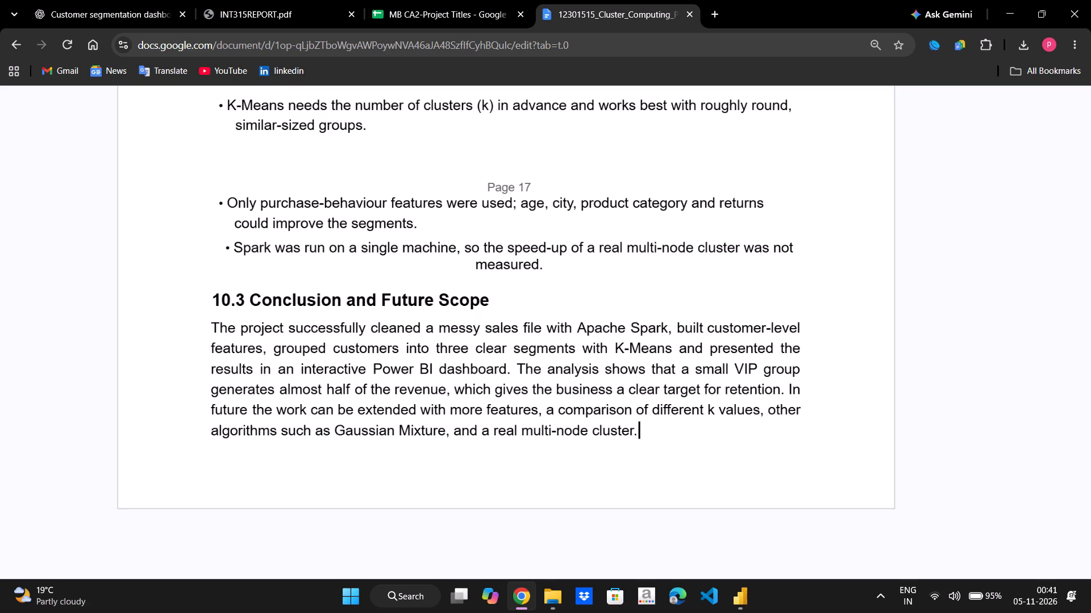
Delete the "Page 15" label and the blank space between the Table 8 caption and the Dashboard Walkthrough heading.
{"action": "scroll", "coordinate": [534, 240], "scroll_direction": "up", "scroll_amount": 7}
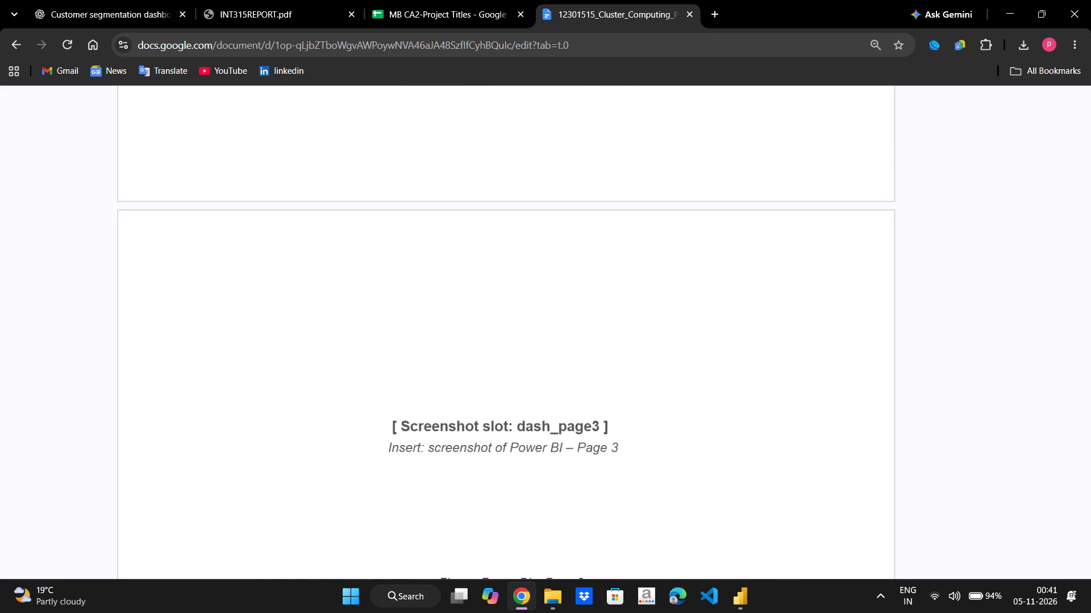
{"action": "scroll", "coordinate": [534, 303], "scroll_direction": "down", "scroll_amount": 1}
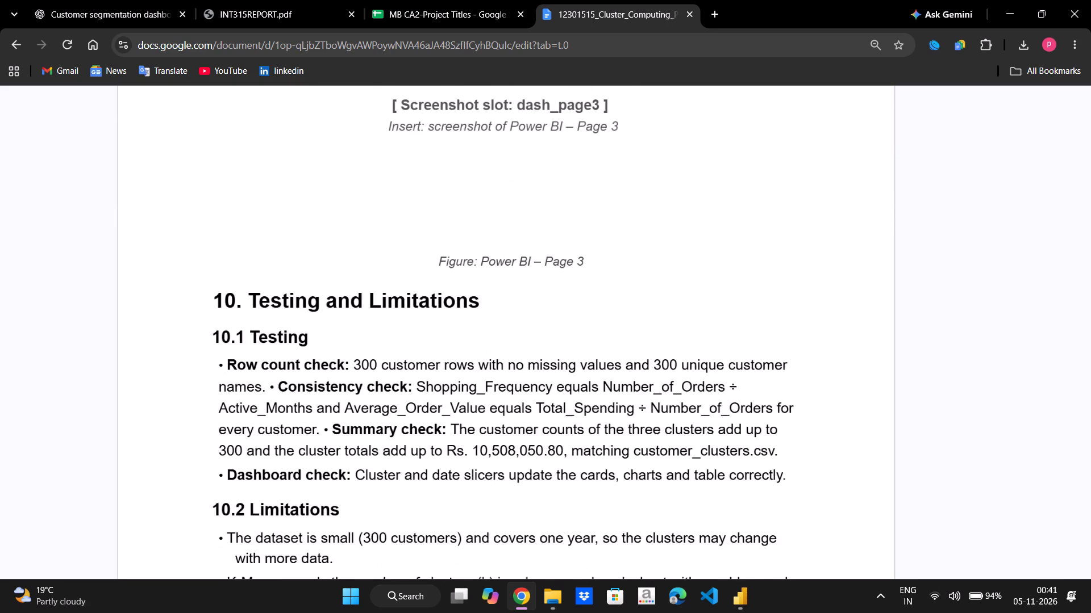
{"action": "scroll", "coordinate": [534, 303], "scroll_direction": "down", "scroll_amount": 1}
{"action": "scroll", "coordinate": [534, 303], "scroll_direction": "up", "scroll_amount": 6}
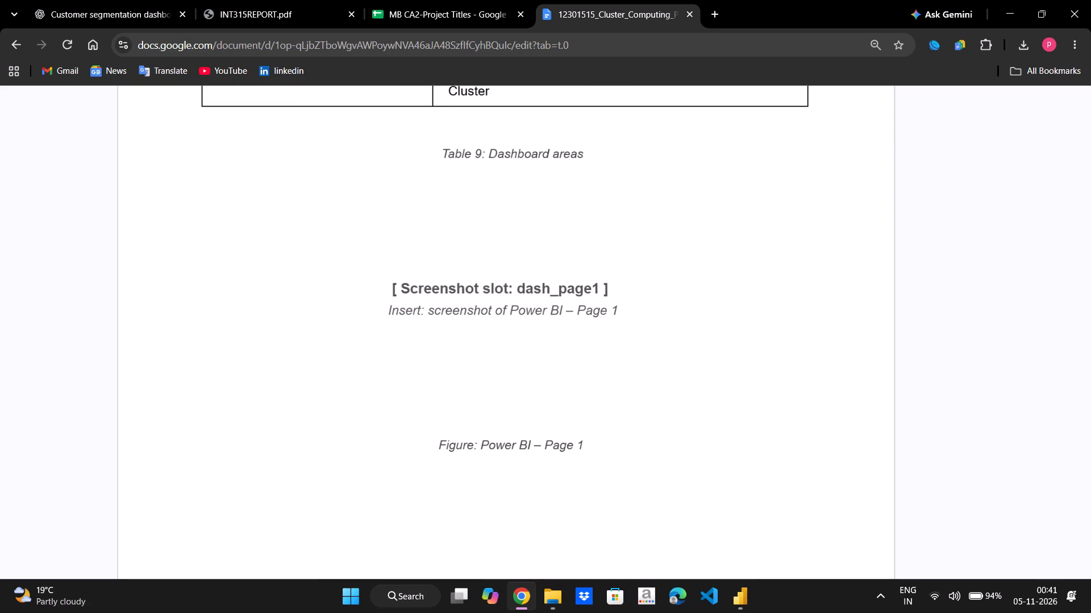
{"action": "scroll", "coordinate": [534, 303], "scroll_direction": "up", "scroll_amount": 8}
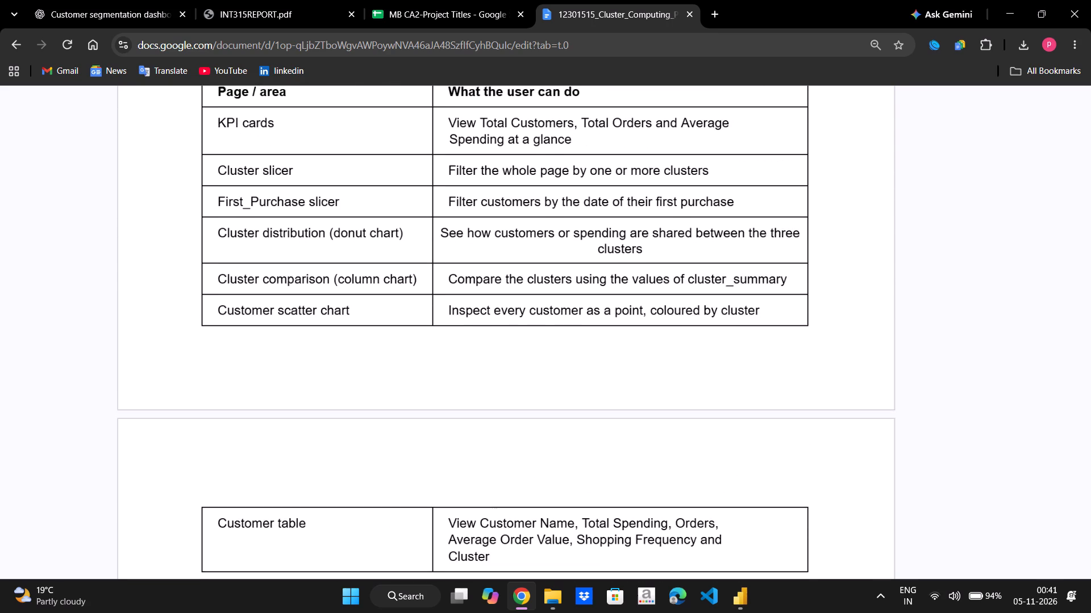
{"action": "scroll", "coordinate": [534, 303], "scroll_direction": "up", "scroll_amount": 5}
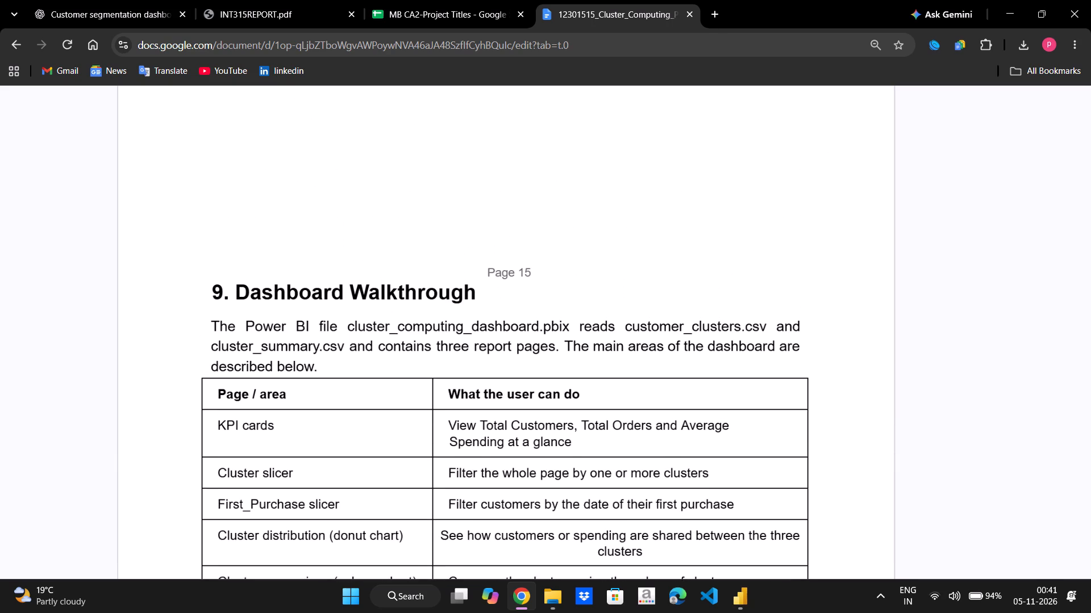
{"action": "scroll", "coordinate": [534, 303], "scroll_direction": "up", "scroll_amount": 2}
{"action": "left_click", "coordinate": [537, 429]}
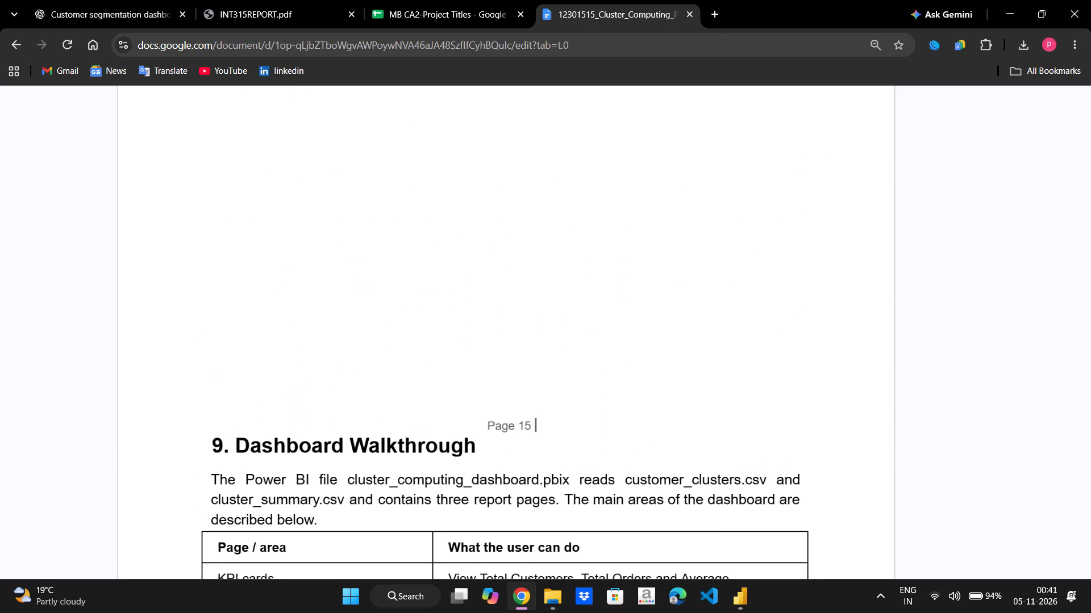
{"action": "key", "text": "BackSpace"}
{"action": "key", "text": "BackSpace"}
{"action": "key", "text": "BackSpace"}
{"action": "key", "text": "BackSpace"}
{"action": "key", "text": "BackSpace"}
{"action": "key", "text": "BackSpace"}
{"action": "key", "text": "BackSpace"}
{"action": "key", "text": "BackSpace"}
{"action": "key", "text": "BackSpace"}
{"action": "key", "text": "BackSpace"}
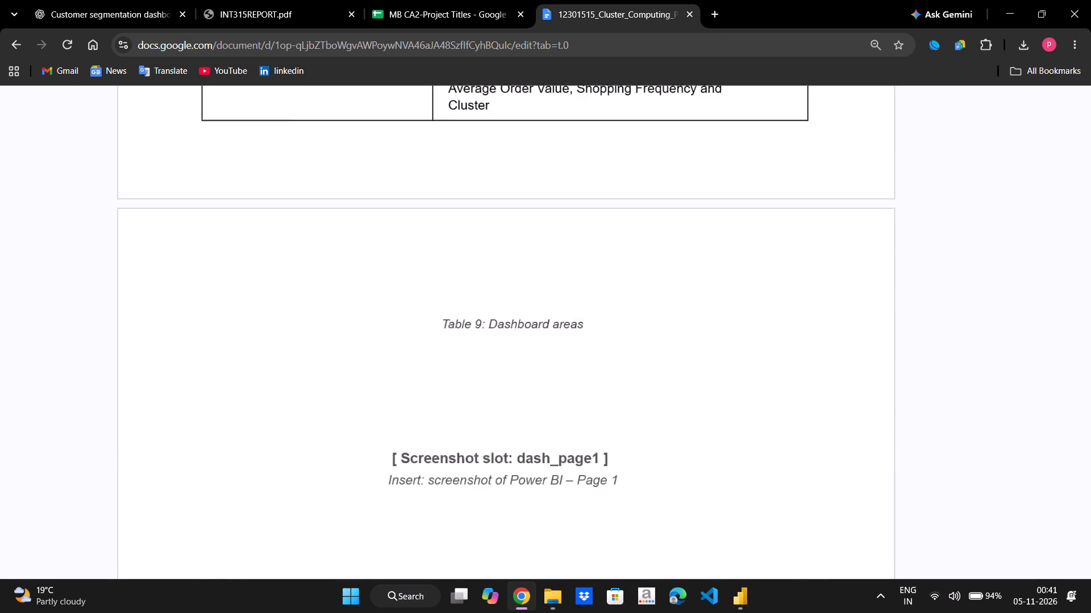
Check the report from the dashboard areas table back up to the cluster charts for leftover page labels and blank space.
{"action": "scroll", "coordinate": [511, 488], "scroll_direction": "down", "scroll_amount": 3}
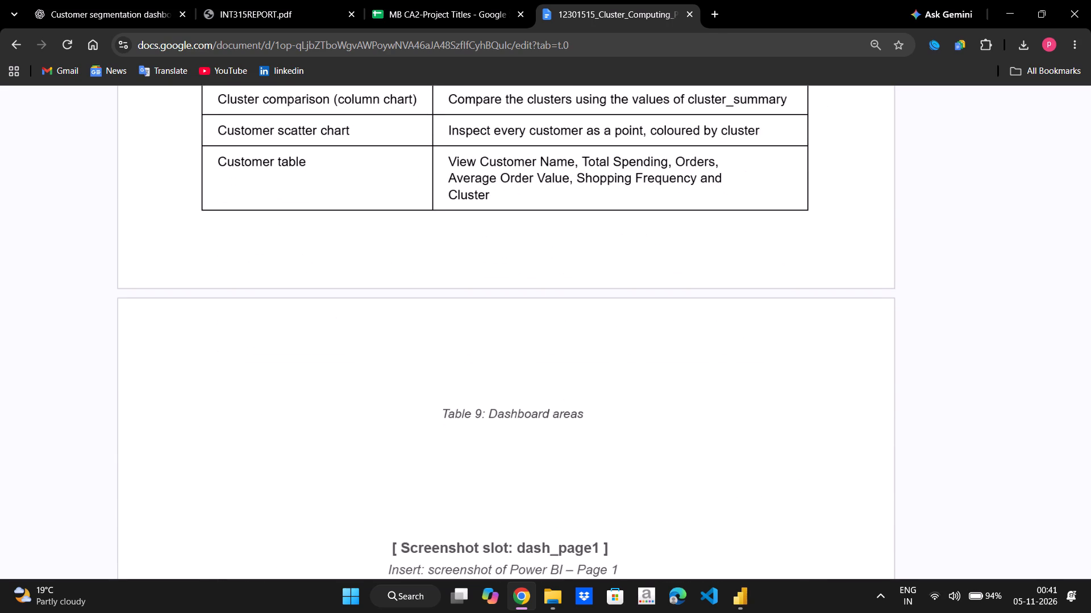
{"action": "scroll", "coordinate": [511, 488], "scroll_direction": "down", "scroll_amount": 3}
{"action": "scroll", "coordinate": [511, 488], "scroll_direction": "up", "scroll_amount": 3}
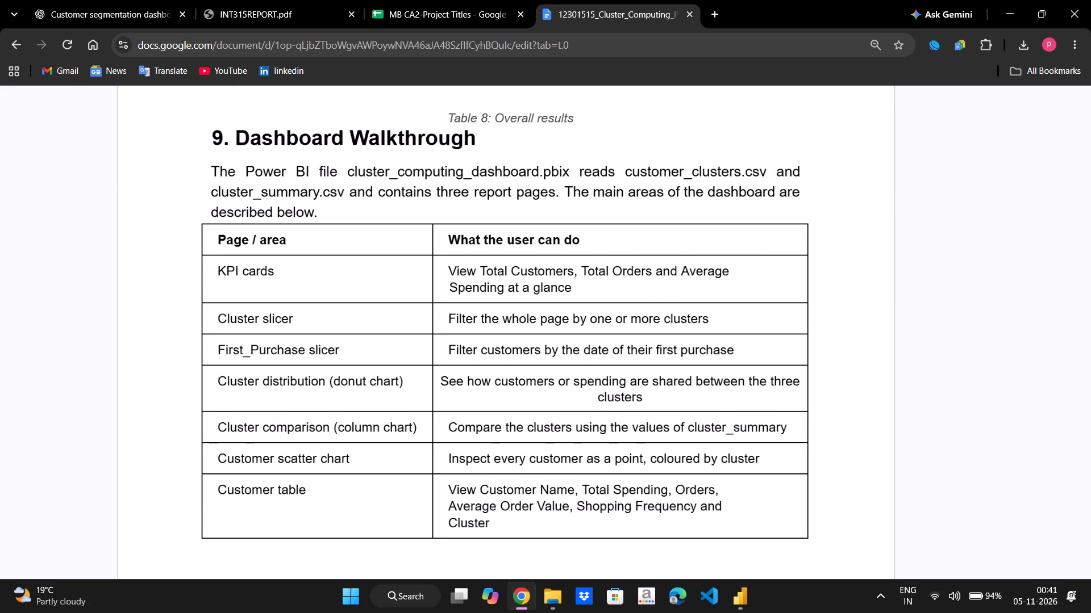
{"action": "scroll", "coordinate": [511, 488], "scroll_direction": "up", "scroll_amount": 3}
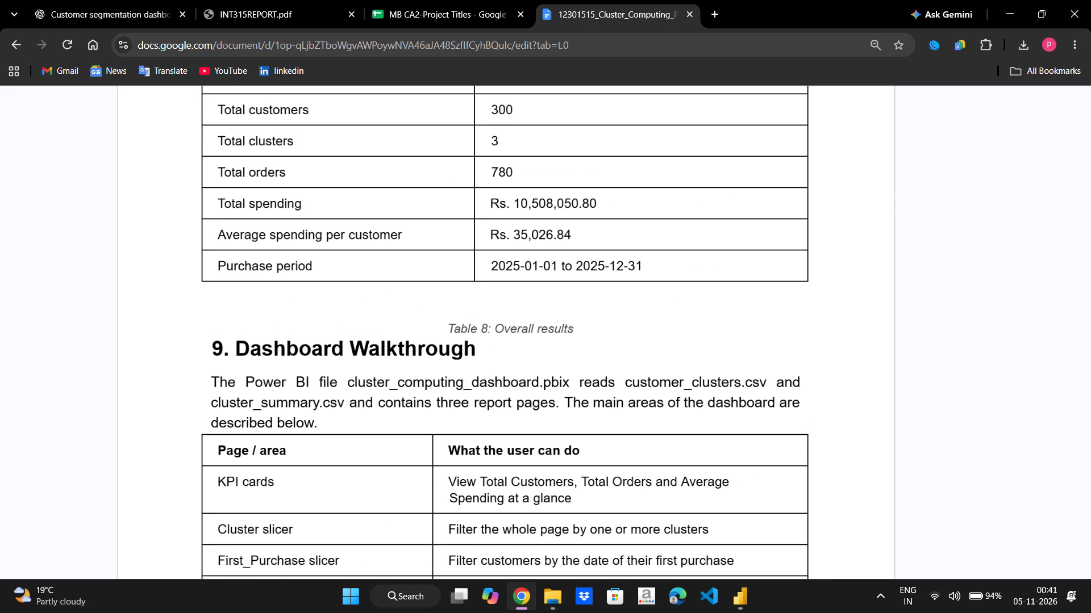
{"action": "scroll", "coordinate": [511, 488], "scroll_direction": "up", "scroll_amount": 1}
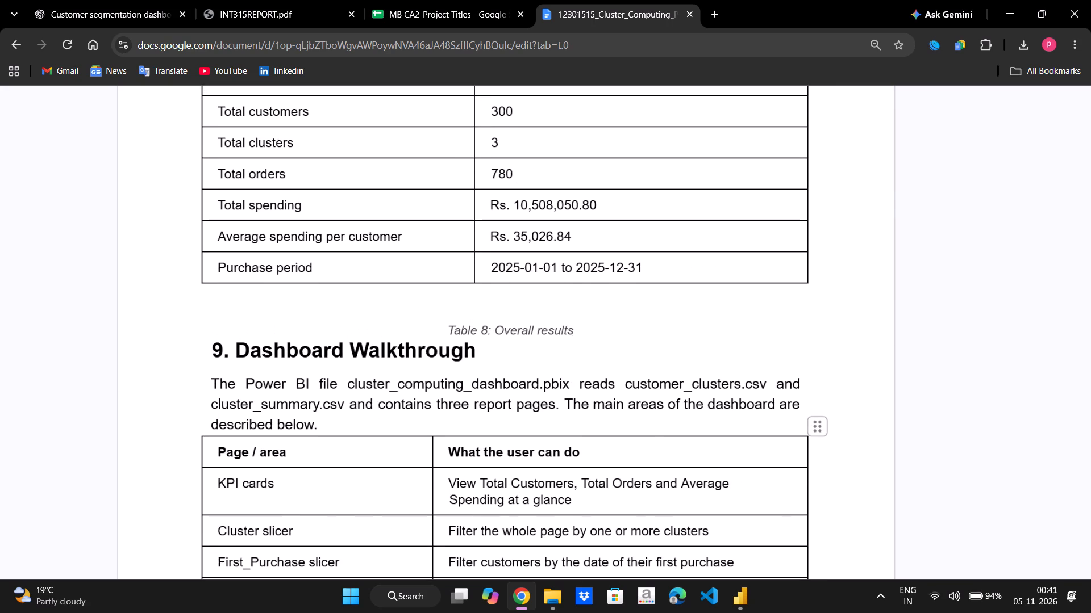
{"action": "scroll", "coordinate": [494, 433], "scroll_direction": "up", "scroll_amount": 6}
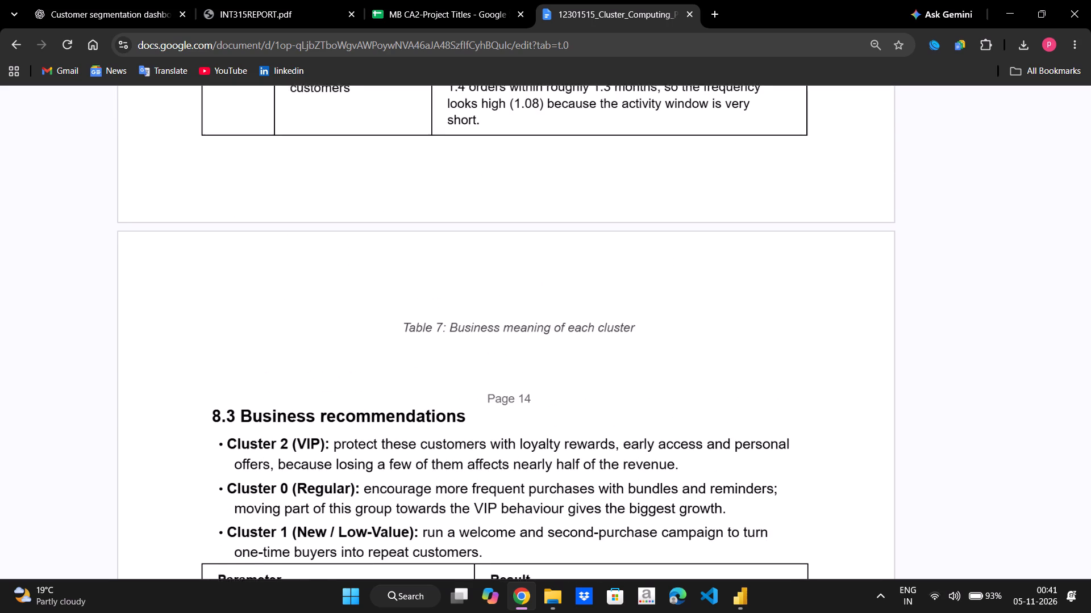
{"action": "scroll", "coordinate": [494, 433], "scroll_direction": "up", "scroll_amount": 8}
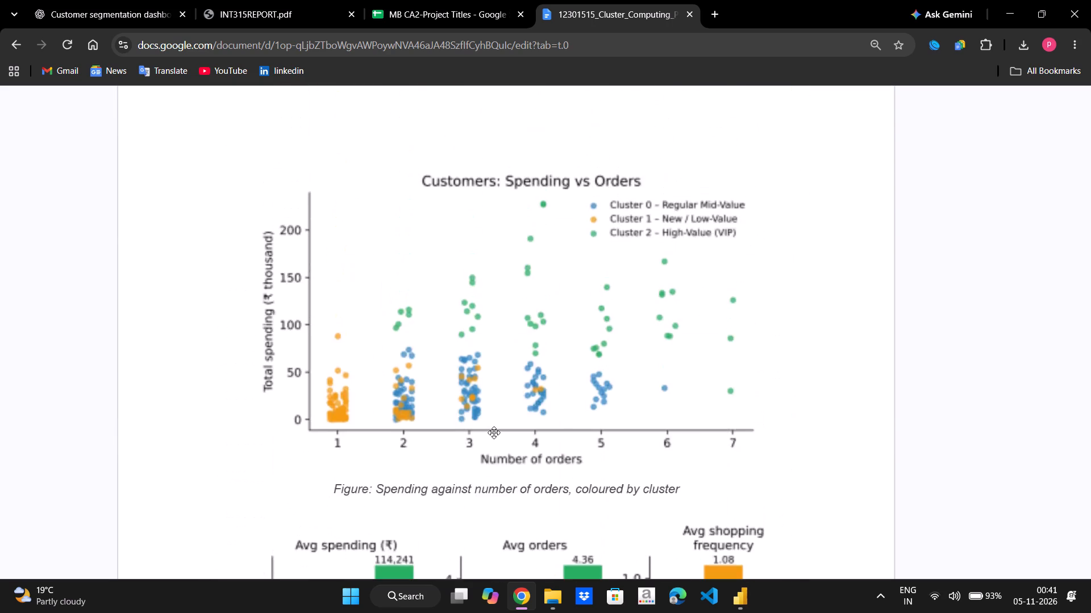
{"action": "scroll", "coordinate": [494, 433], "scroll_direction": "up", "scroll_amount": 2}
Remove the blank space between the revenue share figure caption and the "Page 13" label below it.
{"action": "scroll", "coordinate": [494, 433], "scroll_direction": "down", "scroll_amount": 6}
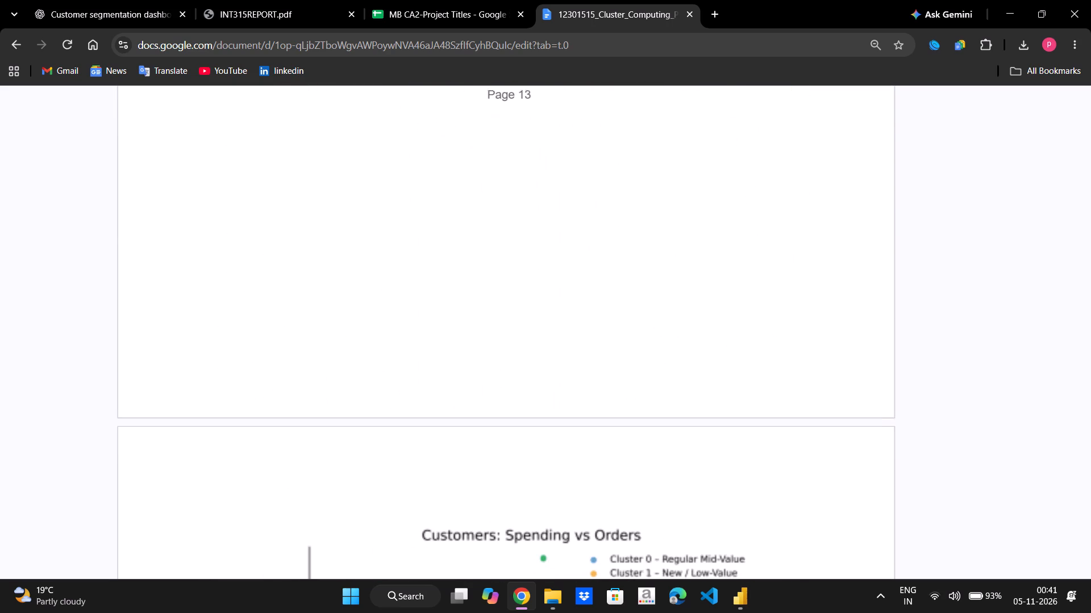
{"action": "scroll", "coordinate": [494, 433], "scroll_direction": "down", "scroll_amount": 1}
{"action": "scroll", "coordinate": [494, 433], "scroll_direction": "up", "scroll_amount": 1}
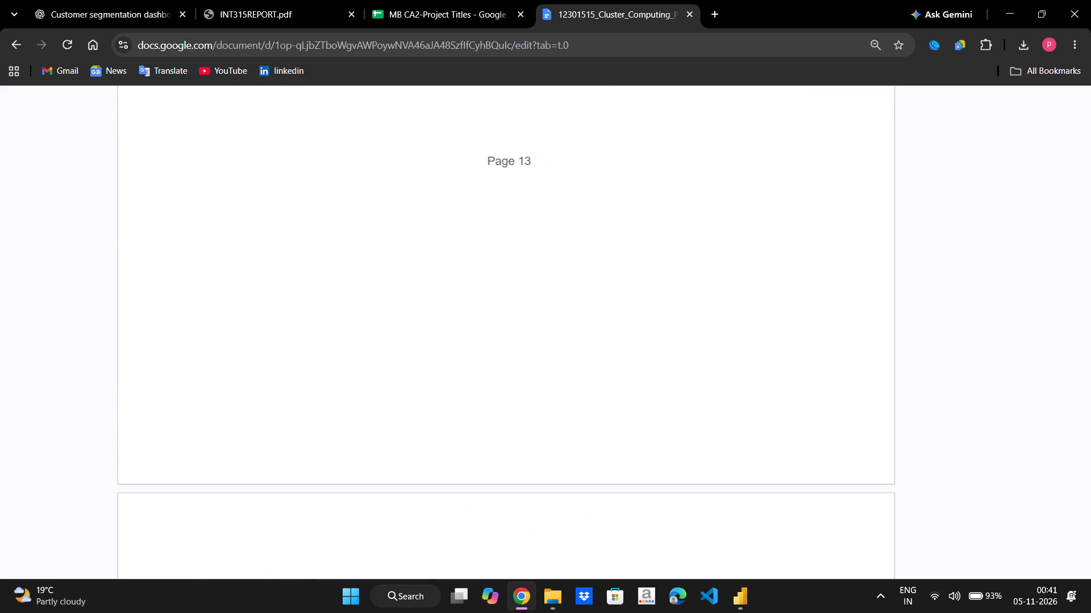
{"action": "scroll", "coordinate": [494, 433], "scroll_direction": "up", "scroll_amount": 1}
{"action": "left_click", "coordinate": [467, 439]}
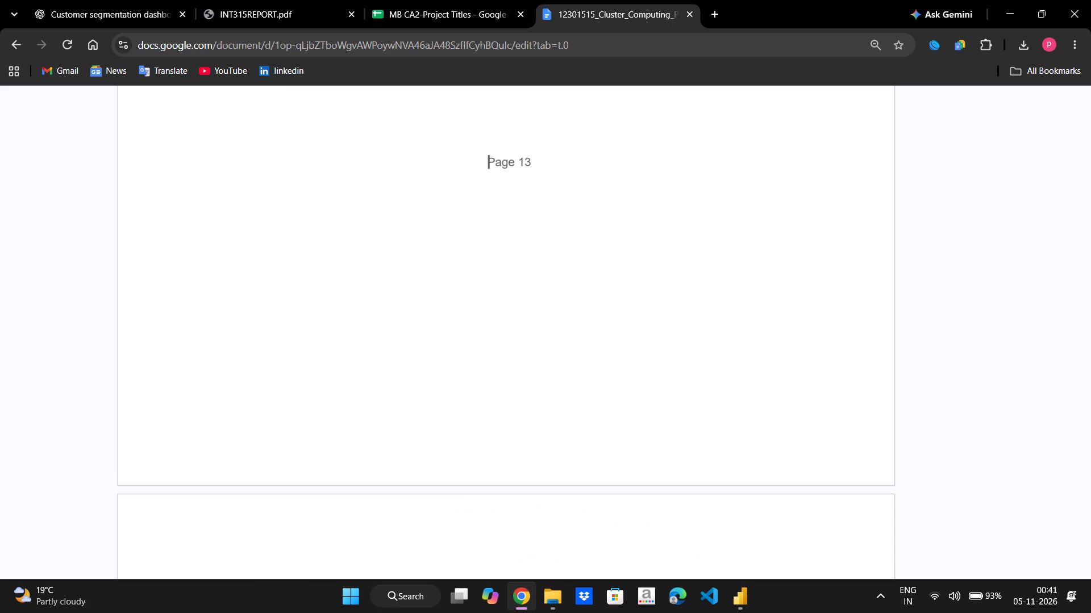
{"action": "key", "text": "BackSpace"}
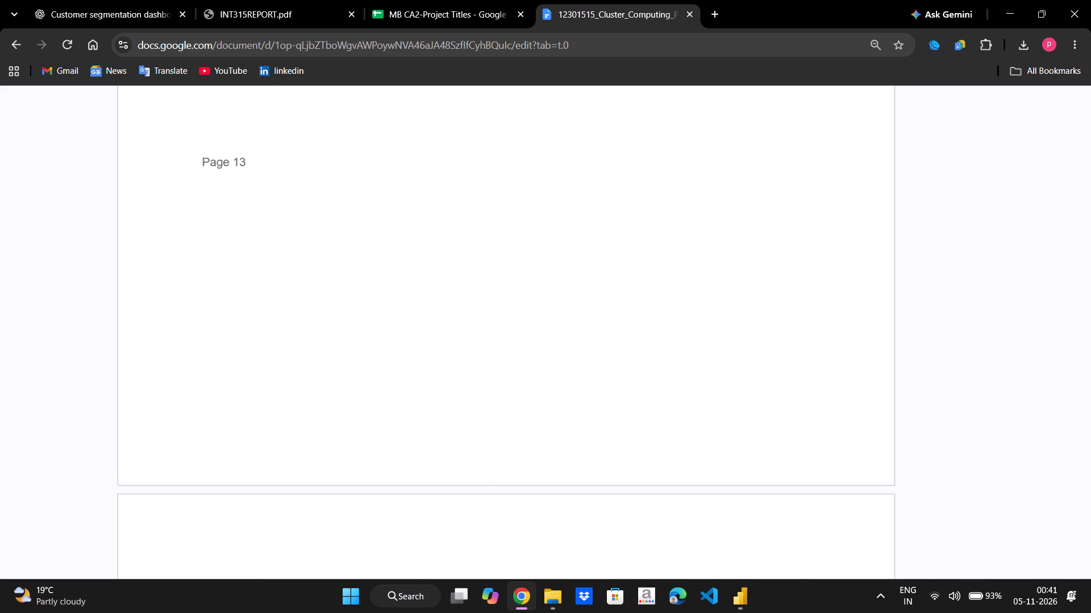
{"action": "key", "text": "BackSpace"}
{"action": "scroll", "coordinate": [467, 439], "scroll_direction": "up", "scroll_amount": 4}
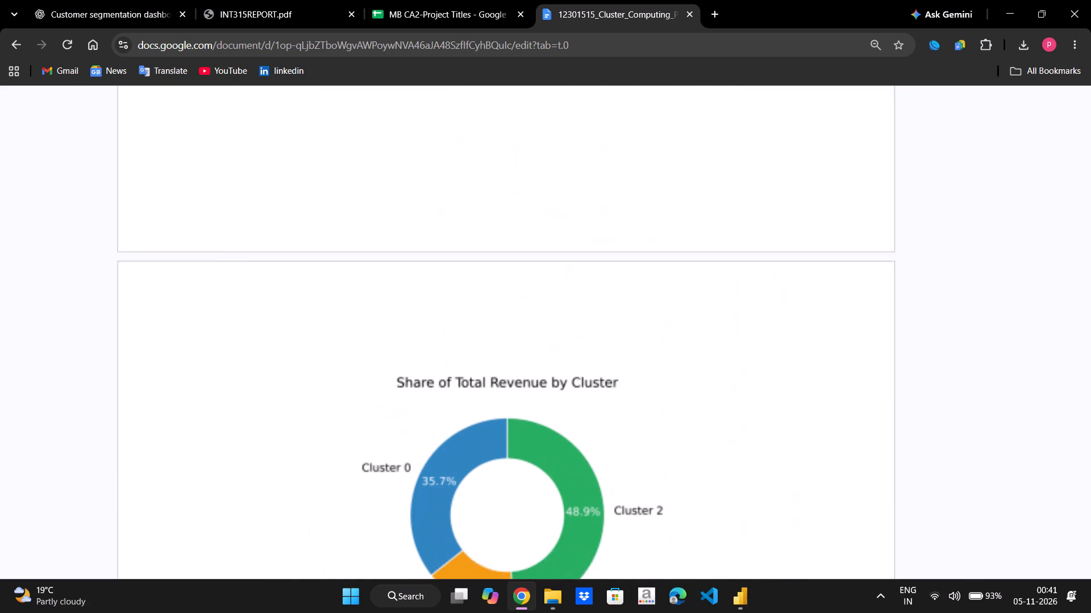
{"action": "scroll", "coordinate": [467, 439], "scroll_direction": "up", "scroll_amount": 1}
{"action": "scroll", "coordinate": [467, 439], "scroll_direction": "down", "scroll_amount": 2}
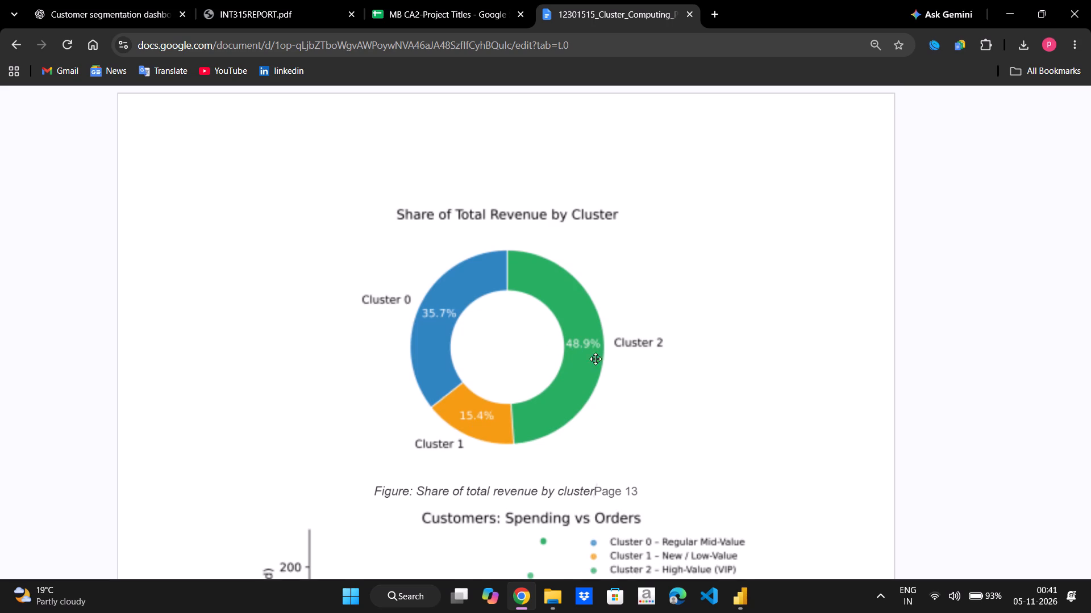
Delete the "Page 13" text after the caption, leaving it as "Figure: Share of total revenue by cluster".
{"action": "key", "text": "Right"}
{"action": "key", "text": "Right"}
{"action": "key", "text": "Right"}
{"action": "key", "text": "Right"}
{"action": "key", "text": "Right"}
{"action": "key", "text": "Right"}
{"action": "key", "text": "Right"}
{"action": "key", "text": "BackSpace"}
{"action": "key", "text": "BackSpace"}
{"action": "key", "text": "BackSpace"}
{"action": "key", "text": "BackSpace"}
{"action": "key", "text": "BackSpace"}
{"action": "key", "text": "BackSpace"}
{"action": "key", "text": "BackSpace"}
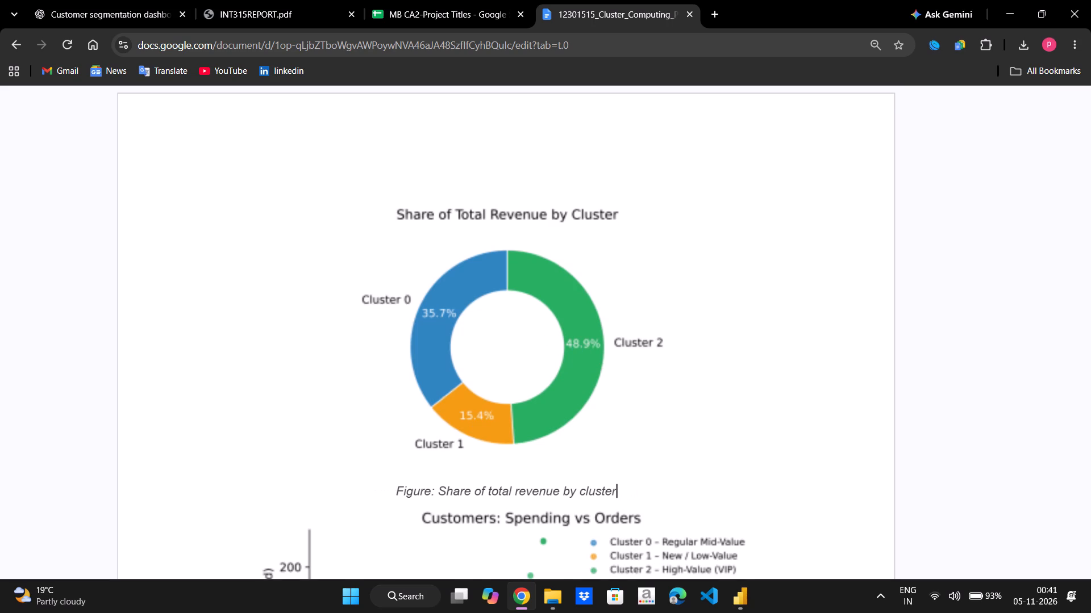
{"action": "key", "text": "BackSpace"}
{"action": "key", "text": "r"}
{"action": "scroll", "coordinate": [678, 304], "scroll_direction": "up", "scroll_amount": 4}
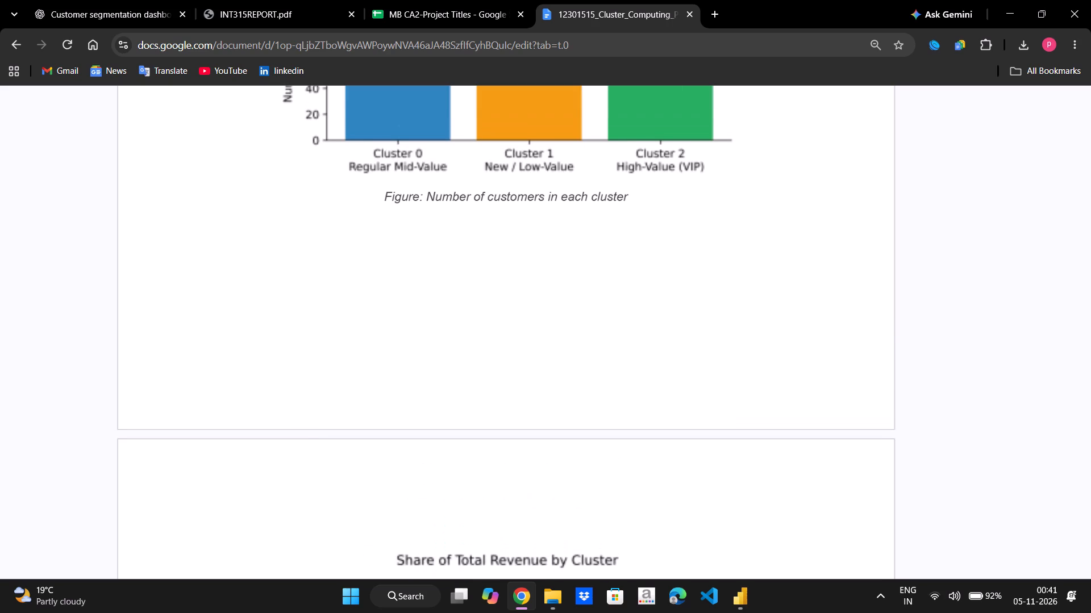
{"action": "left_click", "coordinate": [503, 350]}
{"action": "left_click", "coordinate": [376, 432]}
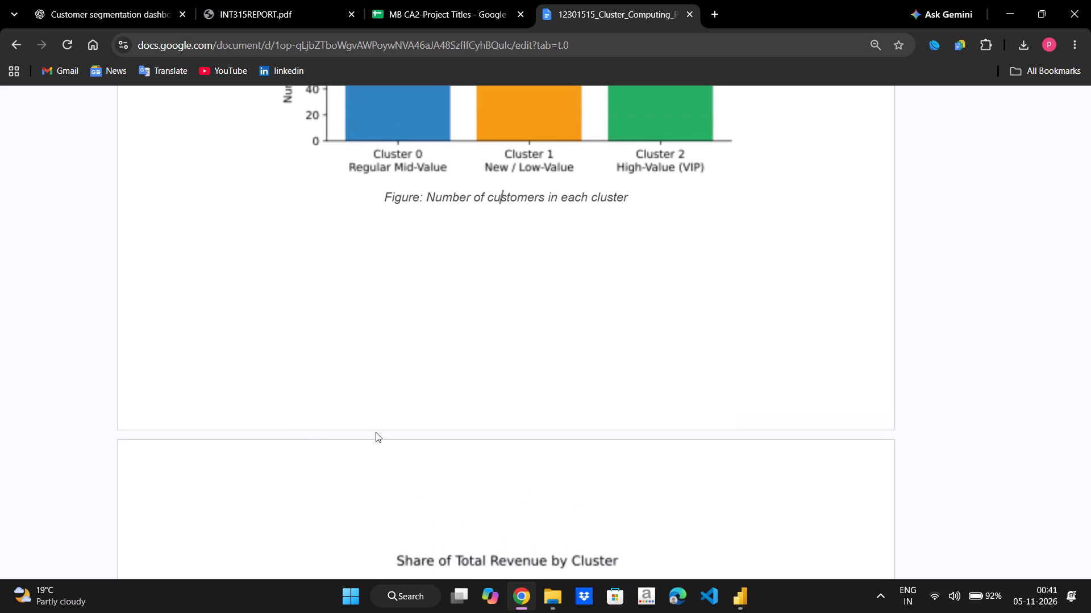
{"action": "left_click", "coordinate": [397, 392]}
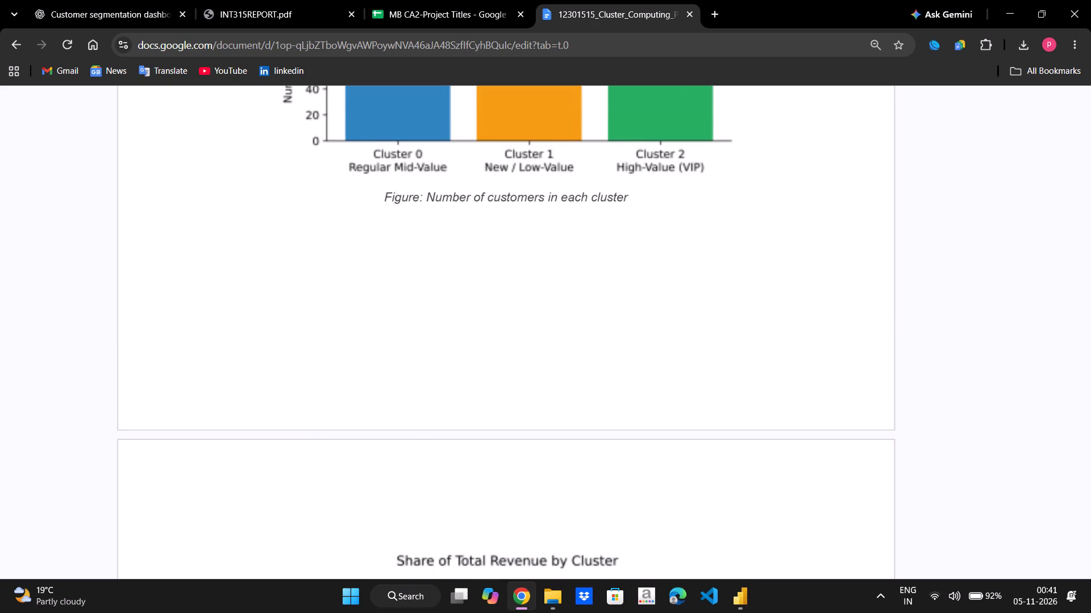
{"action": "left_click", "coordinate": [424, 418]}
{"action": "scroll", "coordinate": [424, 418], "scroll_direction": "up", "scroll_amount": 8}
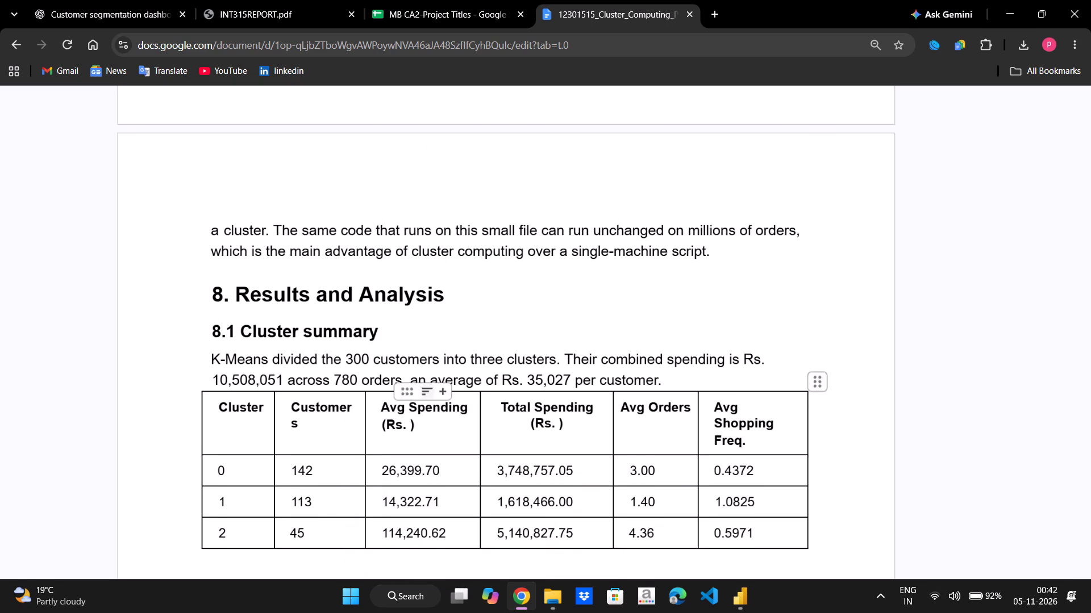
Remove the large blank space above the "Page 11" label that precedes the section 7 Code Explanation heading.
{"action": "scroll", "coordinate": [460, 317], "scroll_direction": "up", "scroll_amount": 3}
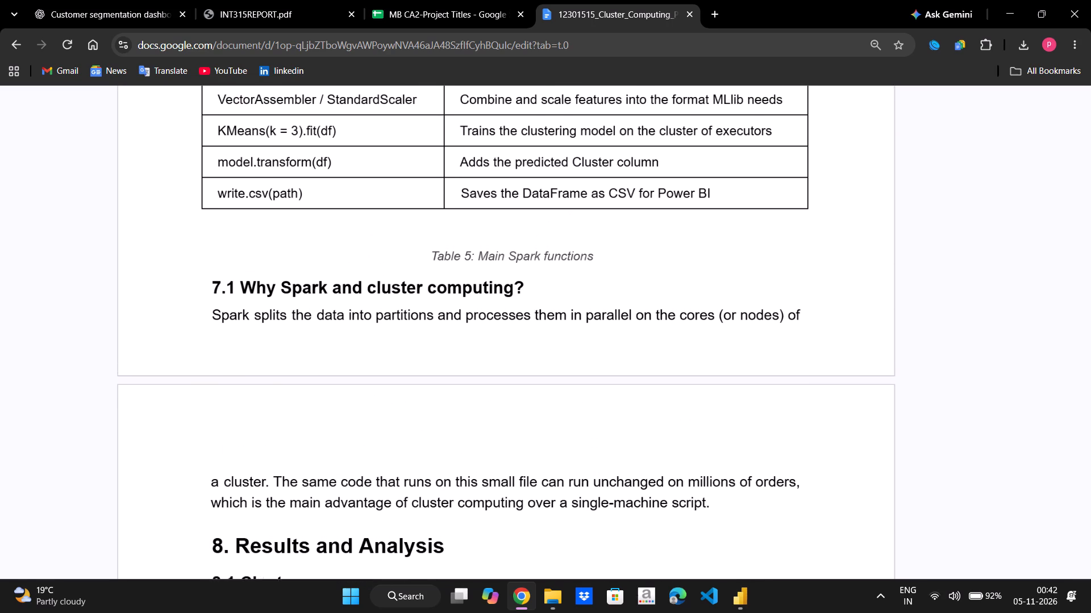
{"action": "scroll", "coordinate": [460, 317], "scroll_direction": "up", "scroll_amount": 1}
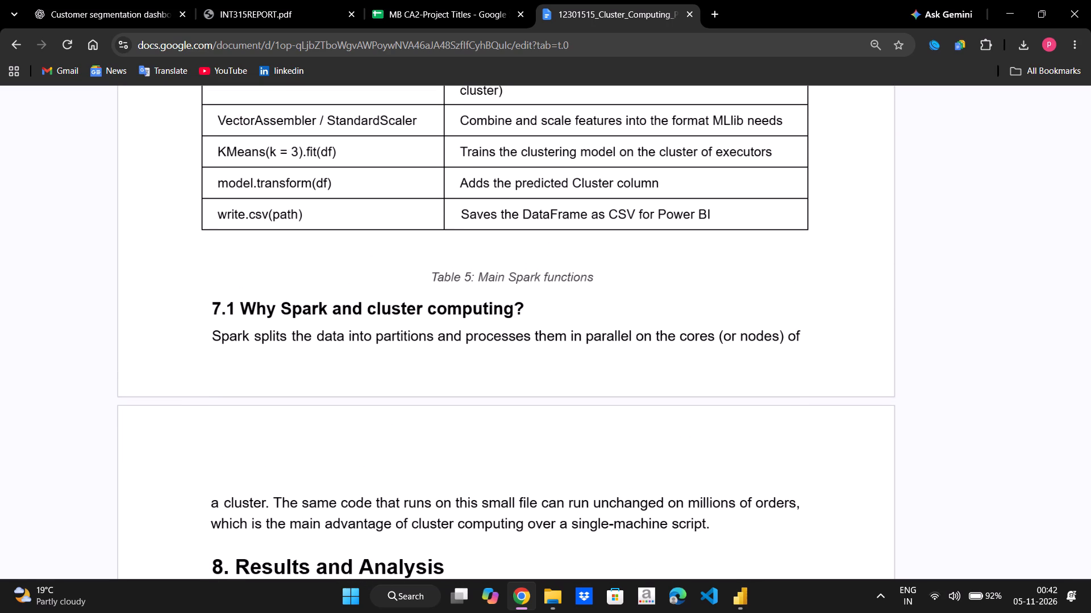
{"action": "scroll", "coordinate": [545, 373], "scroll_direction": "up", "scroll_amount": 4}
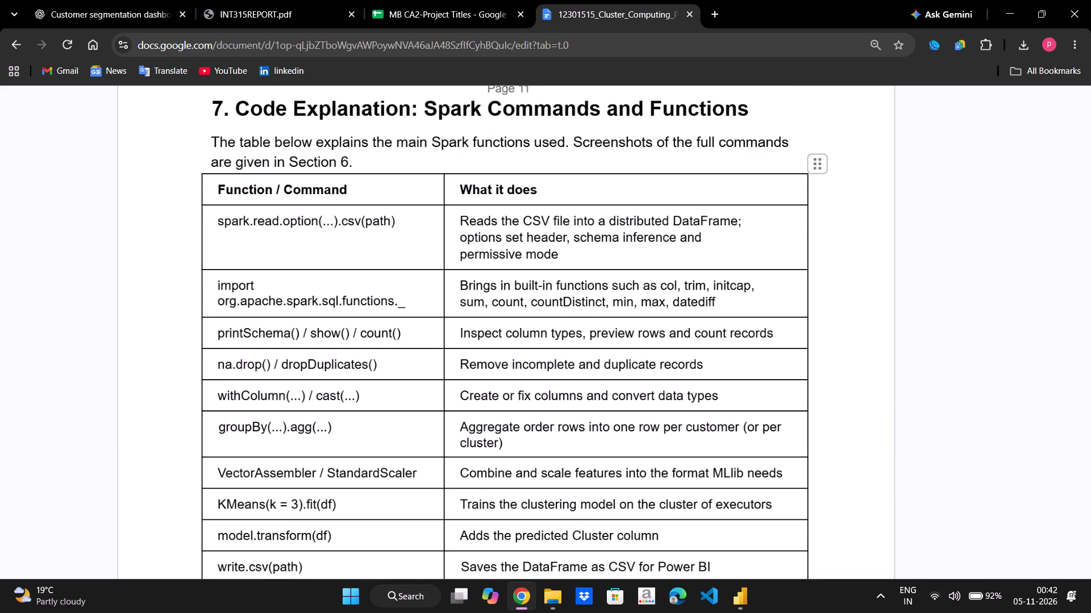
{"action": "scroll", "coordinate": [545, 373], "scroll_direction": "up", "scroll_amount": 2}
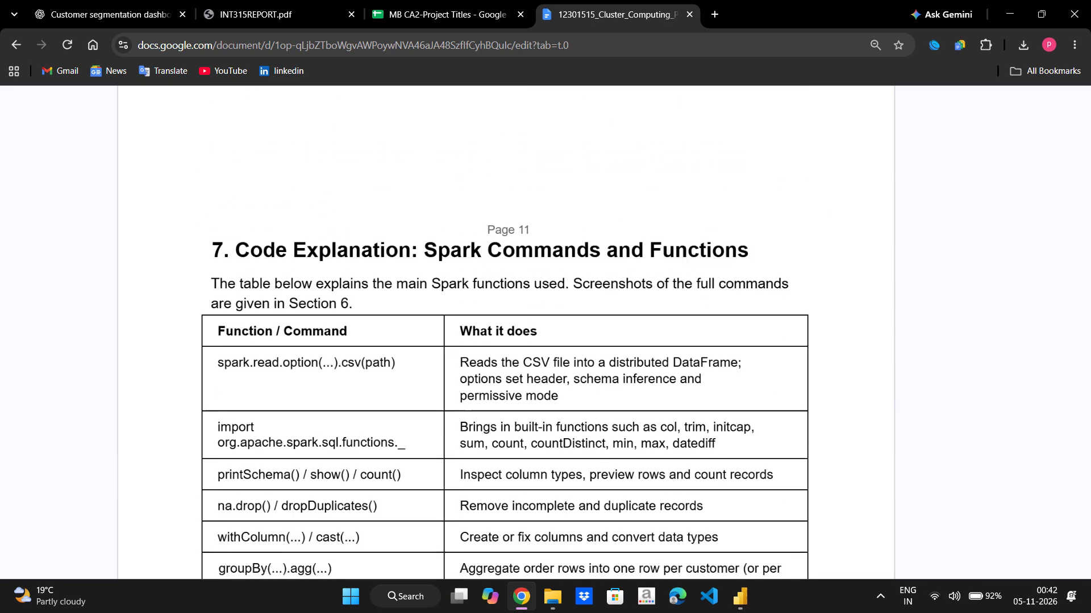
{"action": "scroll", "coordinate": [545, 373], "scroll_direction": "up", "scroll_amount": 1}
{"action": "scroll", "coordinate": [556, 324], "scroll_direction": "up", "scroll_amount": 2}
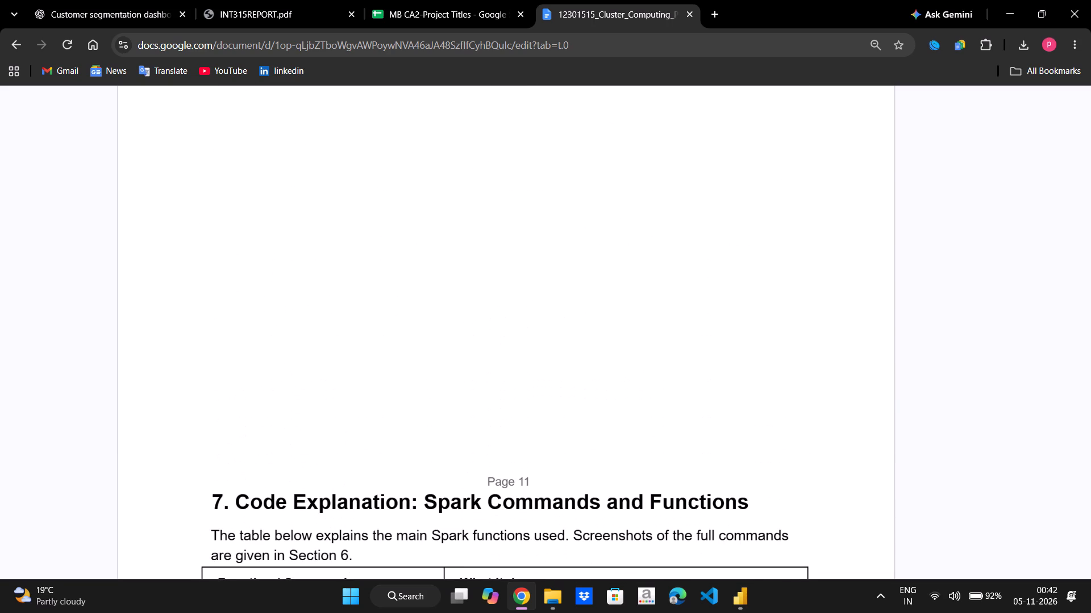
{"action": "left_click", "coordinate": [483, 471]}
{"action": "key", "text": "BackSpace"}
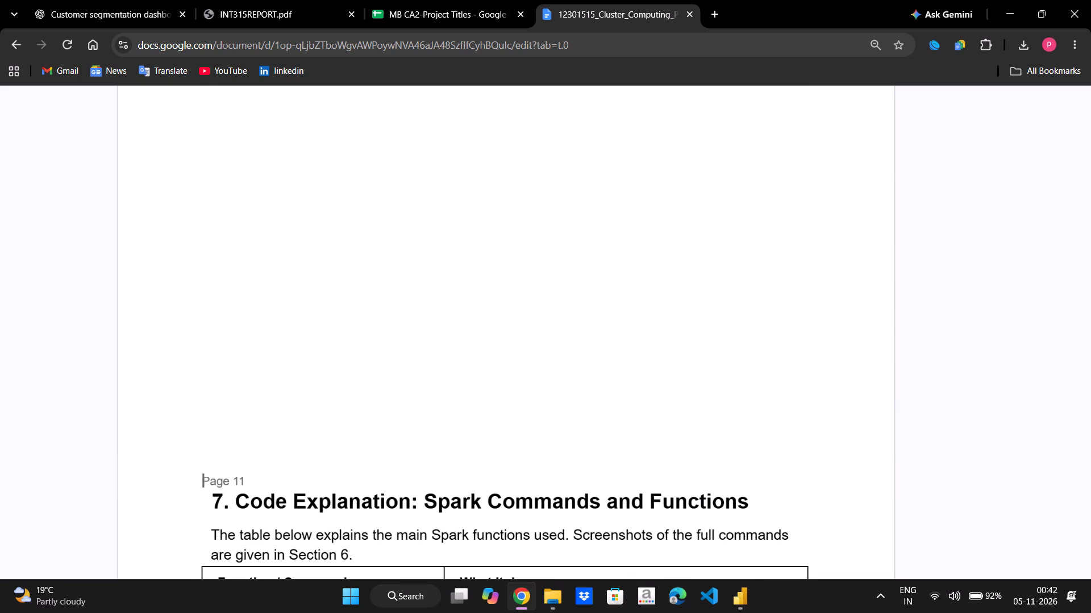
{"action": "key", "text": "BackSpace"}
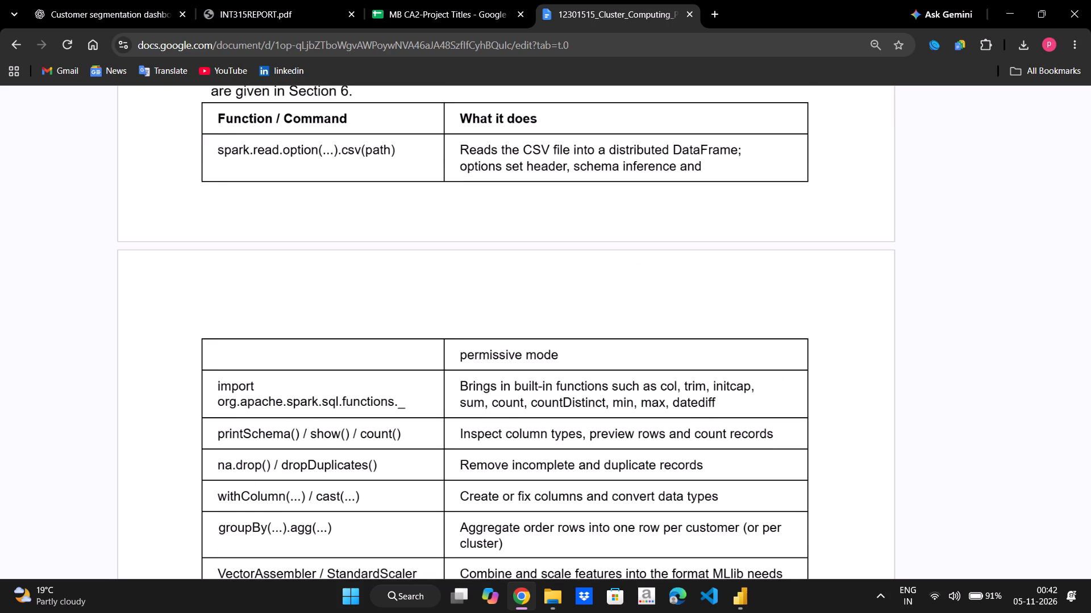
Delete the "Output of Step 10" caption text in front of the "Page 11" label.
{"action": "scroll", "coordinate": [599, 313], "scroll_direction": "up", "scroll_amount": 2}
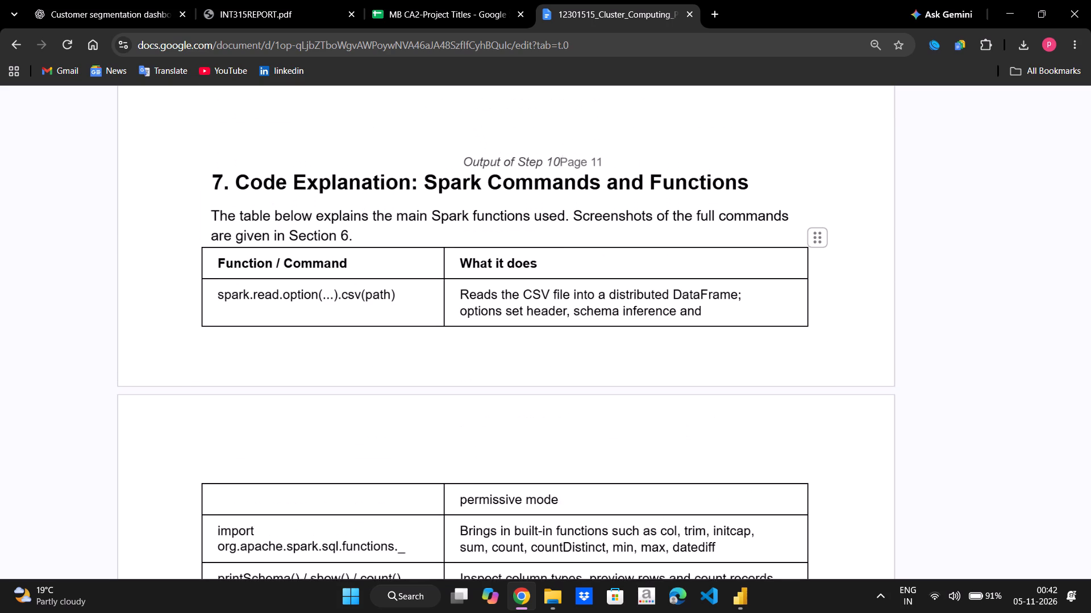
{"action": "scroll", "coordinate": [599, 313], "scroll_direction": "up", "scroll_amount": 1}
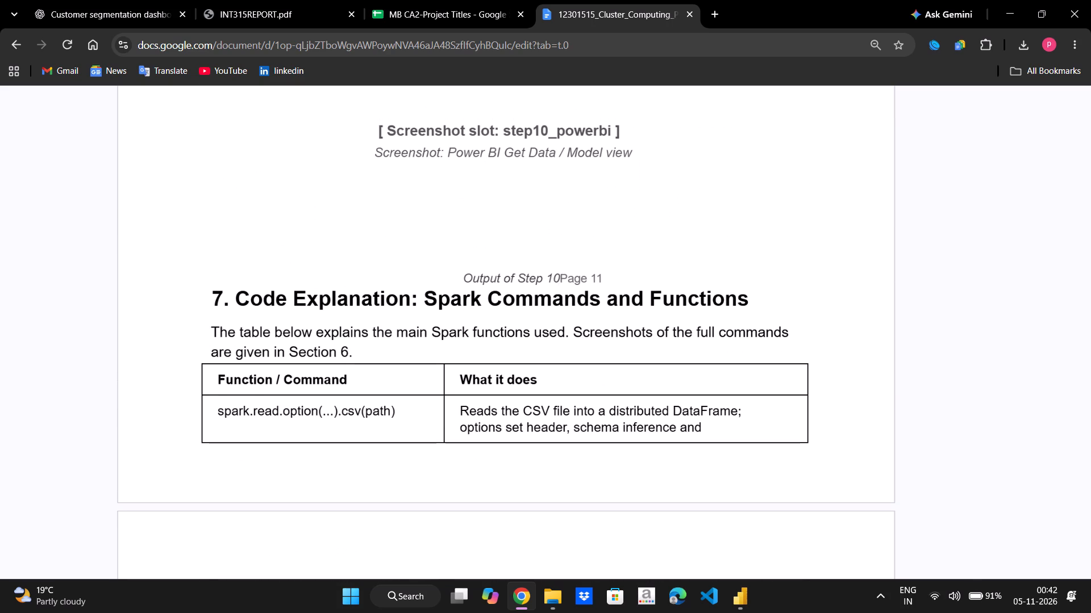
{"action": "key", "text": "BackSpace"}
{"action": "key", "text": "BackSpace"}
{"action": "key", "text": "BackSpace"}
{"action": "key", "text": "BackSpace"}
{"action": "key", "text": "BackSpace"}
{"action": "key", "text": "BackSpace"}
{"action": "key", "text": "BackSpace"}
{"action": "key", "text": "BackSpace"}
{"action": "key", "text": "BackSpace"}
{"action": "key", "text": "BackSpace"}
{"action": "key", "text": "BackSpace"}
{"action": "key", "text": "BackSpace"}
{"action": "key", "text": "BackSpace"}
{"action": "key", "text": "BackSpace"}
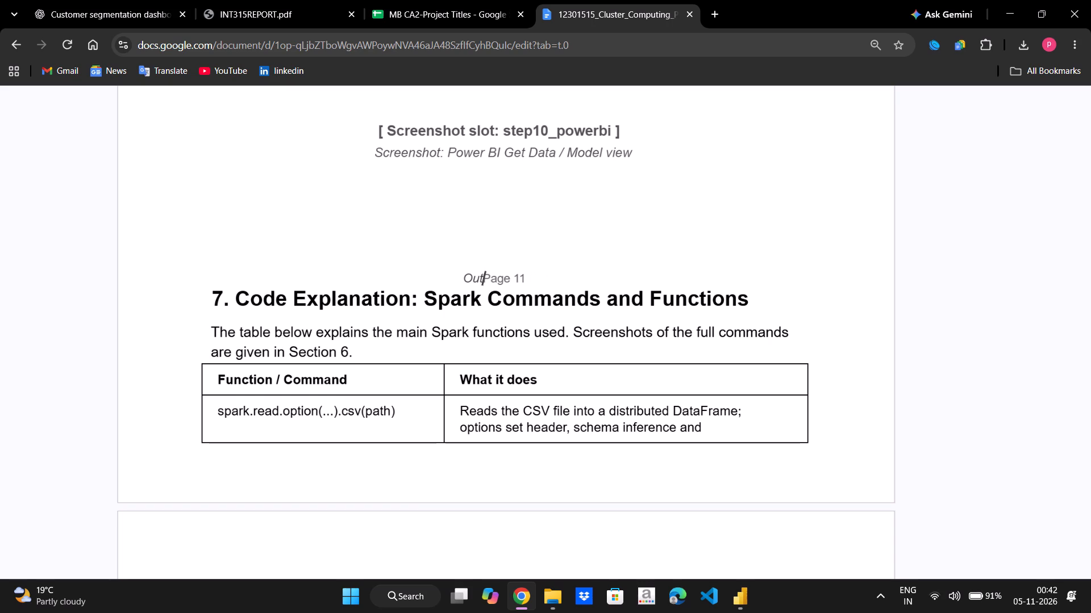
{"action": "key", "text": "BackSpace"}
{"action": "key", "text": "BackSpace"}
{"action": "key", "text": "BackSpace"}
Delete the "Page 11" label and the blank space between the Power BI screenshot caption and the section 7 heading.
{"action": "key", "text": "Right"}
{"action": "key", "text": "Right"}
{"action": "key", "text": "Right"}
{"action": "key", "text": "Right"}
{"action": "key", "text": "Right"}
{"action": "key", "text": "Right"}
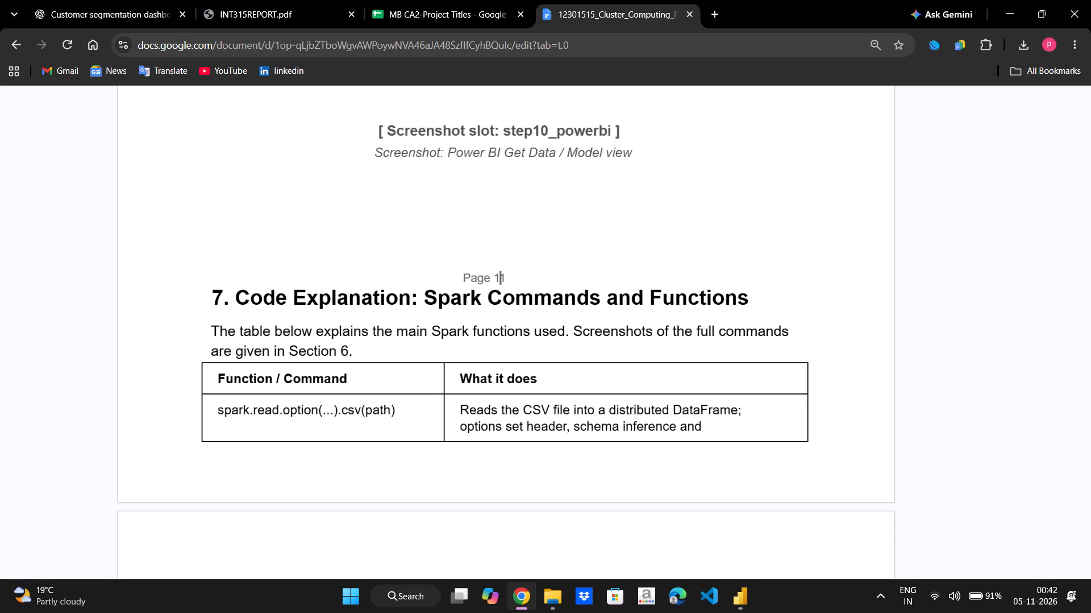
{"action": "key", "text": "Right"}
{"action": "key", "text": "BackSpace"}
{"action": "key", "text": "BackSpace"}
{"action": "key", "text": "BackSpace"}
{"action": "key", "text": "BackSpace"}
{"action": "key", "text": "BackSpace"}
{"action": "key", "text": "BackSpace"}
{"action": "key", "text": "BackSpace"}
{"action": "key", "text": "BackSpace"}
{"action": "key", "text": "BackSpace"}
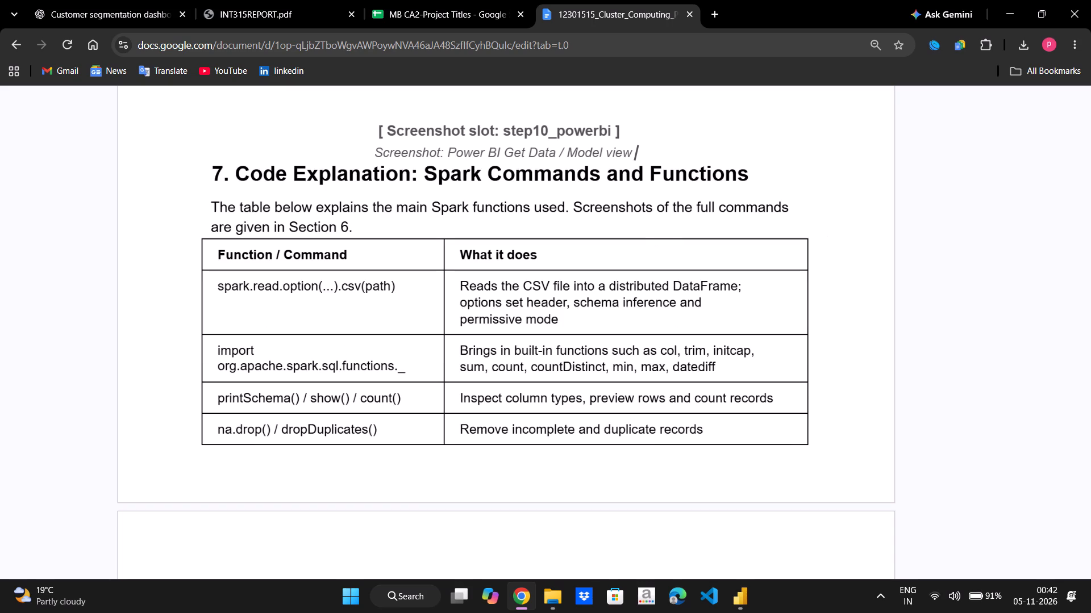
Delete the "[ Screenshot slot: step10_powerbi ]" placeholder and the blank space between it and the Step 10 paragraph.
{"action": "left_click", "coordinate": [622, 130]}
{"action": "key", "text": "BackSpace"}
{"action": "key", "text": "BackSpace"}
{"action": "key", "text": "BackSpace"}
{"action": "key", "text": "BackSpace"}
{"action": "key", "text": "BackSpace"}
{"action": "key", "text": "BackSpace"}
{"action": "key", "text": "BackSpace"}
{"action": "key", "text": "BackSpace"}
{"action": "key", "text": "BackSpace"}
{"action": "key", "text": "BackSpace"}
{"action": "key", "text": "BackSpace"}
{"action": "key", "text": "BackSpace"}
{"action": "key", "text": "BackSpace"}
{"action": "key", "text": "BackSpace"}
{"action": "key", "text": "BackSpace"}
{"action": "key", "text": "BackSpace"}
{"action": "key", "text": "BackSpace"}
{"action": "key", "text": "BackSpace"}
{"action": "key", "text": "BackSpace"}
{"action": "key", "text": "BackSpace"}
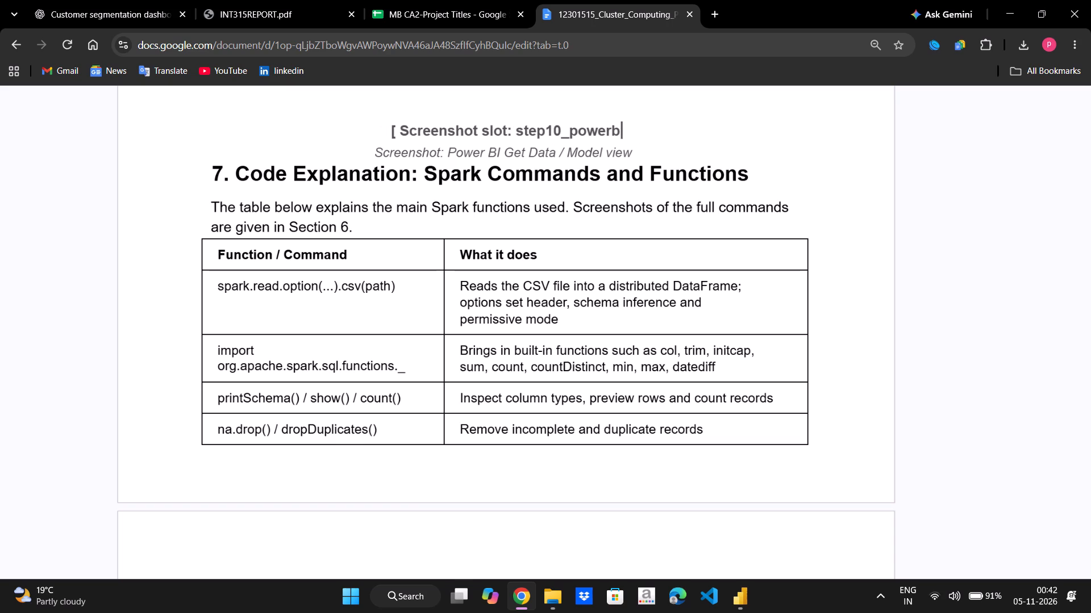
{"action": "key", "text": "BackSpace"}
{"action": "key", "text": "BackSpace"}
{"action": "key", "text": "BackSpace"}
{"action": "key", "text": "BackSpace"}
{"action": "key", "text": "BackSpace"}
{"action": "key", "text": "BackSpace"}
{"action": "key", "text": "BackSpace"}
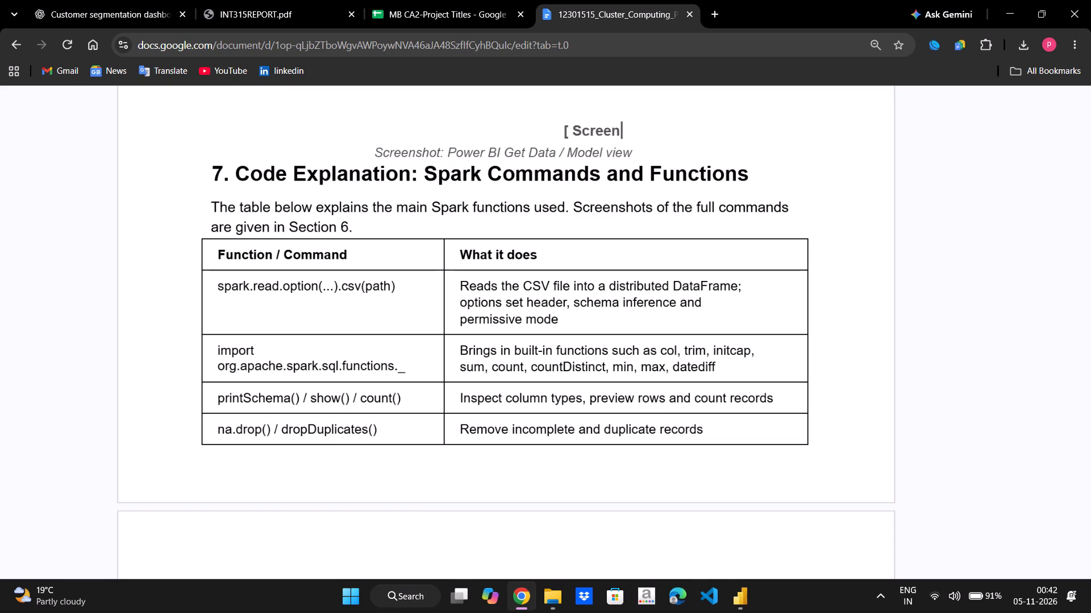
{"action": "key", "text": "BackSpace"}
{"action": "key", "text": "BackSpace"}
{"action": "key", "text": "BackSpace"}
{"action": "key", "text": "BackSpace"}
{"action": "key", "text": "BackSpace"}
{"action": "key", "text": "BackSpace"}
{"action": "key", "text": "BackSpace"}
{"action": "key", "text": "BackSpace"}
{"action": "key", "text": "BackSpace"}
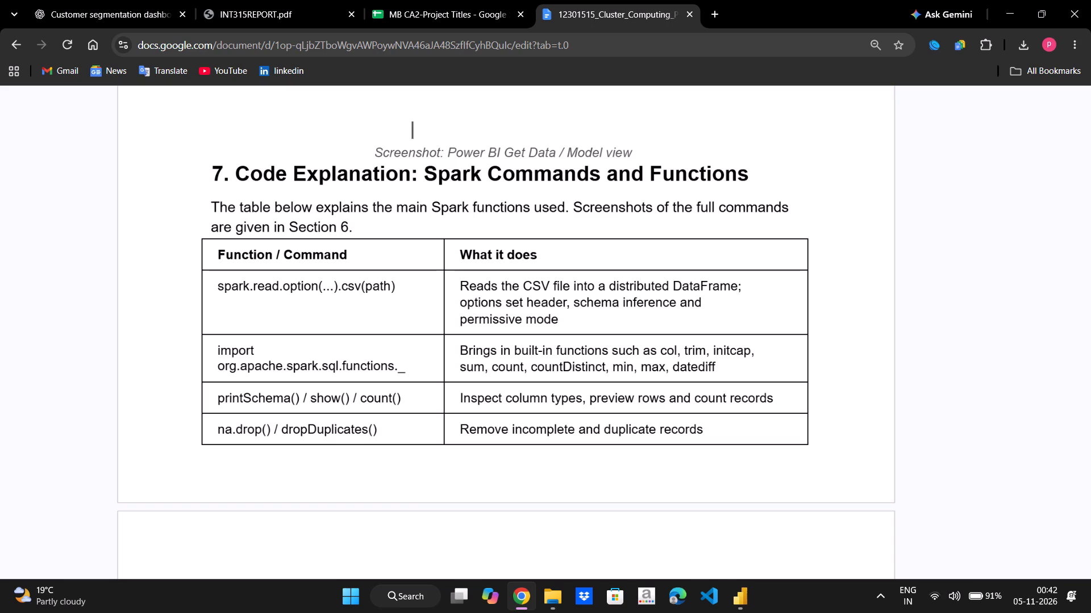
{"action": "scroll", "coordinate": [622, 130], "scroll_direction": "up", "scroll_amount": 3}
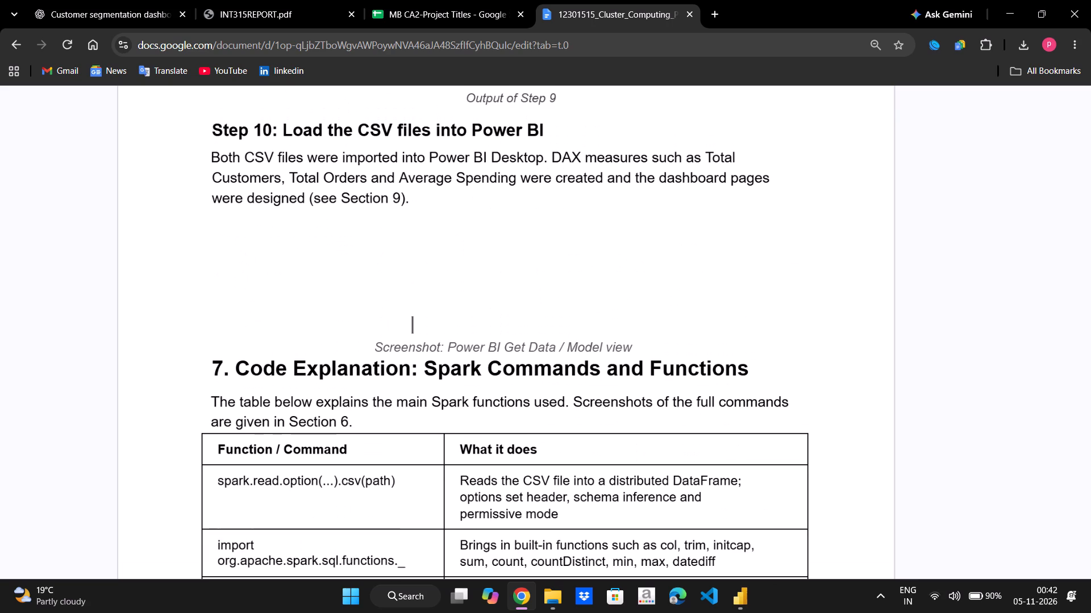
{"action": "key", "text": "BackSpace"}
{"action": "key", "text": "BackSpace"}
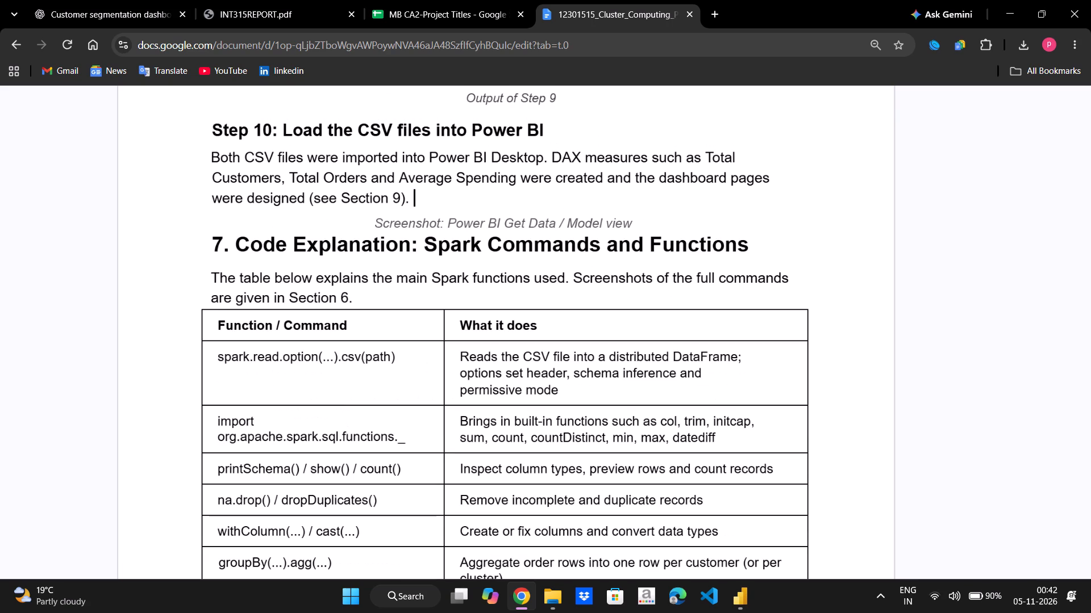
Delete the "Output of Step 9" caption and the blank space above it, before the Step 10 heading.
{"action": "scroll", "coordinate": [614, 209], "scroll_direction": "up", "scroll_amount": 2}
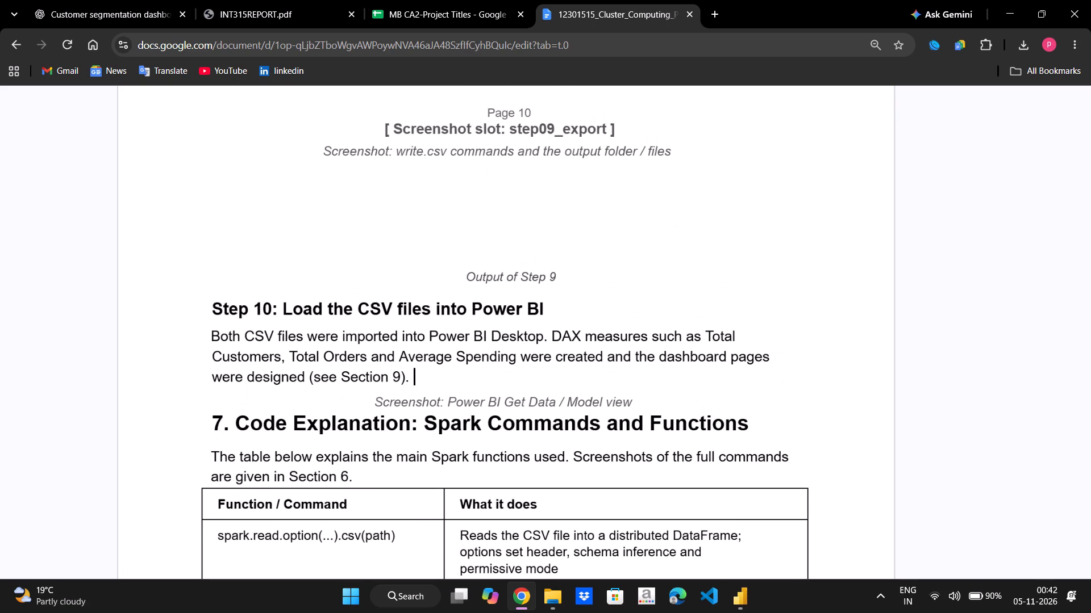
{"action": "left_click", "coordinate": [565, 273]}
{"action": "key", "text": "BackSpace"}
{"action": "key", "text": "BackSpace"}
{"action": "key", "text": "BackSpace"}
{"action": "key", "text": "BackSpace"}
{"action": "key", "text": "BackSpace"}
{"action": "key", "text": "BackSpace"}
{"action": "key", "text": "BackSpace"}
{"action": "key", "text": "BackSpace"}
{"action": "key", "text": "BackSpace"}
{"action": "key", "text": "BackSpace"}
{"action": "key", "text": "BackSpace"}
{"action": "key", "text": "BackSpace"}
{"action": "key", "text": "BackSpace"}
{"action": "key", "text": "BackSpace"}
{"action": "key", "text": "BackSpace"}
{"action": "key", "text": "BackSpace"}
{"action": "key", "text": "BackSpace"}
{"action": "key", "text": "BackSpace"}
{"action": "key", "text": "BackSpace"}
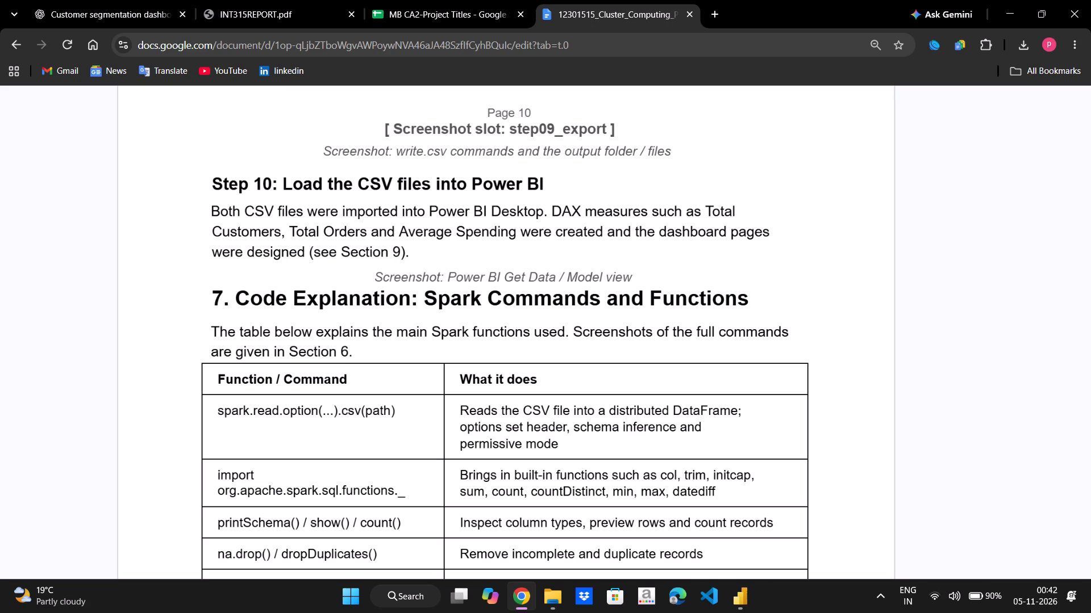
Delete the "[ Screenshot slot: step09_export ]" placeholder line above the write.csv screenshot caption.
{"action": "left_click", "coordinate": [623, 132]}
{"action": "key", "text": "BackSpace"}
{"action": "key", "text": "BackSpace"}
{"action": "key", "text": "BackSpace"}
{"action": "key", "text": "BackSpace"}
{"action": "key", "text": "BackSpace"}
{"action": "key", "text": "BackSpace"}
{"action": "key", "text": "BackSpace"}
{"action": "key", "text": "BackSpace"}
{"action": "key", "text": "BackSpace"}
{"action": "key", "text": "BackSpace"}
{"action": "key", "text": "BackSpace"}
{"action": "key", "text": "BackSpace"}
{"action": "key", "text": "BackSpace"}
{"action": "key", "text": "BackSpace"}
{"action": "key", "text": "BackSpace"}
{"action": "key", "text": "BackSpace"}
{"action": "key", "text": "BackSpace"}
{"action": "key", "text": "BackSpace"}
{"action": "key", "text": "BackSpace"}
{"action": "key", "text": "BackSpace"}
{"action": "key", "text": "BackSpace"}
{"action": "key", "text": "BackSpace"}
{"action": "key", "text": "BackSpace"}
{"action": "key", "text": "BackSpace"}
{"action": "key", "text": "BackSpace"}
{"action": "key", "text": "BackSpace"}
{"action": "key", "text": "BackSpace"}
{"action": "key", "text": "BackSpace"}
{"action": "key", "text": "BackSpace"}
{"action": "key", "text": "BackSpace"}
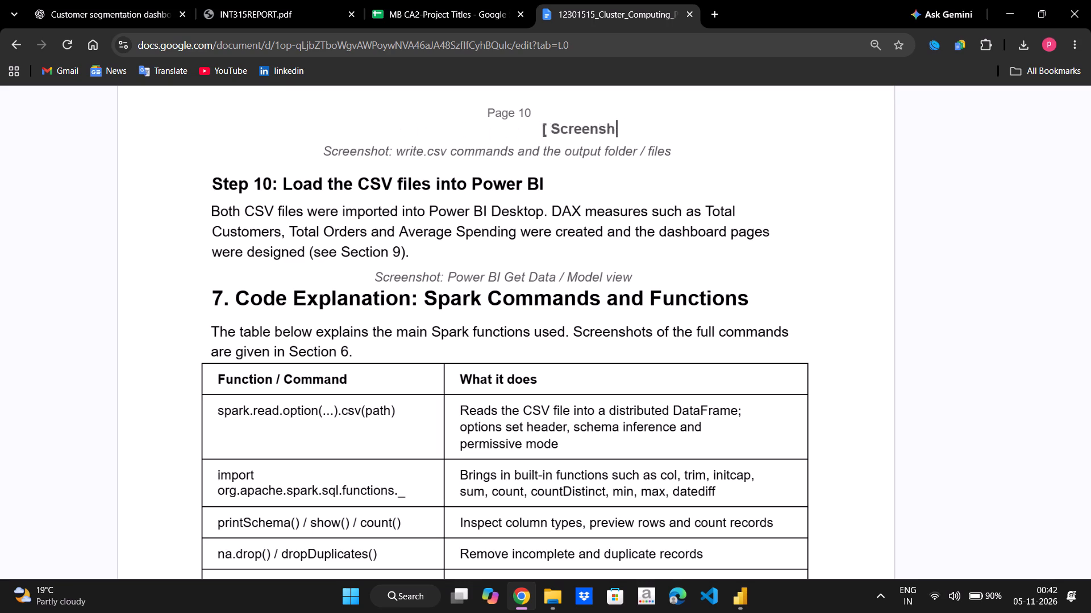
{"action": "key", "text": "BackSpace"}
{"action": "key", "text": "BackSpace"}
{"action": "key", "text": "BackSpace"}
{"action": "key", "text": "BackSpace"}
{"action": "key", "text": "BackSpace"}
{"action": "key", "text": "BackSpace"}
{"action": "key", "text": "BackSpace"}
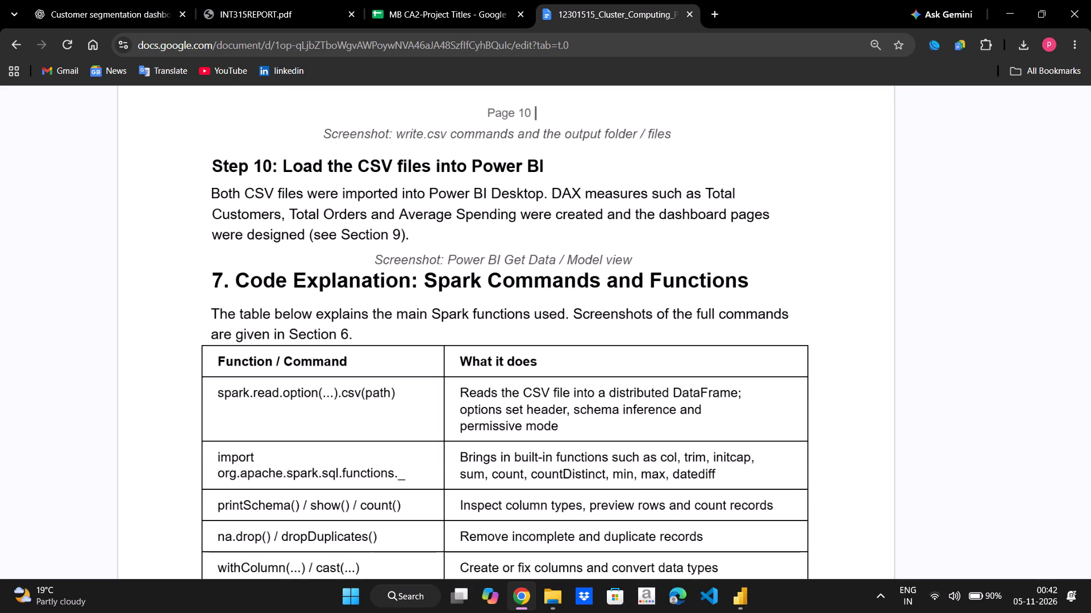
Delete the "Page 10" label and the blank space between the Step 9 paragraph and the write.csv screenshot caption.
{"action": "key", "text": "BackSpace"}
{"action": "key", "text": "BackSpace"}
{"action": "key", "text": "BackSpace"}
{"action": "key", "text": "BackSpace"}
{"action": "key", "text": "BackSpace"}
{"action": "key", "text": "BackSpace"}
{"action": "key", "text": "BackSpace"}
{"action": "key", "text": "BackSpace"}
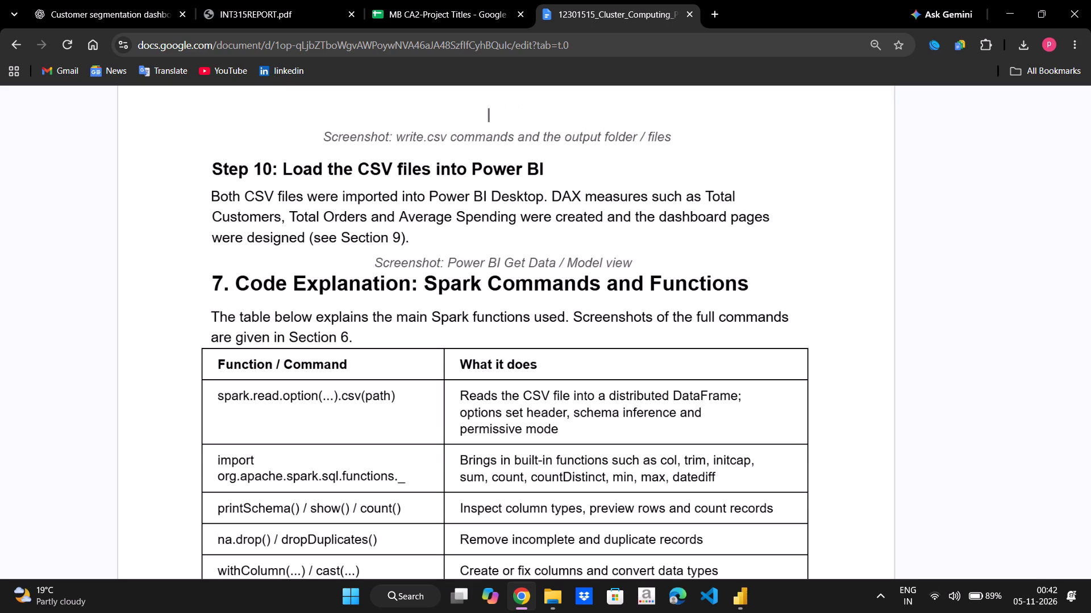
{"action": "key", "text": "BackSpace"}
{"action": "scroll", "coordinate": [623, 132], "scroll_direction": "up", "scroll_amount": 3}
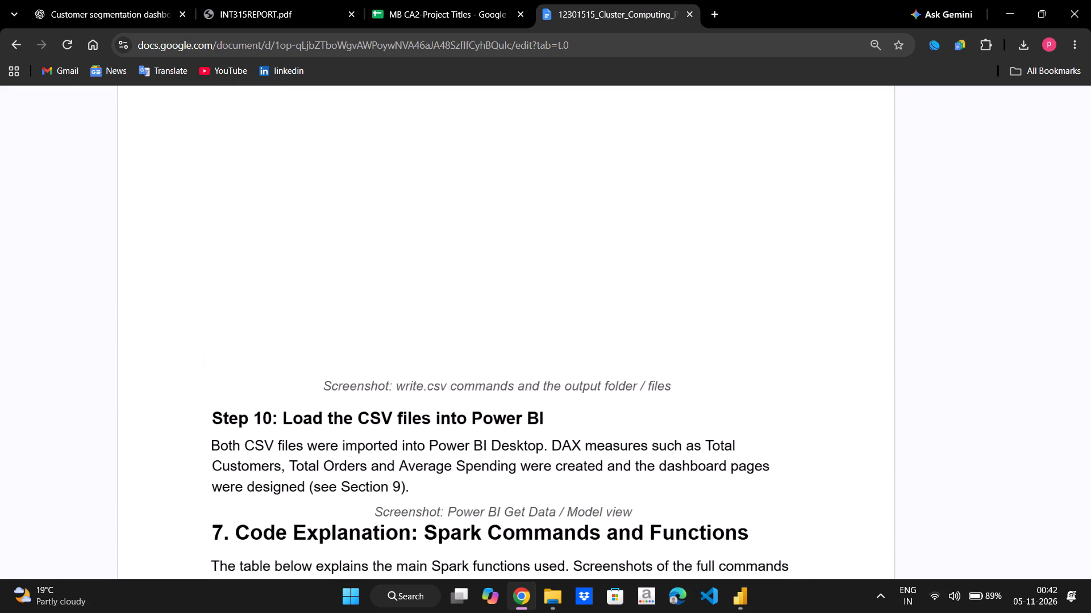
{"action": "key", "text": "BackSpace"}
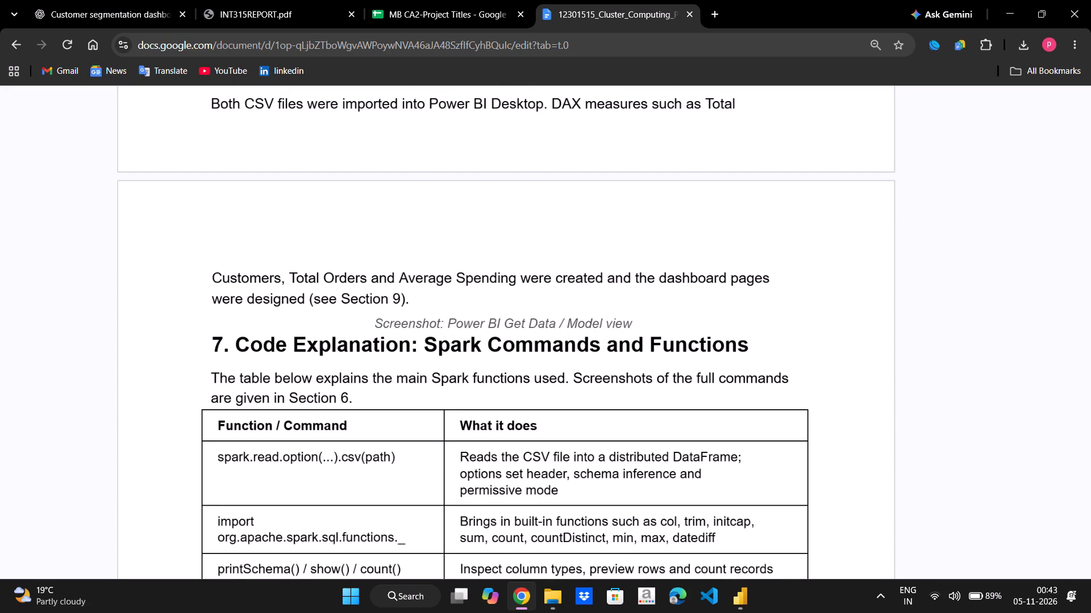
Delete the "Output of Step 8" caption and the blank space above it, before the Step 9 heading.
{"action": "scroll", "coordinate": [698, 138], "scroll_direction": "up", "scroll_amount": 3}
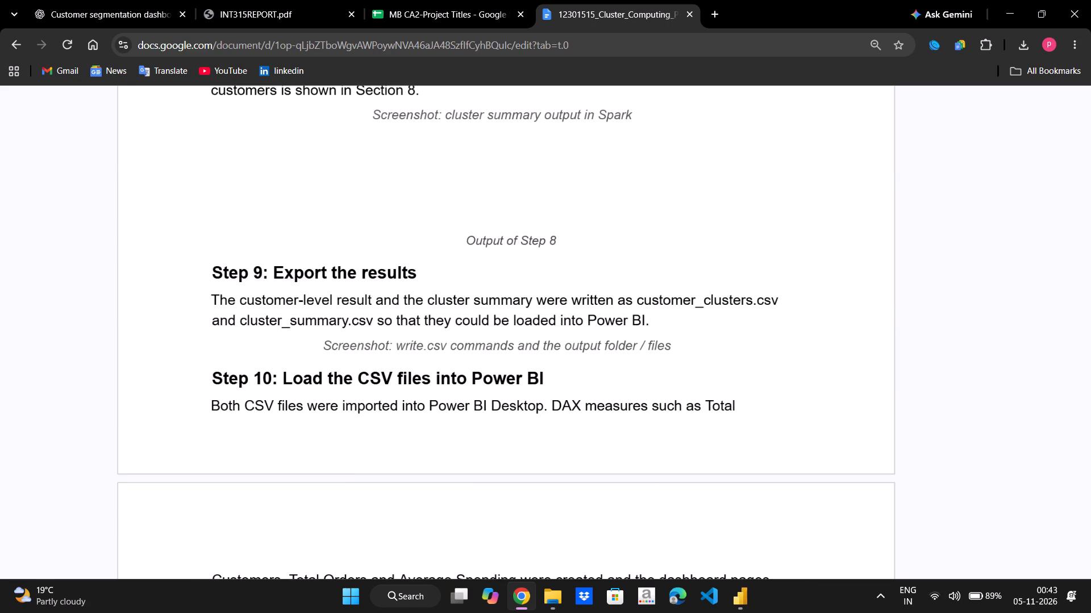
{"action": "scroll", "coordinate": [698, 138], "scroll_direction": "up", "scroll_amount": 2}
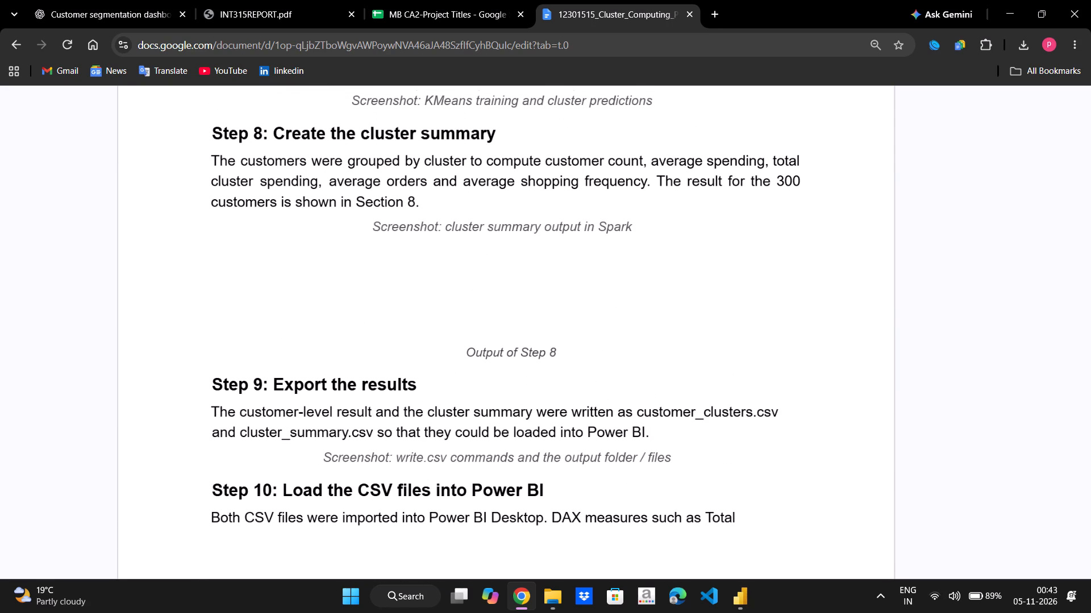
{"action": "left_click", "coordinate": [582, 353]}
{"action": "key", "text": "BackSpace"}
{"action": "key", "text": "BackSpace"}
{"action": "key", "text": "BackSpace"}
{"action": "key", "text": "BackSpace"}
{"action": "key", "text": "BackSpace"}
{"action": "key", "text": "BackSpace"}
{"action": "key", "text": "BackSpace"}
{"action": "key", "text": "BackSpace"}
{"action": "key", "text": "BackSpace"}
{"action": "key", "text": "BackSpace"}
{"action": "key", "text": "BackSpace"}
{"action": "key", "text": "BackSpace"}
{"action": "key", "text": "BackSpace"}
{"action": "key", "text": "BackSpace"}
{"action": "key", "text": "BackSpace"}
{"action": "key", "text": "BackSpace"}
{"action": "key", "text": "BackSpace"}
{"action": "key", "text": "BackSpace"}
{"action": "key", "text": "BackSpace"}
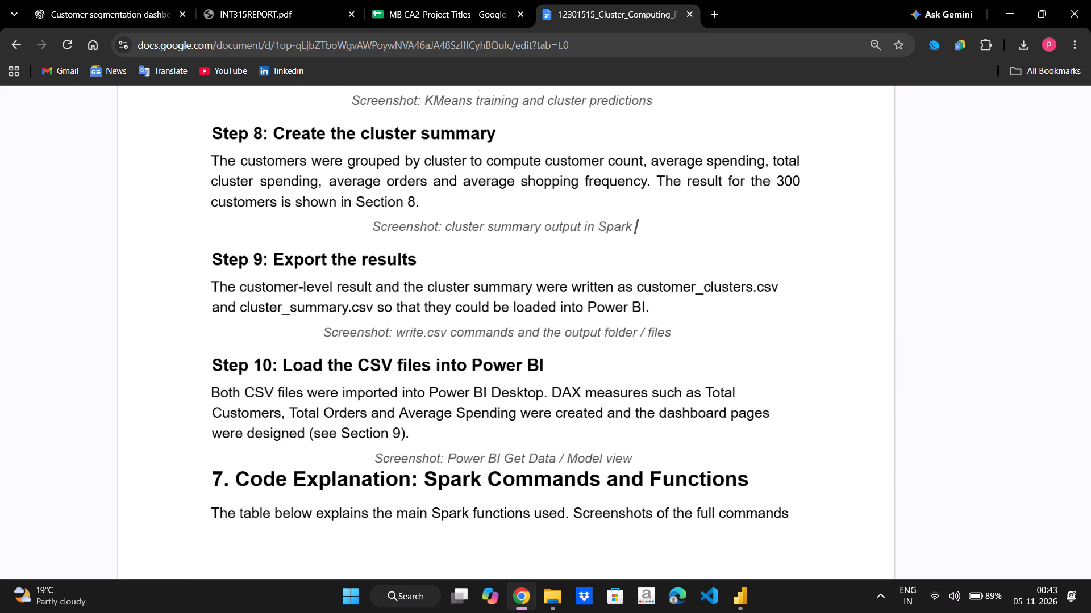
Capture the Spark shell output from the cluster count query through the clusterSummaryNew definition and insert it after the Step 8 paragraph.
{"action": "left_click", "coordinate": [443, 200]}
{"action": "scroll", "coordinate": [443, 200], "scroll_direction": "up", "scroll_amount": 3}
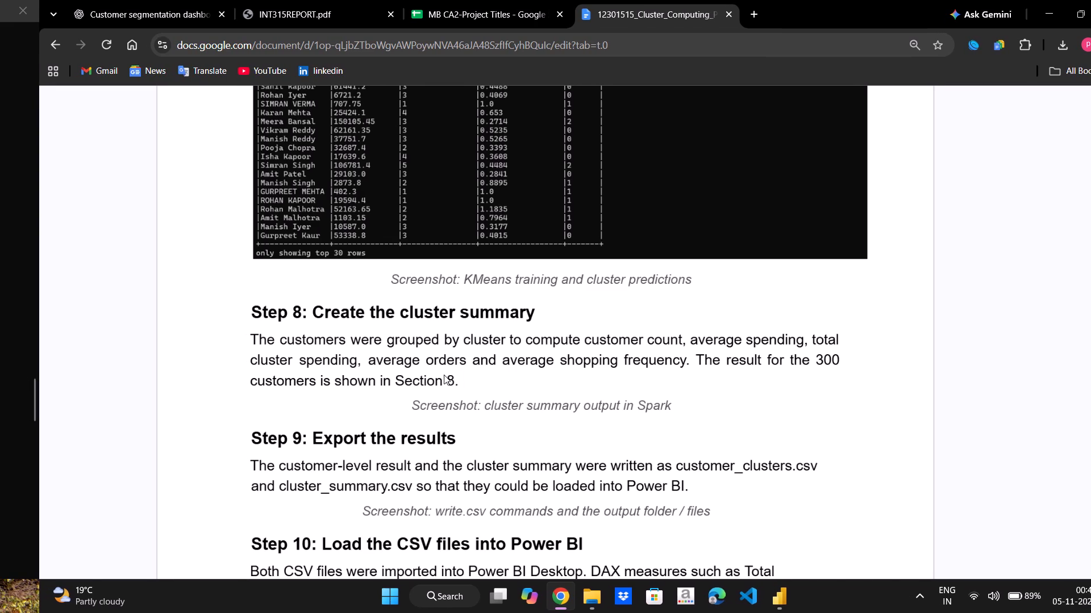
{"action": "scroll", "coordinate": [406, 383], "scroll_direction": "down", "scroll_amount": 1}
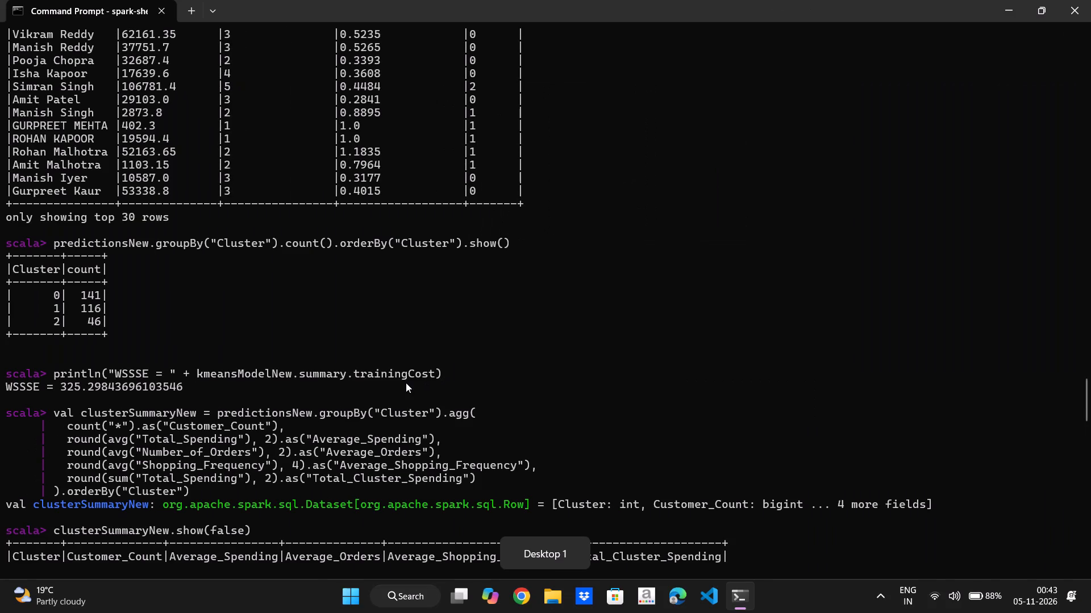
{"action": "scroll", "coordinate": [406, 383], "scroll_direction": "down", "scroll_amount": 3}
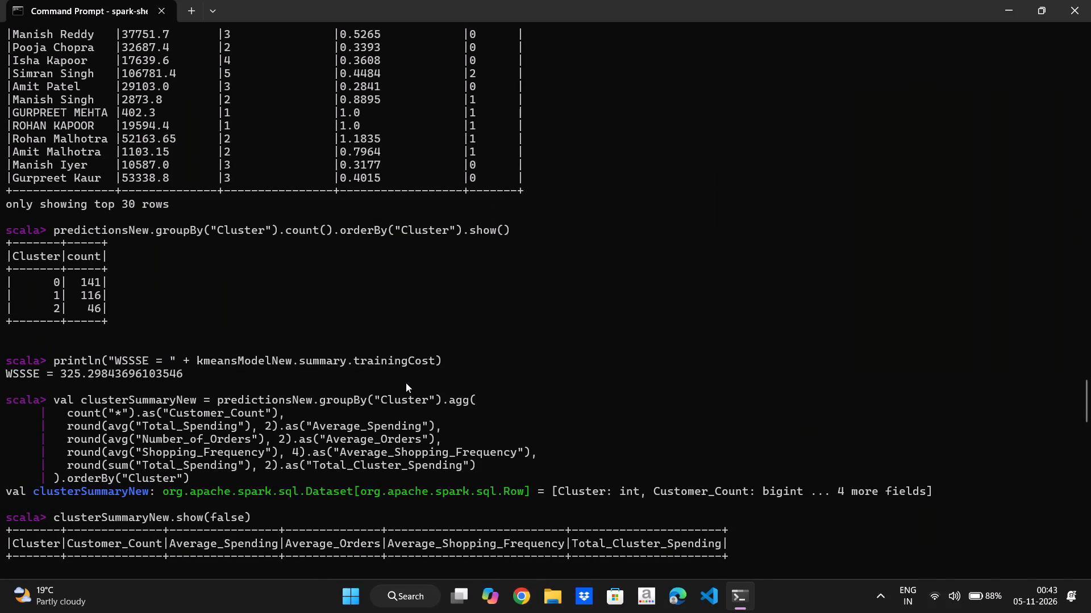
{"action": "scroll", "coordinate": [406, 383], "scroll_direction": "down", "scroll_amount": 4}
{"action": "key", "text": "shift+super+s"}
{"action": "left_click_drag", "start_coordinate": [0, 200], "coordinate": [836, 452]}
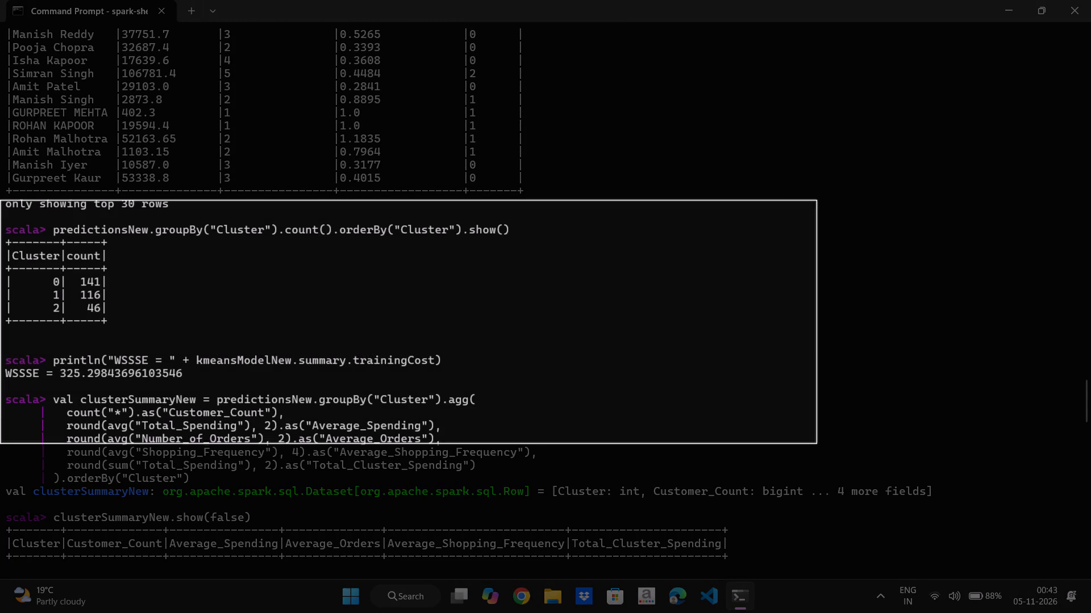
{"action": "left_click_drag", "start_coordinate": [836, 452], "coordinate": [928, 504]}
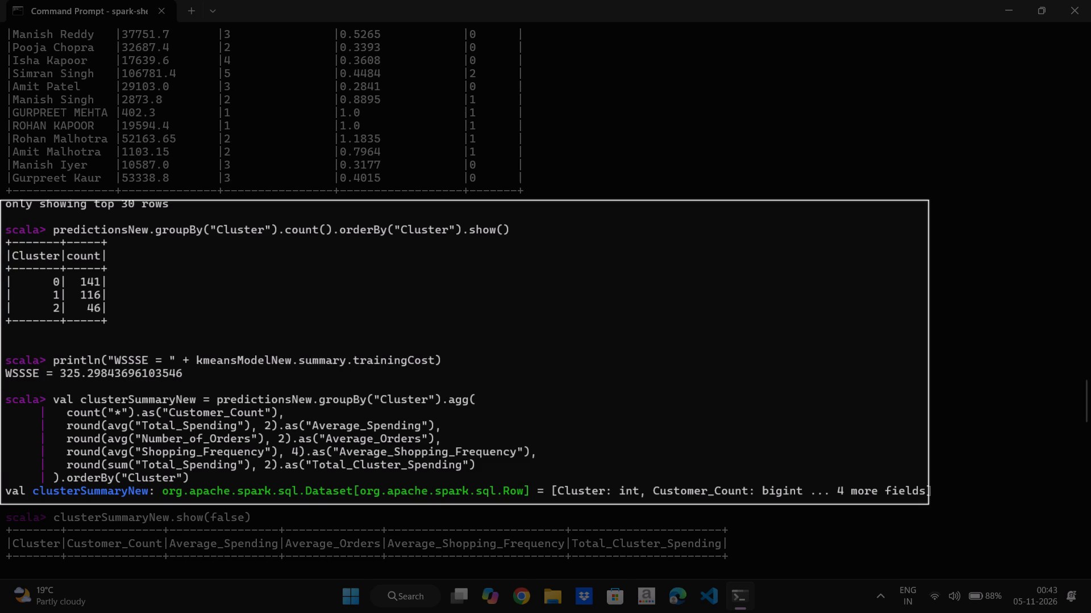
{"action": "left_click_drag", "start_coordinate": [928, 504], "coordinate": [943, 498]}
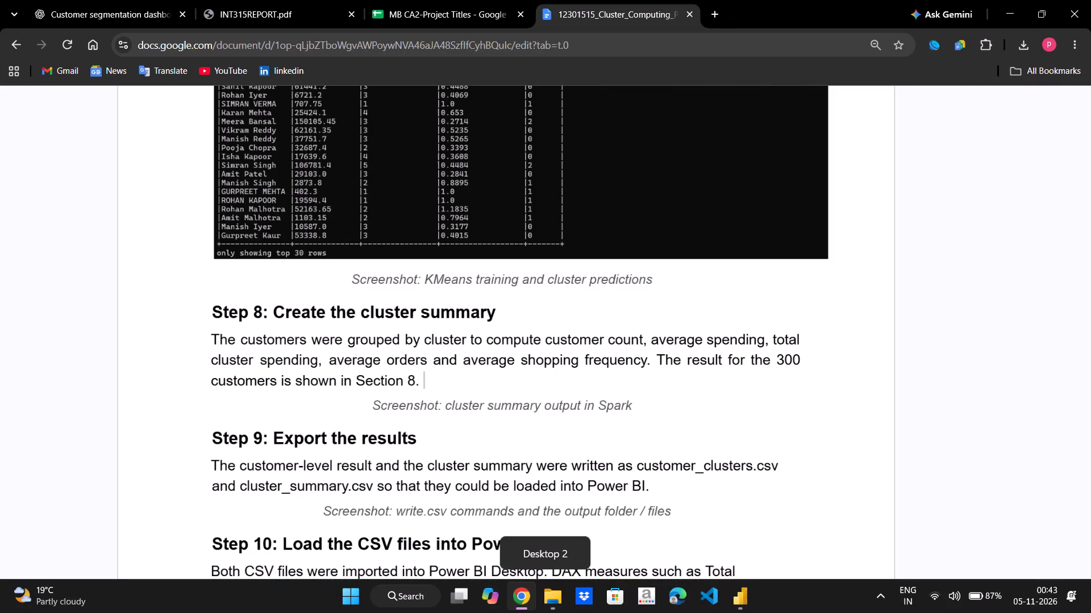
{"action": "key", "text": "ctrl+v"}
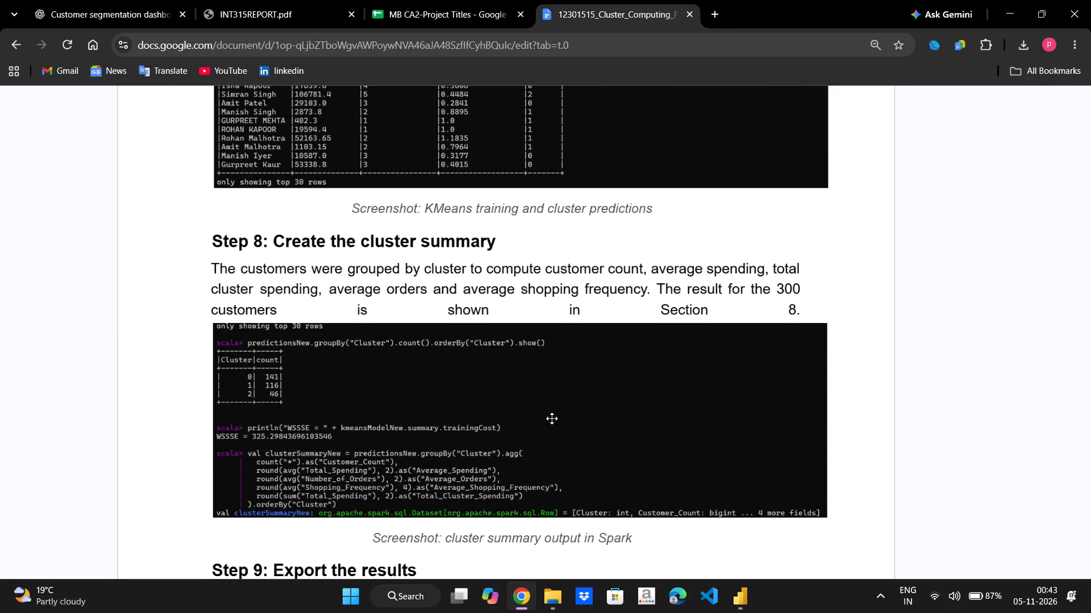
Capture the clusterSummaryNew.show(false) command and its table from the Spark shell and insert it below the first Step 8 screenshot.
{"action": "scroll", "coordinate": [552, 418], "scroll_direction": "down", "scroll_amount": 2}
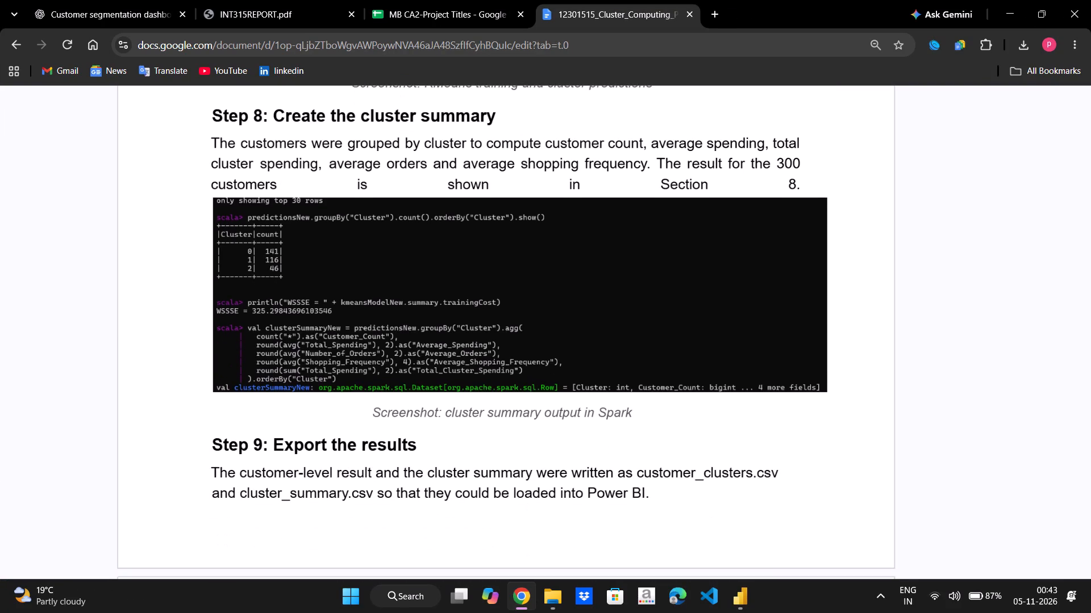
{"action": "scroll", "coordinate": [465, 405], "scroll_direction": "down", "scroll_amount": 1}
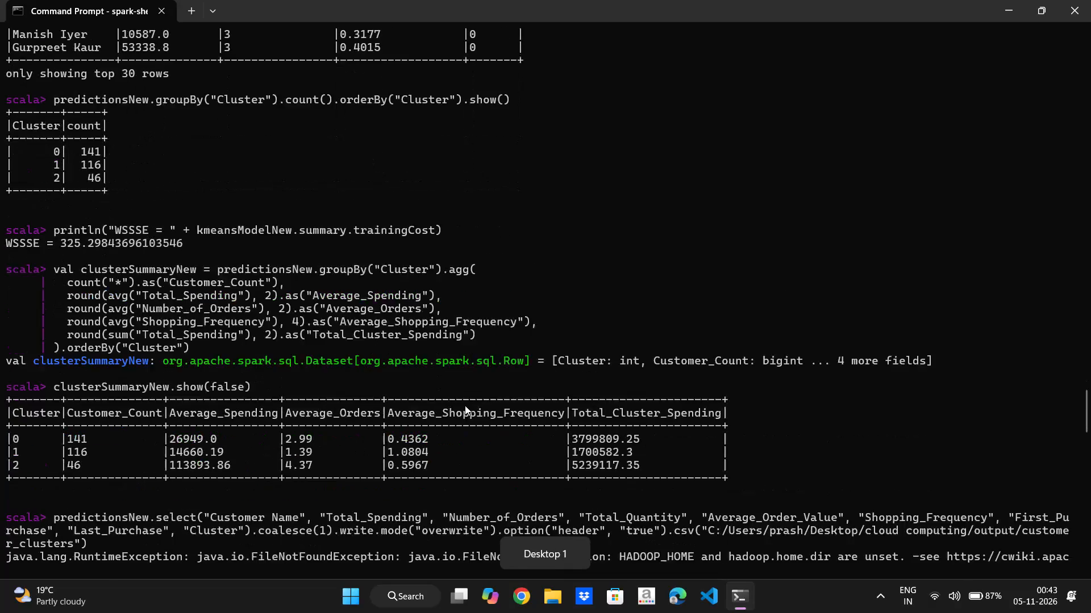
{"action": "scroll", "coordinate": [465, 405], "scroll_direction": "down", "scroll_amount": 1}
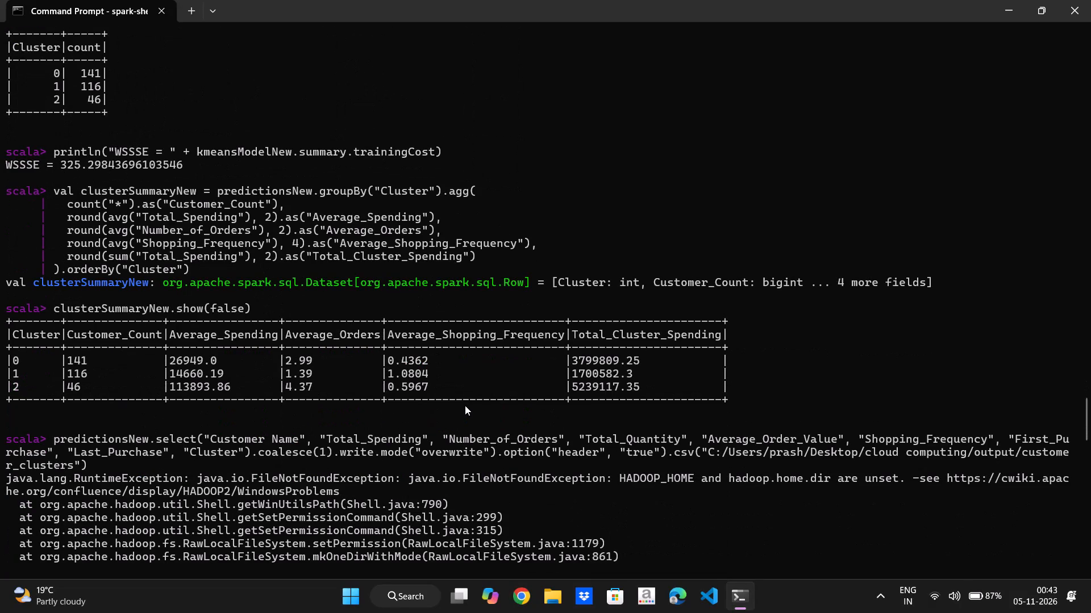
{"action": "scroll", "coordinate": [465, 405], "scroll_direction": "down", "scroll_amount": 2}
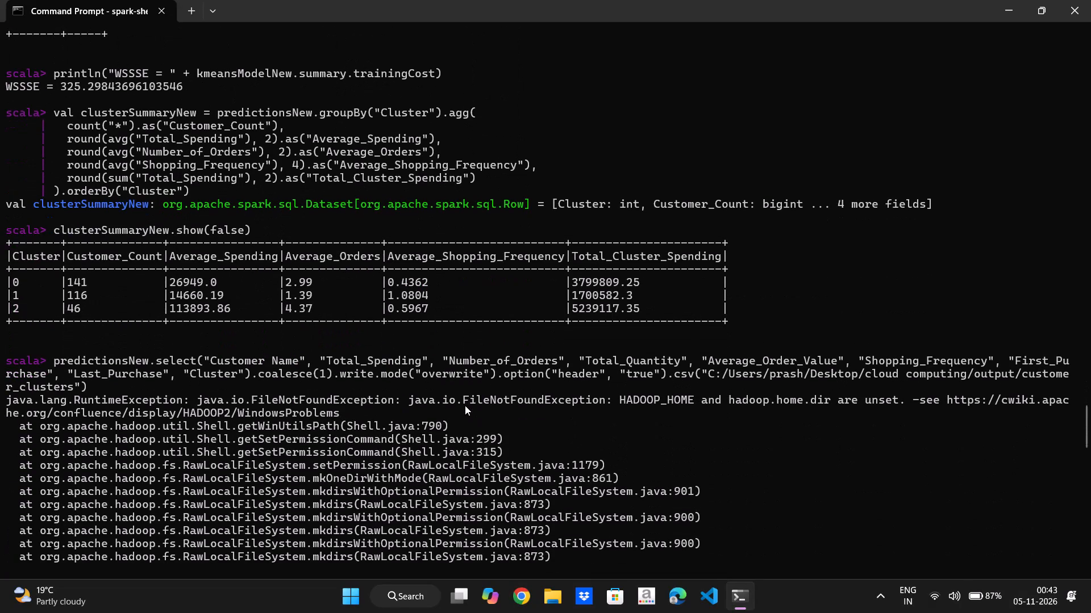
{"action": "scroll", "coordinate": [465, 405], "scroll_direction": "down", "scroll_amount": 4}
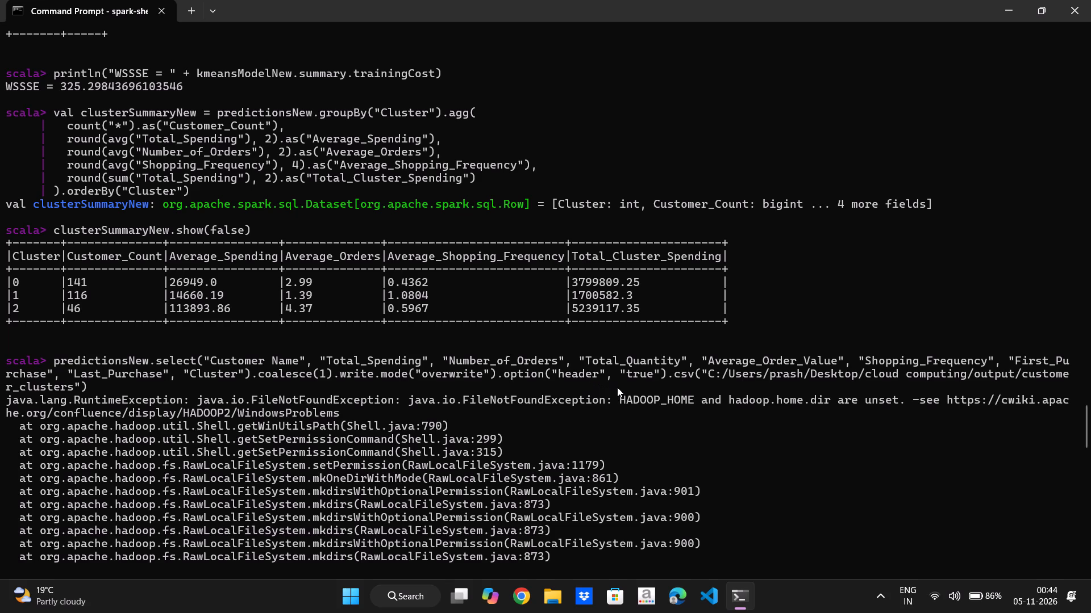
{"action": "key", "text": "shift+super+s"}
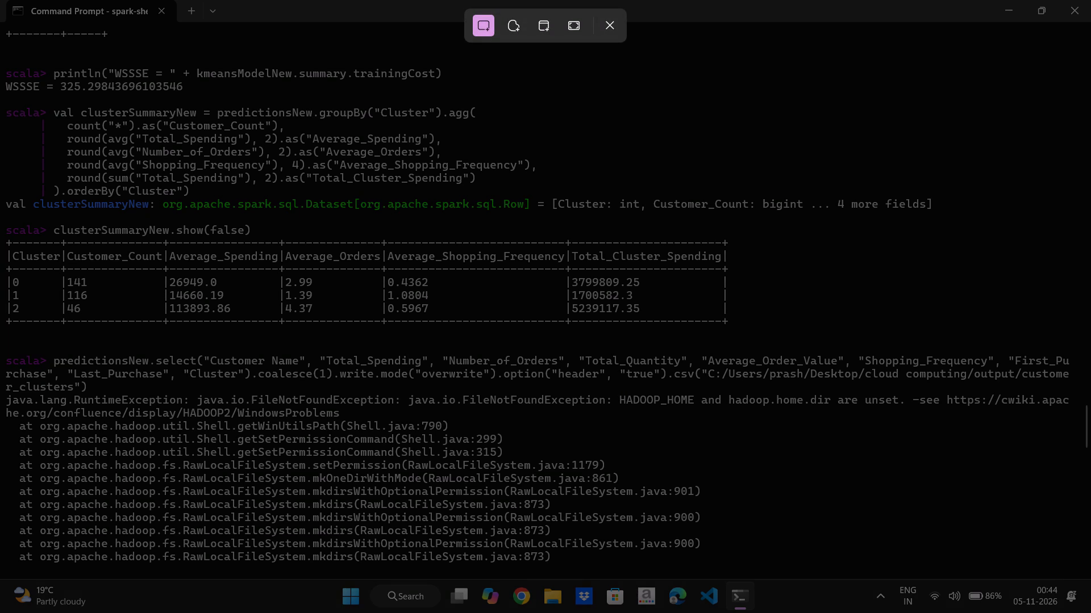
{"action": "left_click", "coordinate": [0, 12]}
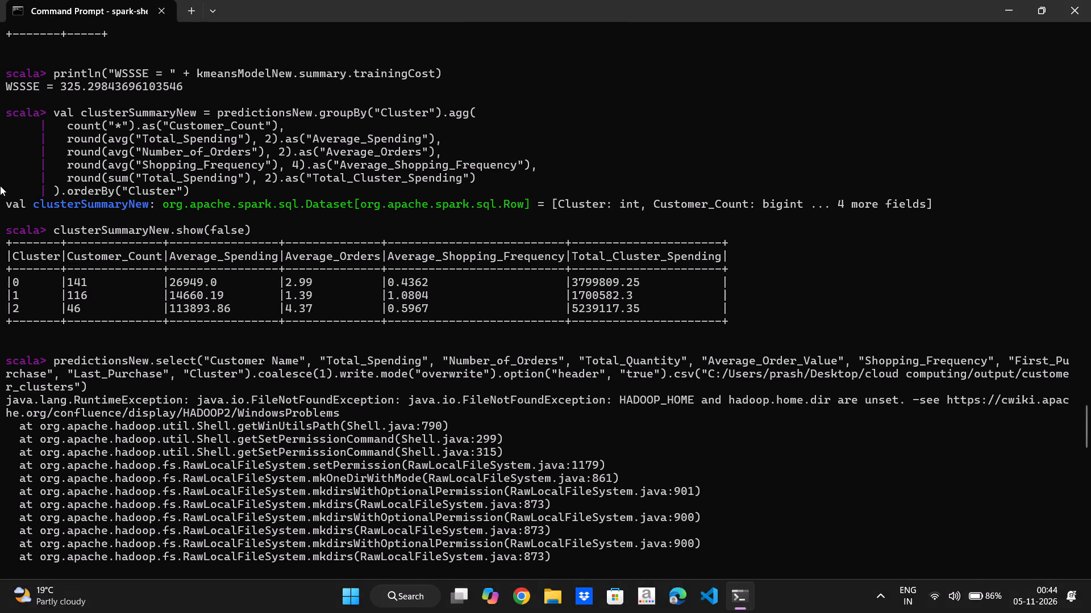
{"action": "key", "text": "shift+super+s"}
{"action": "left_click_drag", "start_coordinate": [0, 186], "coordinate": [1016, 352]}
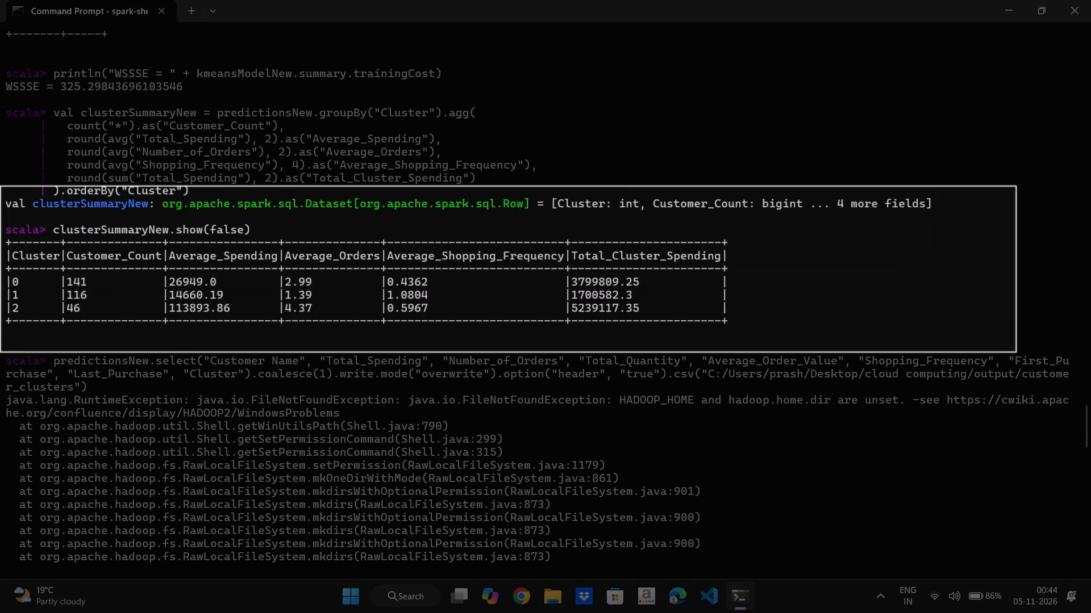
{"action": "left_click_drag", "start_coordinate": [1016, 352], "coordinate": [1015, 347]}
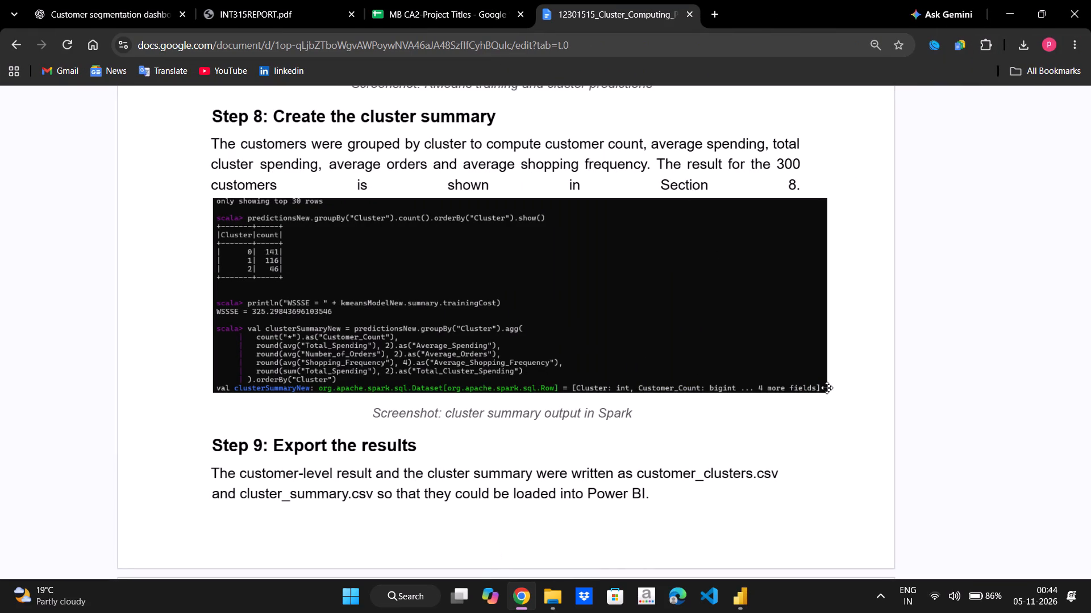
{"action": "key", "text": "ctrl+v"}
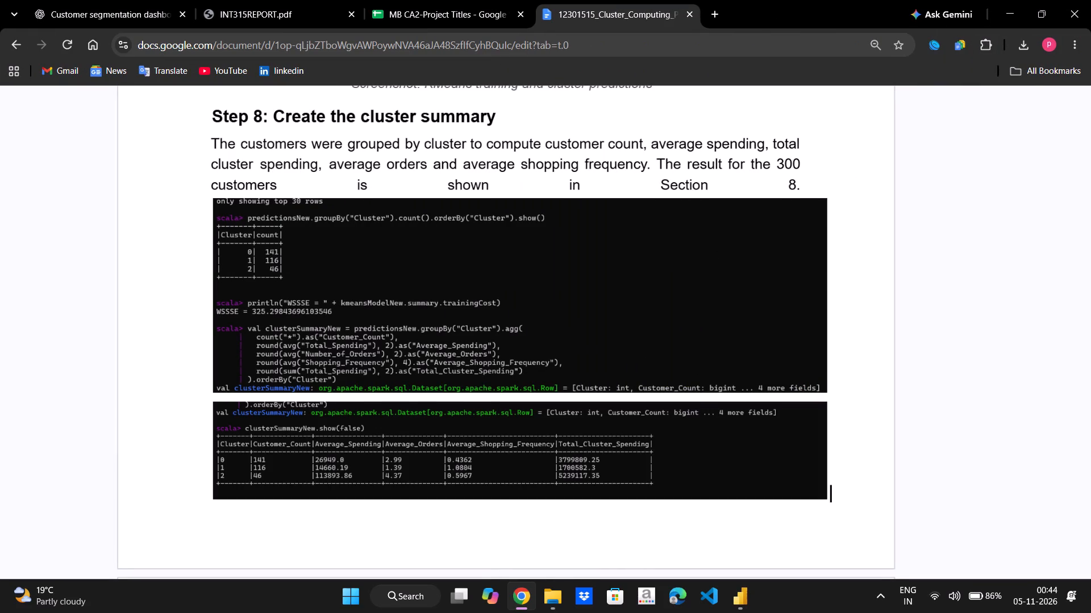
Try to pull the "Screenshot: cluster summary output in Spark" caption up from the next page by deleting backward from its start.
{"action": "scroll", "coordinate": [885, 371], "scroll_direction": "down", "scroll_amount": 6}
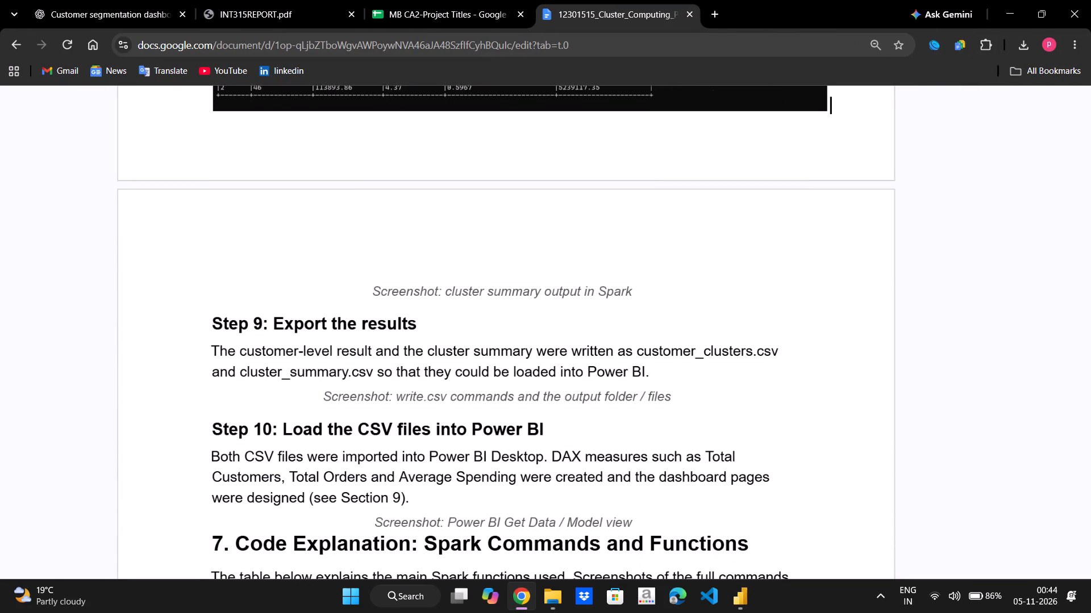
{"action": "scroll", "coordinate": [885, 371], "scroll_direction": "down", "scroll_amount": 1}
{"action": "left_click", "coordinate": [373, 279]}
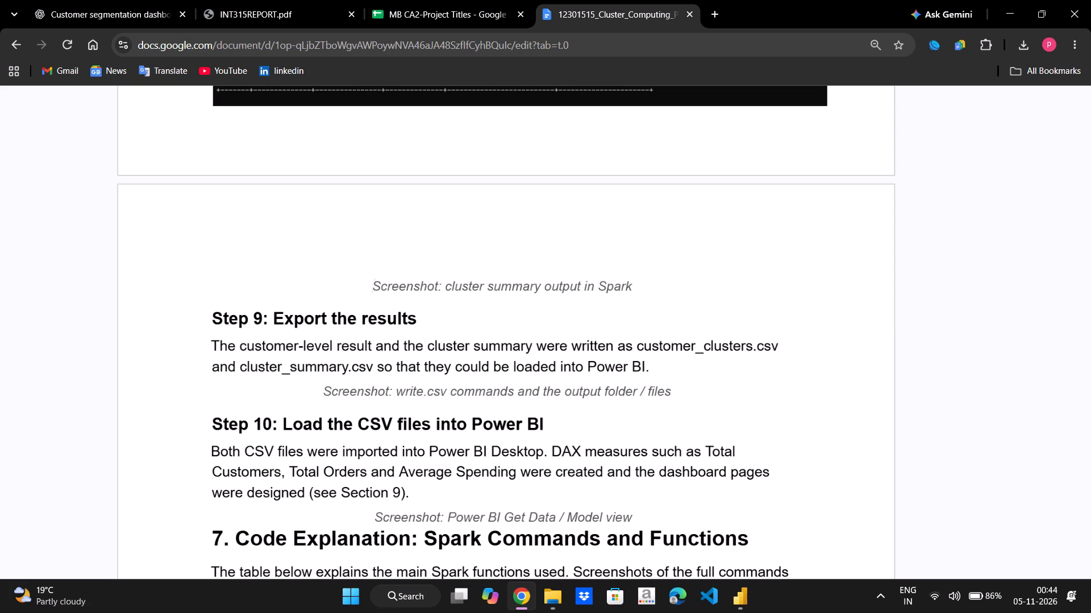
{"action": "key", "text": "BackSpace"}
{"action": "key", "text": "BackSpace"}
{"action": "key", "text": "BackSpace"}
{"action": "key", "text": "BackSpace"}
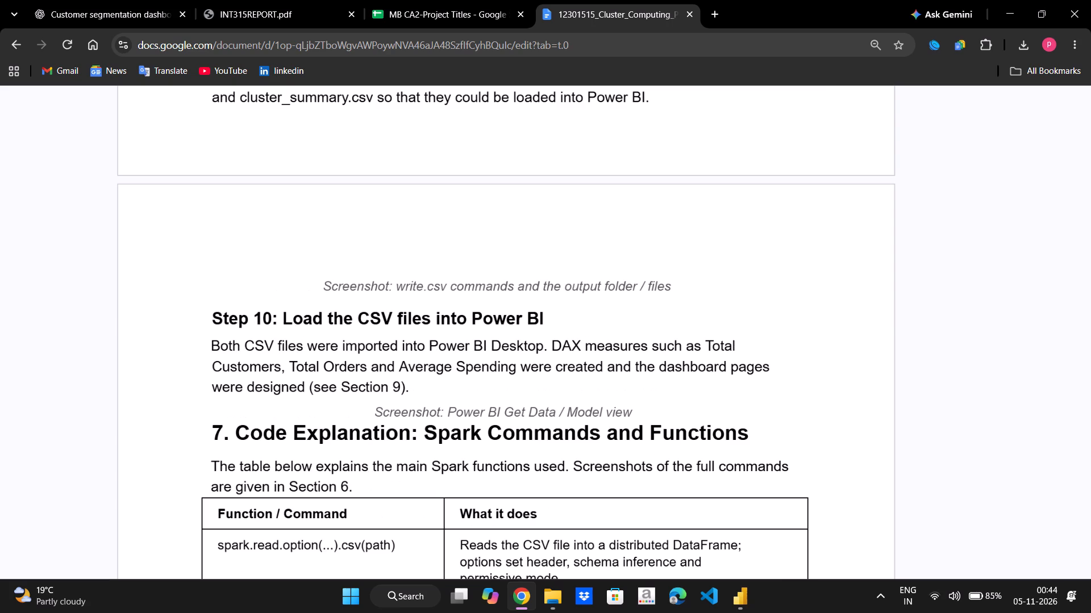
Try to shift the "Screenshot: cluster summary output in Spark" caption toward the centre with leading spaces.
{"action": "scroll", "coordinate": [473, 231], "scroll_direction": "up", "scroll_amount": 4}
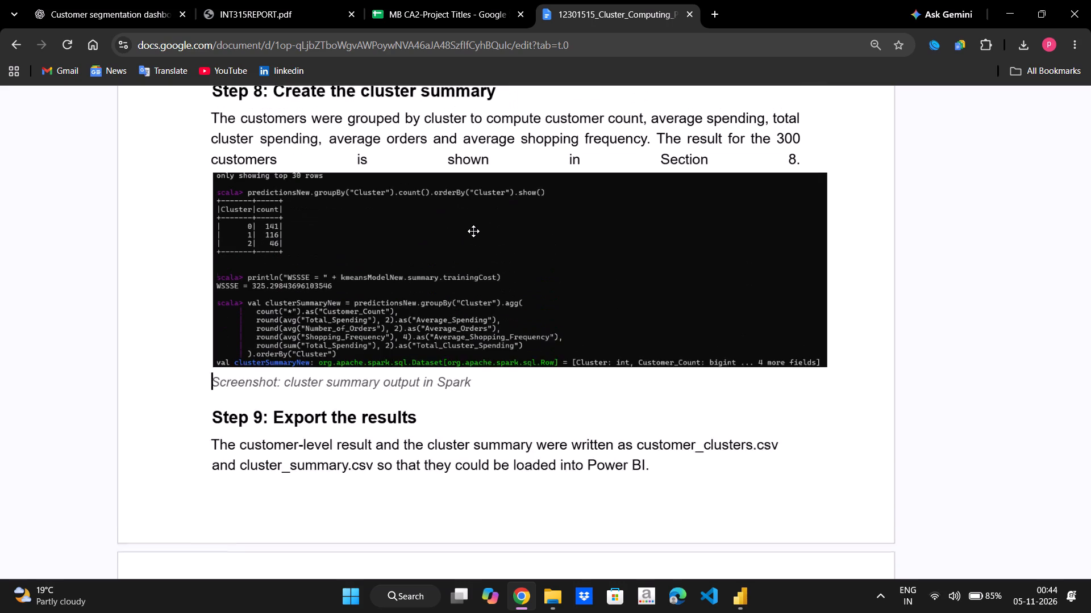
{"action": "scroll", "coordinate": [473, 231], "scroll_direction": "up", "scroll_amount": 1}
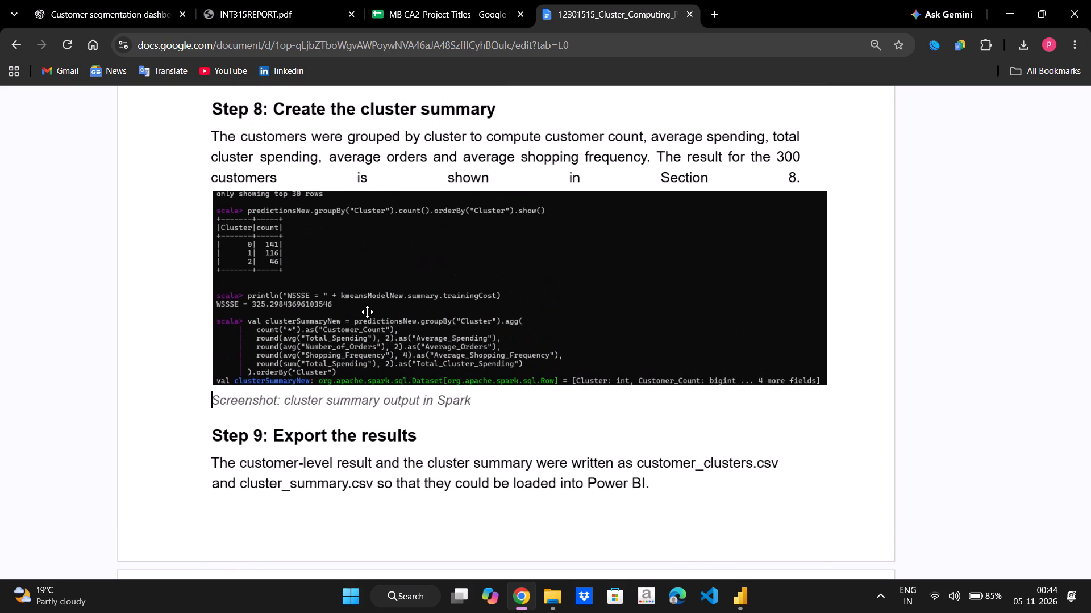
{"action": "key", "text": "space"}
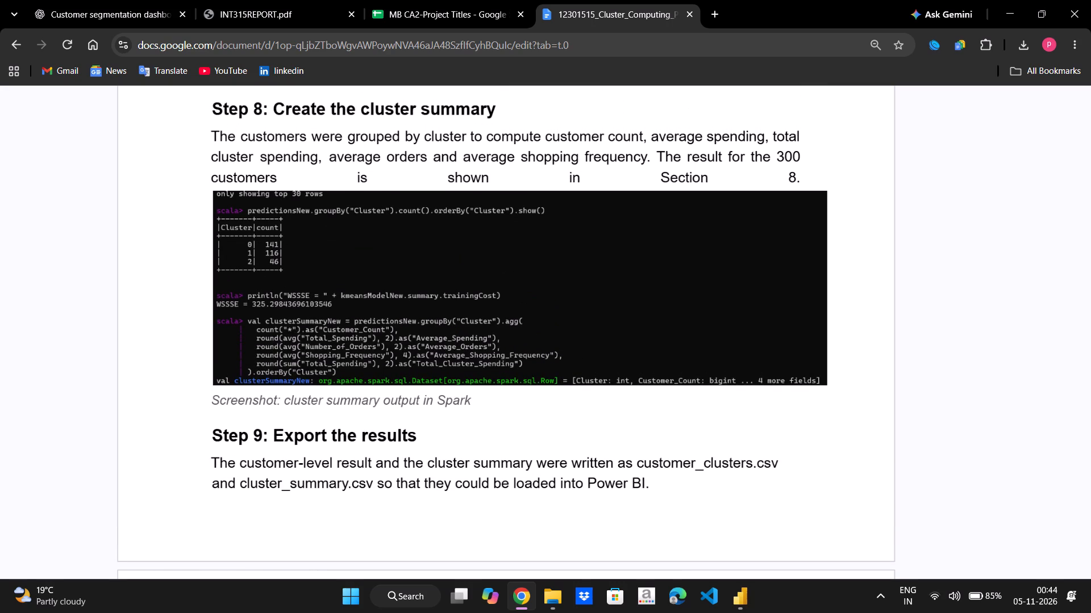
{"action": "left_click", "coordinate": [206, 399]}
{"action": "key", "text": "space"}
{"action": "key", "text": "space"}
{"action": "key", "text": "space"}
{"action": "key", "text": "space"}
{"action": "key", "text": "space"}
Undo the recent spacing and deletion edits made at the start of the "Screenshot: cluster summary output in Spark" caption.
{"action": "scroll", "coordinate": [524, 430], "scroll_direction": "right", "scroll_amount": 2}
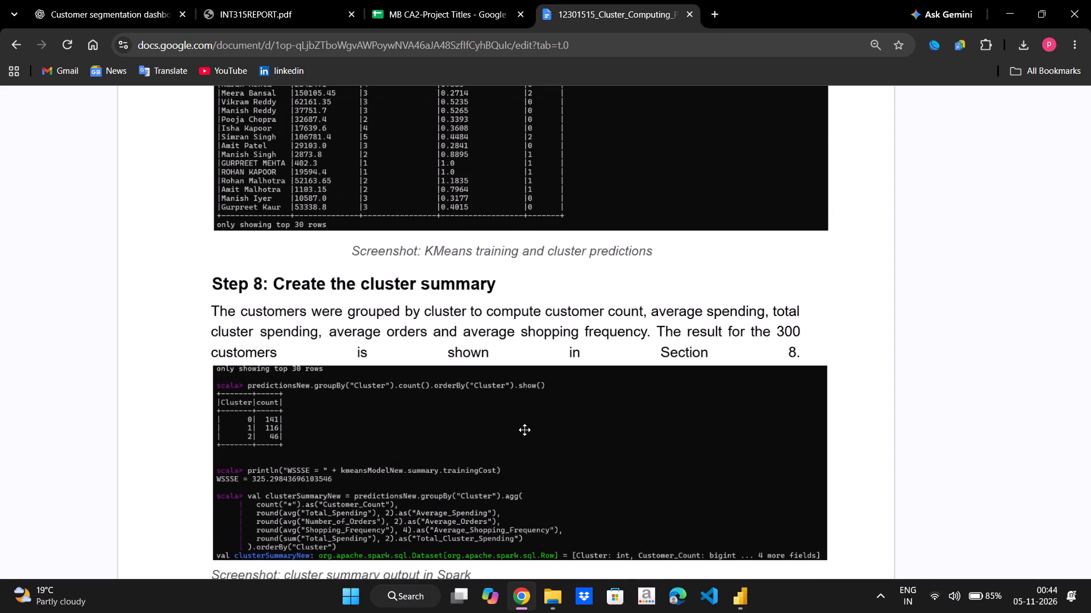
{"action": "scroll", "coordinate": [524, 430], "scroll_direction": "right", "scroll_amount": 2}
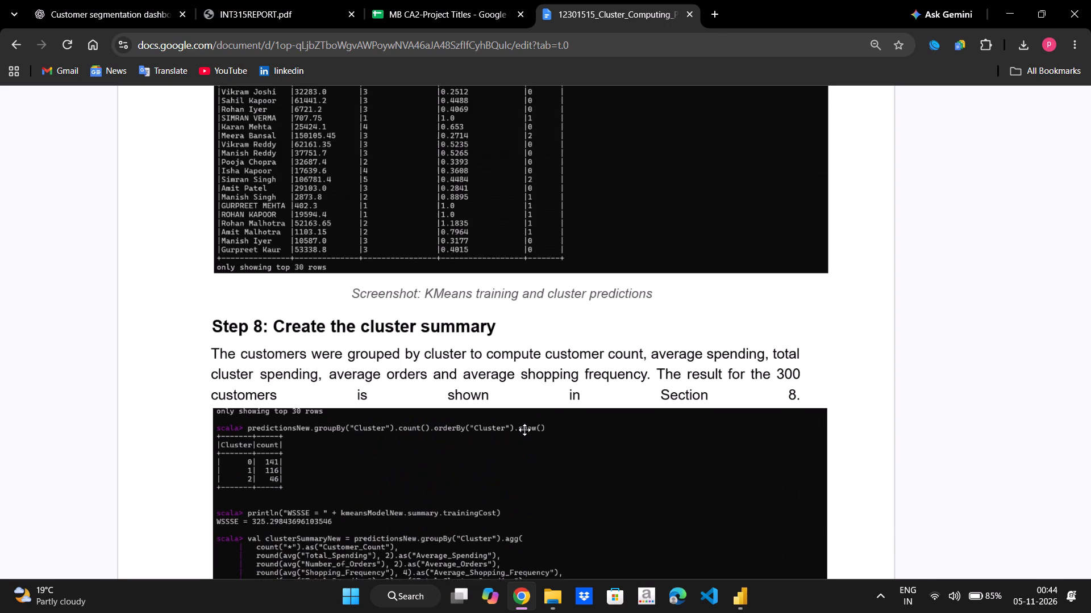
{"action": "scroll", "coordinate": [524, 430], "scroll_direction": "down", "scroll_amount": 1}
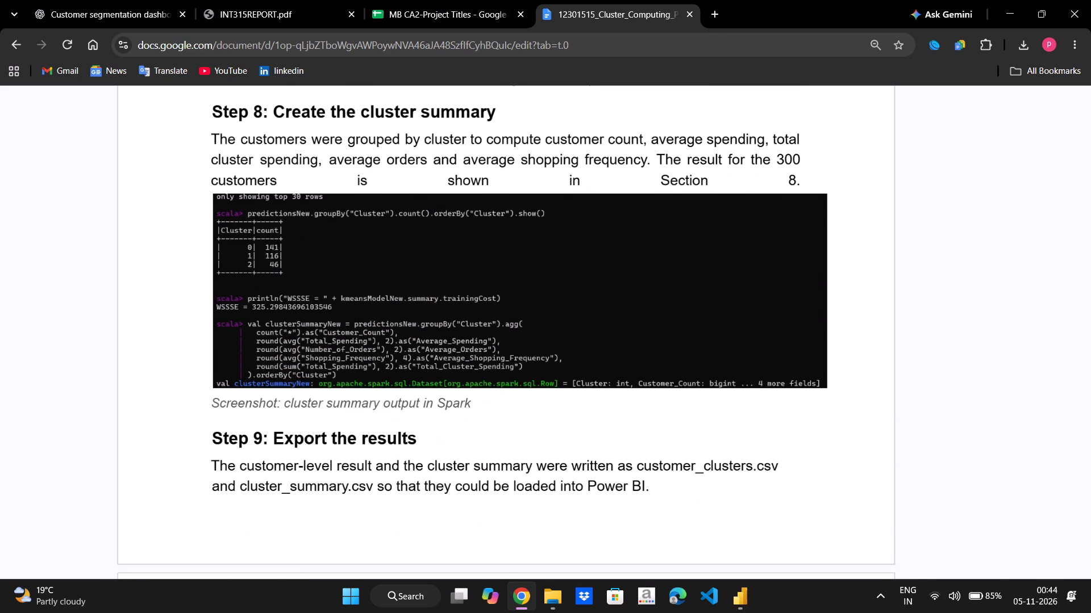
{"action": "key", "text": "ctrl+z"}
{"action": "key", "text": "ctrl+z"}
{"action": "key", "text": "ctrl+z"}
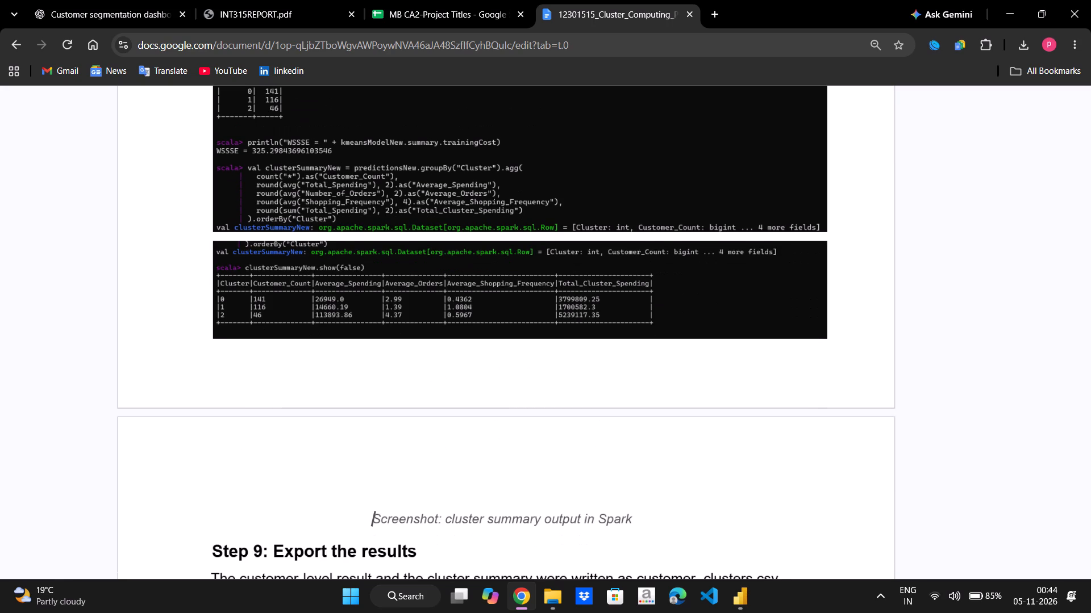
{"action": "left_click", "coordinate": [549, 430]}
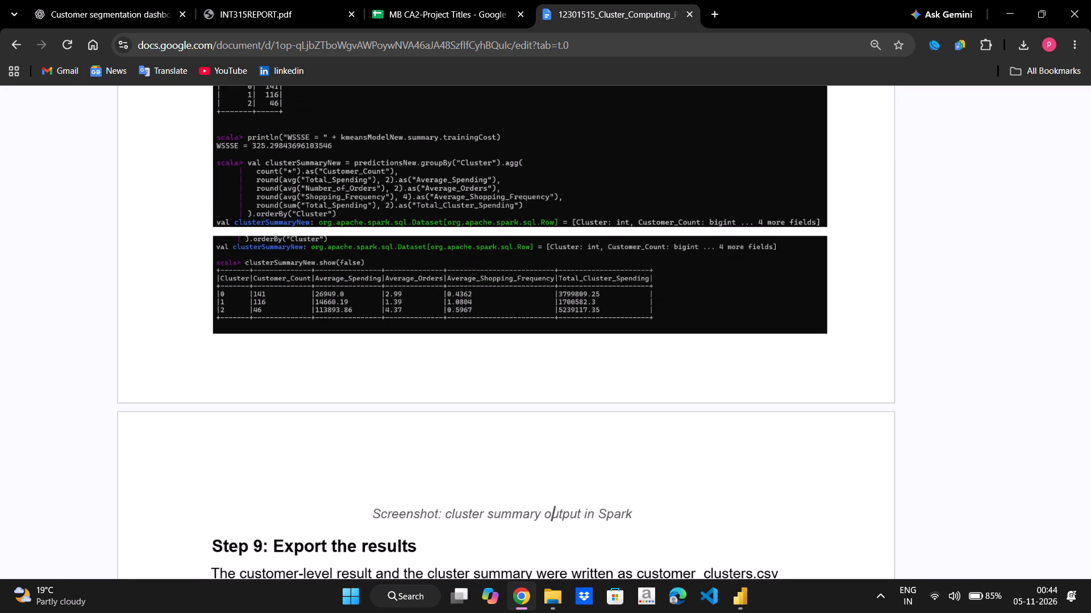
Capture a screenshot of the report's "Step 9: Export the results" section with its paragraph and write.csv caption.
{"action": "scroll", "coordinate": [549, 430], "scroll_direction": "down", "scroll_amount": 2}
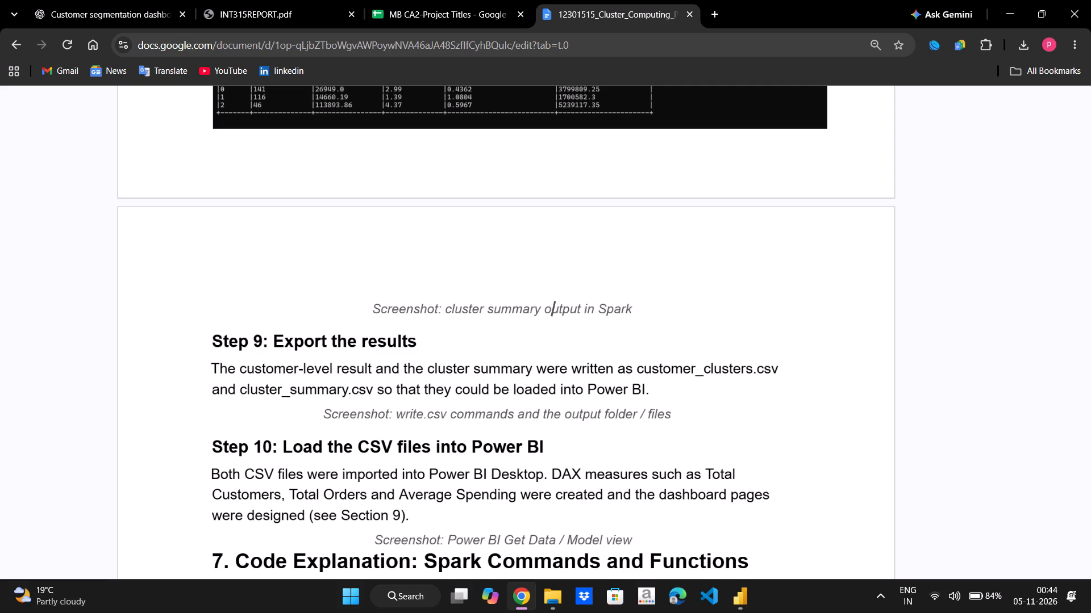
{"action": "left_click", "coordinate": [634, 351]}
{"action": "scroll", "coordinate": [634, 351], "scroll_direction": "down", "scroll_amount": 2}
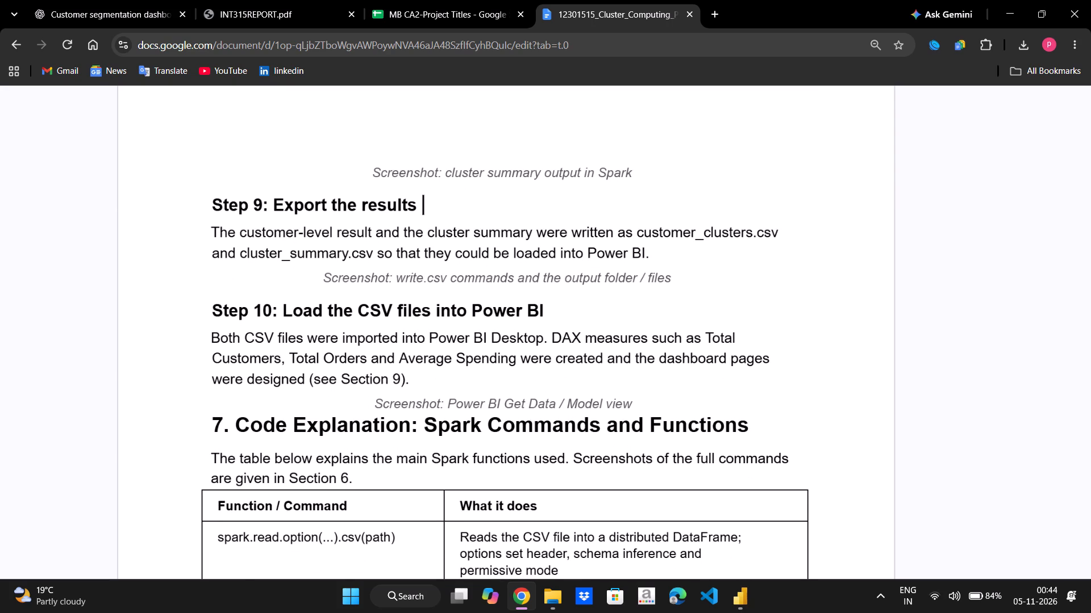
{"action": "scroll", "coordinate": [634, 351], "scroll_direction": "down", "scroll_amount": 1}
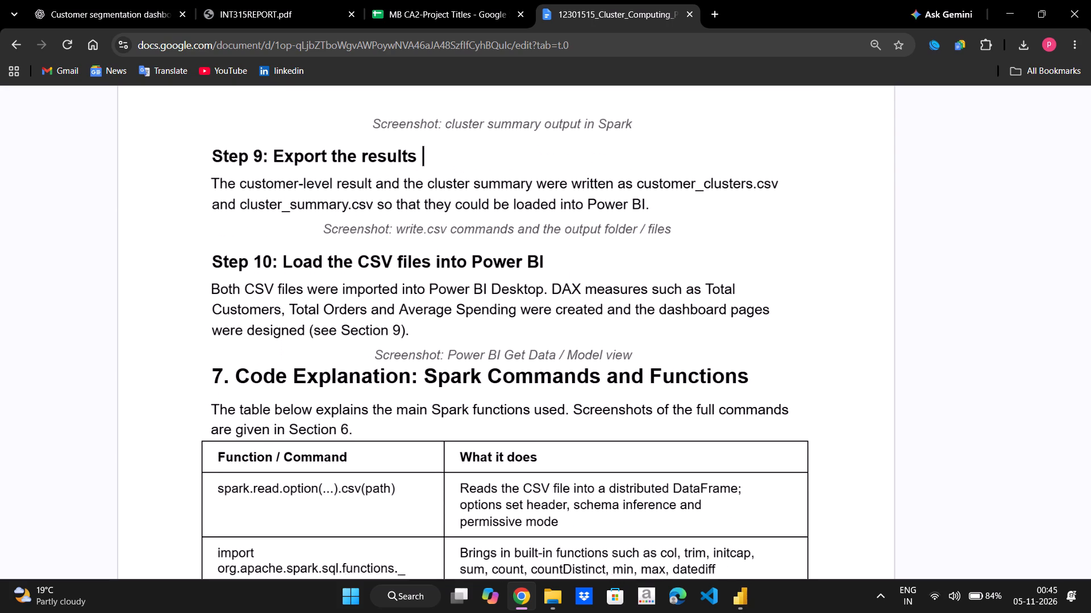
{"action": "scroll", "coordinate": [634, 351], "scroll_direction": "down", "scroll_amount": 1}
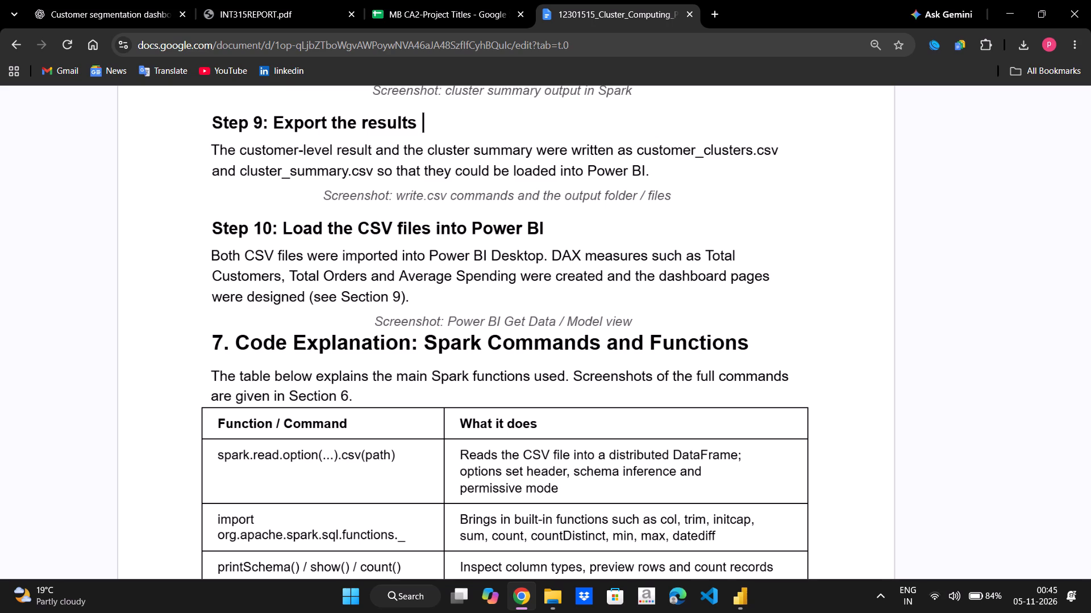
{"action": "key", "text": "shift+super+s"}
{"action": "left_click_drag", "start_coordinate": [187, 92], "coordinate": [705, 157]}
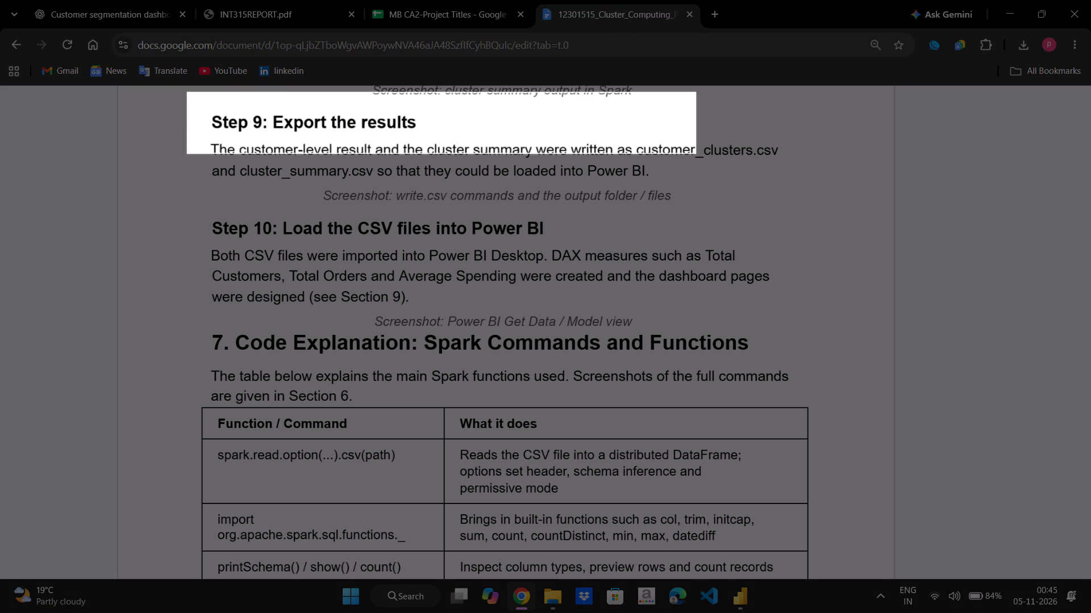
{"action": "left_click_drag", "start_coordinate": [705, 157], "coordinate": [799, 209]}
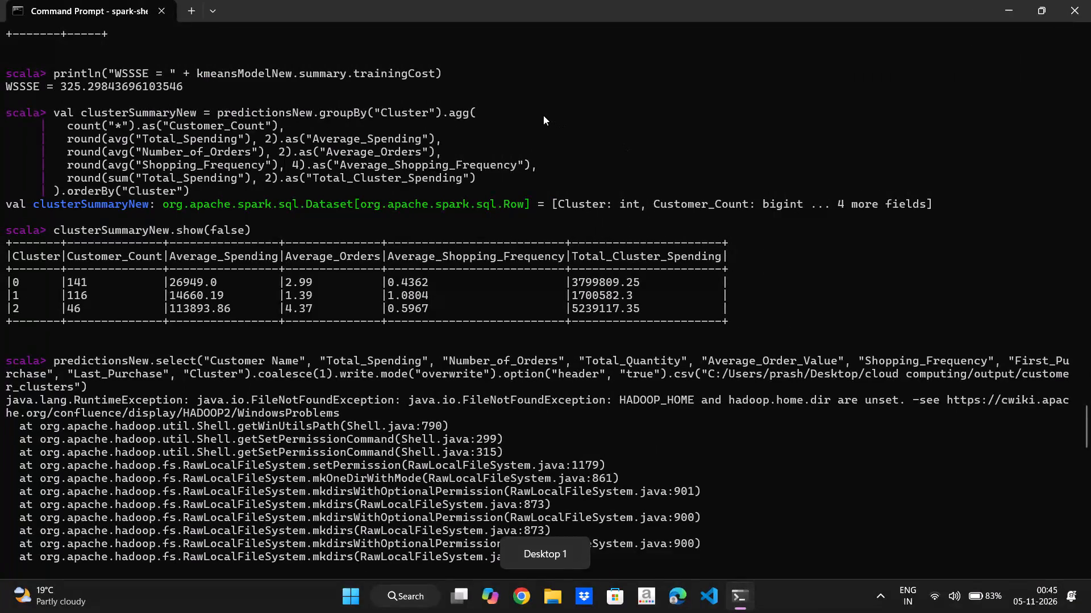
{"action": "left_click", "coordinate": [116, 0]}
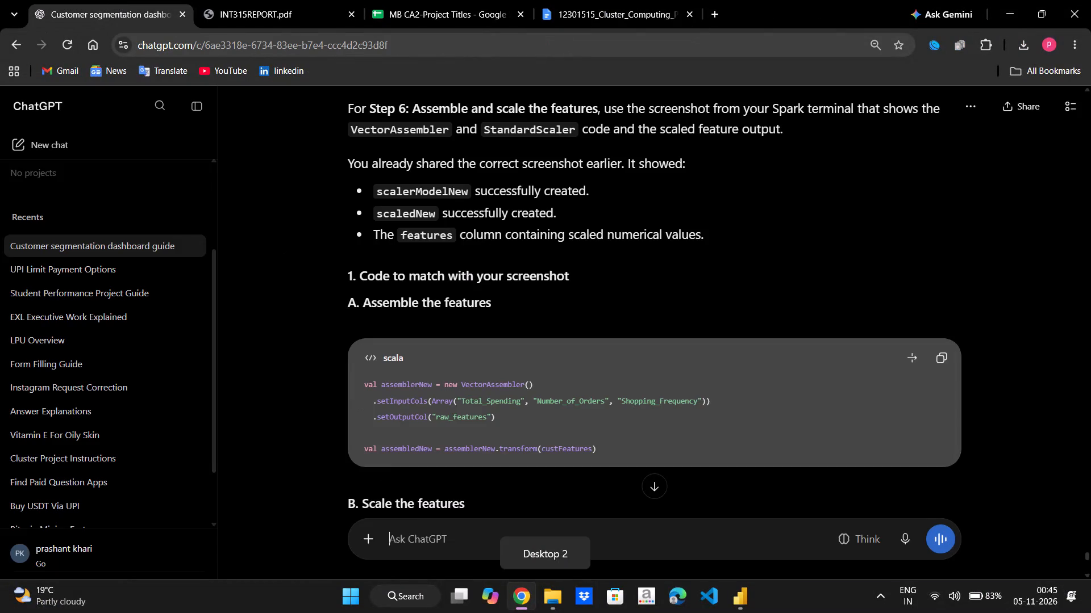
{"action": "left_click", "coordinate": [438, 532]}
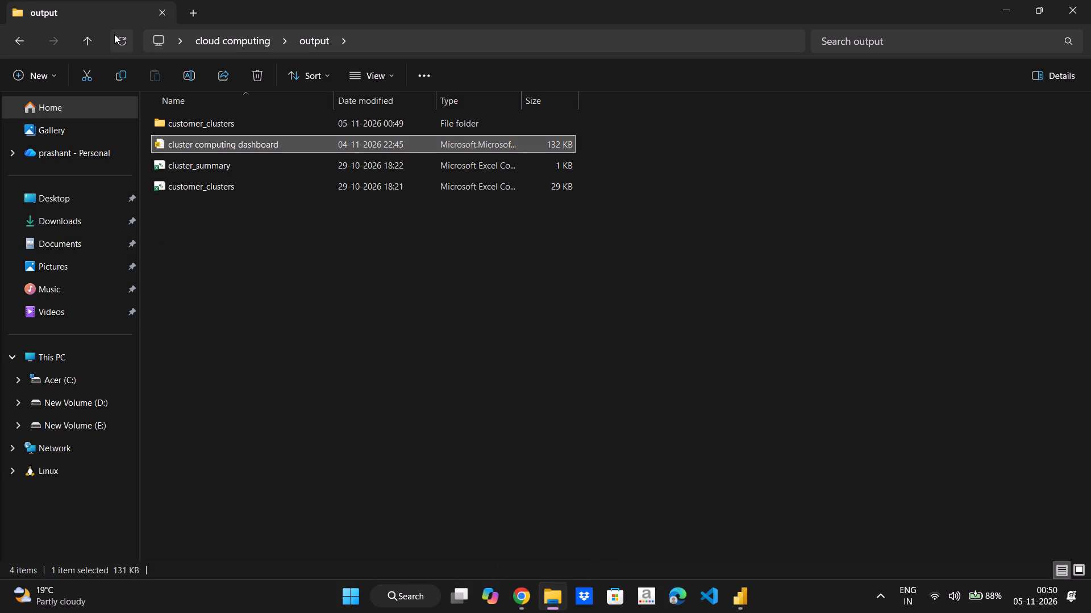
{"action": "triple_click", "coordinate": [115, 36]}
{"action": "triple_click", "coordinate": [115, 36]}
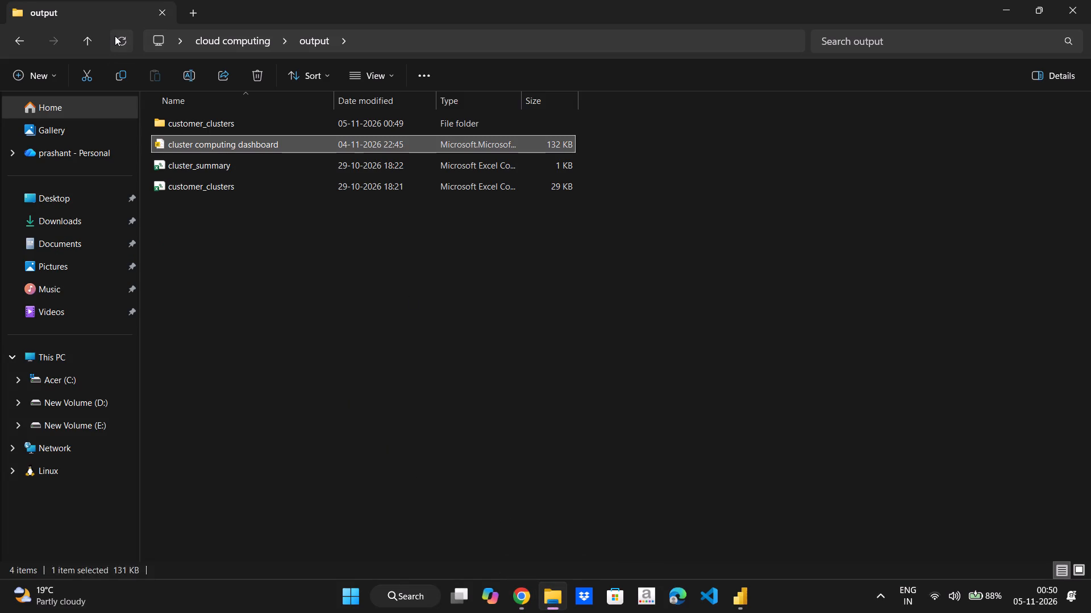
{"action": "left_click", "coordinate": [115, 36]}
{"action": "double_click", "coordinate": [218, 121]}
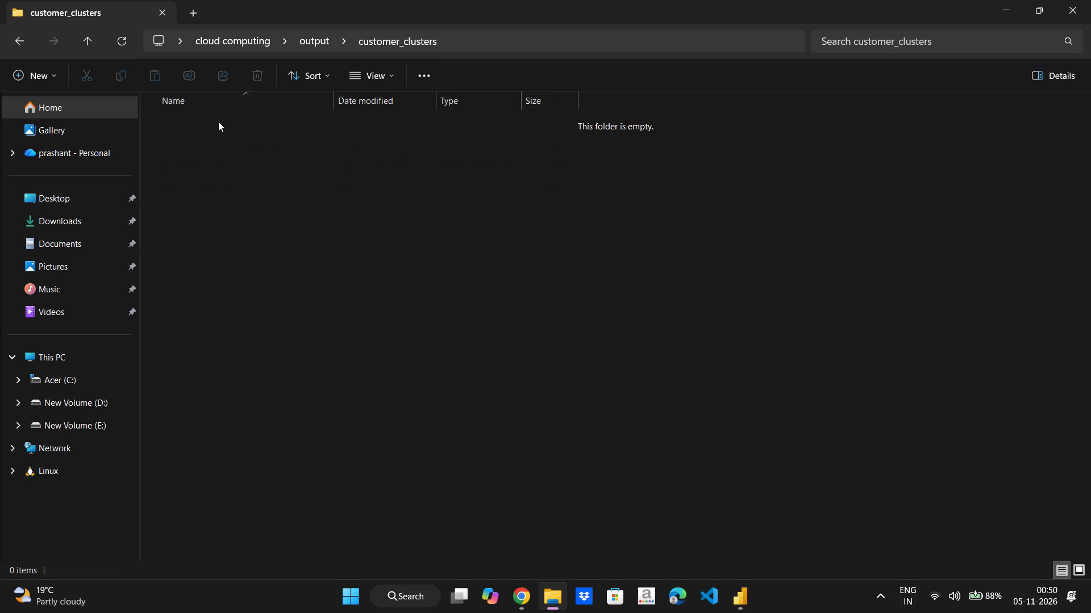
{"action": "left_click", "coordinate": [1086, 9]}
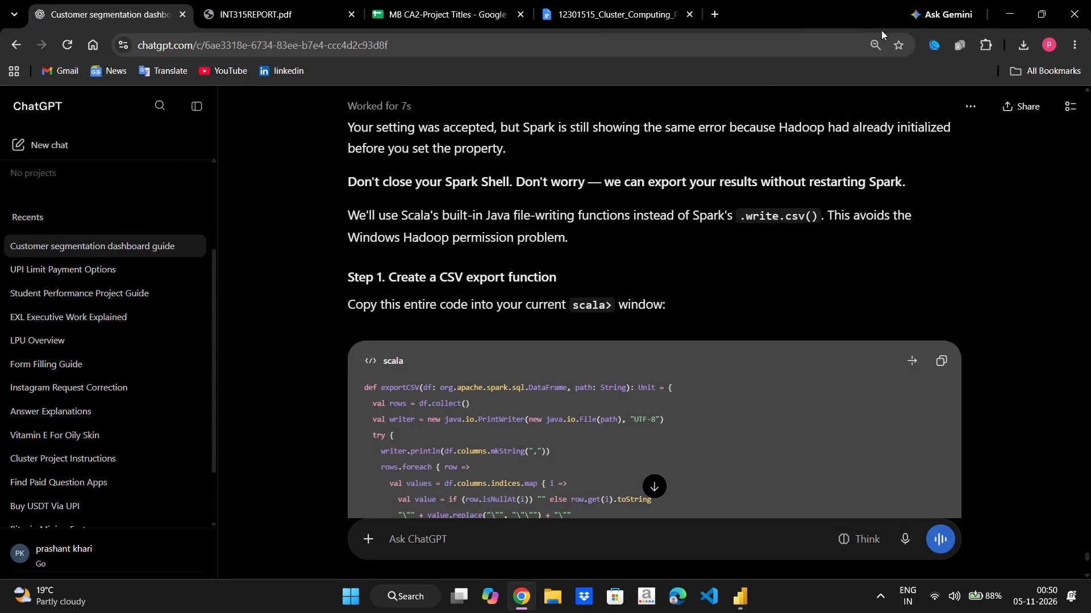
Reopen the cloud computing folder from the desktop and recheck the customer_clusters subfolder inside output.
{"action": "left_click", "coordinate": [1017, 5]}
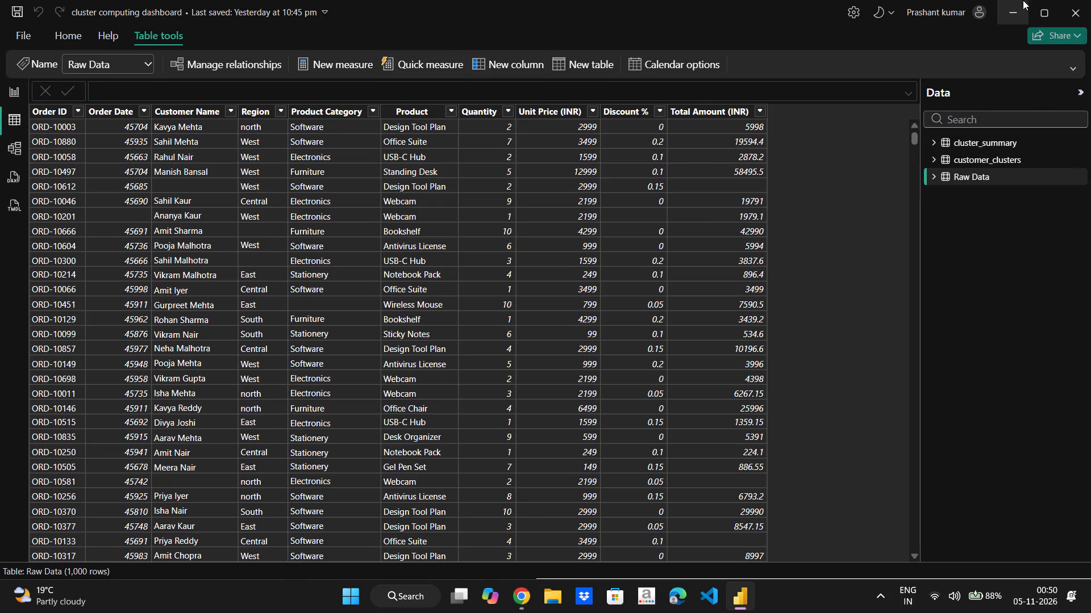
{"action": "left_click", "coordinate": [1016, 0]}
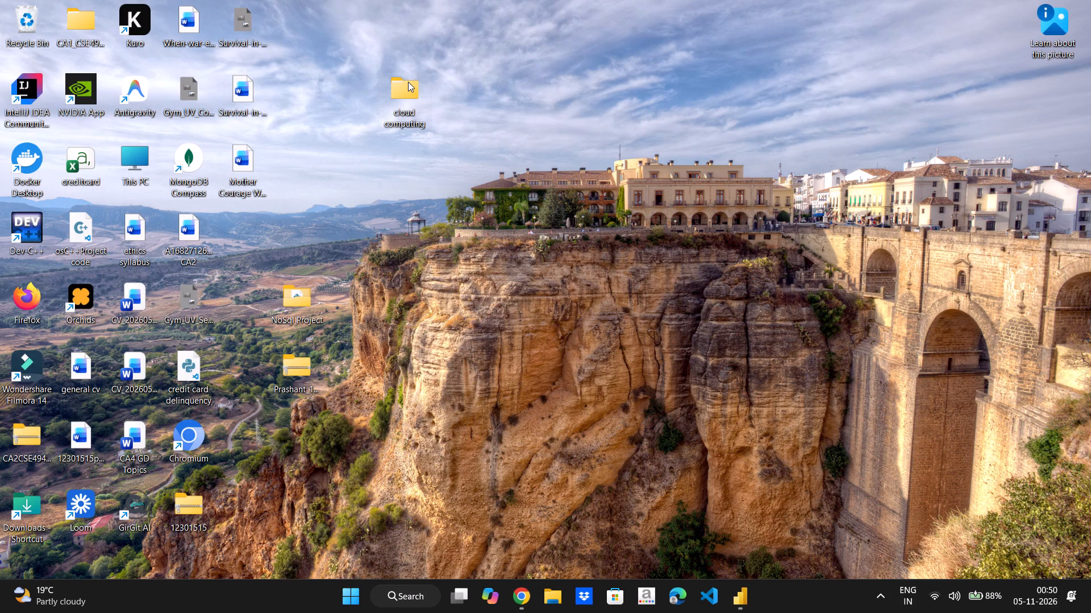
{"action": "double_click", "coordinate": [408, 82]}
{"action": "double_click", "coordinate": [245, 142]}
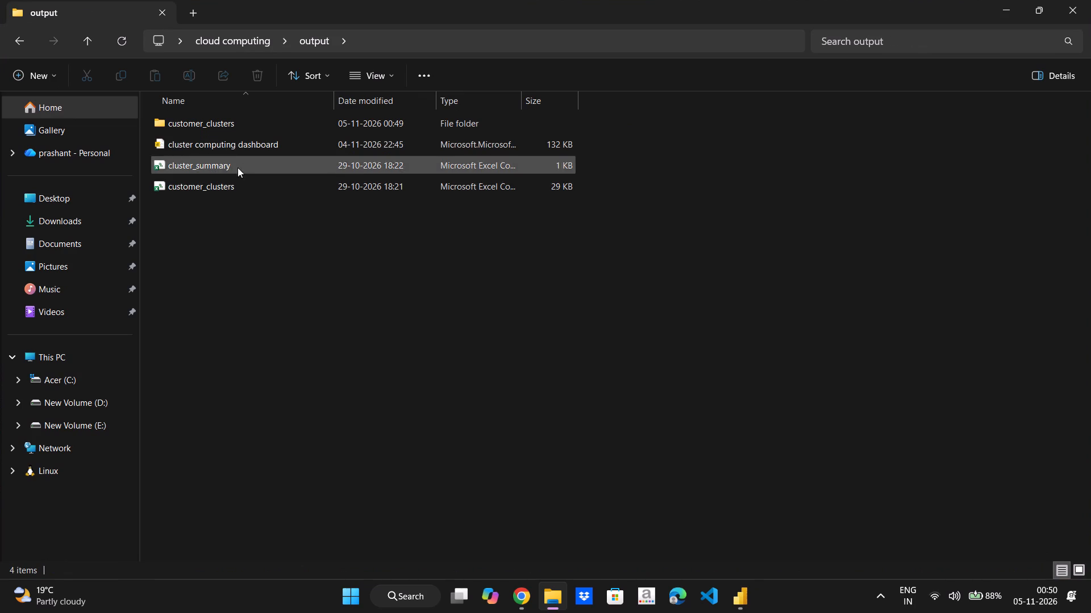
{"action": "double_click", "coordinate": [261, 128]}
{"action": "left_click", "coordinate": [11, 38]}
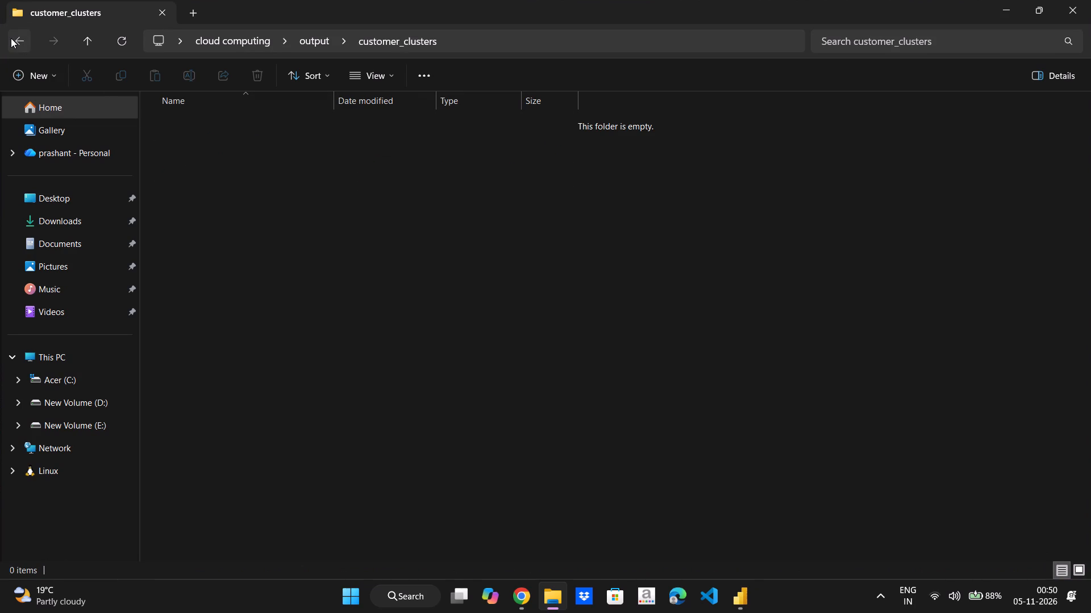
Check the contents of the report and input subfolders in the cloud computing folder.
{"action": "left_click", "coordinate": [11, 38]}
{"action": "double_click", "coordinate": [196, 170]}
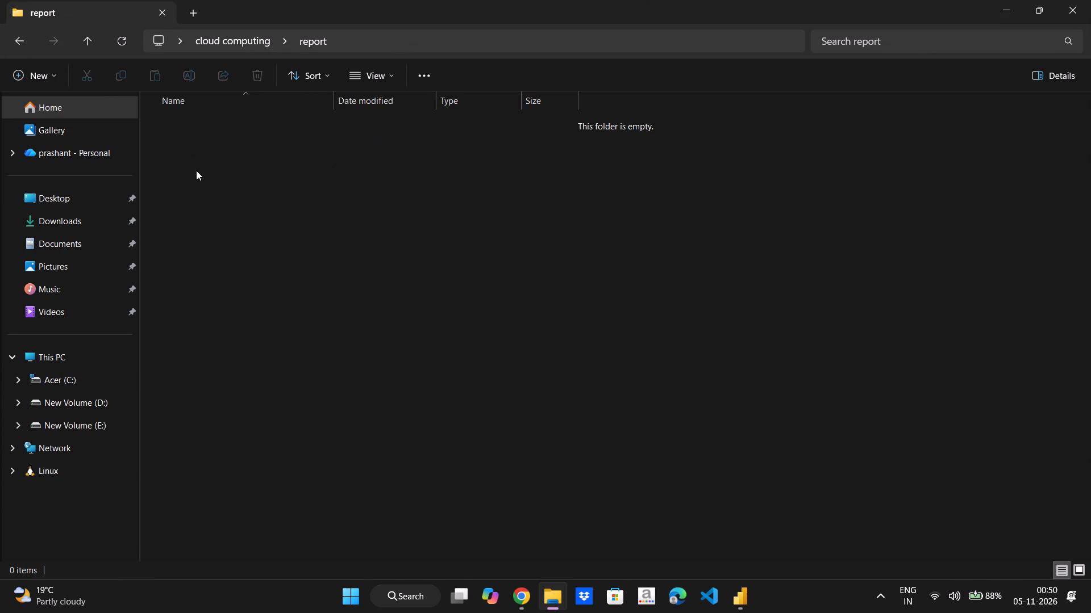
{"action": "left_click", "coordinate": [26, 49]}
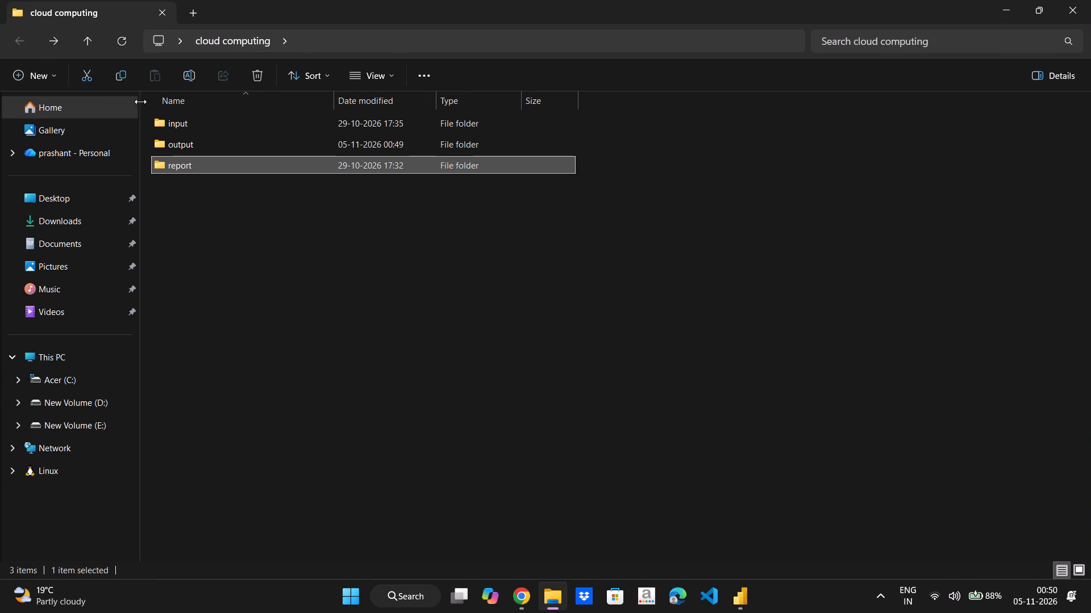
{"action": "double_click", "coordinate": [194, 117]}
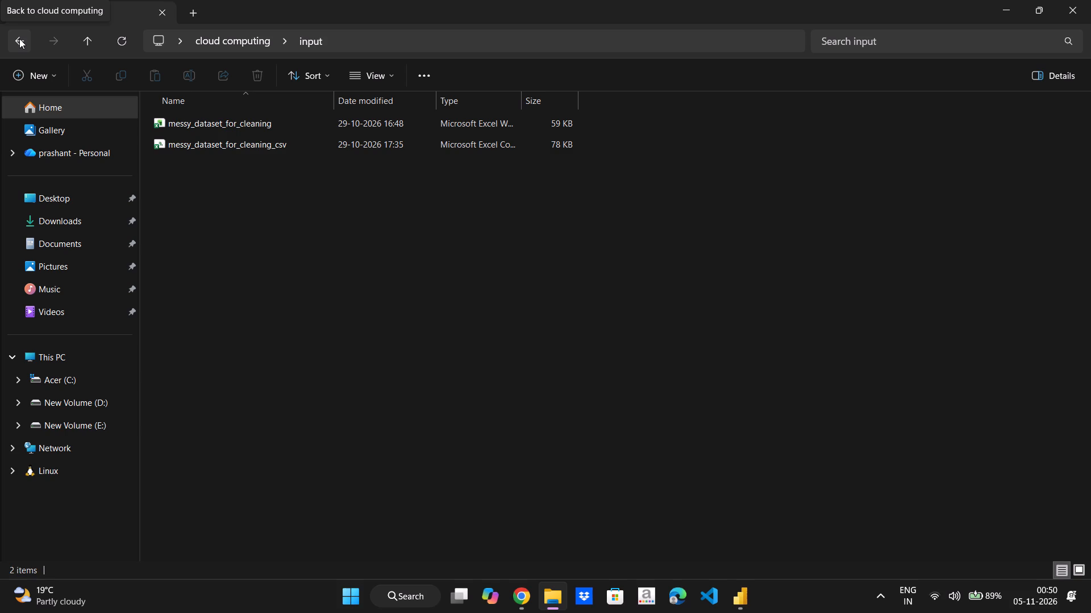
{"action": "left_click", "coordinate": [19, 39]}
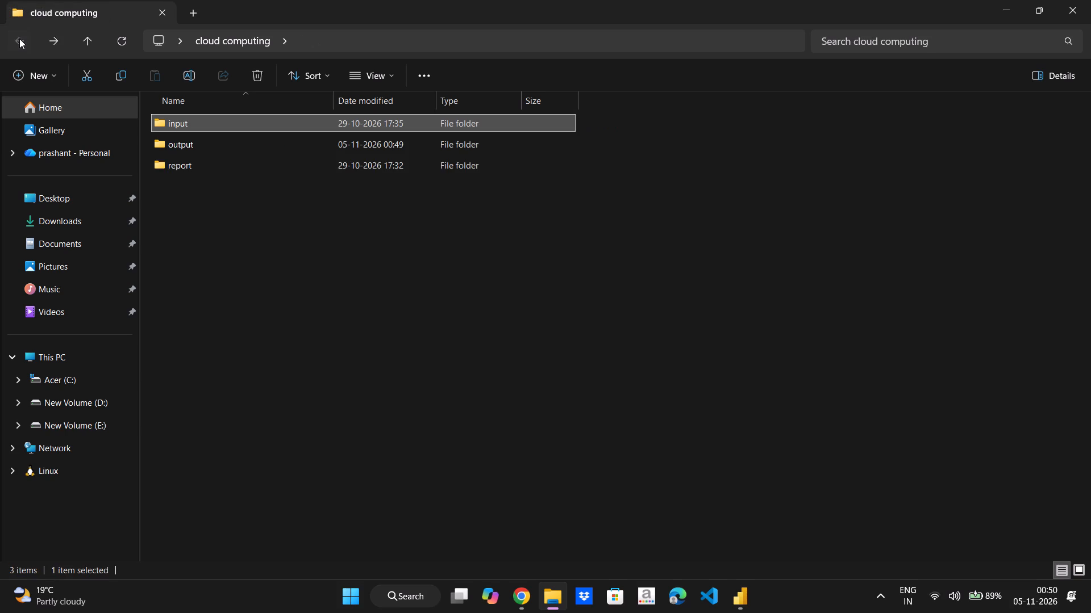
Capture the exportCSV function definition from the Spark shell and insert the screenshot after the Step 9 paragraph in the Google Docs report.
{"action": "scroll", "coordinate": [30, 60], "scroll_direction": "right", "scroll_amount": 1}
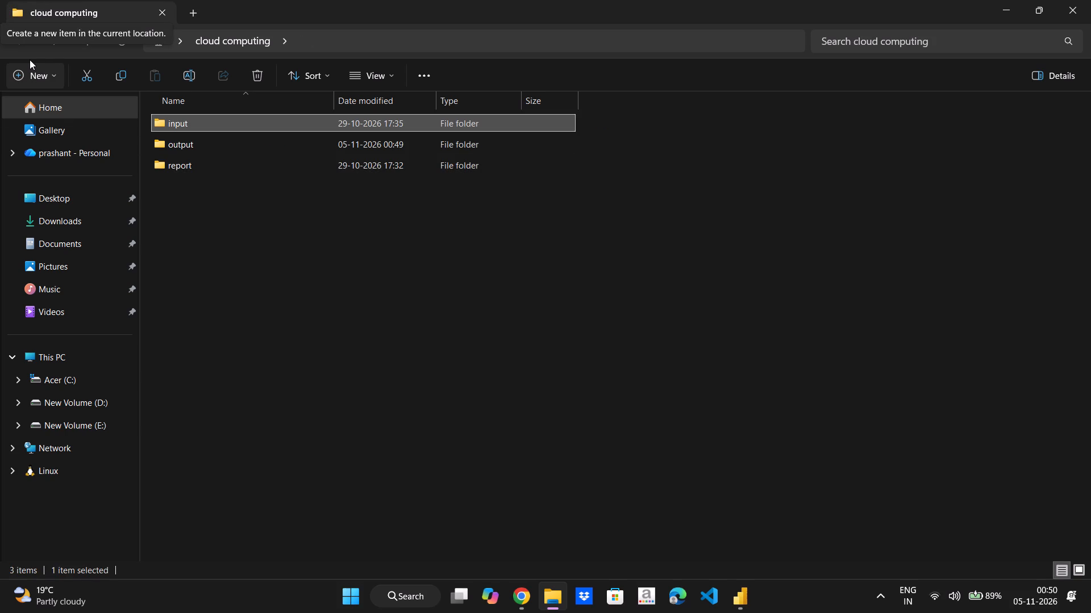
{"action": "scroll", "coordinate": [30, 60], "scroll_direction": "right", "scroll_amount": 1}
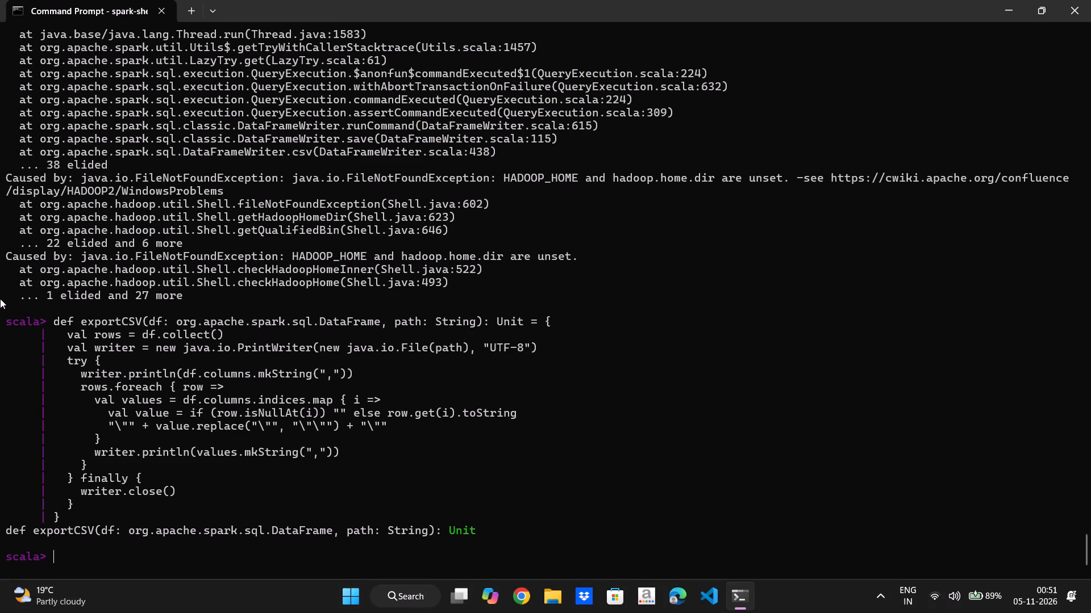
{"action": "key", "text": "shift+super+s"}
{"action": "left_click_drag", "start_coordinate": [0, 296], "coordinate": [794, 538]}
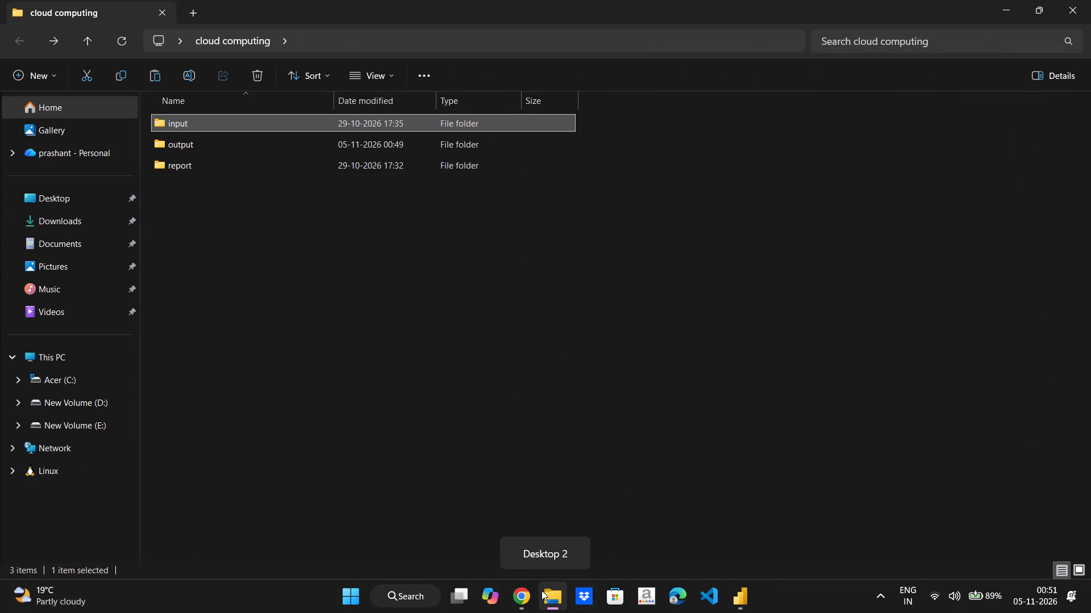
{"action": "left_click", "coordinate": [517, 590]}
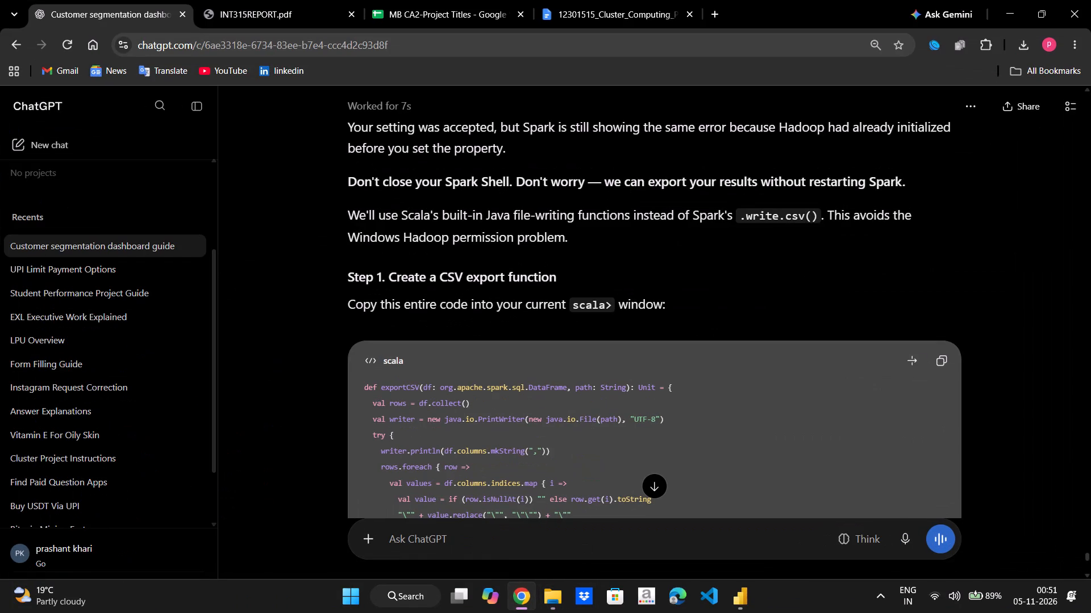
{"action": "left_click", "coordinate": [440, 0]}
{"action": "left_click", "coordinate": [571, 0]}
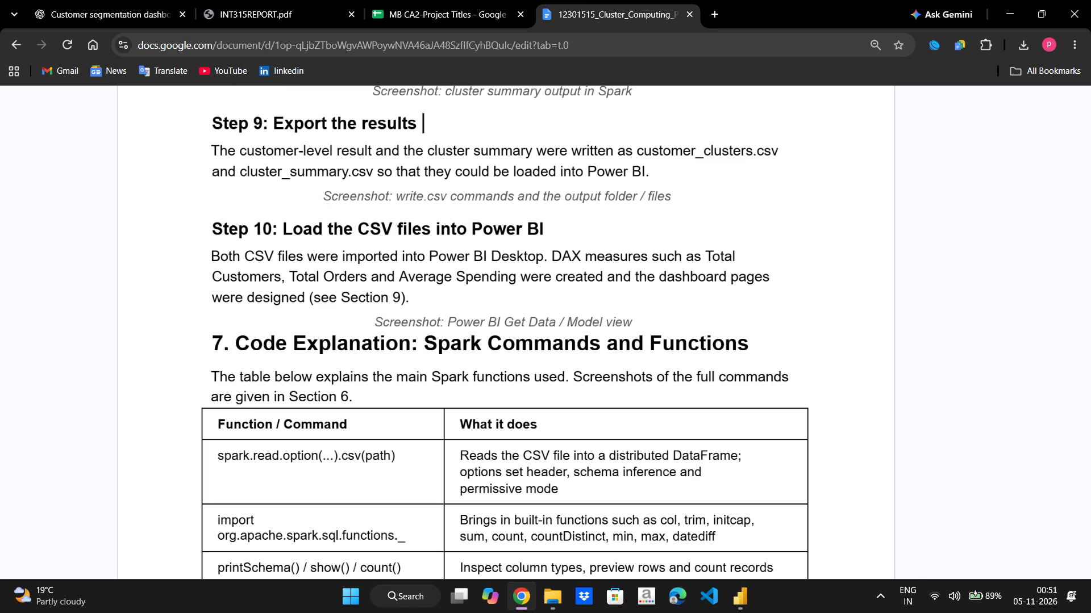
{"action": "left_click", "coordinate": [663, 168]}
{"action": "key", "text": "ctrl+v"}
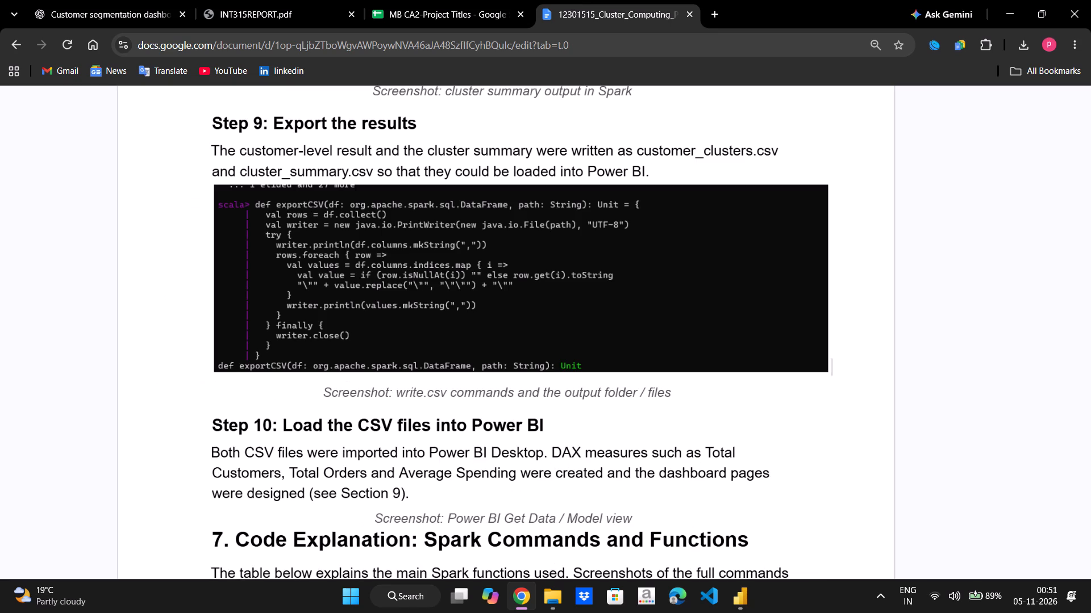
Switch to the cluster computing dashboard in Power BI, go to its report view and add a new blank page.
{"action": "scroll", "coordinate": [682, 336], "scroll_direction": "down", "scroll_amount": 2}
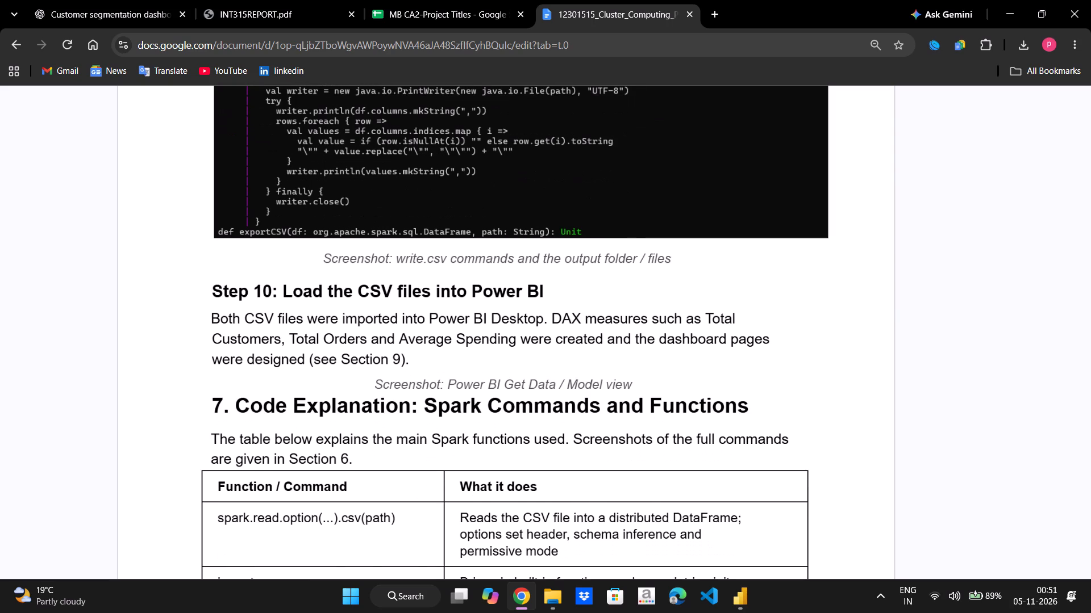
{"action": "scroll", "coordinate": [682, 336], "scroll_direction": "down", "scroll_amount": 1}
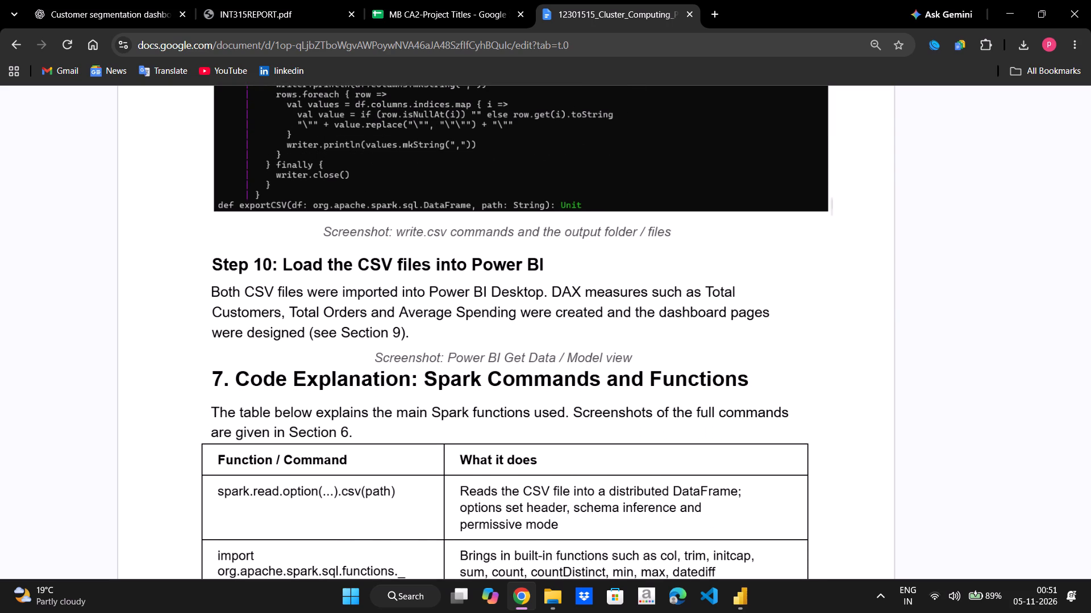
{"action": "scroll", "coordinate": [682, 336], "scroll_direction": "down", "scroll_amount": 1}
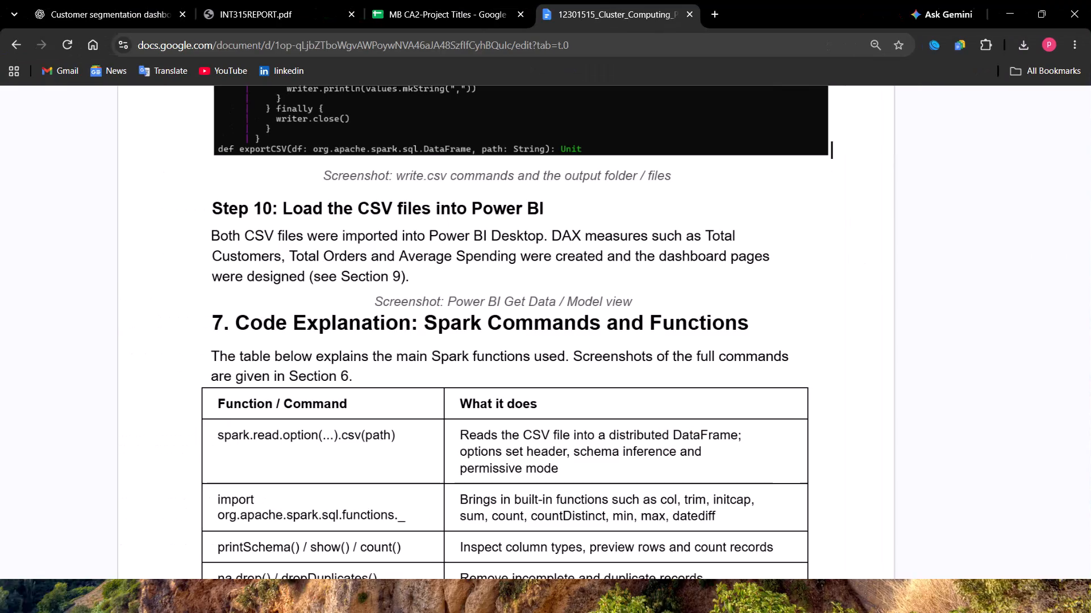
{"action": "left_click", "coordinate": [737, 594]}
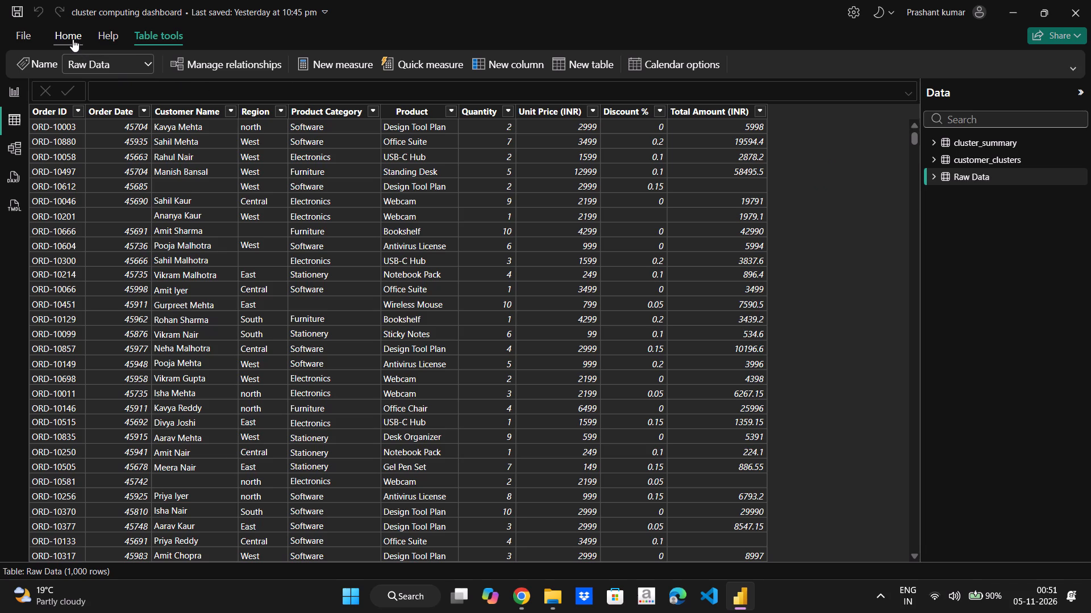
{"action": "left_click", "coordinate": [17, 85]}
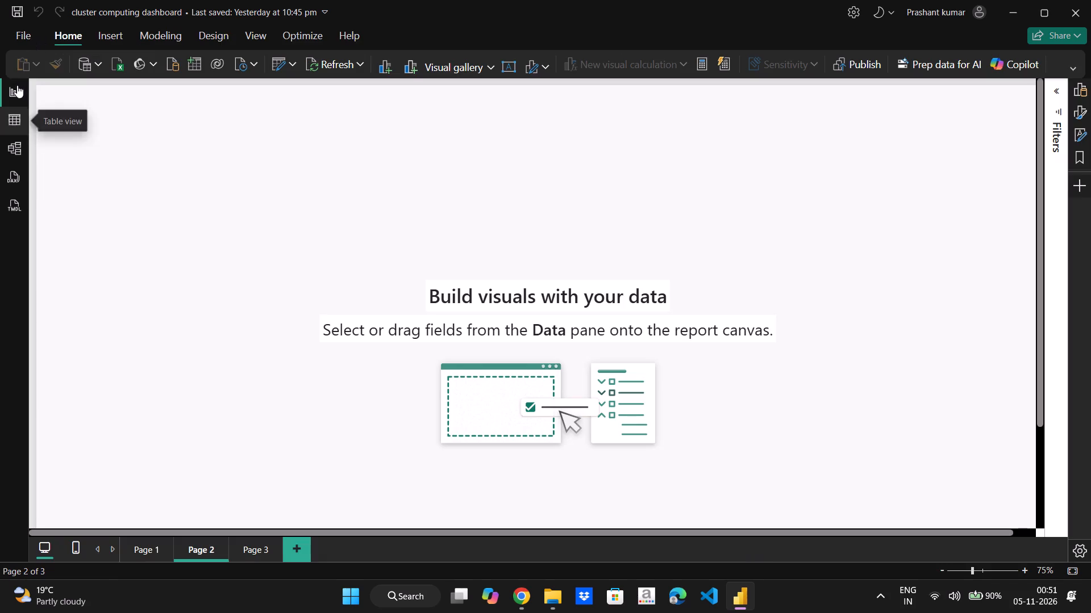
{"action": "left_click", "coordinate": [103, 33]}
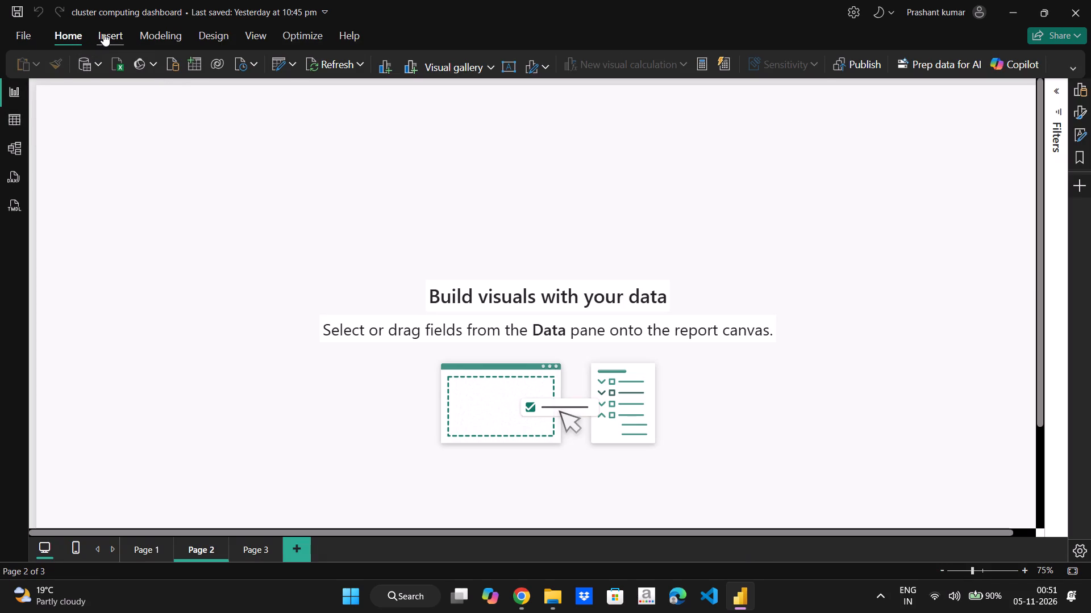
{"action": "left_click", "coordinate": [26, 41]}
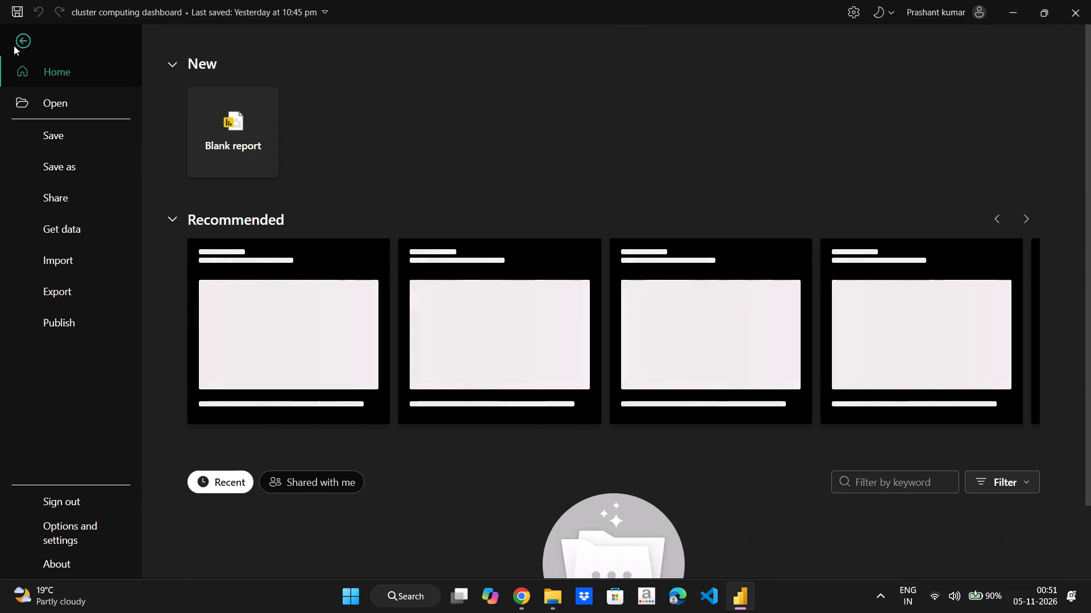
{"action": "left_click", "coordinate": [15, 40]}
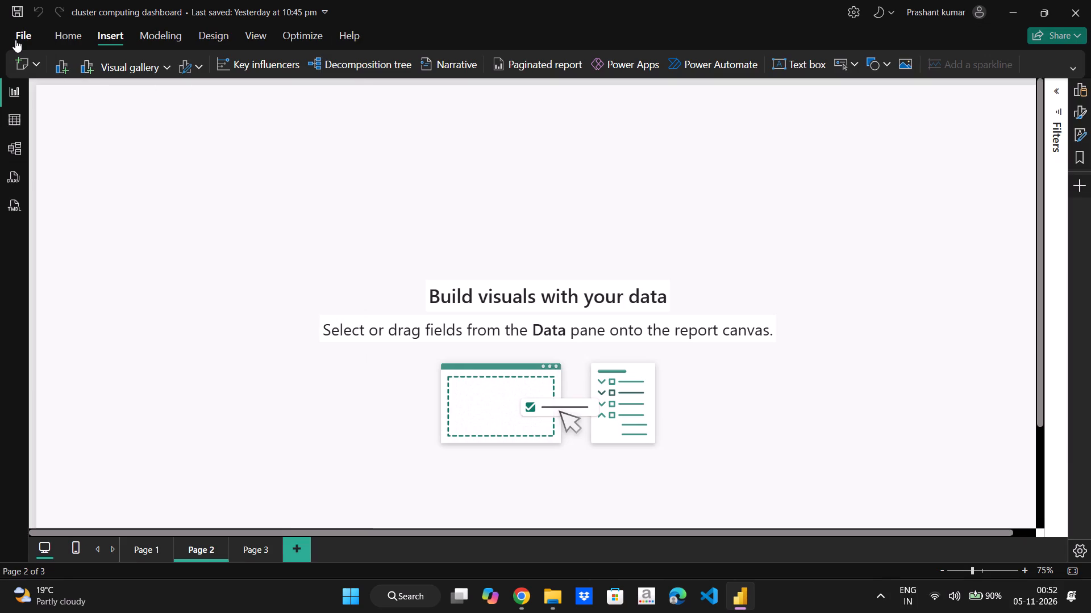
{"action": "scroll", "coordinate": [365, 188], "scroll_direction": "down", "scroll_amount": 1}
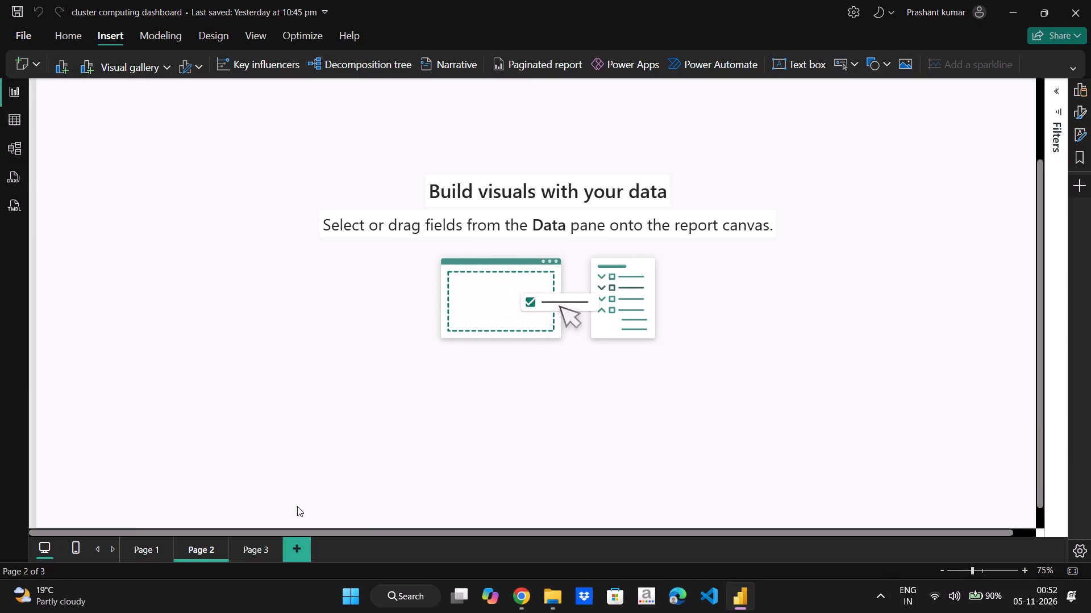
{"action": "left_click", "coordinate": [300, 548]}
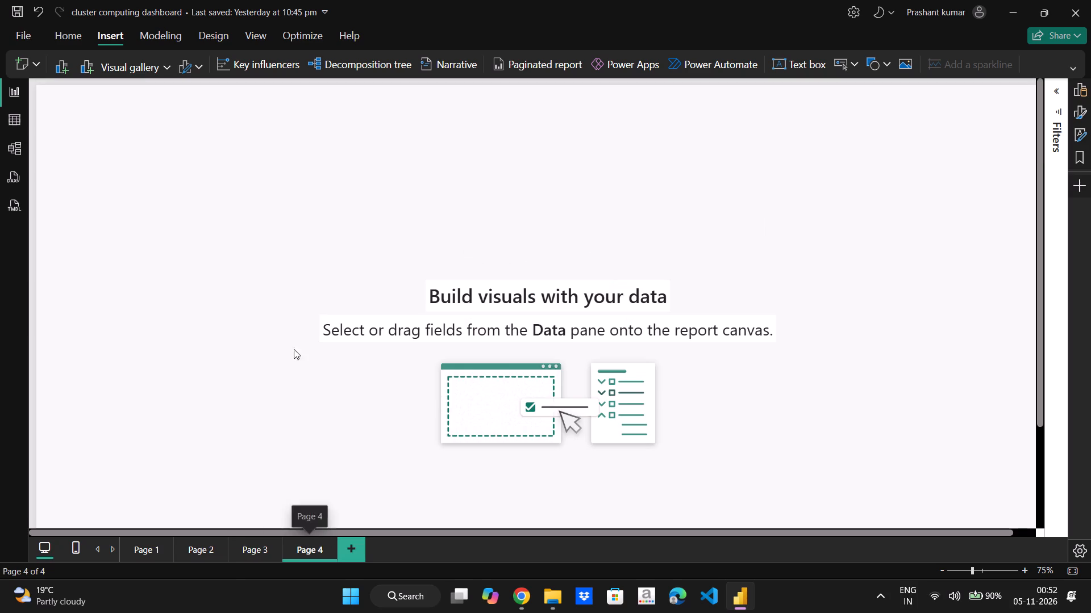
{"action": "scroll", "coordinate": [291, 242], "scroll_direction": "up", "scroll_amount": 1}
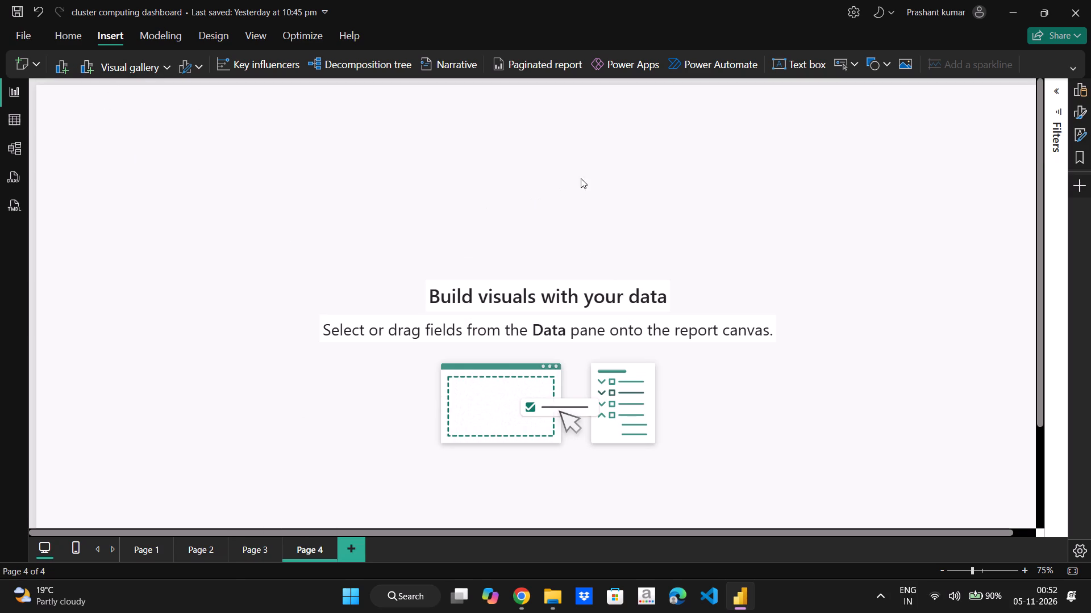
{"action": "left_click", "coordinate": [628, 147]}
Expand the Filters pane and the full command ribbon for the new blank page.
{"action": "left_click_drag", "start_coordinate": [1073, 88], "coordinate": [1069, 88]}
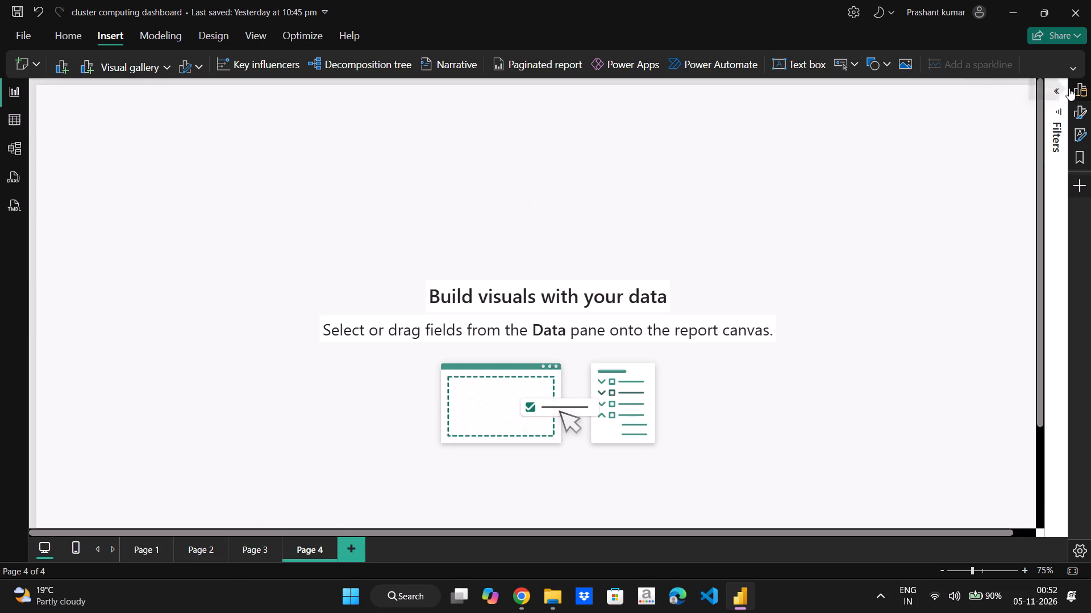
{"action": "left_click_drag", "start_coordinate": [1069, 88], "coordinate": [1056, 87]}
{"action": "left_click", "coordinate": [1056, 87]}
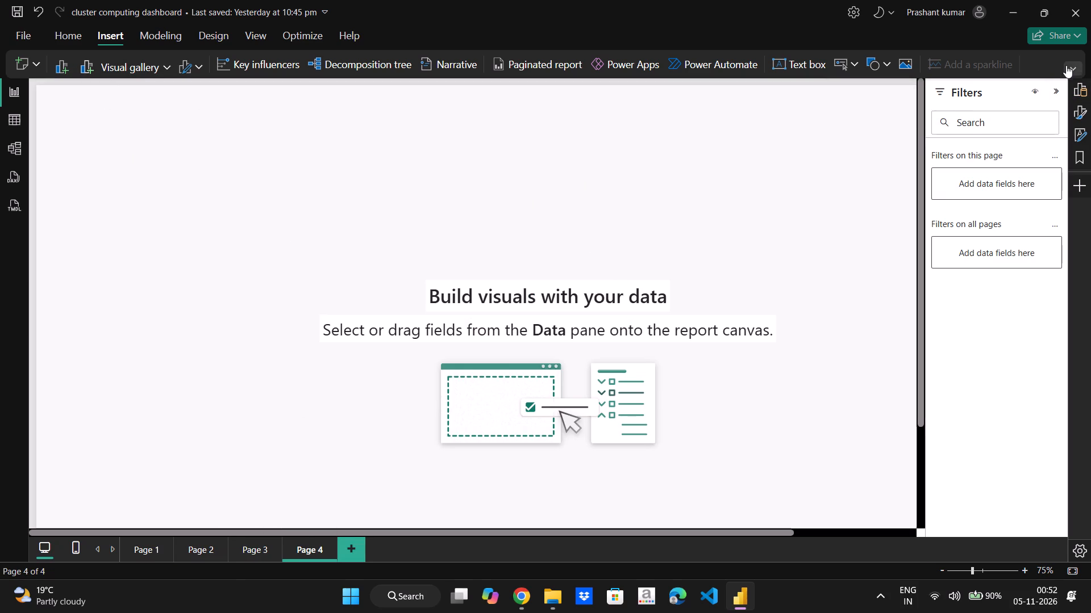
{"action": "left_click", "coordinate": [1068, 65]}
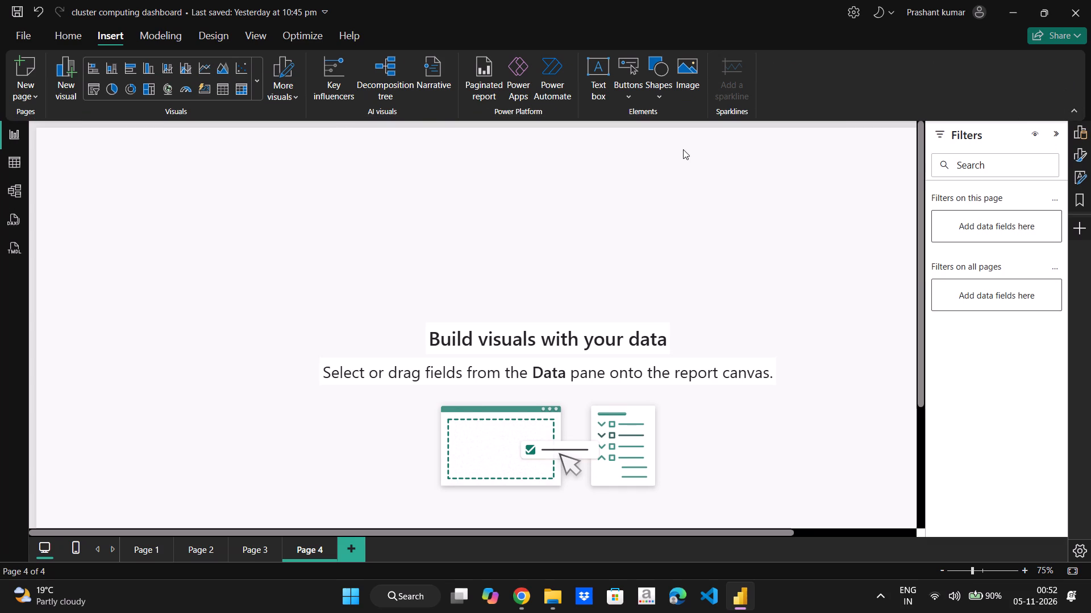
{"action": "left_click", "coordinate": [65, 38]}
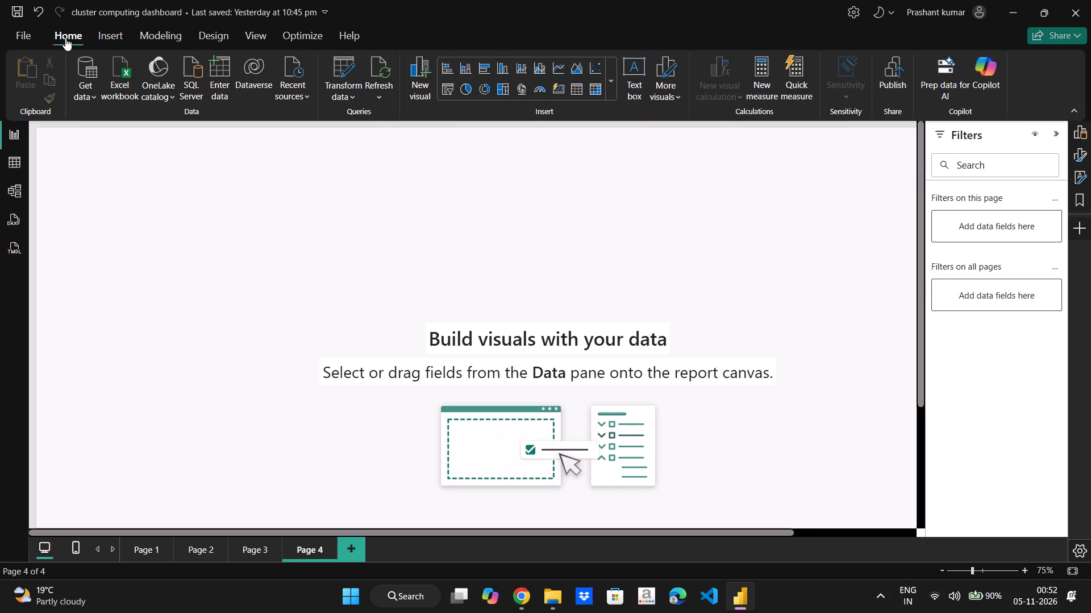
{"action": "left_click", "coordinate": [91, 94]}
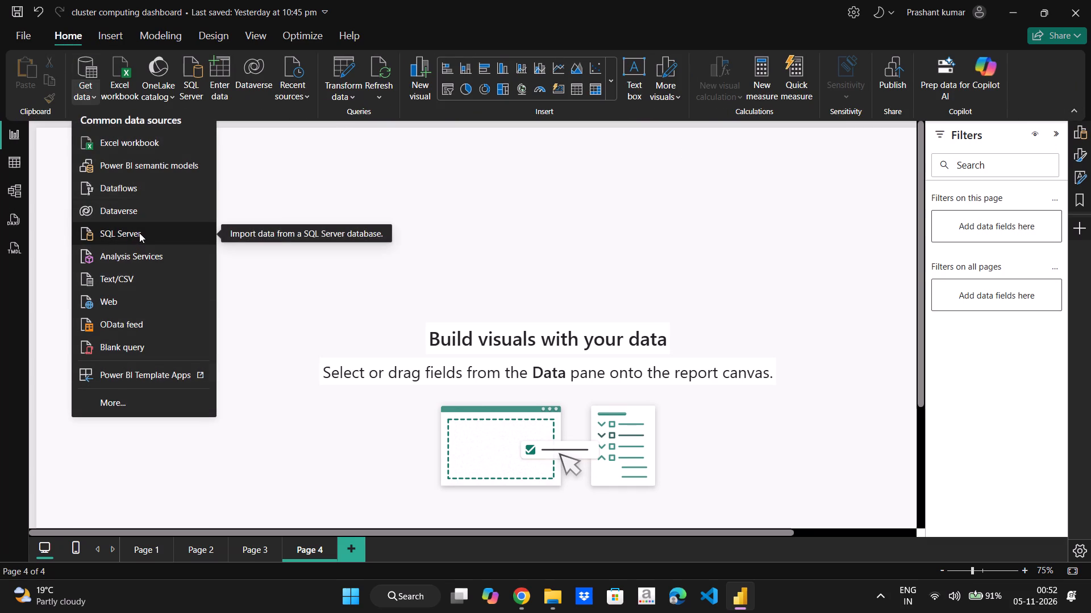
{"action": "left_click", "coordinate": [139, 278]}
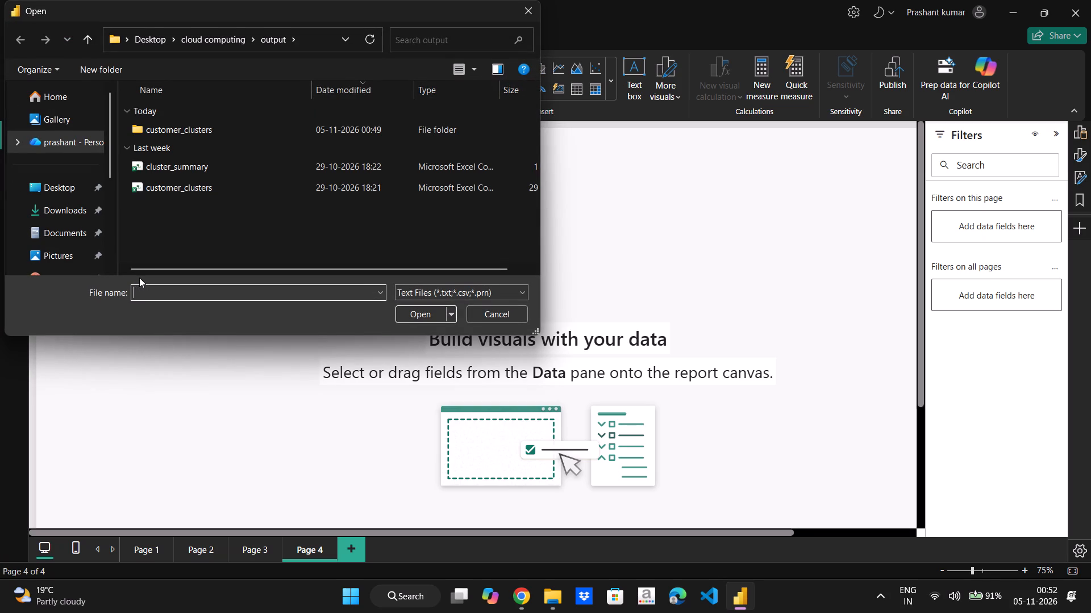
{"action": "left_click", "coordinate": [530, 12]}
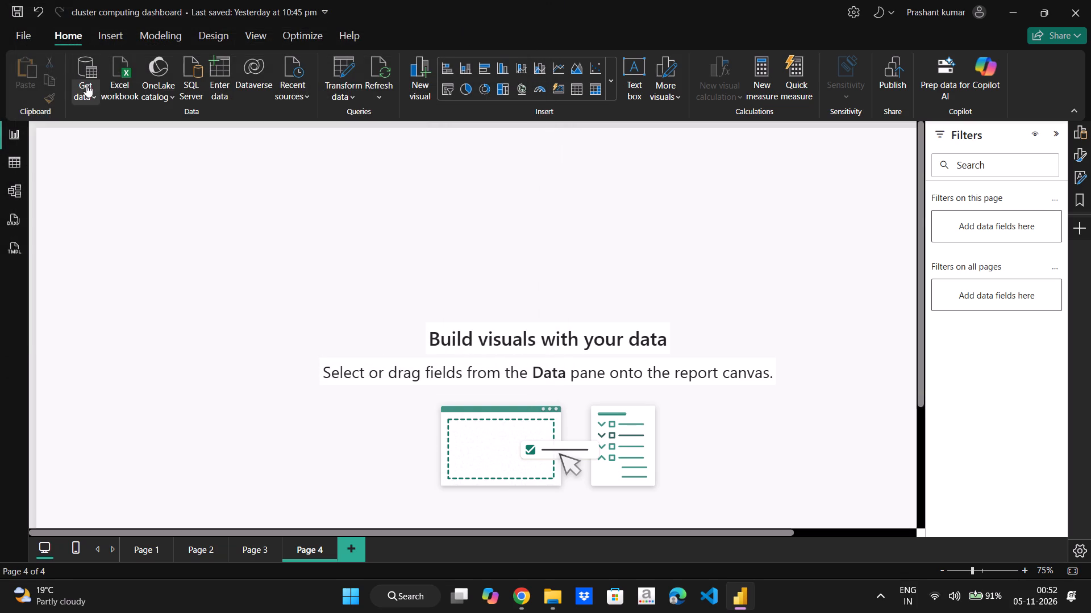
Capture the Power BI window with the Get data source list open and insert the screenshot below the Step 10 paragraph in the Google Docs report.
{"action": "left_click", "coordinate": [93, 90]}
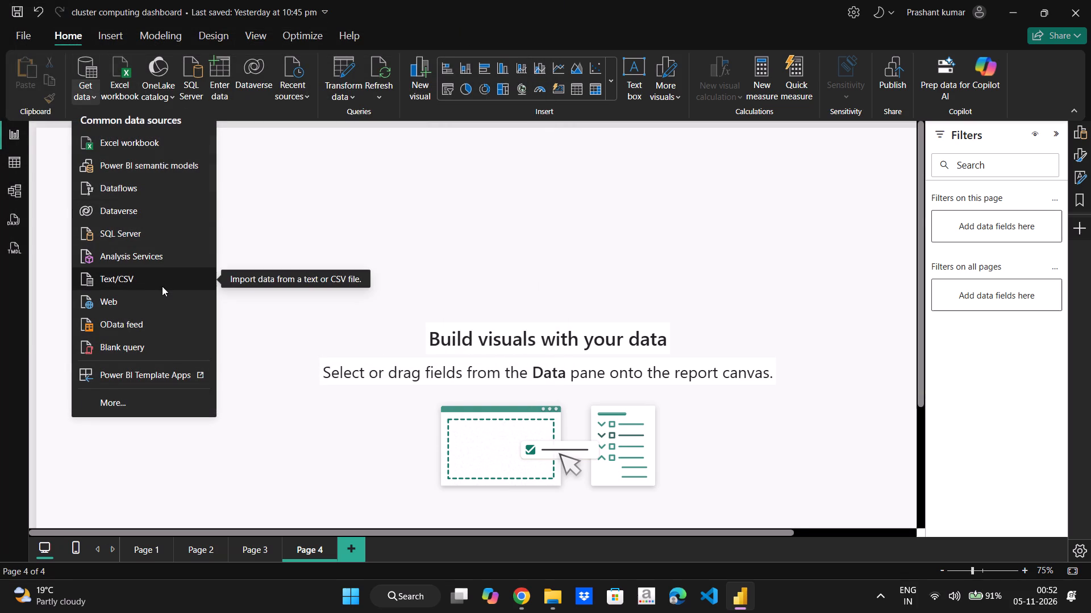
{"action": "key", "text": "shift+super+s"}
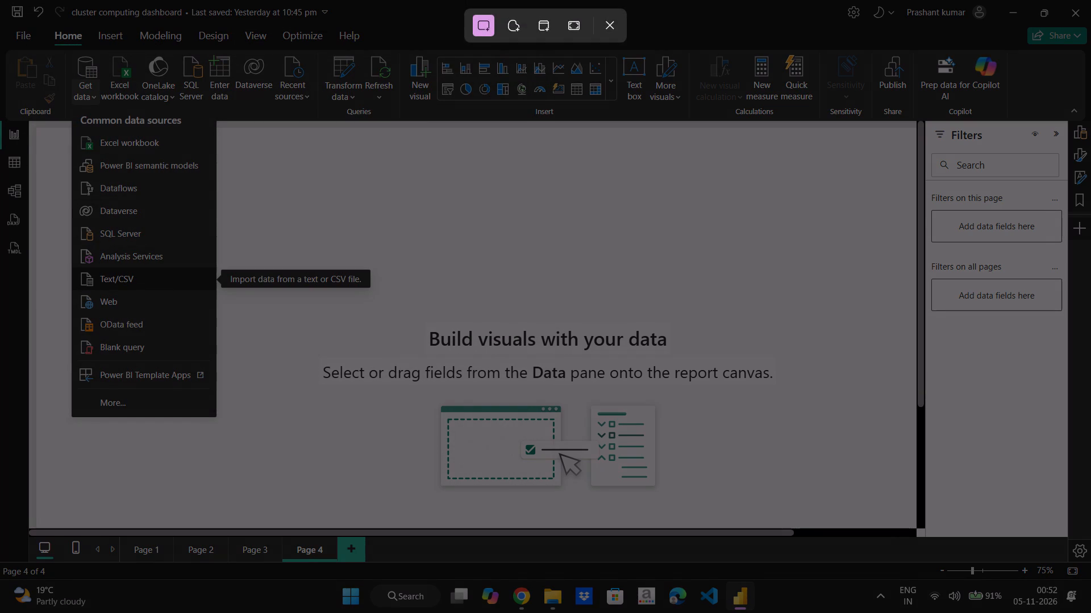
{"action": "left_click_drag", "start_coordinate": [0, 0], "coordinate": [1090, 508]}
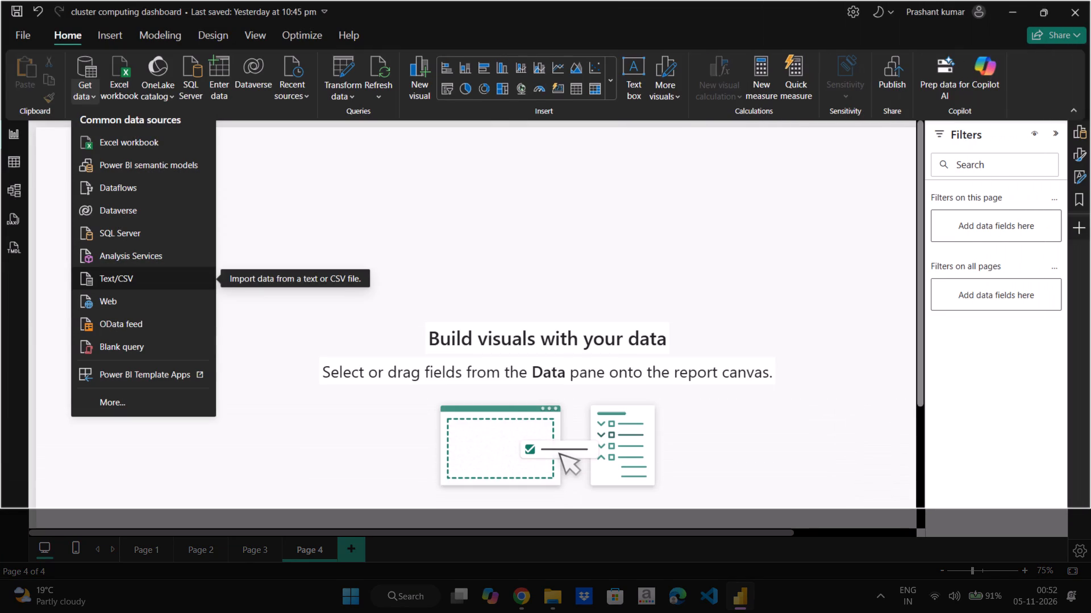
{"action": "left_click_drag", "start_coordinate": [1090, 508], "coordinate": [1090, 508]}
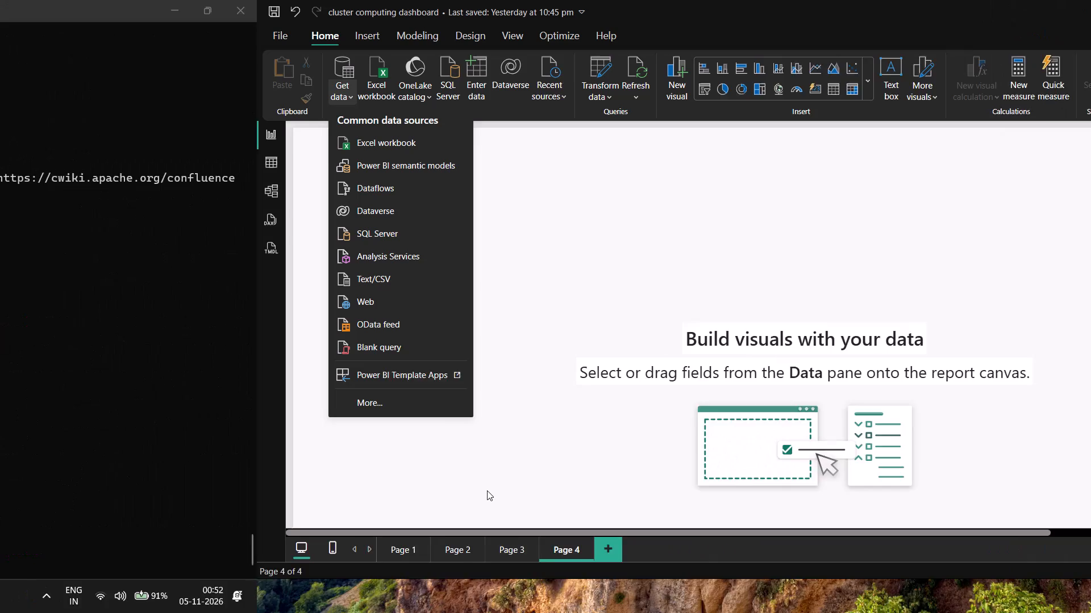
{"action": "left_click", "coordinate": [514, 602]}
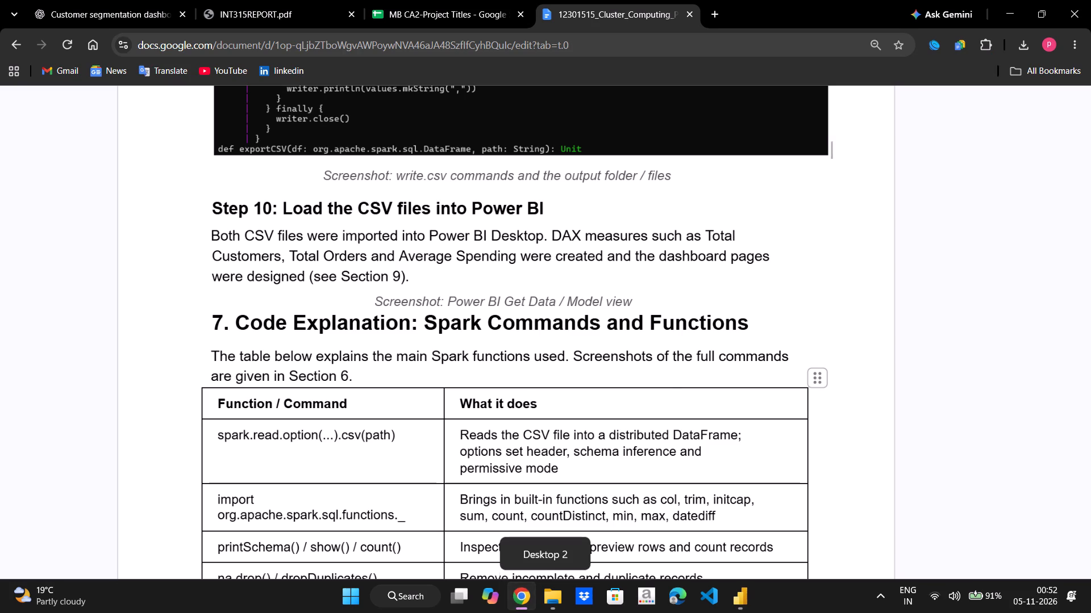
{"action": "left_click", "coordinate": [424, 265]}
{"action": "left_click", "coordinate": [422, 276]}
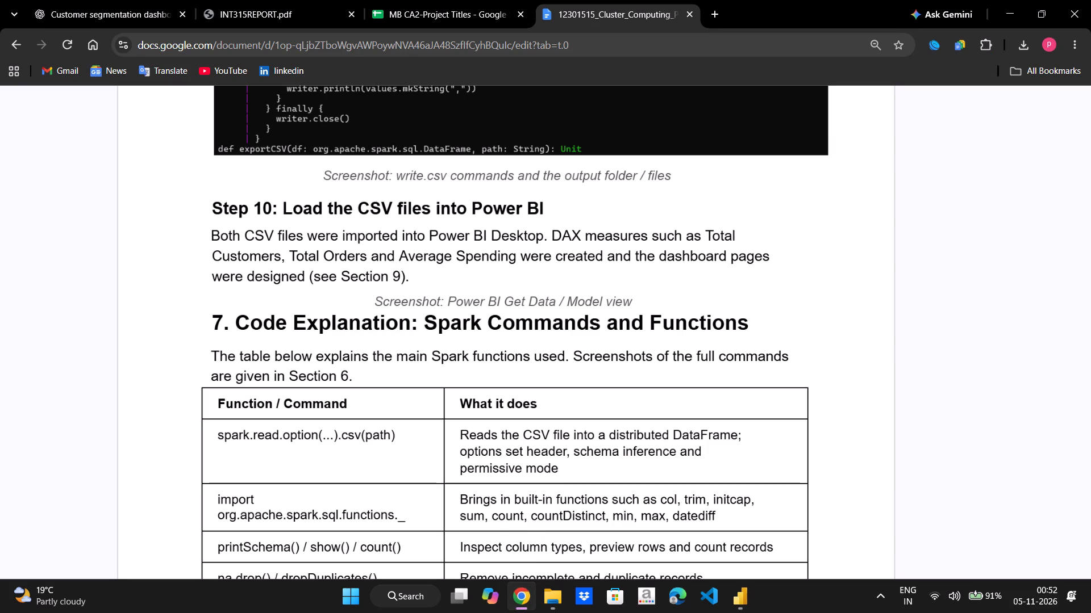
{"action": "key", "text": "ctrl+v"}
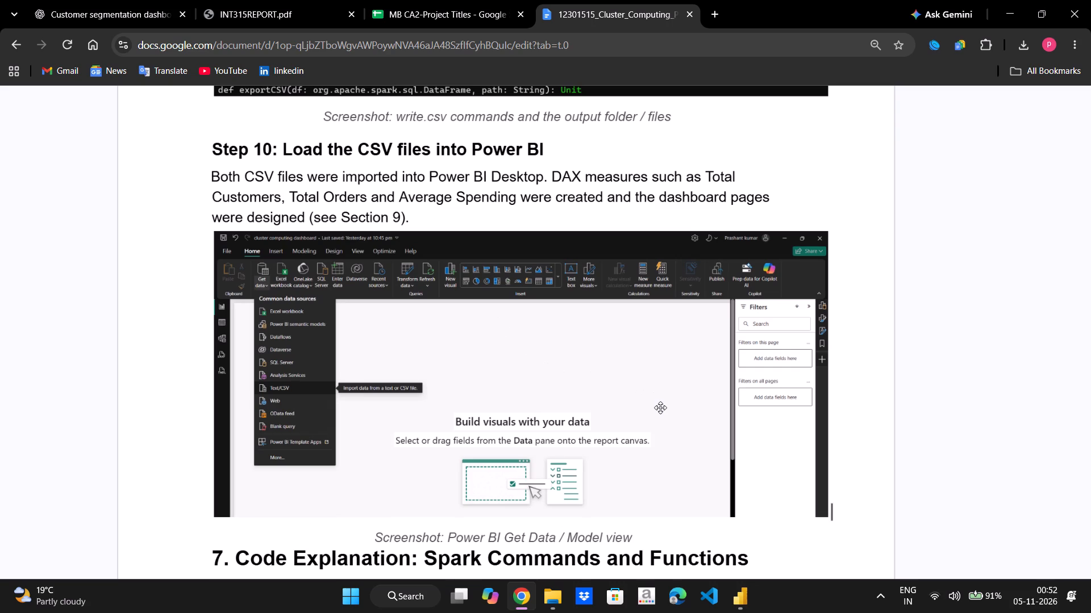
Review the report from Section 7, Code Explanation, through the results tables and charts to the dashboard areas table in Section 9.
{"action": "scroll", "coordinate": [660, 408], "scroll_direction": "down", "scroll_amount": 2}
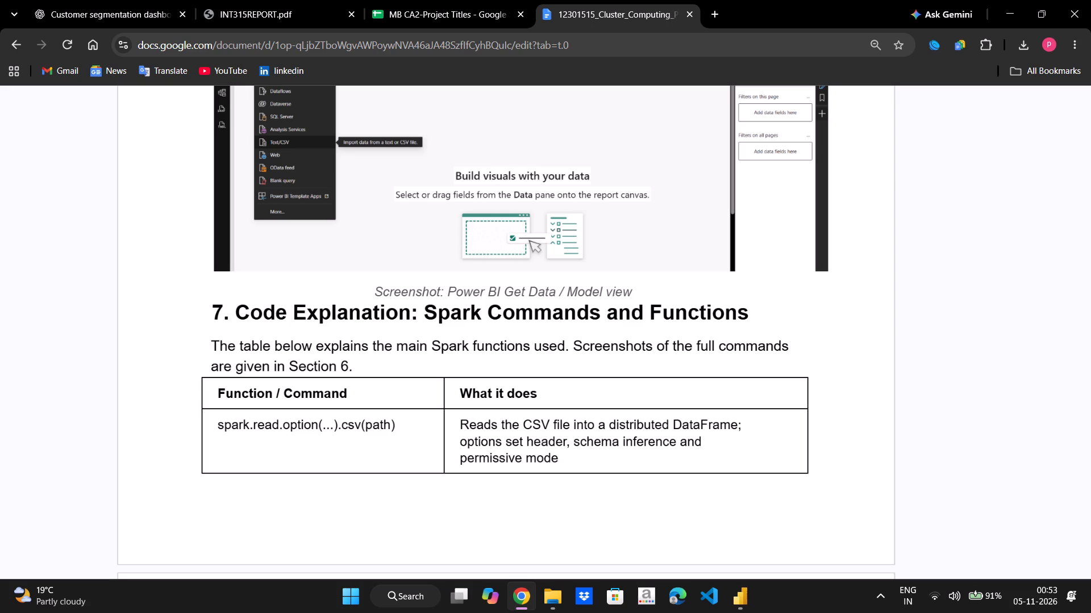
{"action": "scroll", "coordinate": [695, 485], "scroll_direction": "down", "scroll_amount": 3}
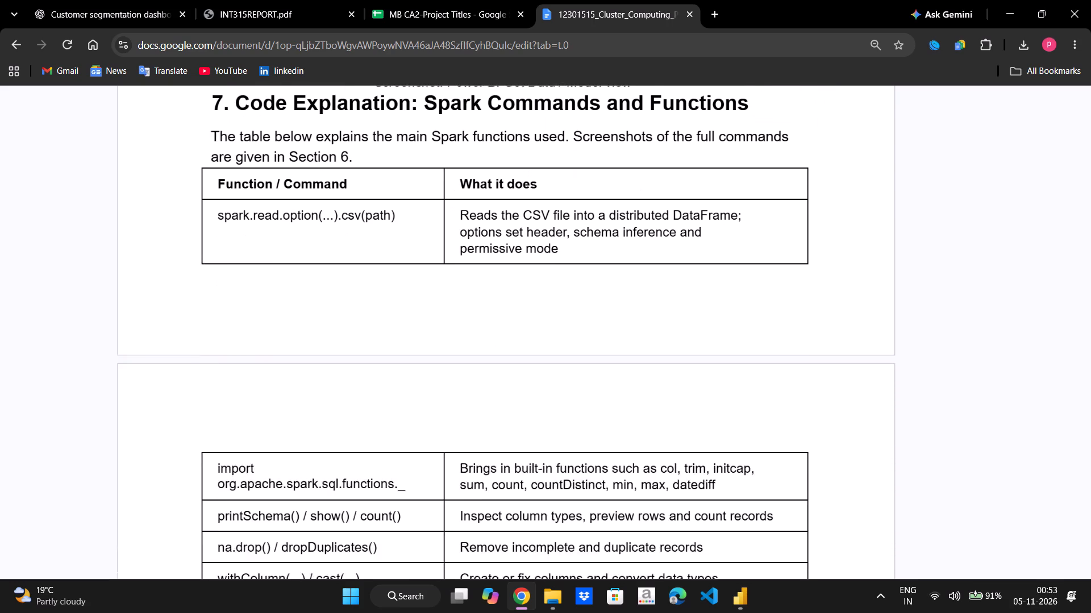
{"action": "scroll", "coordinate": [695, 485], "scroll_direction": "down", "scroll_amount": 2}
{"action": "scroll", "coordinate": [695, 485], "scroll_direction": "up", "scroll_amount": 1}
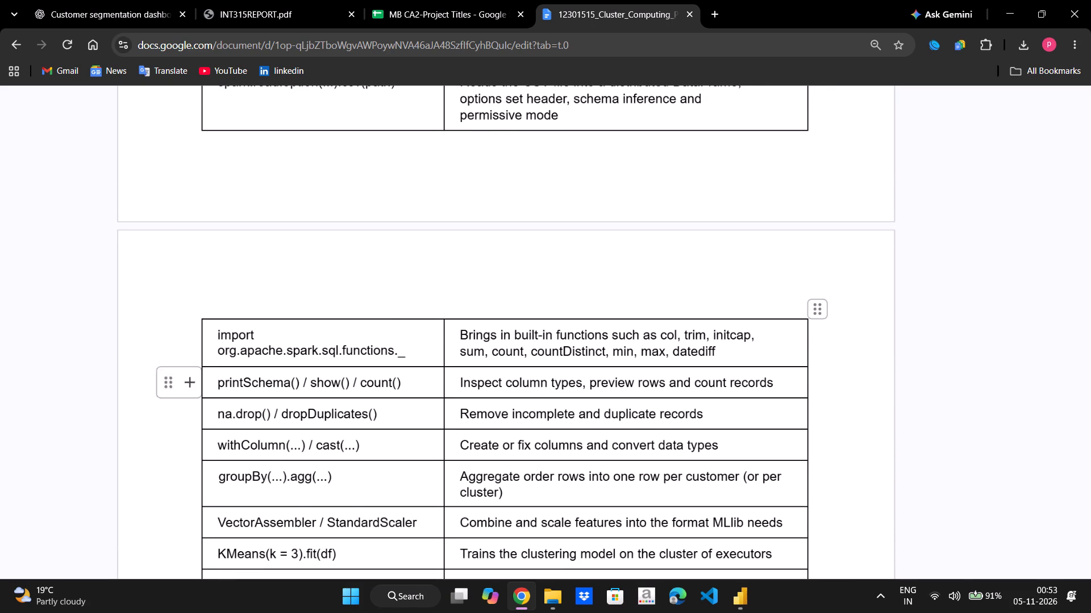
{"action": "left_click", "coordinate": [239, 306]}
{"action": "left_click", "coordinate": [213, 299]}
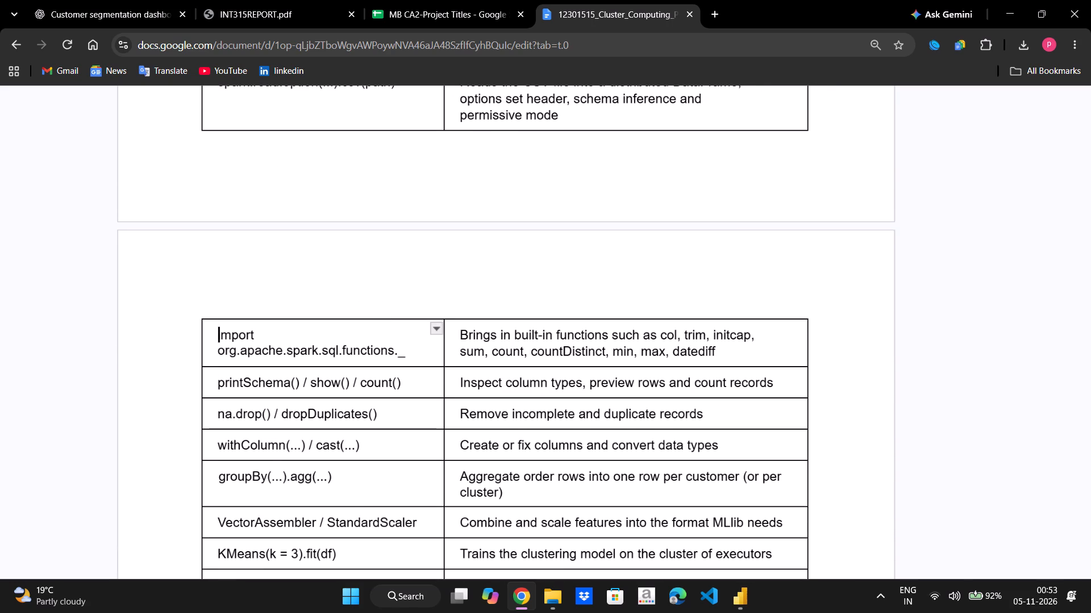
{"action": "scroll", "coordinate": [255, 289], "scroll_direction": "down", "scroll_amount": 2}
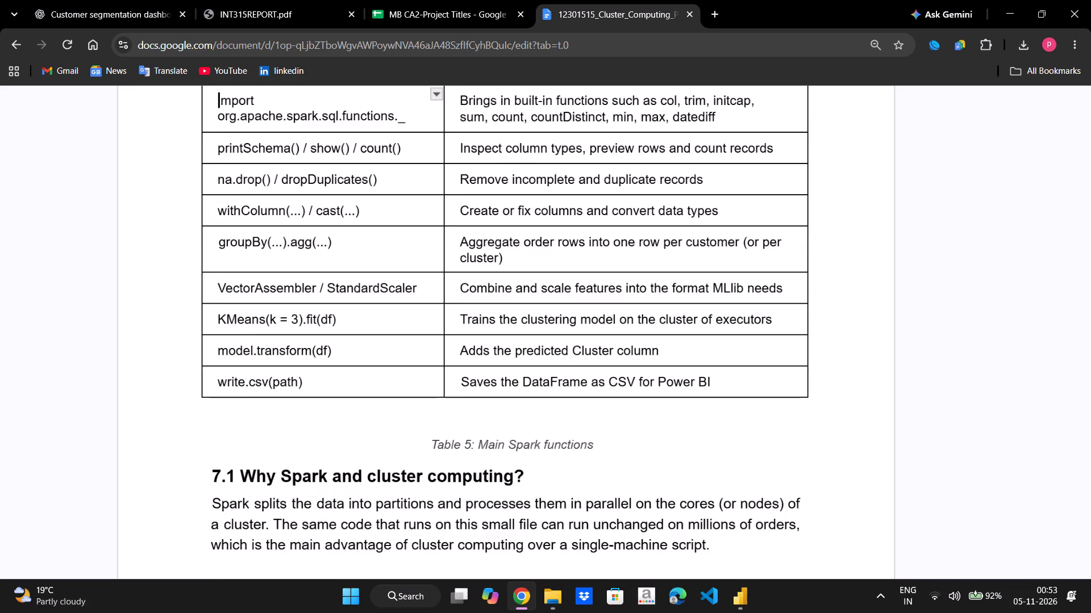
{"action": "scroll", "coordinate": [255, 289], "scroll_direction": "down", "scroll_amount": 3}
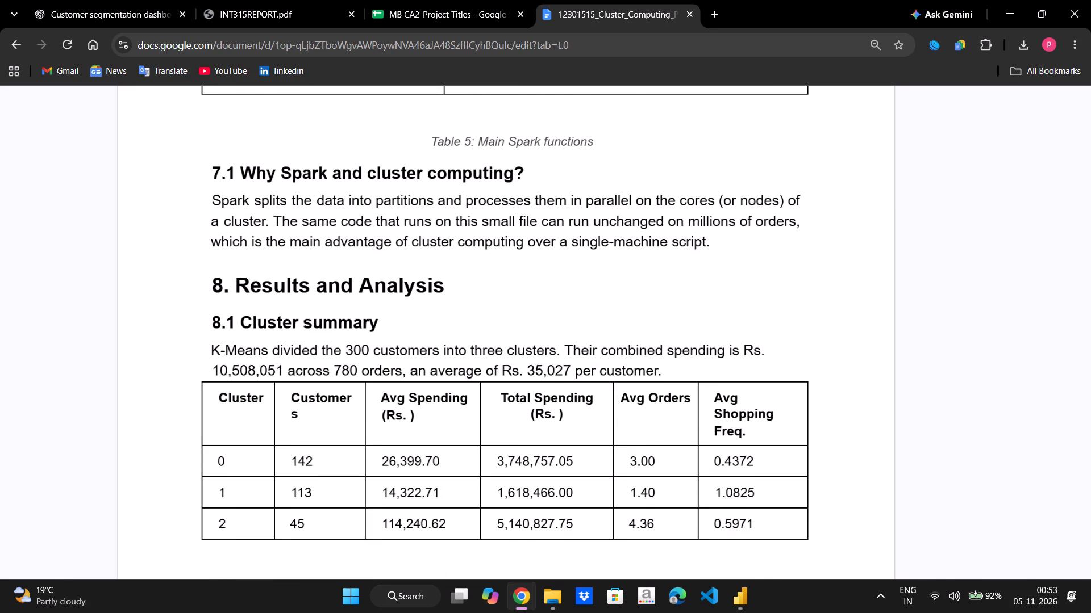
{"action": "scroll", "coordinate": [643, 275], "scroll_direction": "down", "scroll_amount": 2}
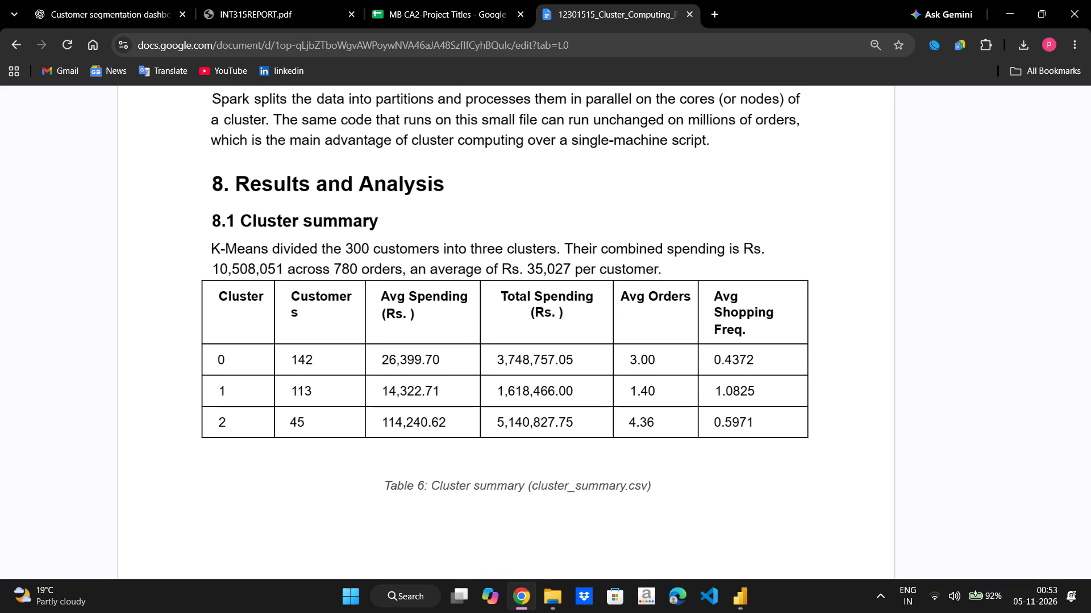
{"action": "scroll", "coordinate": [768, 472], "scroll_direction": "down", "scroll_amount": 4}
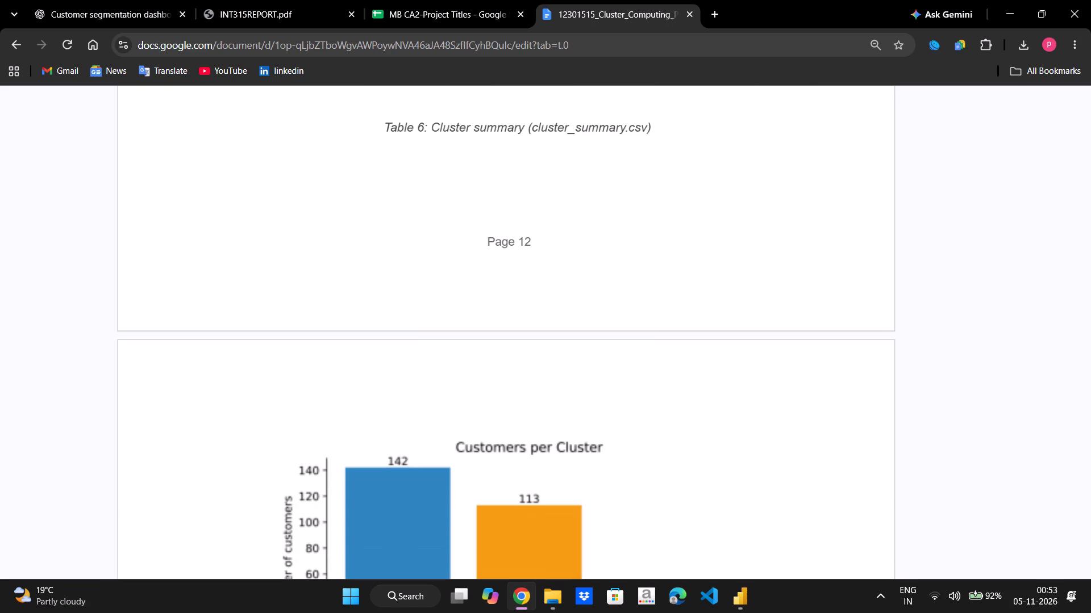
{"action": "scroll", "coordinate": [768, 472], "scroll_direction": "down", "scroll_amount": 6}
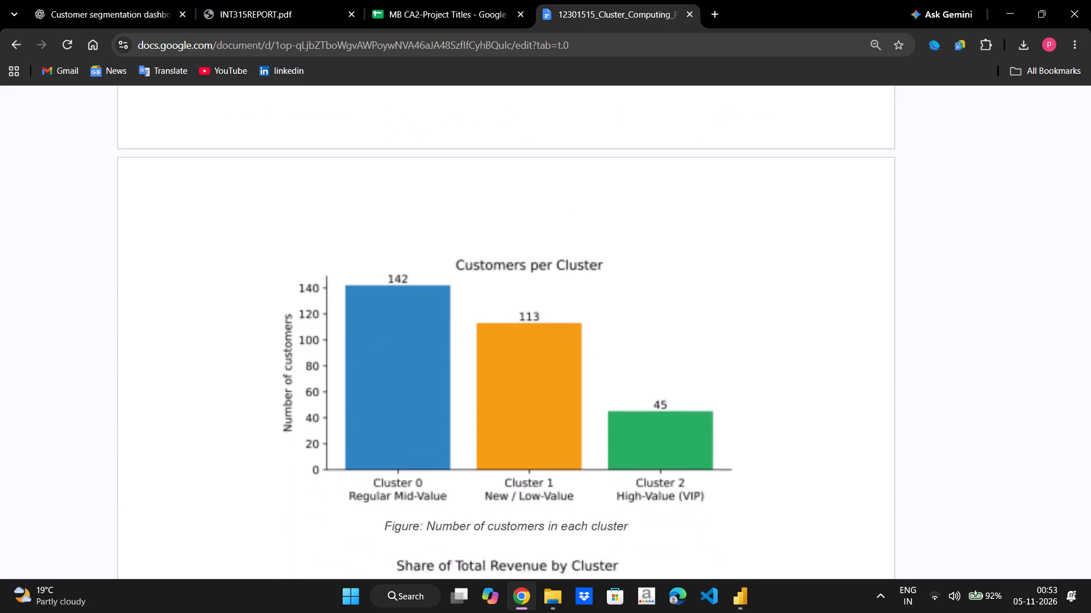
{"action": "scroll", "coordinate": [768, 472], "scroll_direction": "down", "scroll_amount": 5}
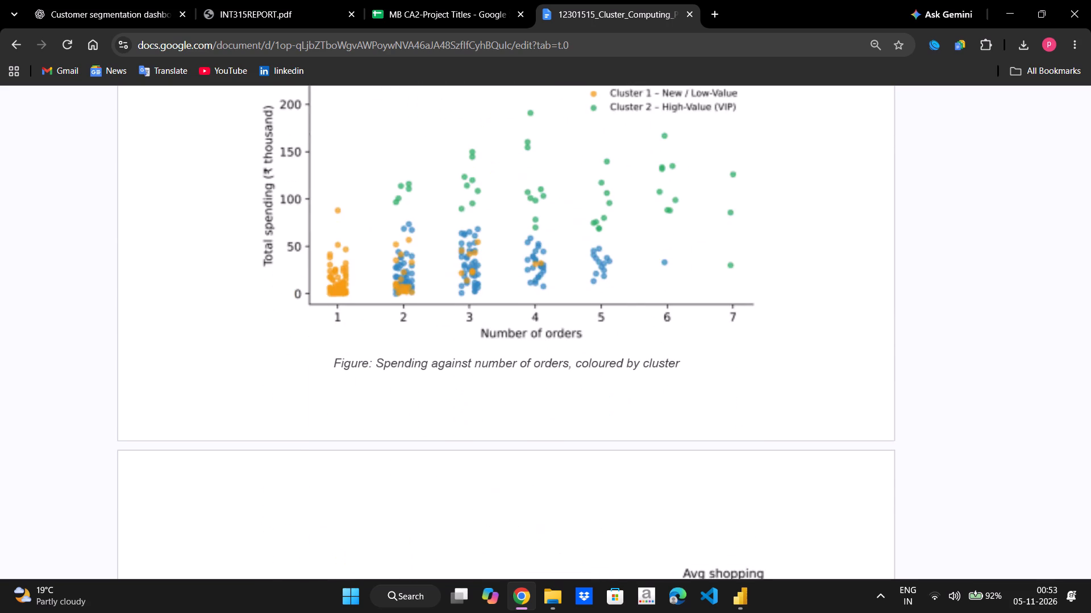
{"action": "scroll", "coordinate": [768, 472], "scroll_direction": "down", "scroll_amount": 9}
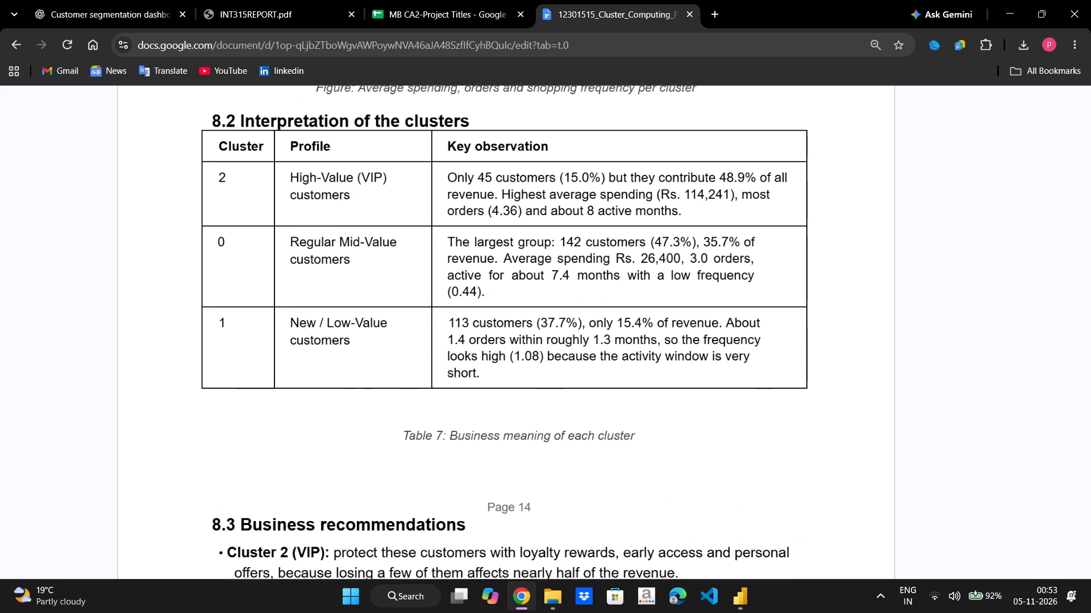
{"action": "scroll", "coordinate": [768, 472], "scroll_direction": "down", "scroll_amount": 4}
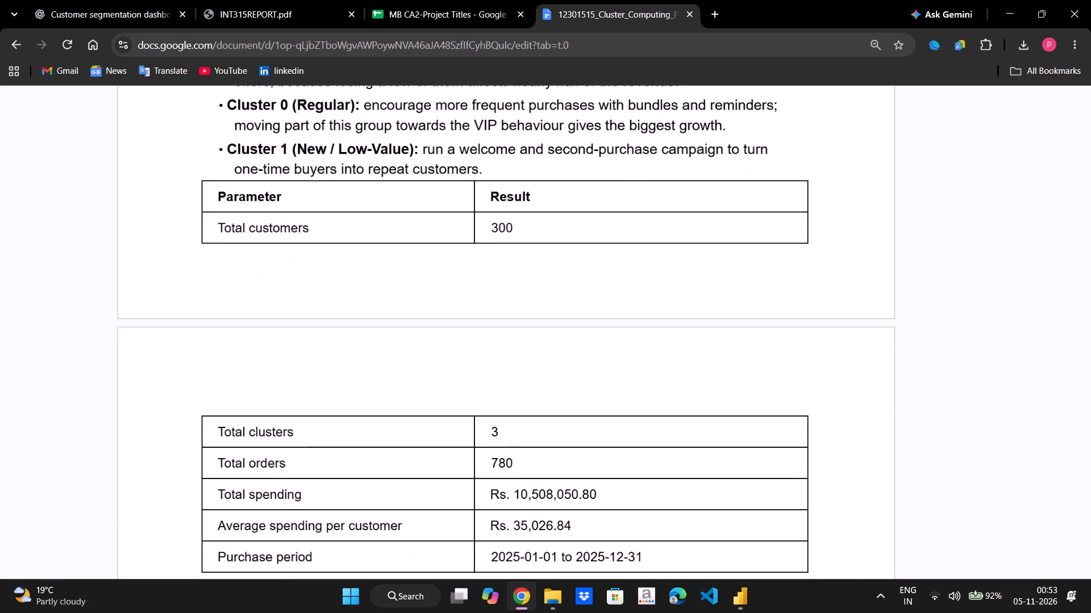
{"action": "scroll", "coordinate": [768, 472], "scroll_direction": "down", "scroll_amount": 3}
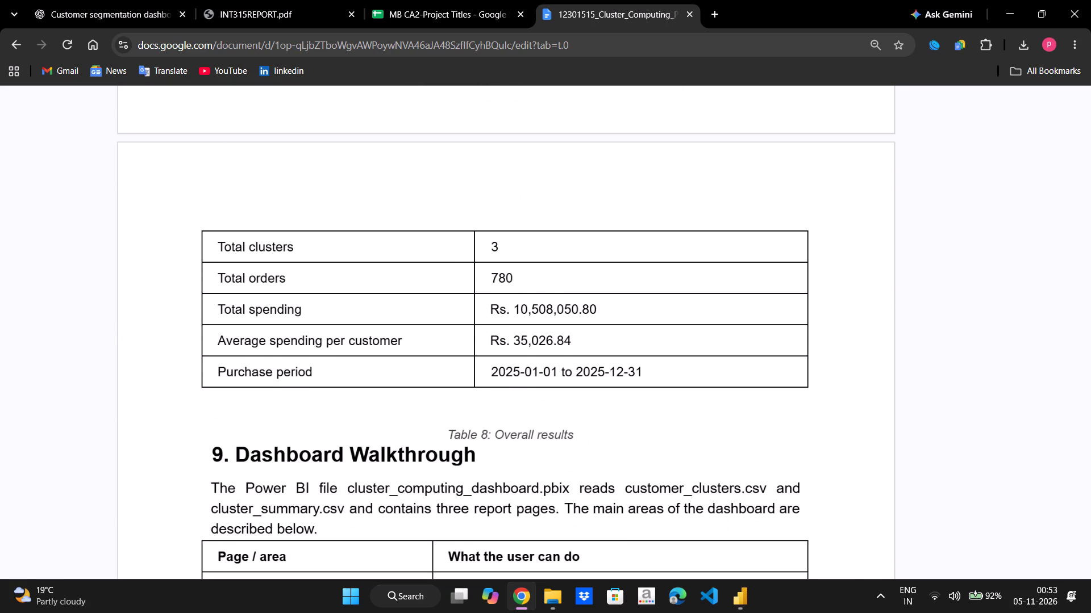
{"action": "scroll", "coordinate": [768, 472], "scroll_direction": "down", "scroll_amount": 2}
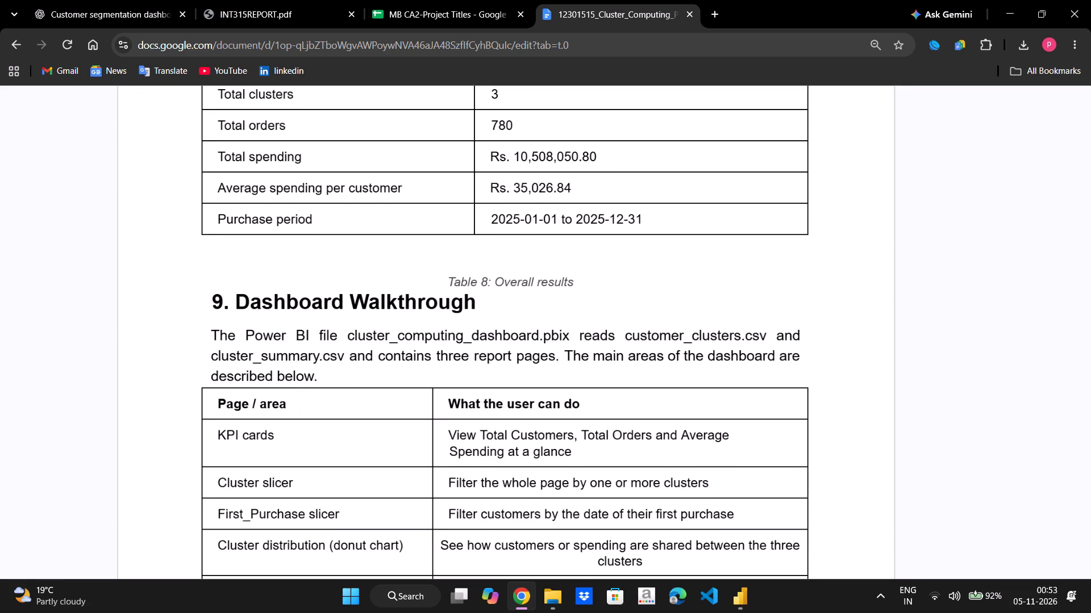
{"action": "scroll", "coordinate": [768, 472], "scroll_direction": "down", "scroll_amount": 3}
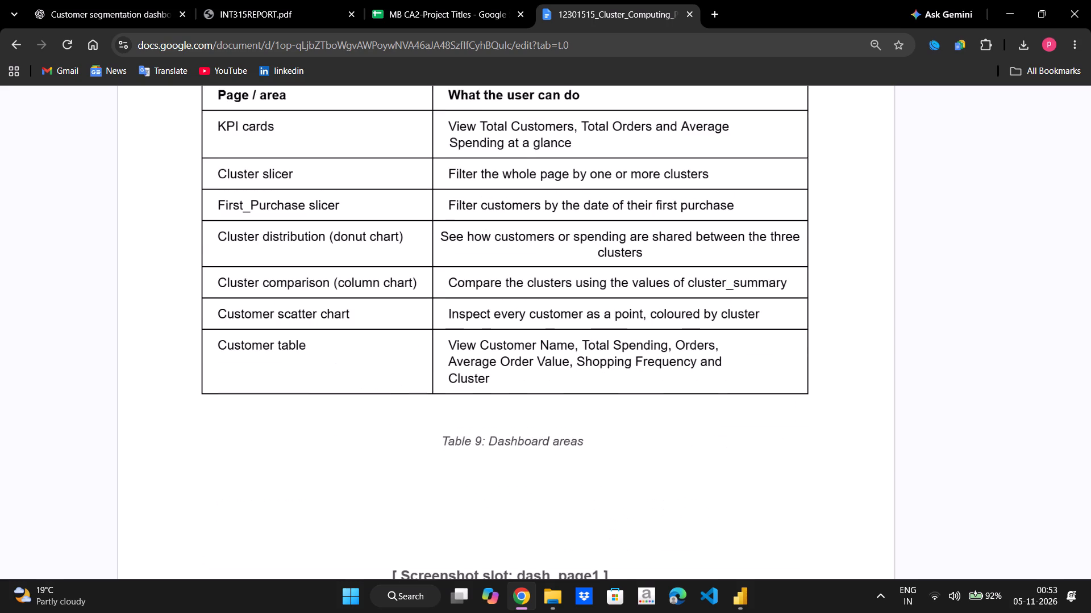
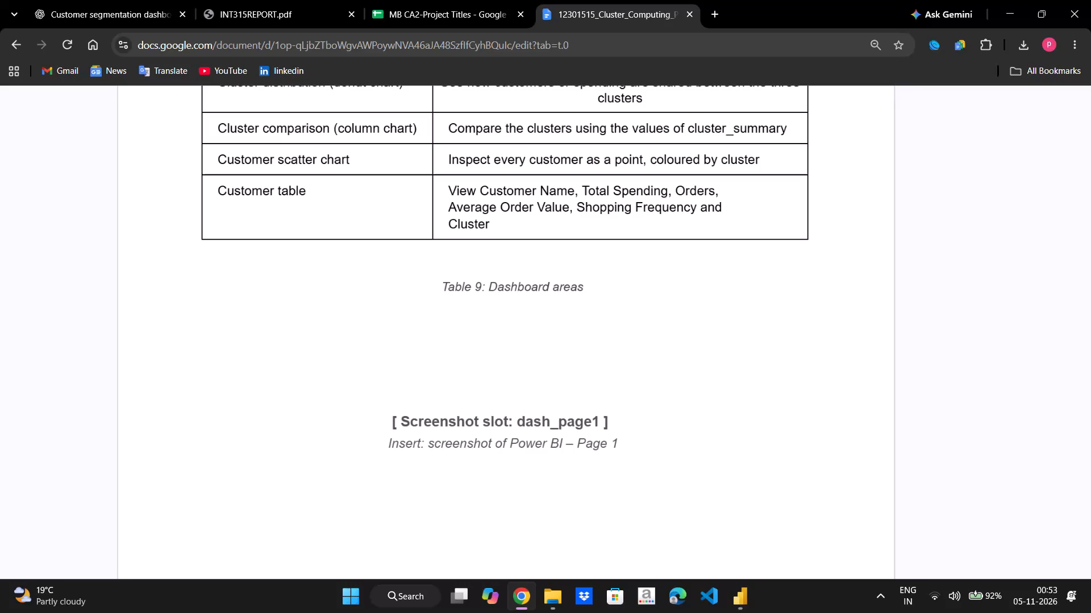
Switch to Power BI, show Page 1 with the customer segmentation dashboard, and collapse the Filters pane.
{"action": "left_click", "coordinate": [744, 602]}
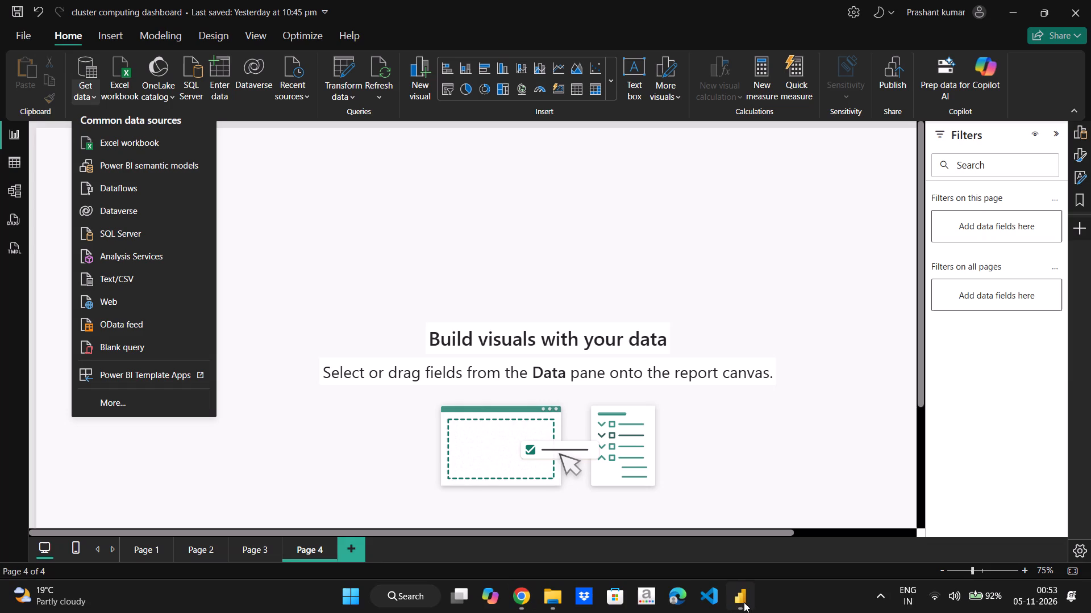
{"action": "left_click", "coordinate": [151, 551]}
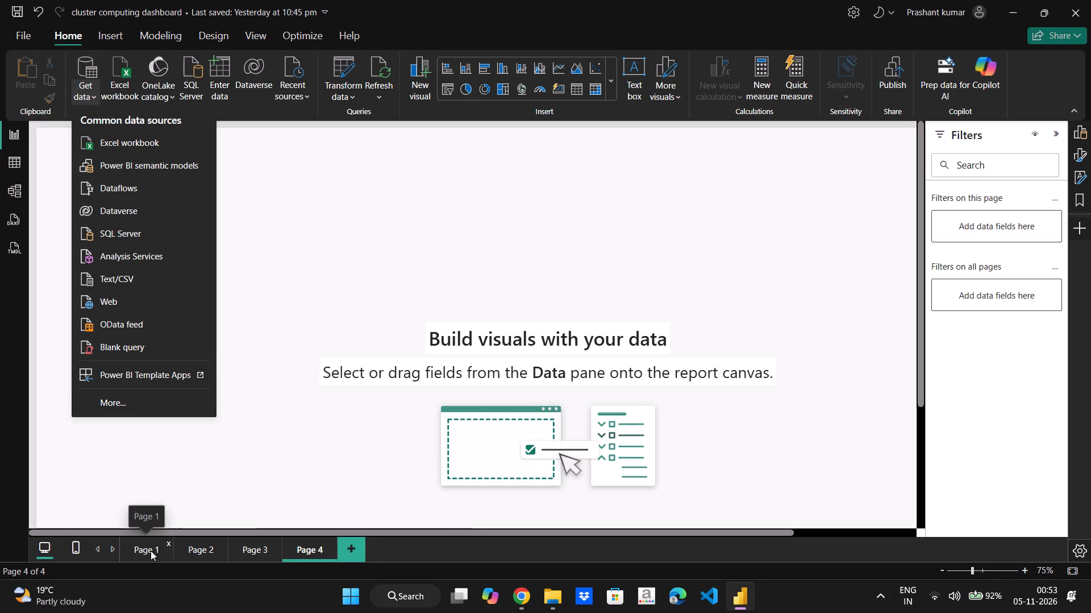
{"action": "scroll", "coordinate": [642, 410], "scroll_direction": "right", "scroll_amount": 1}
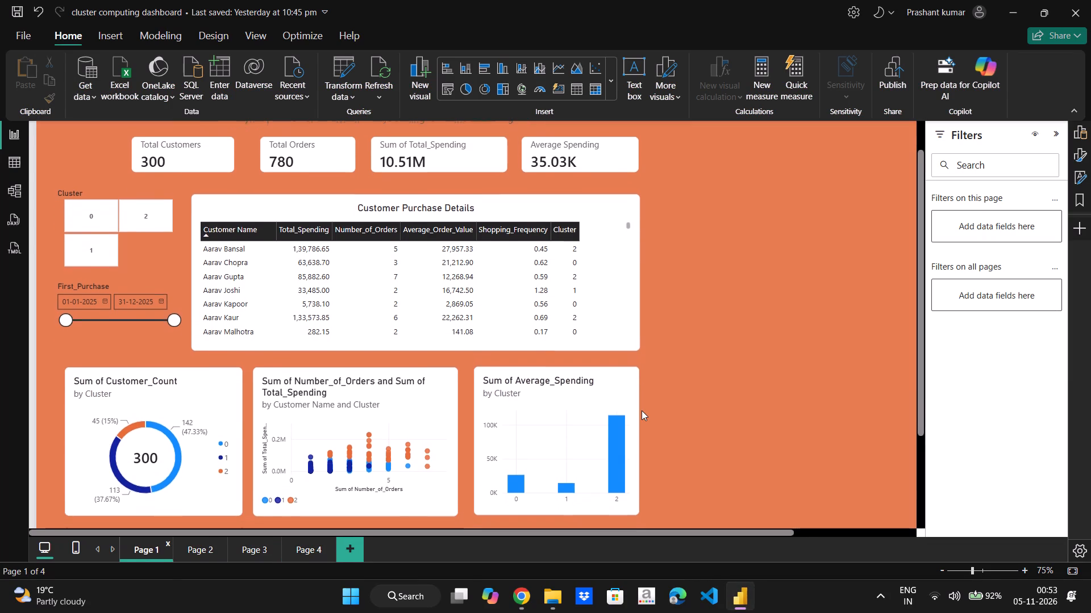
{"action": "scroll", "coordinate": [642, 410], "scroll_direction": "right", "scroll_amount": 1}
{"action": "scroll", "coordinate": [642, 410], "scroll_direction": "up", "scroll_amount": 1}
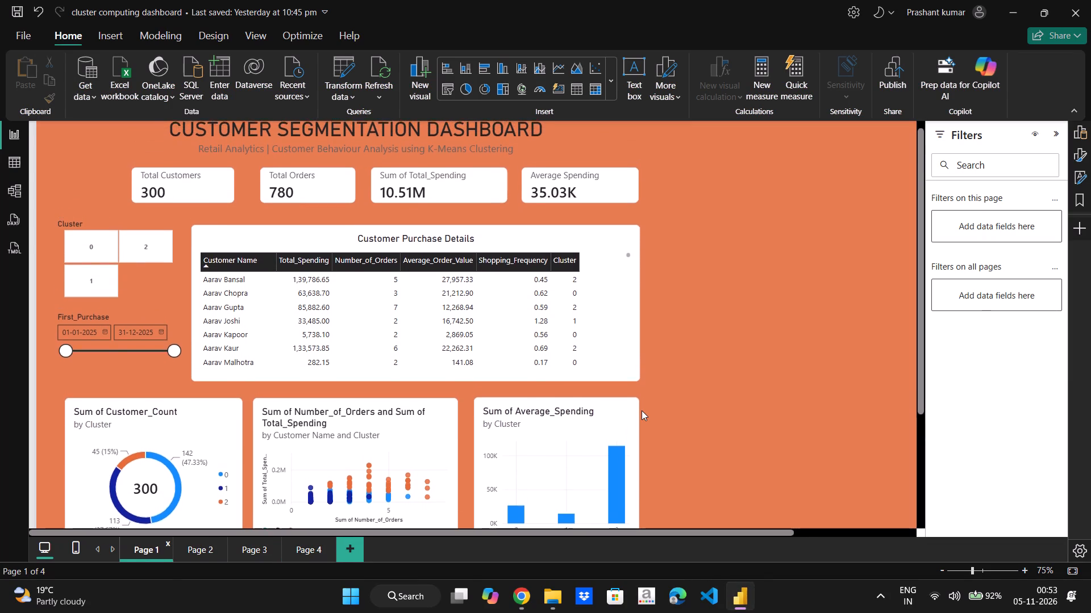
{"action": "scroll", "coordinate": [642, 410], "scroll_direction": "up", "scroll_amount": 1}
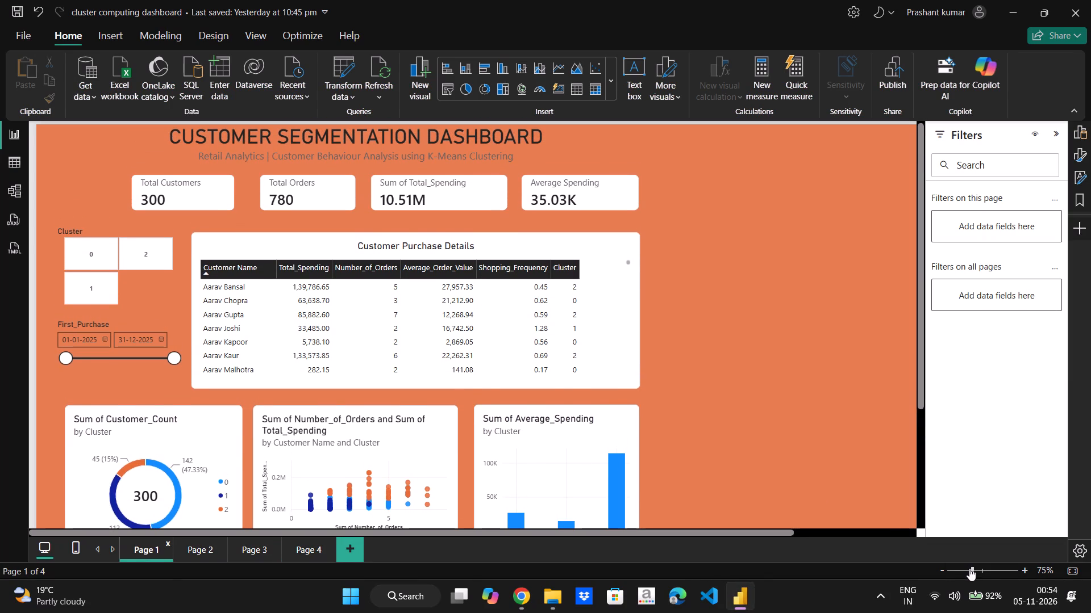
{"action": "left_click", "coordinate": [1052, 131]}
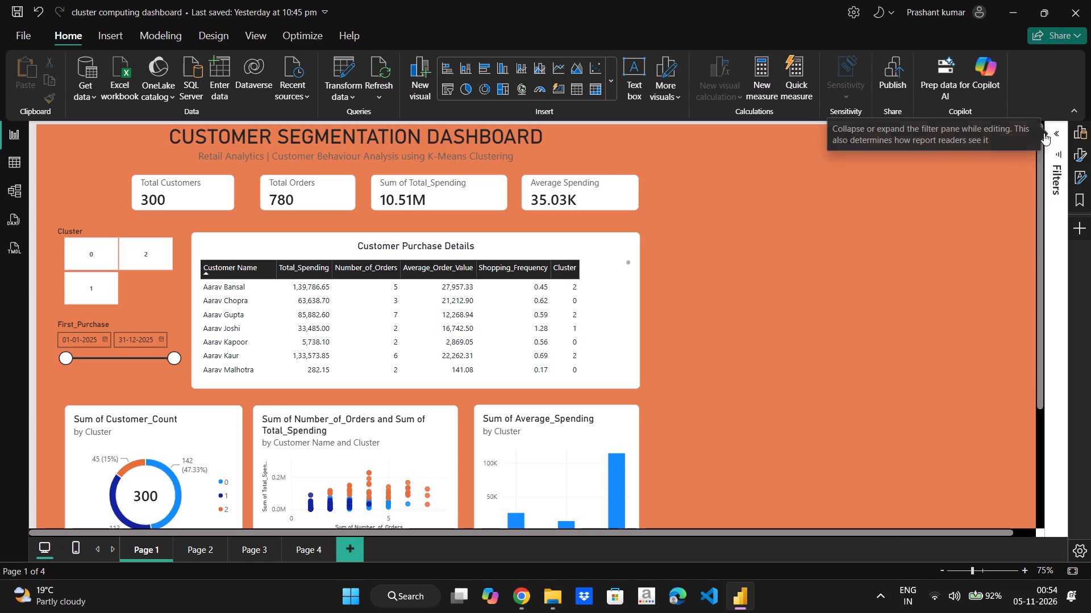
Capture a screen snip of the Page 1 canvas from the dashboard title down through the Customer Purchase Details table.
{"action": "scroll", "coordinate": [627, 262], "scroll_direction": "right", "scroll_amount": 1}
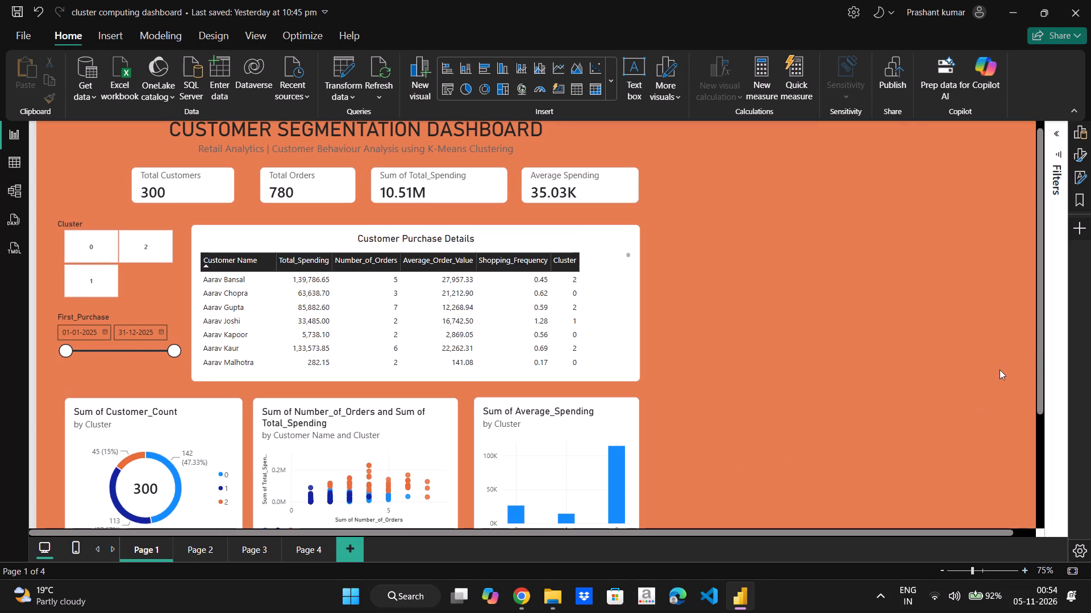
{"action": "left_click", "coordinate": [793, 531]}
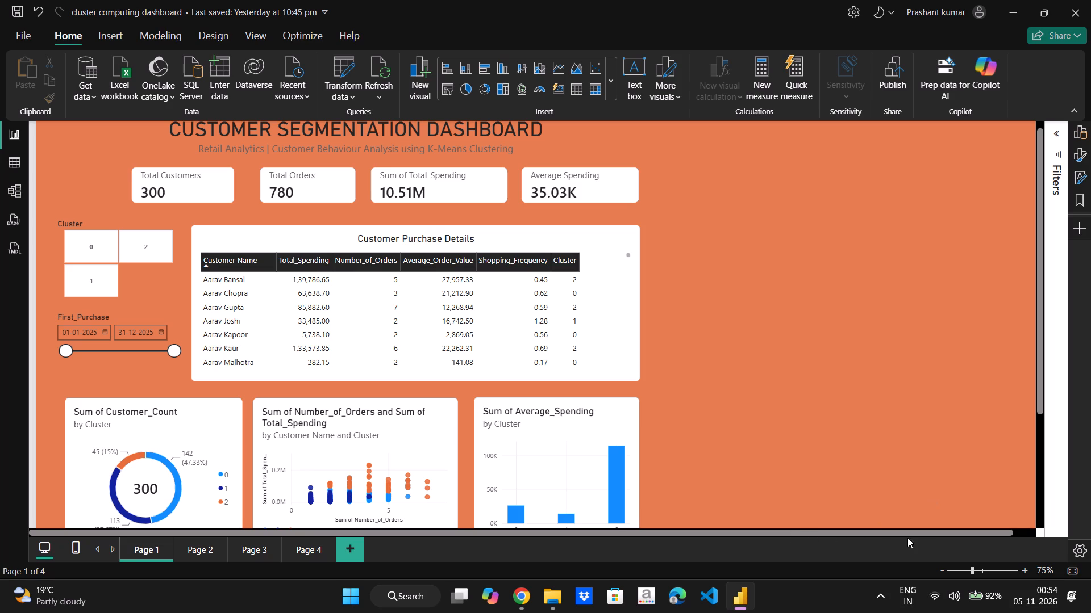
{"action": "left_click", "coordinate": [993, 572]}
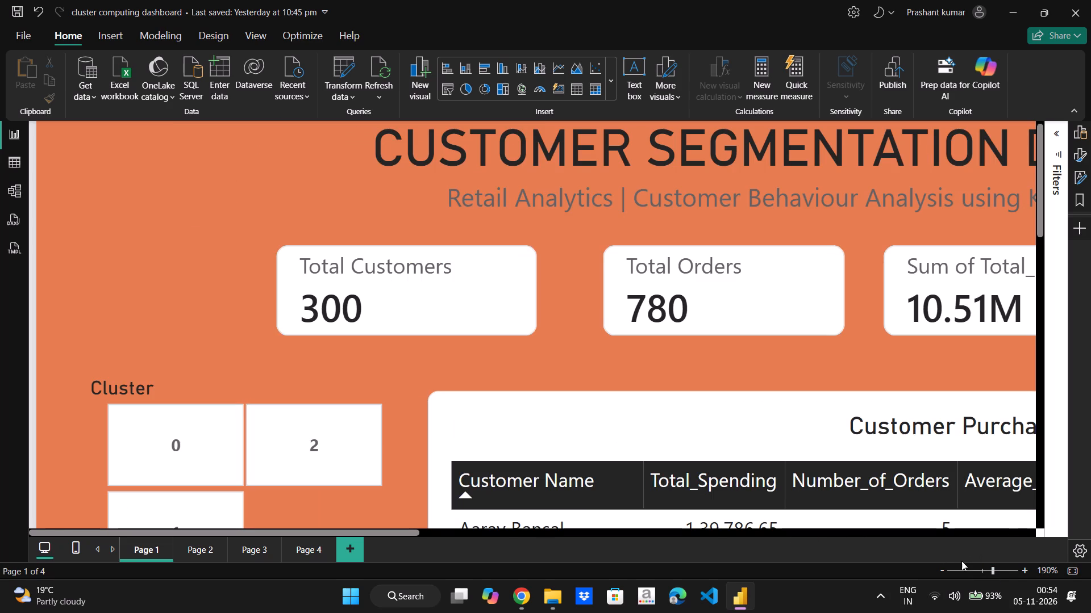
{"action": "left_click", "coordinate": [981, 569]}
{"action": "left_click", "coordinate": [984, 569]}
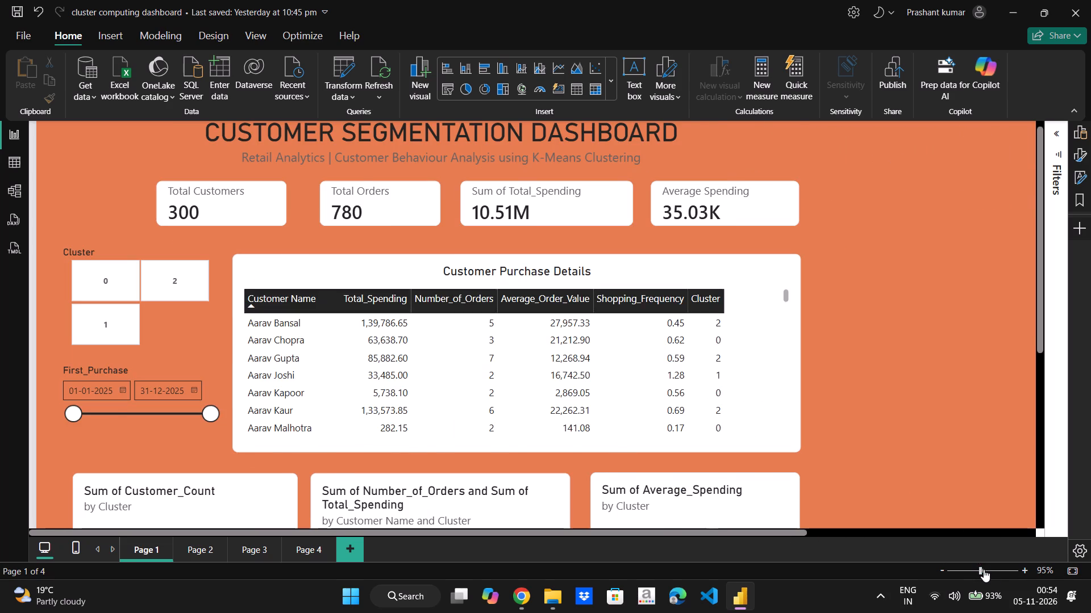
{"action": "scroll", "coordinate": [827, 469], "scroll_direction": "up", "scroll_amount": 1}
{"action": "scroll", "coordinate": [827, 469], "scroll_direction": "down", "scroll_amount": 1}
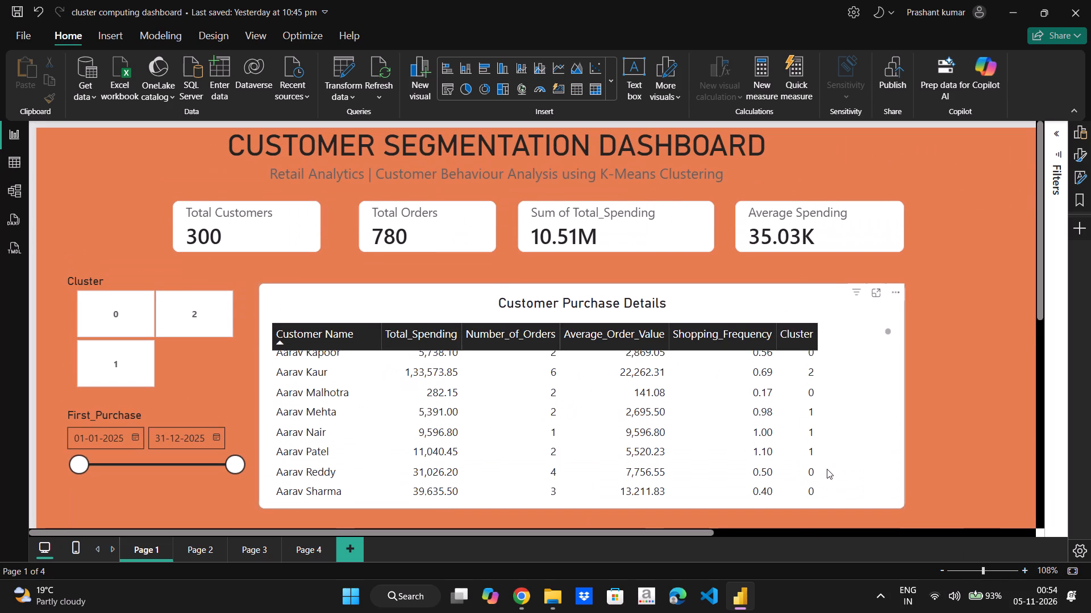
{"action": "scroll", "coordinate": [827, 469], "scroll_direction": "down", "scroll_amount": 1}
{"action": "scroll", "coordinate": [928, 362], "scroll_direction": "up", "scroll_amount": 1}
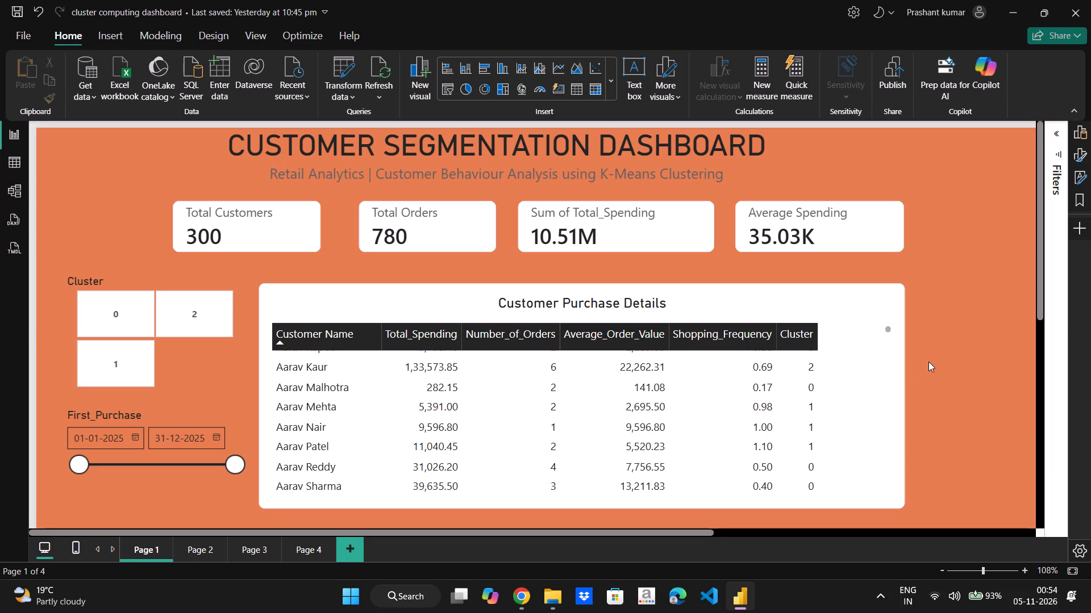
{"action": "scroll", "coordinate": [928, 362], "scroll_direction": "up", "scroll_amount": 1}
{"action": "key", "text": "shift+super+s"}
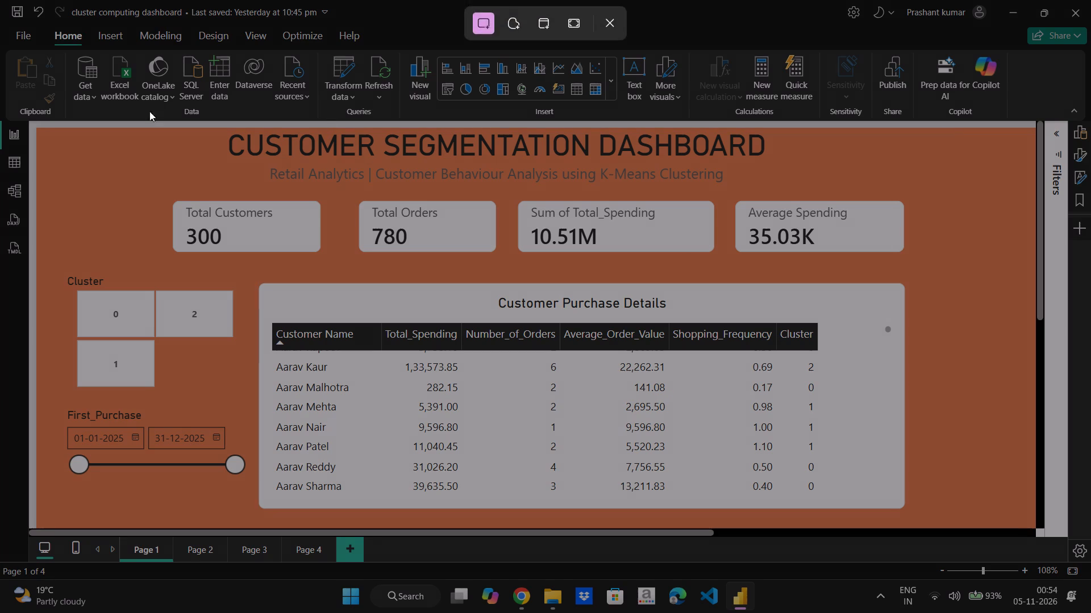
{"action": "left_click_drag", "start_coordinate": [23, 119], "coordinate": [1090, 501]}
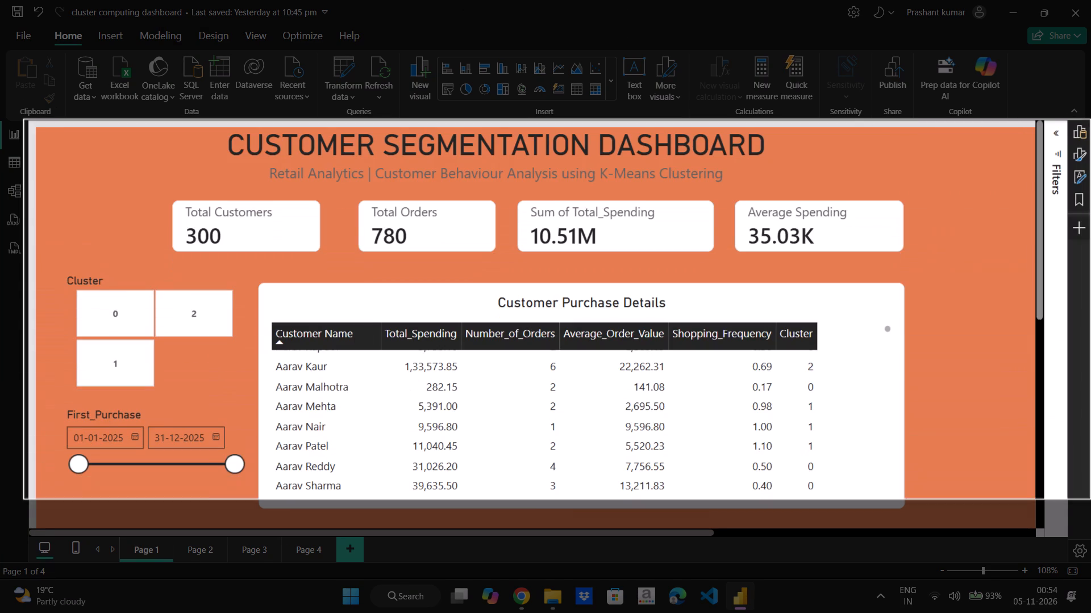
{"action": "left_click_drag", "start_coordinate": [1090, 501], "coordinate": [1090, 532]}
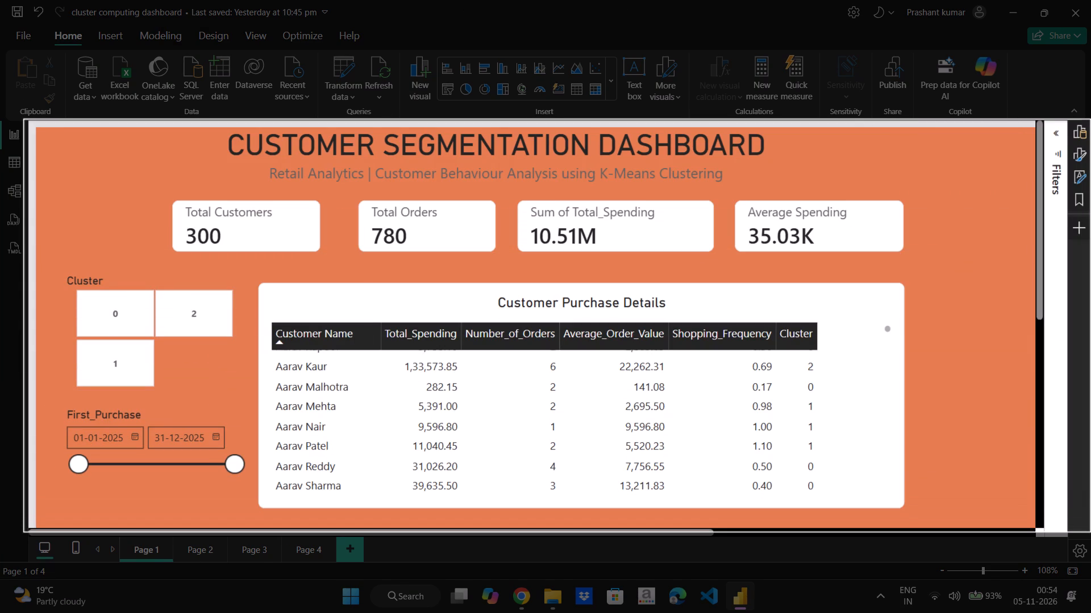
{"action": "left_click_drag", "start_coordinate": [1090, 532], "coordinate": [1052, 531]}
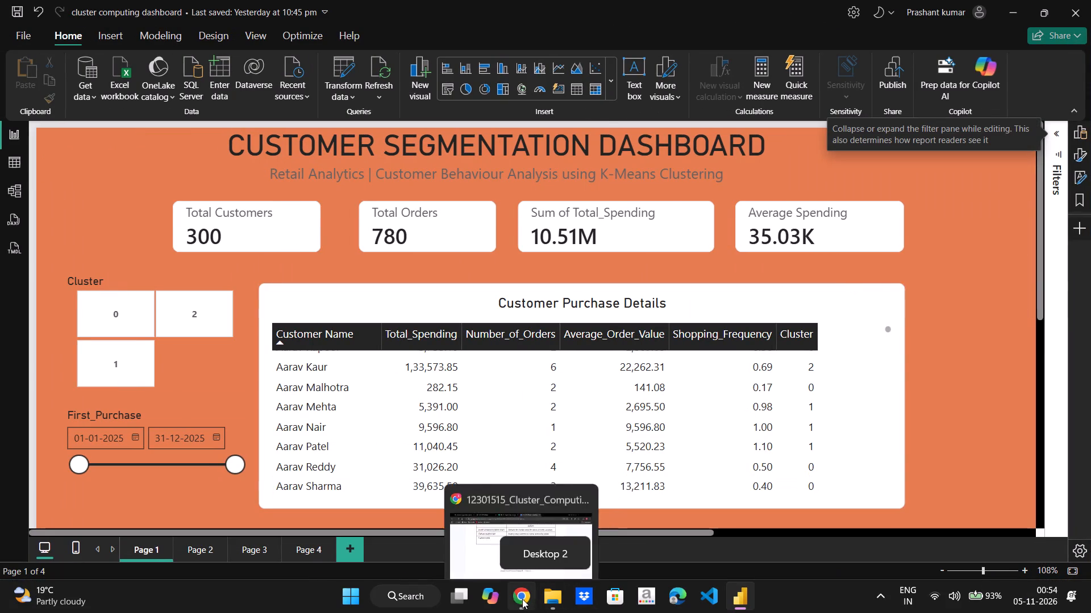
Switch to the report in Google Docs and delete the "[ Screenshot slot: dash_page1 ]" placeholder together with its empty line.
{"action": "left_click", "coordinate": [522, 599]}
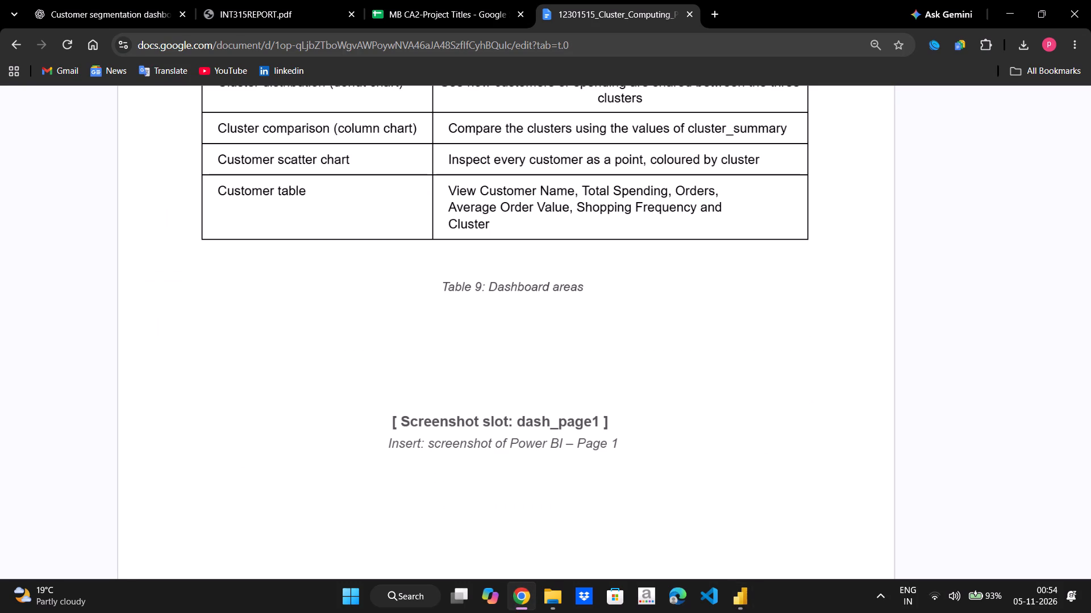
{"action": "left_click", "coordinate": [627, 423]}
{"action": "key", "text": "BackSpace"}
{"action": "key", "text": "BackSpace"}
{"action": "key", "text": "BackSpace"}
{"action": "key", "text": "BackSpace"}
{"action": "key", "text": "BackSpace"}
{"action": "key", "text": "BackSpace"}
{"action": "key", "text": "BackSpace"}
{"action": "key", "text": "BackSpace"}
{"action": "key", "text": "BackSpace"}
{"action": "key", "text": "BackSpace"}
{"action": "key", "text": "BackSpace"}
{"action": "key", "text": "BackSpace"}
{"action": "key", "text": "BackSpace"}
{"action": "key", "text": "BackSpace"}
{"action": "key", "text": "BackSpace"}
{"action": "key", "text": "BackSpace"}
{"action": "key", "text": "BackSpace"}
{"action": "key", "text": "BackSpace"}
{"action": "key", "text": "BackSpace"}
{"action": "key", "text": "BackSpace"}
{"action": "key", "text": "BackSpace"}
{"action": "key", "text": "BackSpace"}
{"action": "key", "text": "BackSpace"}
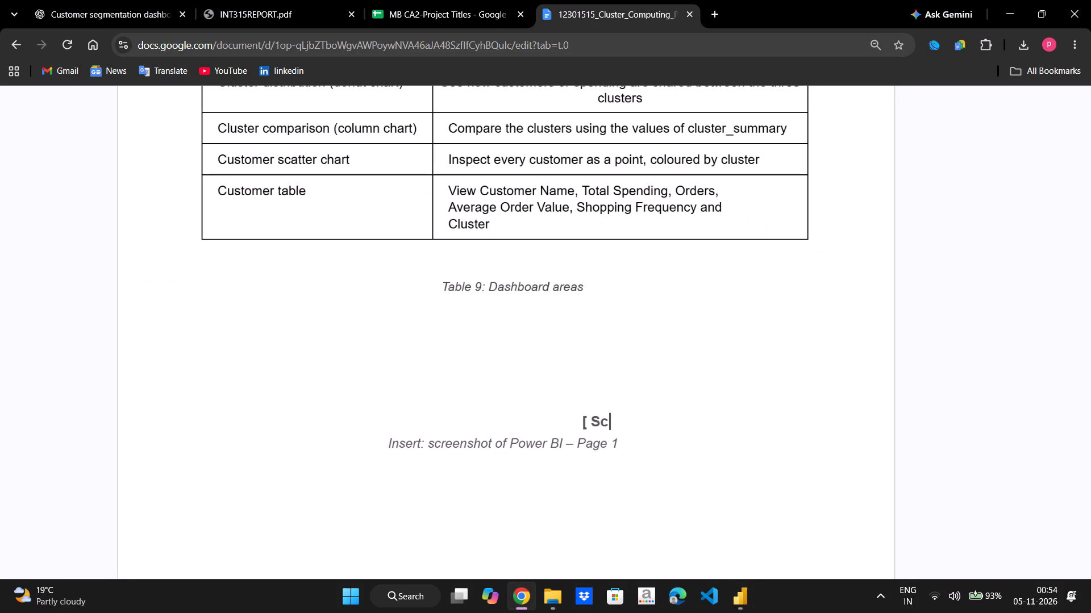
{"action": "key", "text": "BackSpace"}
{"action": "key", "text": "BackSpace"}
{"action": "key", "text": "BackSpace"}
{"action": "key", "text": "BackSpace"}
{"action": "key", "text": "BackSpace"}
{"action": "key", "text": "BackSpace"}
{"action": "key", "text": "BackSpace"}
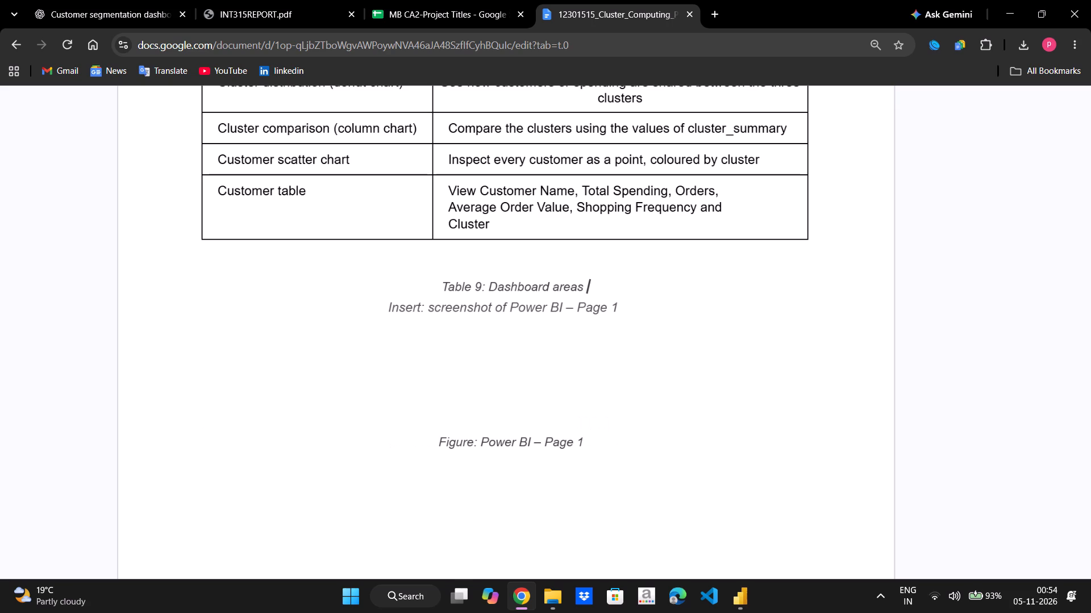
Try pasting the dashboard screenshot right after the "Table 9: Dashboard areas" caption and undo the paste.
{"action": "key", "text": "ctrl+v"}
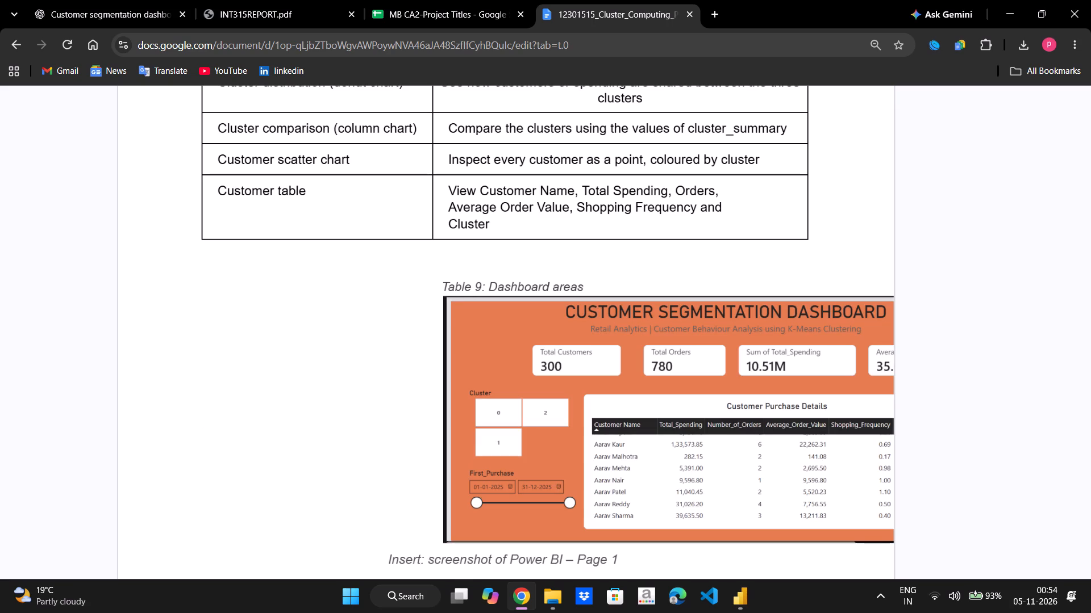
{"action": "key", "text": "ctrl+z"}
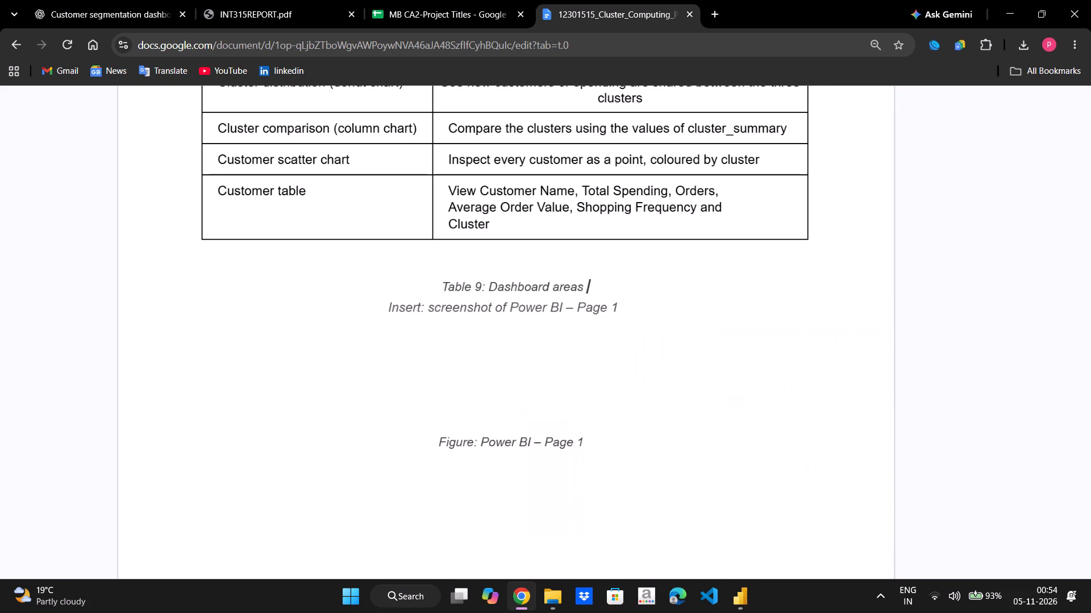
Paste the dashboard screenshot on the empty line between the dashboard areas table and its Table 9 caption.
{"action": "scroll", "coordinate": [599, 294], "scroll_direction": "up", "scroll_amount": 1}
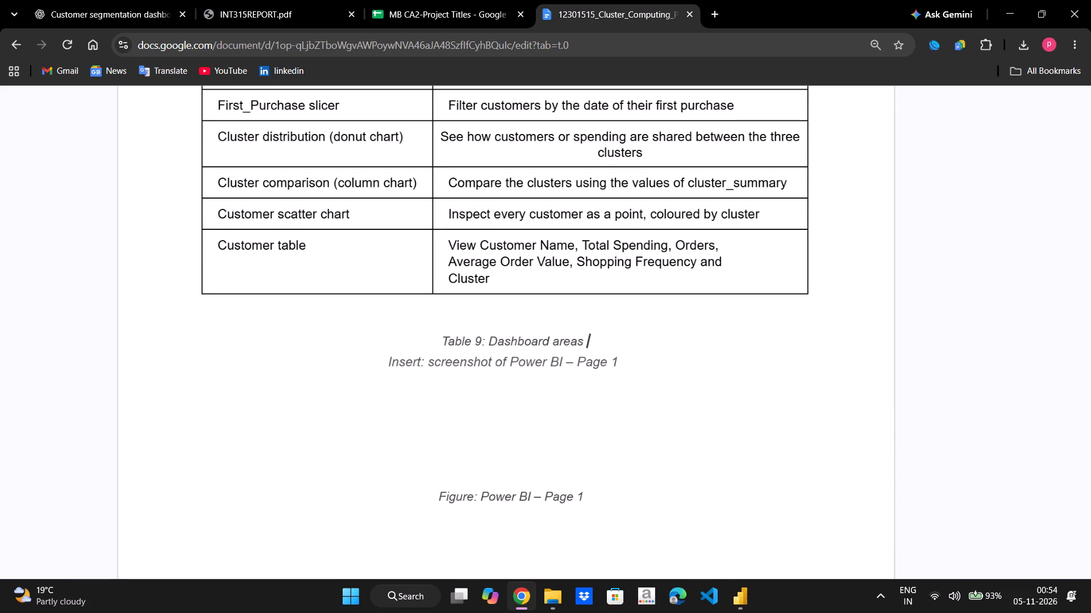
{"action": "left_click", "coordinate": [808, 283]}
{"action": "left_click", "coordinate": [824, 284]}
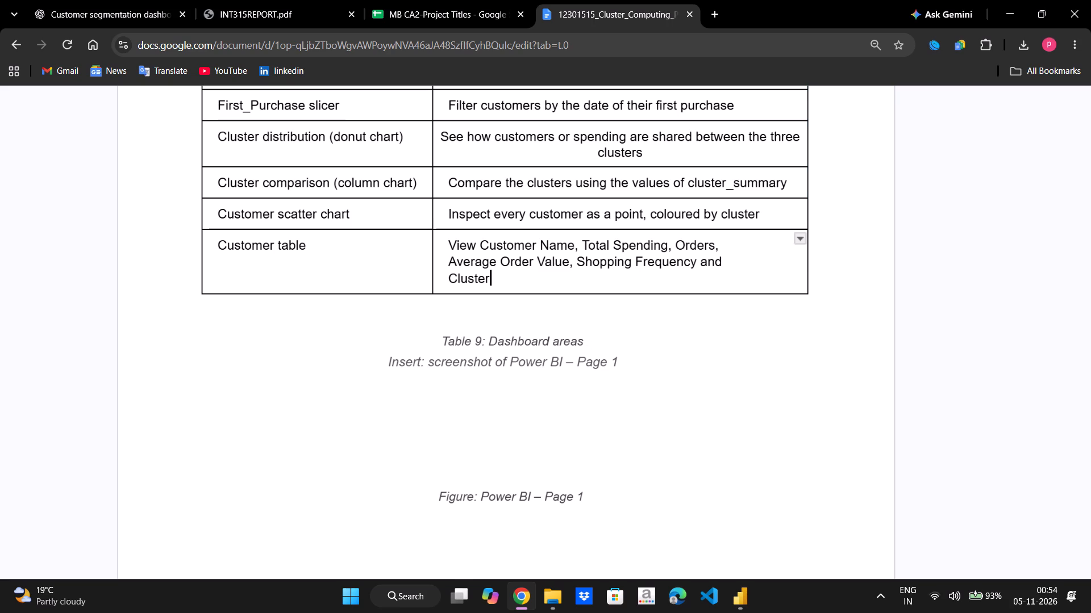
{"action": "scroll", "coordinate": [824, 284], "scroll_direction": "right", "scroll_amount": 1}
{"action": "scroll", "coordinate": [824, 284], "scroll_direction": "down", "scroll_amount": 2}
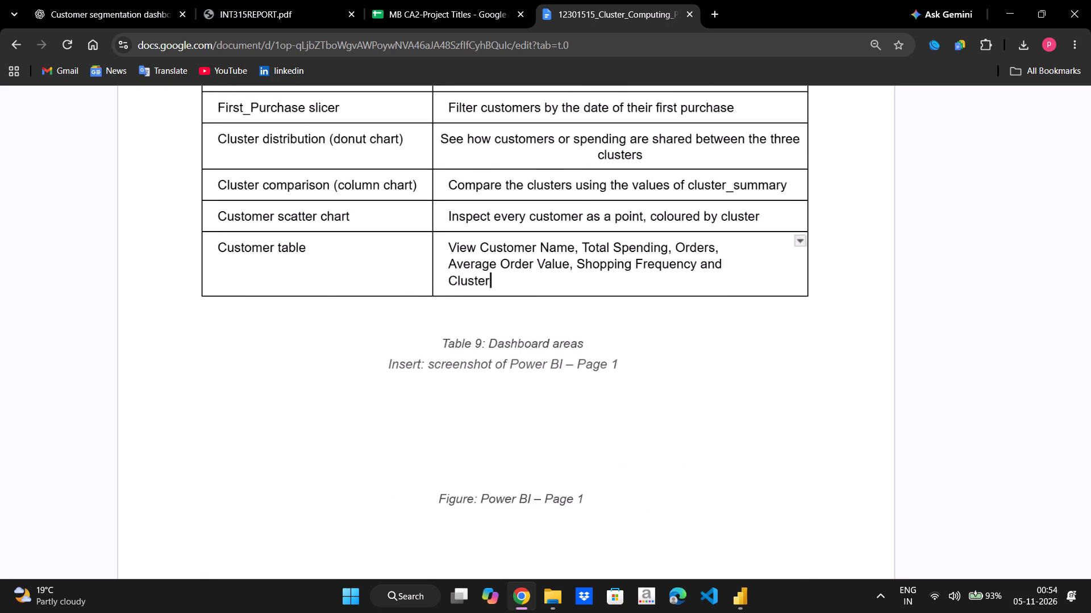
{"action": "scroll", "coordinate": [824, 284], "scroll_direction": "down", "scroll_amount": 6}
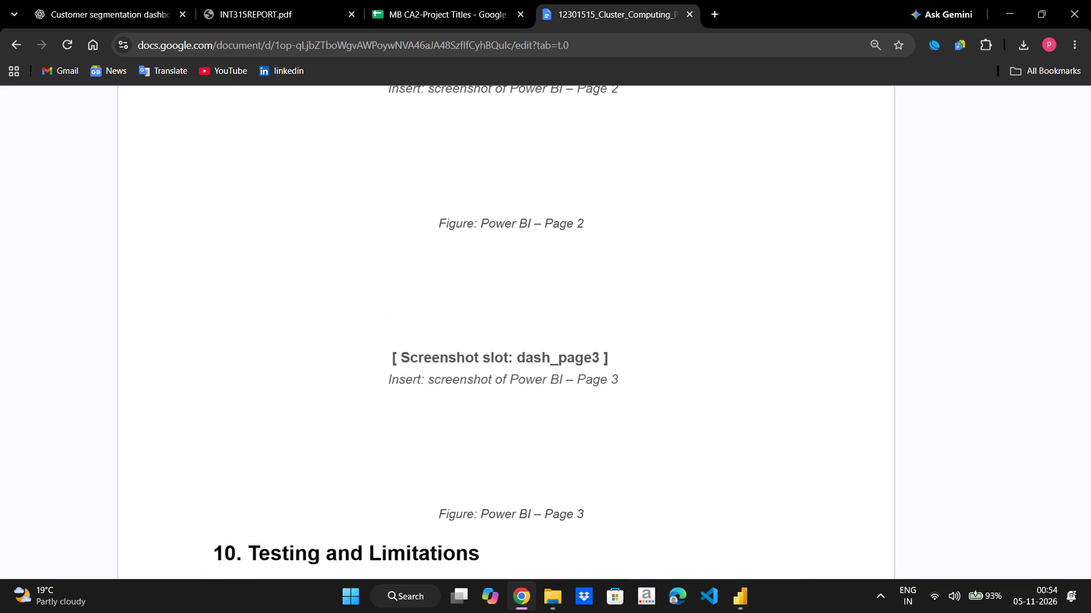
{"action": "scroll", "coordinate": [824, 284], "scroll_direction": "down", "scroll_amount": 1}
{"action": "scroll", "coordinate": [824, 284], "scroll_direction": "up", "scroll_amount": 4}
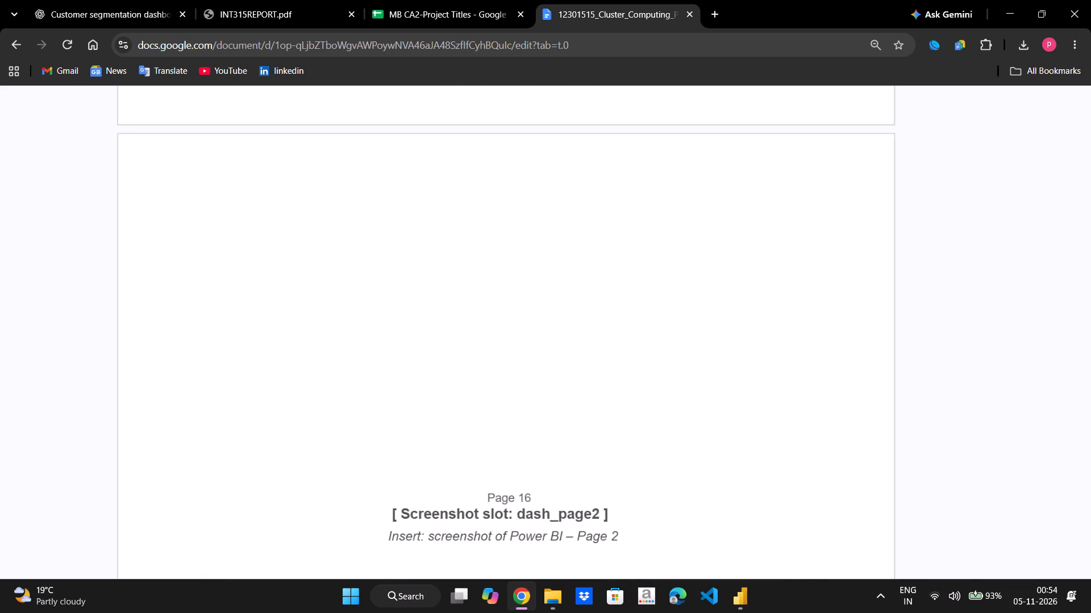
{"action": "scroll", "coordinate": [824, 284], "scroll_direction": "up", "scroll_amount": 4}
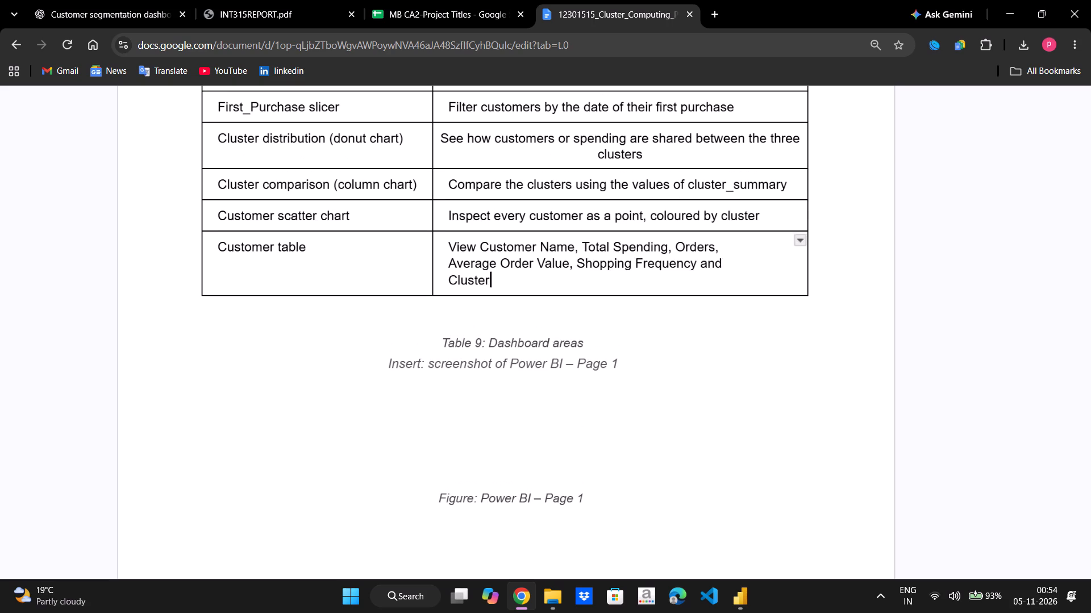
{"action": "left_click", "coordinate": [824, 284]}
{"action": "left_click", "coordinate": [824, 284]}
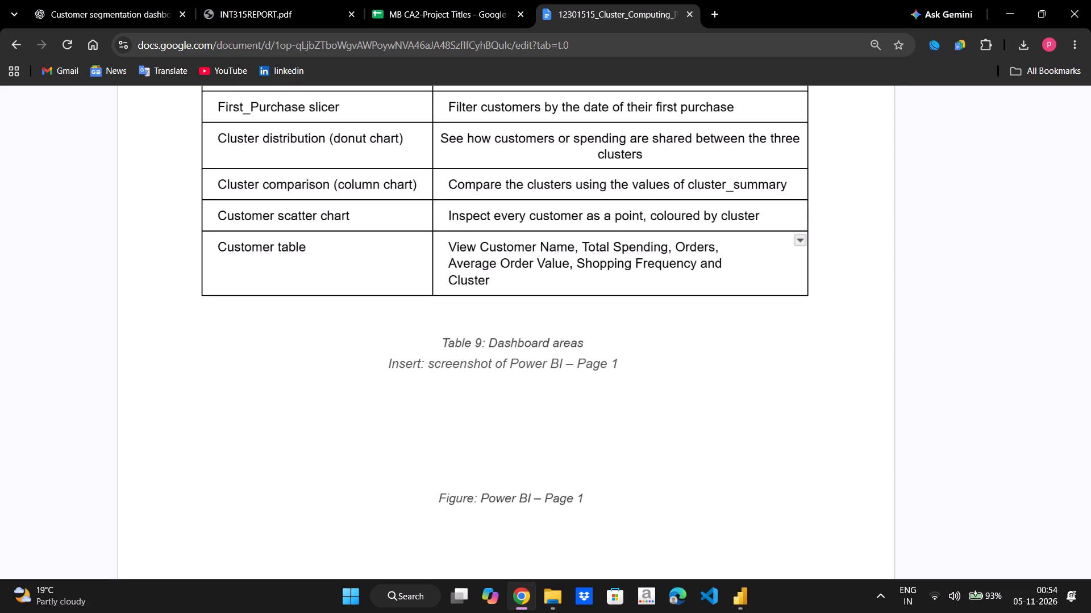
{"action": "left_click", "coordinate": [824, 284]}
{"action": "double_click", "coordinate": [830, 288]}
{"action": "left_click", "coordinate": [814, 314]}
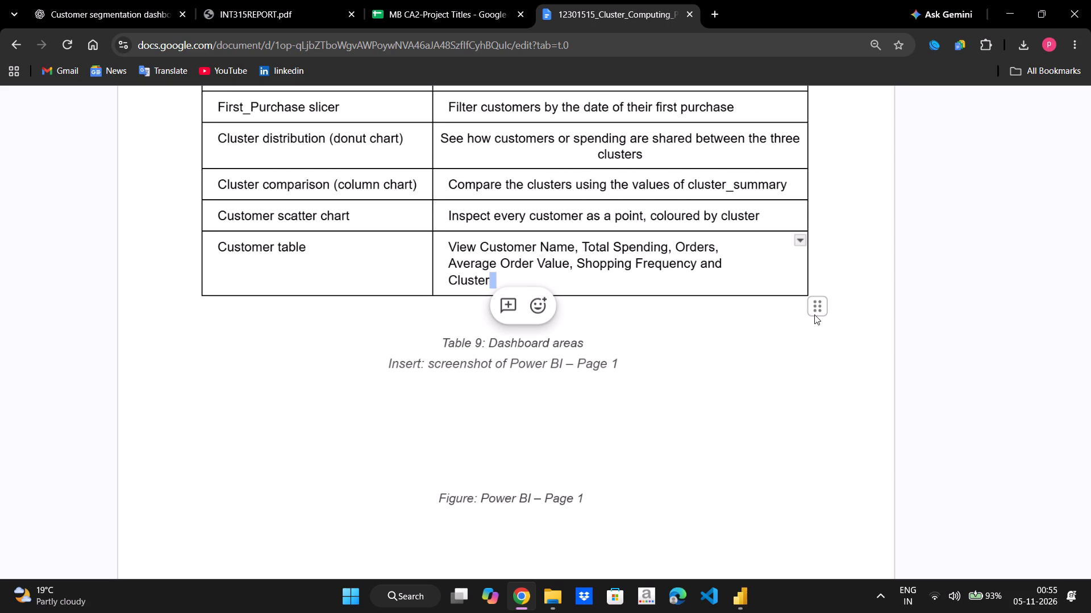
{"action": "left_click", "coordinate": [794, 328]}
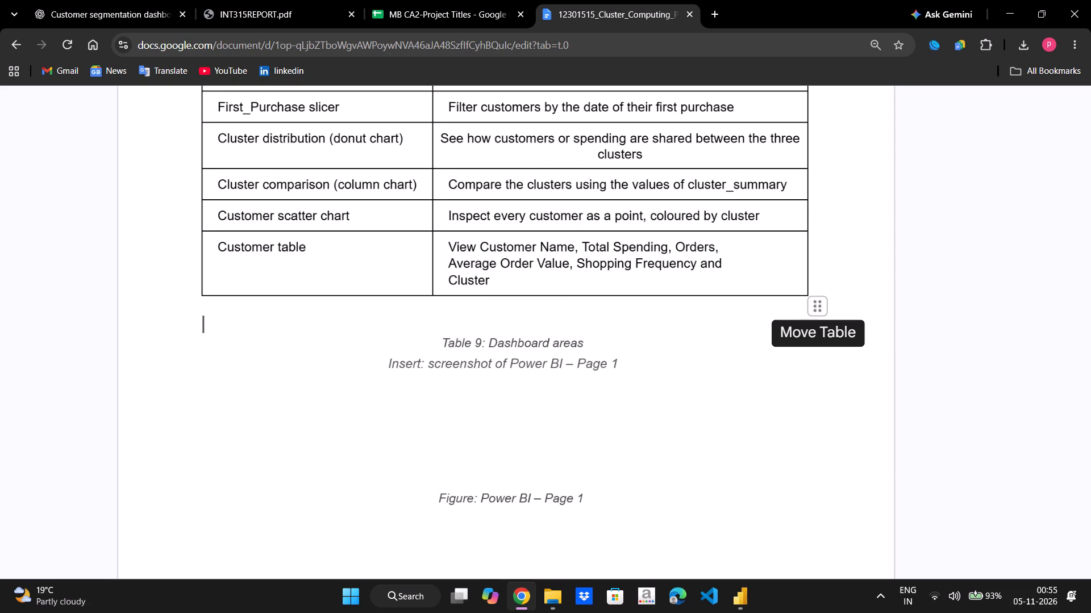
{"action": "key", "text": "ctrl+v"}
Delete the line "Insert: screenshot of Power BI – Page 1" below the Table 9 caption.
{"action": "scroll", "coordinate": [764, 335], "scroll_direction": "down", "scroll_amount": 2}
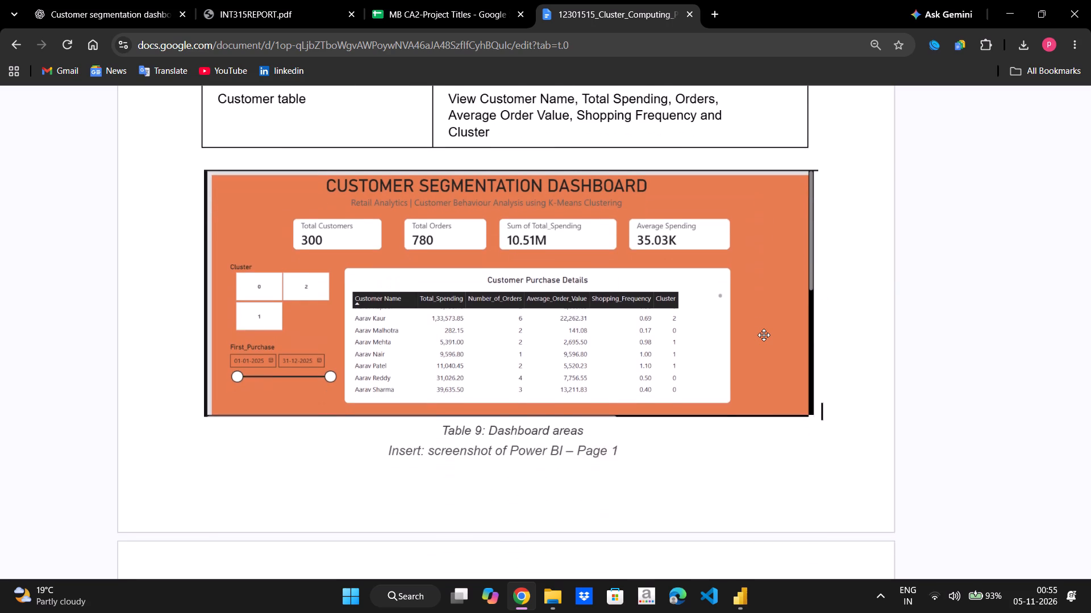
{"action": "scroll", "coordinate": [764, 335], "scroll_direction": "down", "scroll_amount": 2}
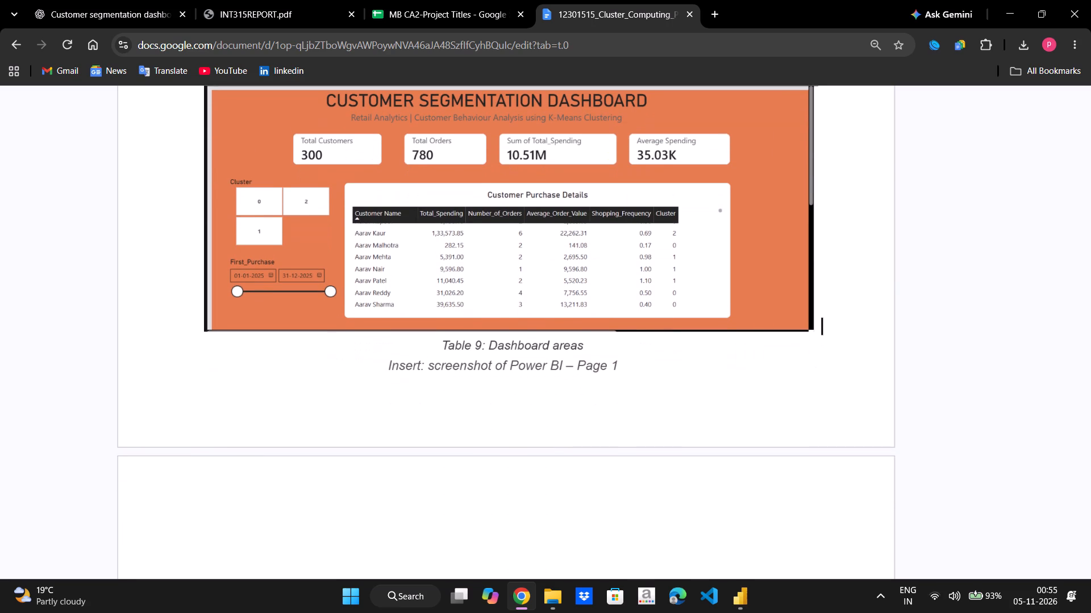
{"action": "left_click", "coordinate": [620, 367]}
{"action": "key", "text": "BackSpace"}
{"action": "key", "text": "BackSpace"}
{"action": "key", "text": "BackSpace"}
{"action": "key", "text": "BackSpace"}
{"action": "key", "text": "BackSpace"}
{"action": "key", "text": "BackSpace"}
{"action": "key", "text": "BackSpace"}
{"action": "key", "text": "BackSpace"}
{"action": "key", "text": "BackSpace"}
{"action": "key", "text": "BackSpace"}
{"action": "key", "text": "BackSpace"}
{"action": "key", "text": "BackSpace"}
{"action": "key", "text": "BackSpace"}
{"action": "key", "text": "BackSpace"}
{"action": "key", "text": "BackSpace"}
{"action": "key", "text": "BackSpace"}
{"action": "key", "text": "BackSpace"}
{"action": "key", "text": "BackSpace"}
{"action": "key", "text": "BackSpace"}
{"action": "key", "text": "BackSpace"}
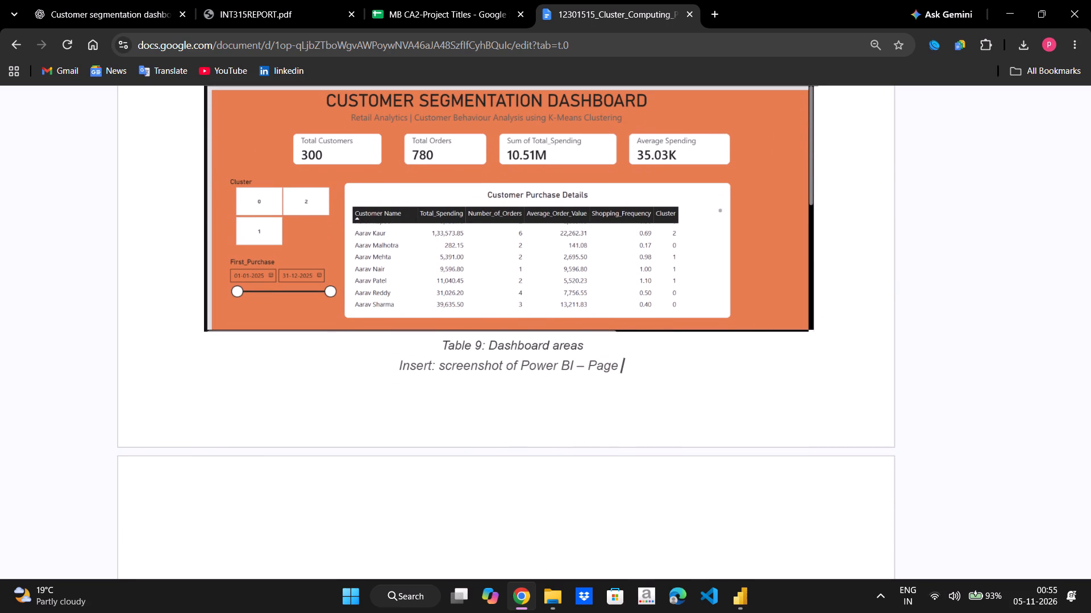
{"action": "key", "text": "BackSpace"}
{"action": "key", "text": "BackSpace"}
{"action": "key", "text": "BackSpace"}
{"action": "key", "text": "BackSpace"}
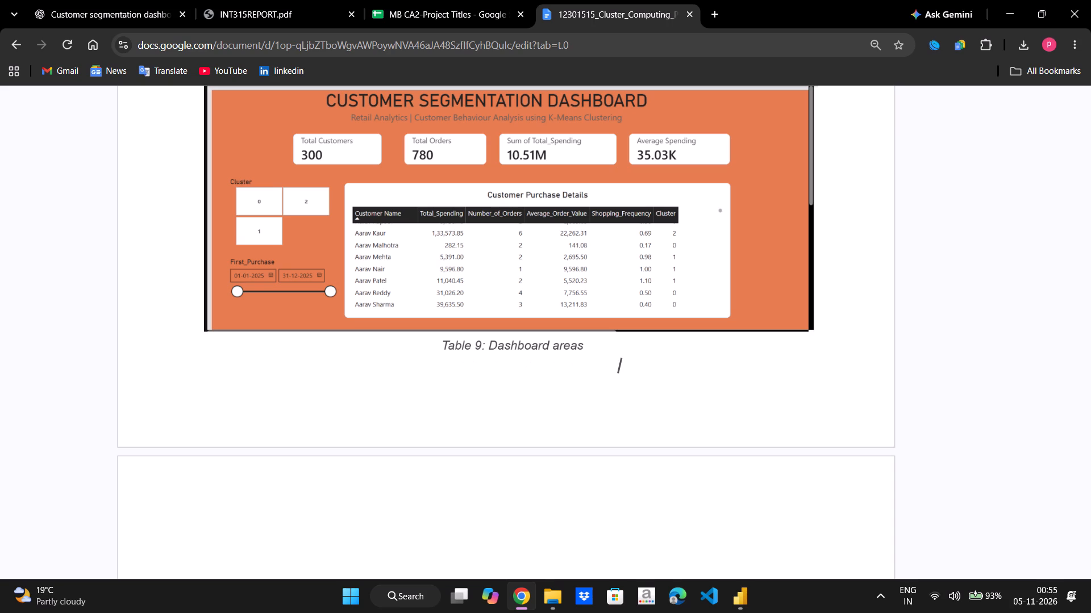
With the insertion point set after the dashboard screenshot, switch to Power BI and snip the three charts at the bottom of Page 1.
{"action": "scroll", "coordinate": [620, 367], "scroll_direction": "down", "scroll_amount": 1}
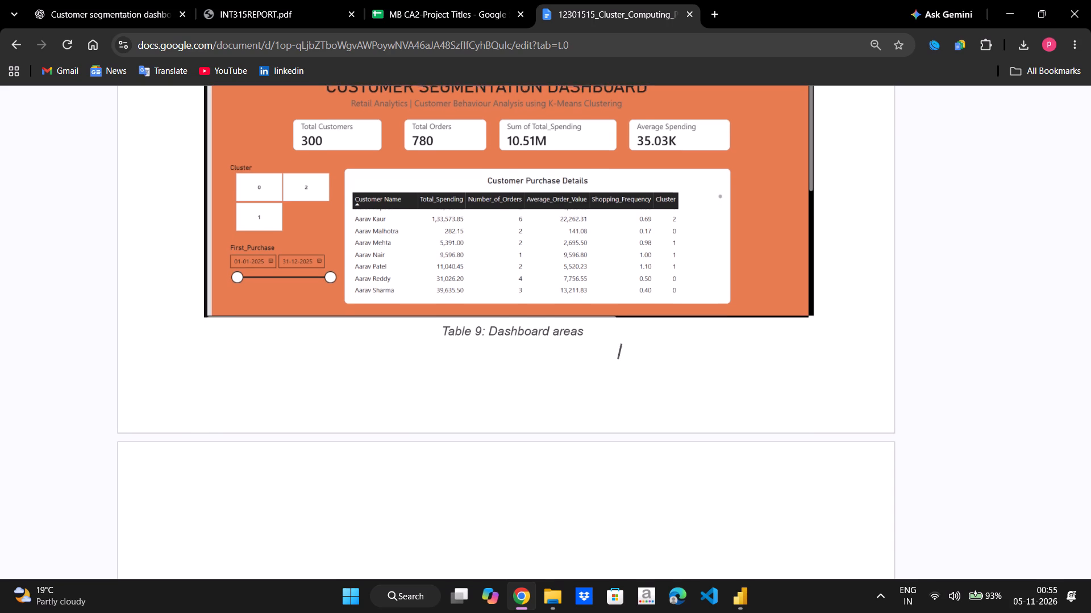
{"action": "scroll", "coordinate": [620, 367], "scroll_direction": "down", "scroll_amount": 1}
{"action": "left_click", "coordinate": [831, 304]}
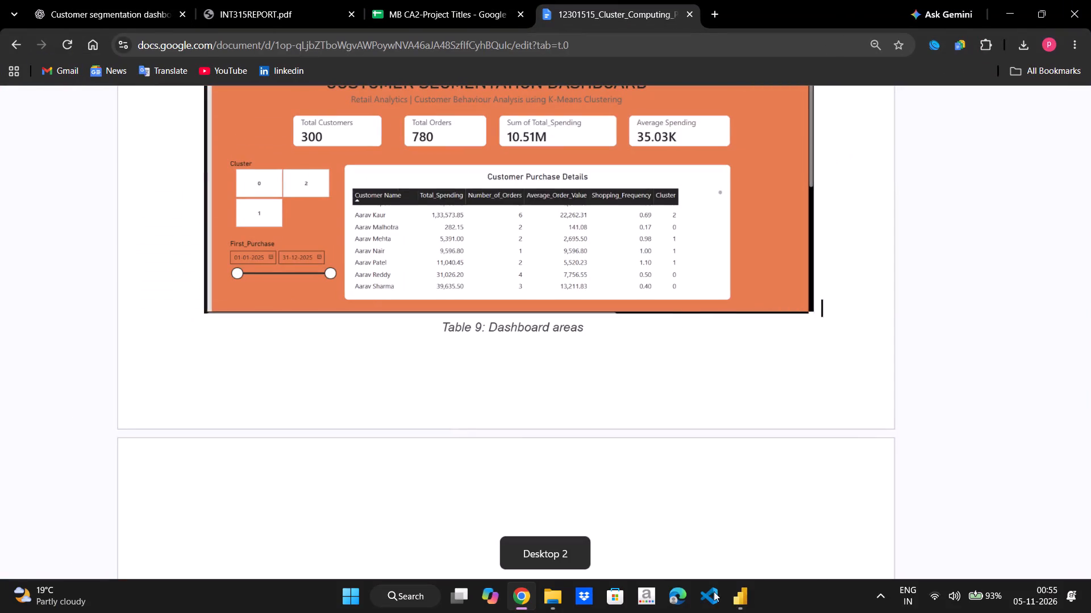
{"action": "left_click", "coordinate": [736, 600]}
{"action": "scroll", "coordinate": [697, 408], "scroll_direction": "down", "scroll_amount": 1}
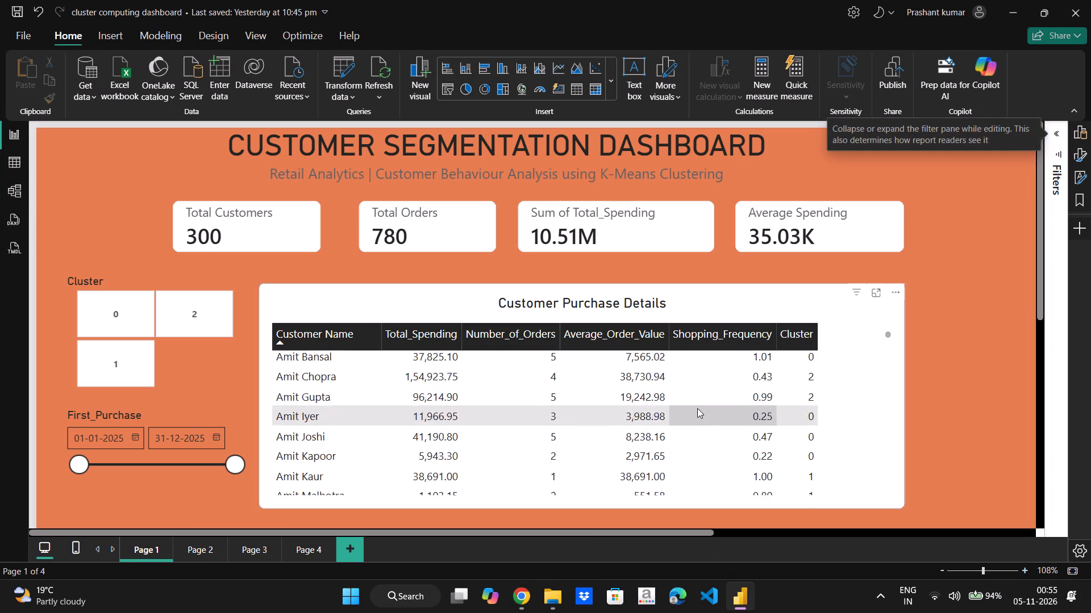
{"action": "scroll", "coordinate": [697, 408], "scroll_direction": "down", "scroll_amount": 2}
{"action": "scroll", "coordinate": [943, 343], "scroll_direction": "down", "scroll_amount": 2}
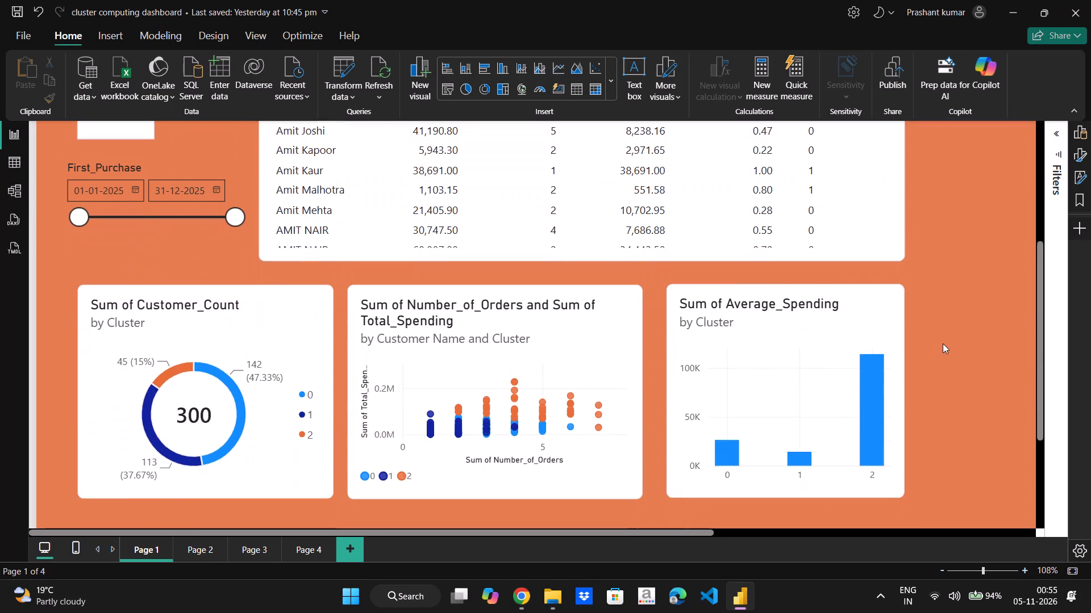
{"action": "scroll", "coordinate": [943, 343], "scroll_direction": "down", "scroll_amount": 3}
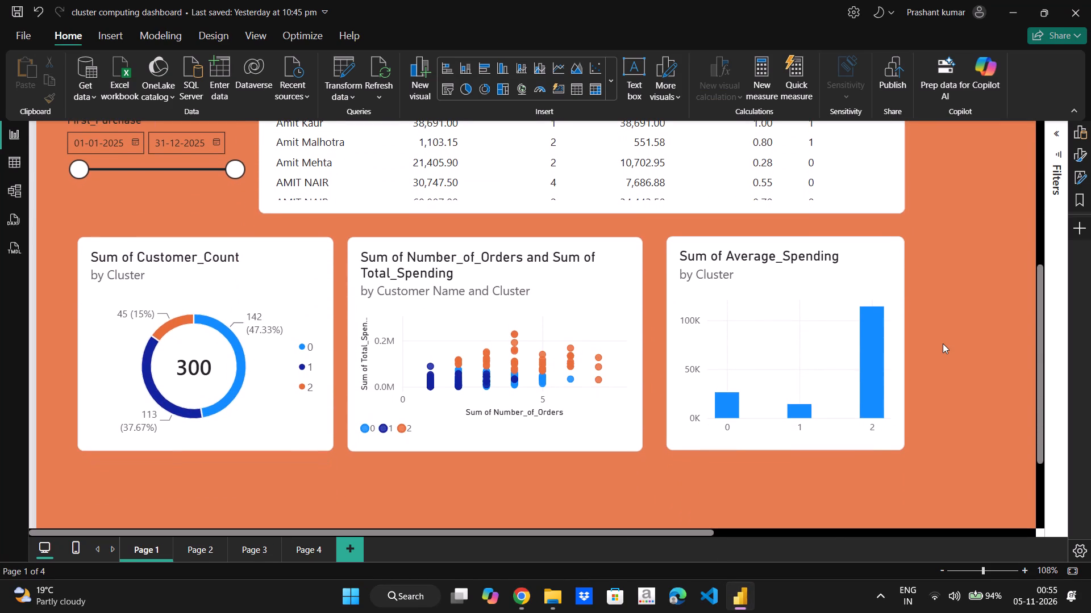
{"action": "key", "text": "shift+super+s"}
{"action": "left_click_drag", "start_coordinate": [39, 197], "coordinate": [980, 486]}
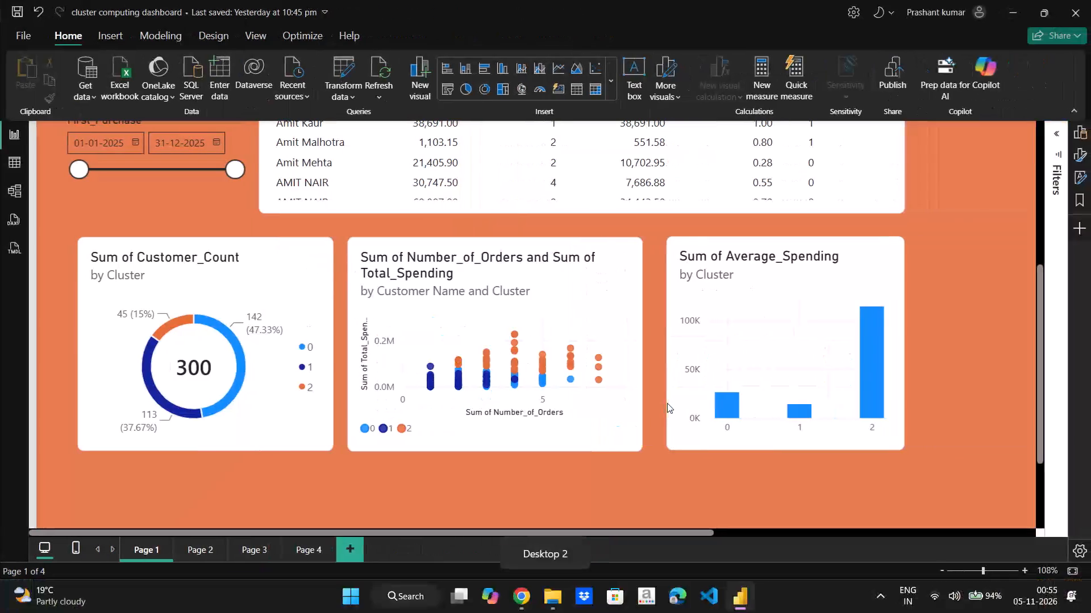
Switch back to the report and paste the charts screenshot directly after the first dashboard screenshot.
{"action": "left_click", "coordinate": [525, 597]}
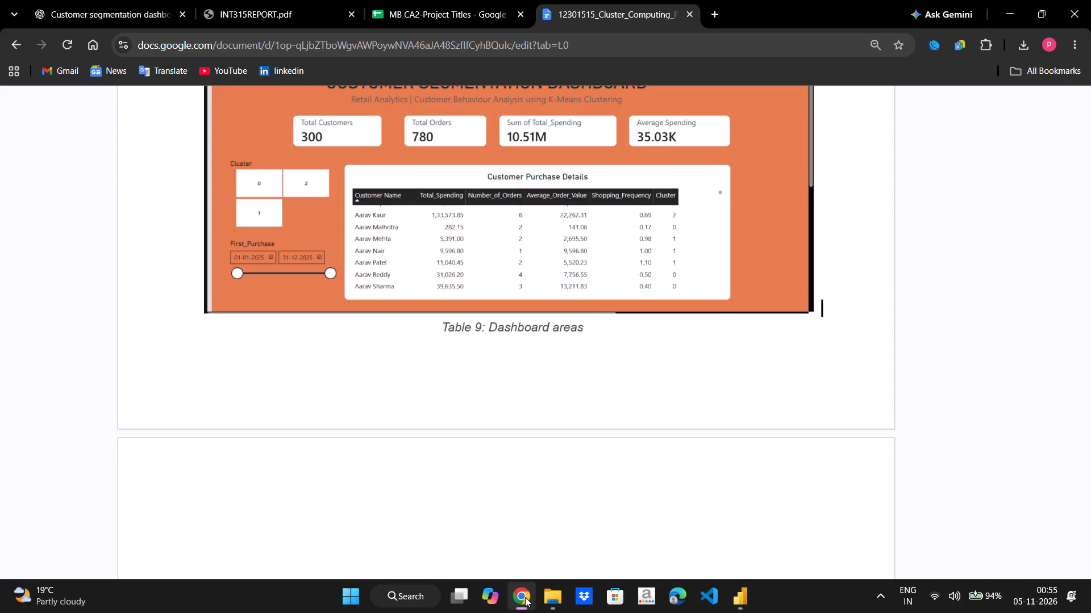
{"action": "key", "text": "ctrl+v"}
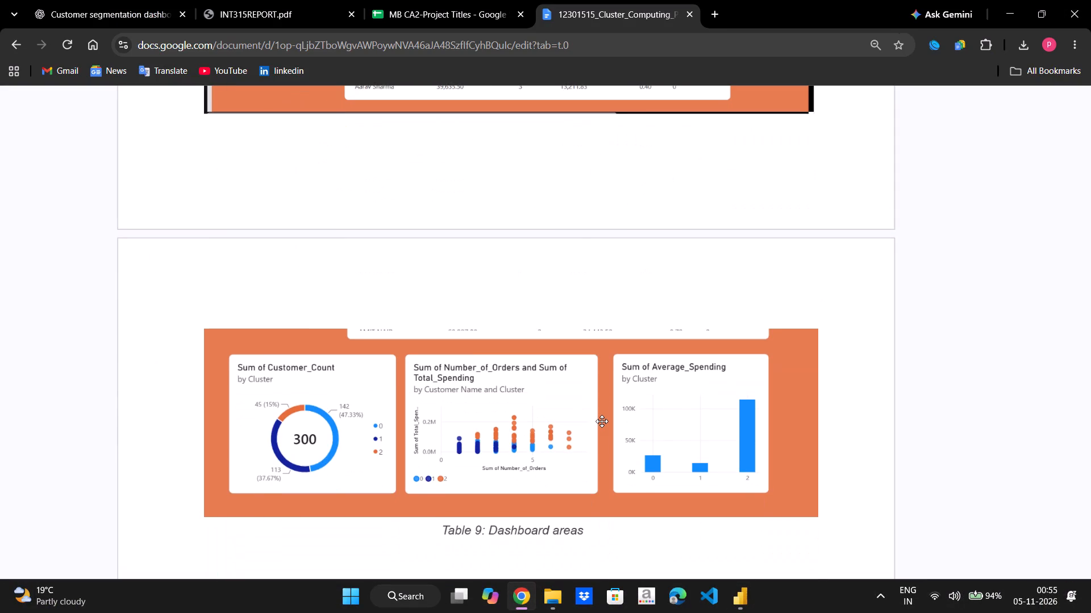
Delete the "Figure: Power BI – Page 1" caption and the empty lines above it.
{"action": "scroll", "coordinate": [741, 452], "scroll_direction": "down", "scroll_amount": 3}
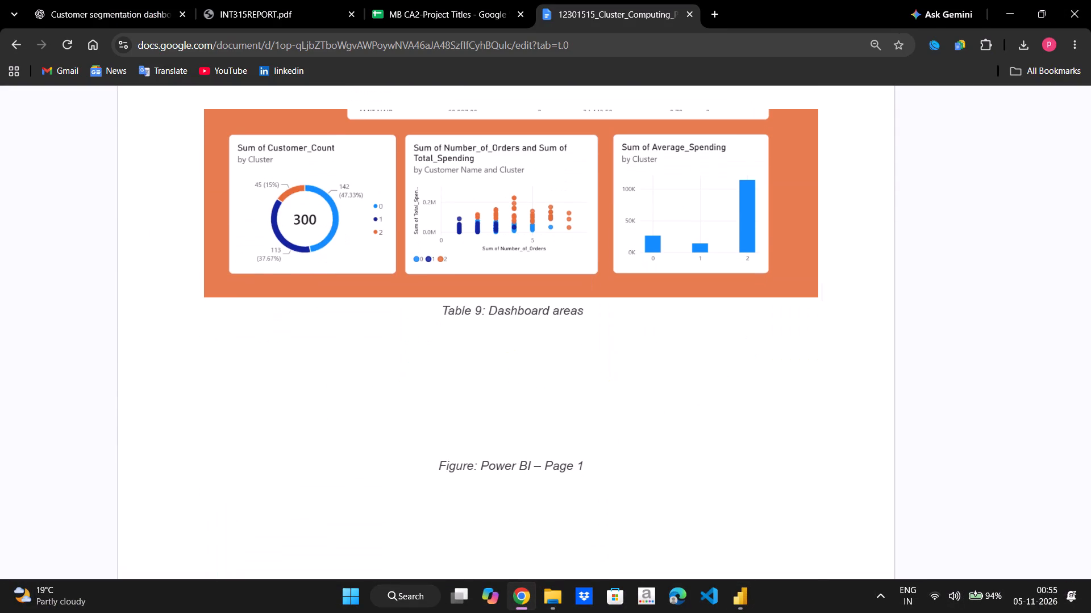
{"action": "scroll", "coordinate": [741, 452], "scroll_direction": "down", "scroll_amount": 1}
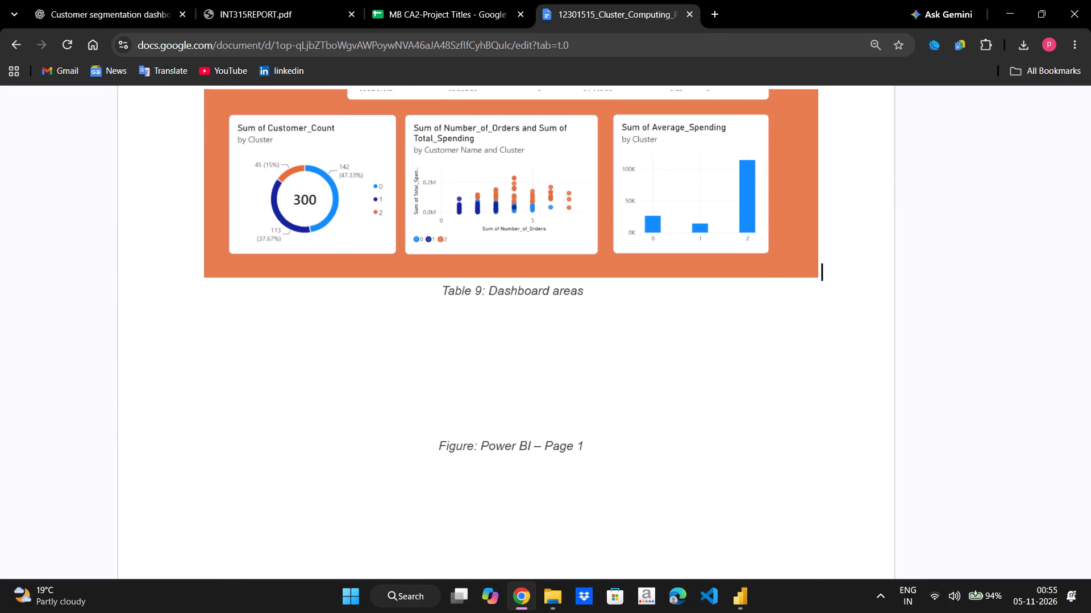
{"action": "left_click", "coordinate": [594, 451]}
{"action": "key", "text": "BackSpace"}
{"action": "key", "text": "BackSpace"}
{"action": "key", "text": "BackSpace"}
{"action": "key", "text": "BackSpace"}
{"action": "key", "text": "BackSpace"}
{"action": "key", "text": "BackSpace"}
{"action": "key", "text": "BackSpace"}
{"action": "key", "text": "BackSpace"}
{"action": "key", "text": "BackSpace"}
{"action": "key", "text": "BackSpace"}
{"action": "key", "text": "BackSpace"}
{"action": "key", "text": "BackSpace"}
{"action": "key", "text": "BackSpace"}
{"action": "key", "text": "BackSpace"}
{"action": "key", "text": "BackSpace"}
{"action": "key", "text": "BackSpace"}
{"action": "key", "text": "BackSpace"}
{"action": "key", "text": "BackSpace"}
{"action": "key", "text": "BackSpace"}
{"action": "key", "text": "BackSpace"}
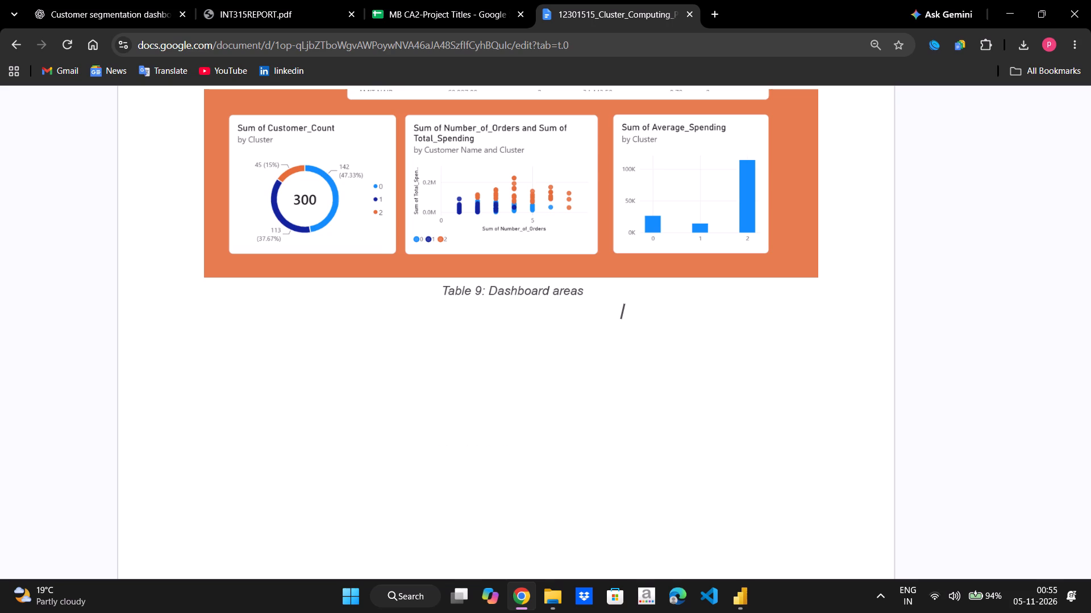
Delete the "Table 9: Dashboard areas" caption below the charts screenshot.
{"action": "scroll", "coordinate": [572, 389], "scroll_direction": "up", "scroll_amount": 4}
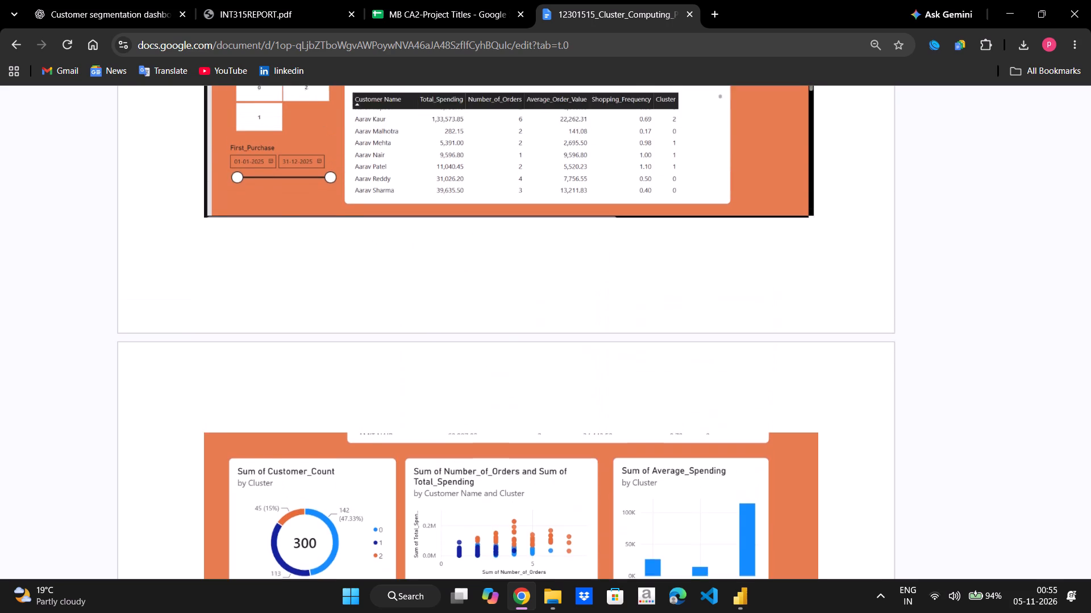
{"action": "scroll", "coordinate": [572, 389], "scroll_direction": "up", "scroll_amount": 1}
{"action": "scroll", "coordinate": [572, 389], "scroll_direction": "right", "scroll_amount": 1}
{"action": "scroll", "coordinate": [572, 389], "scroll_direction": "down", "scroll_amount": 3}
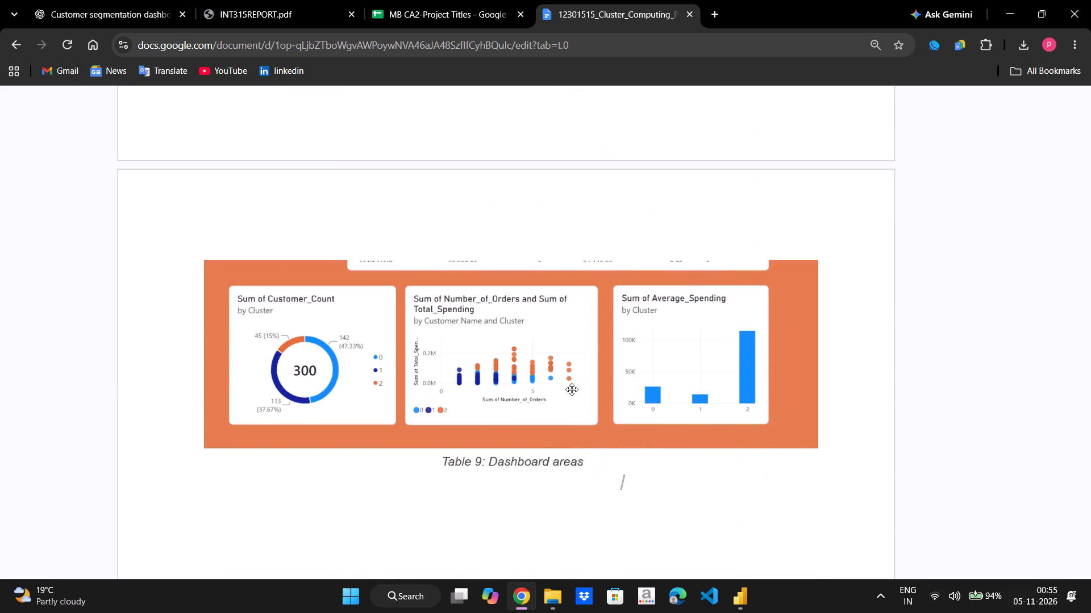
{"action": "scroll", "coordinate": [572, 389], "scroll_direction": "down", "scroll_amount": 1}
{"action": "left_click", "coordinate": [596, 387]}
{"action": "key", "text": "BackSpace"}
{"action": "key", "text": "BackSpace"}
{"action": "key", "text": "BackSpace"}
{"action": "key", "text": "BackSpace"}
{"action": "key", "text": "BackSpace"}
{"action": "key", "text": "BackSpace"}
{"action": "key", "text": "BackSpace"}
{"action": "key", "text": "BackSpace"}
{"action": "key", "text": "BackSpace"}
{"action": "key", "text": "BackSpace"}
{"action": "key", "text": "BackSpace"}
{"action": "key", "text": "BackSpace"}
{"action": "key", "text": "BackSpace"}
{"action": "key", "text": "BackSpace"}
{"action": "key", "text": "BackSpace"}
{"action": "key", "text": "BackSpace"}
{"action": "key", "text": "BackSpace"}
{"action": "key", "text": "BackSpace"}
{"action": "key", "text": "BackSpace"}
{"action": "key", "text": "BackSpace"}
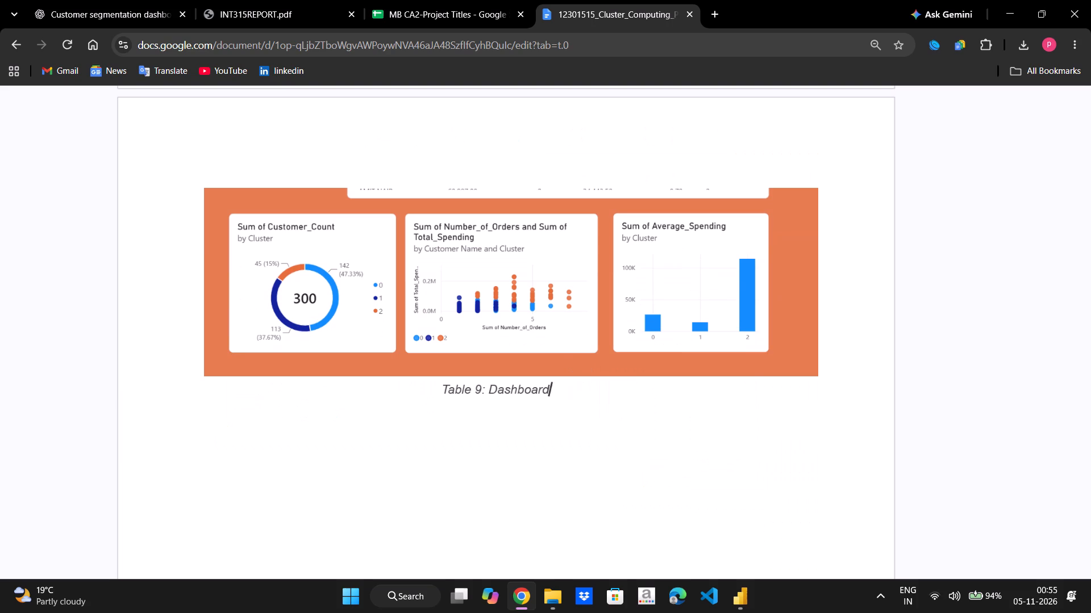
{"action": "key", "text": "BackSpace"}
{"action": "key", "text": "BackSpace"}
Switch to Power BI, show the customer_clusters table in Table view and snip it together with the Data pane.
{"action": "scroll", "coordinate": [596, 387], "scroll_direction": "down", "scroll_amount": 2}
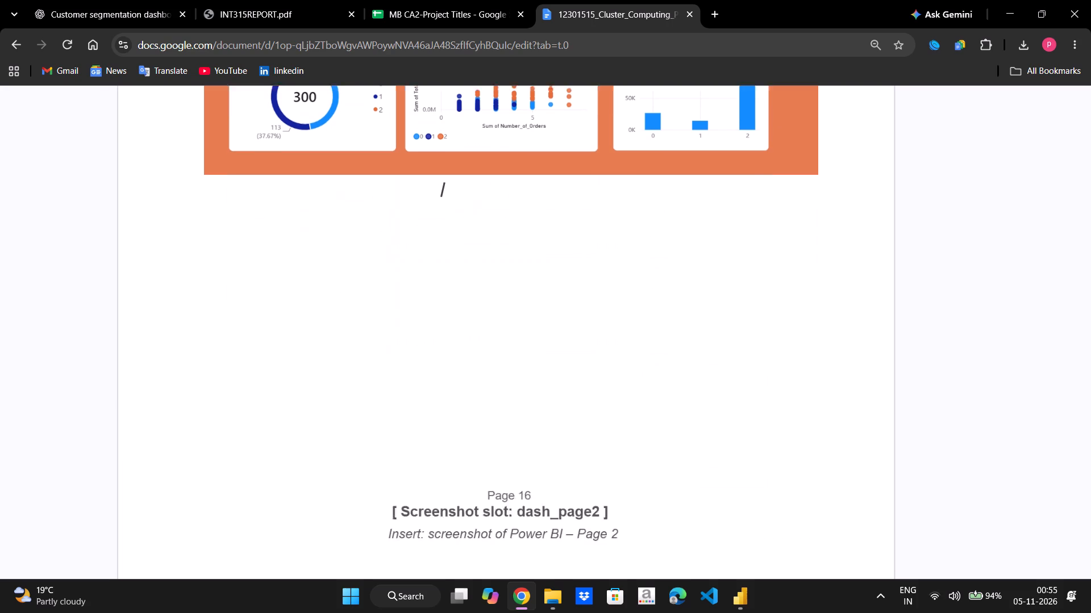
{"action": "scroll", "coordinate": [596, 387], "scroll_direction": "down", "scroll_amount": 2}
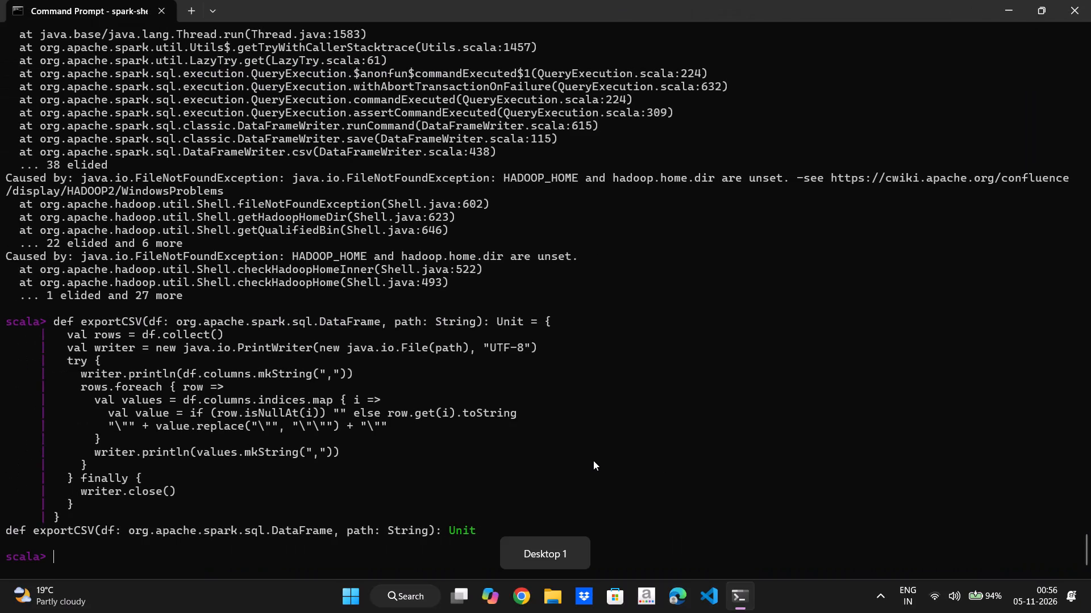
{"action": "left_click", "coordinate": [731, 591]}
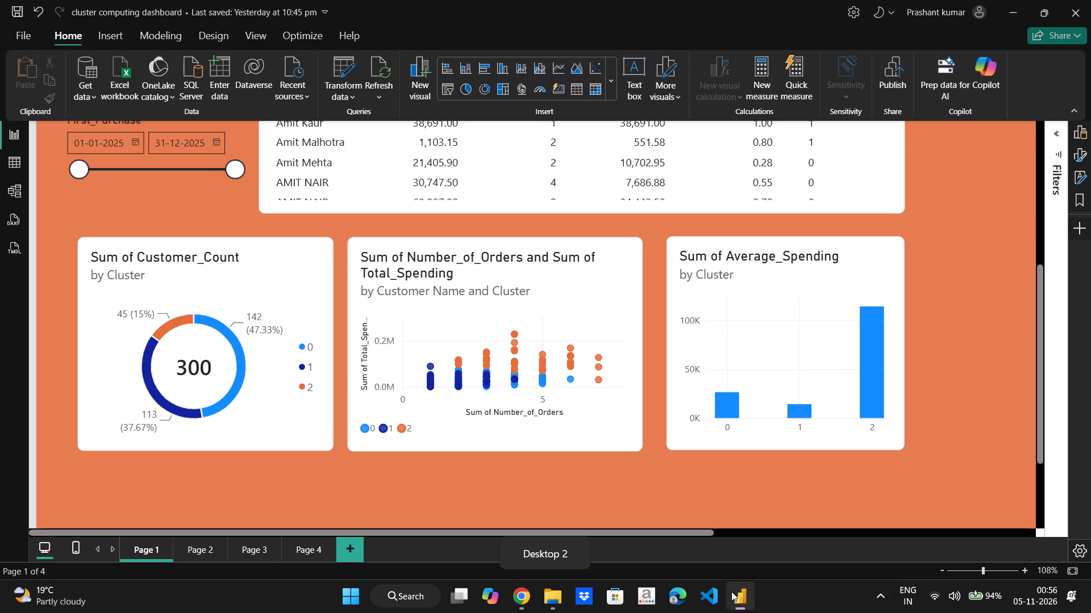
{"action": "left_click", "coordinate": [213, 545]}
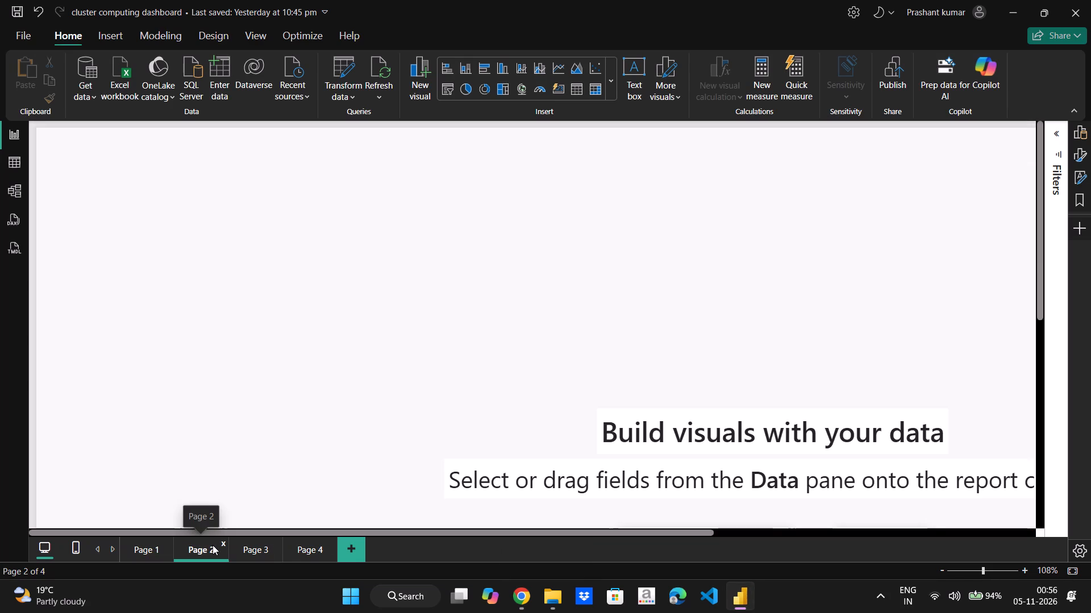
{"action": "left_click", "coordinate": [15, 165]}
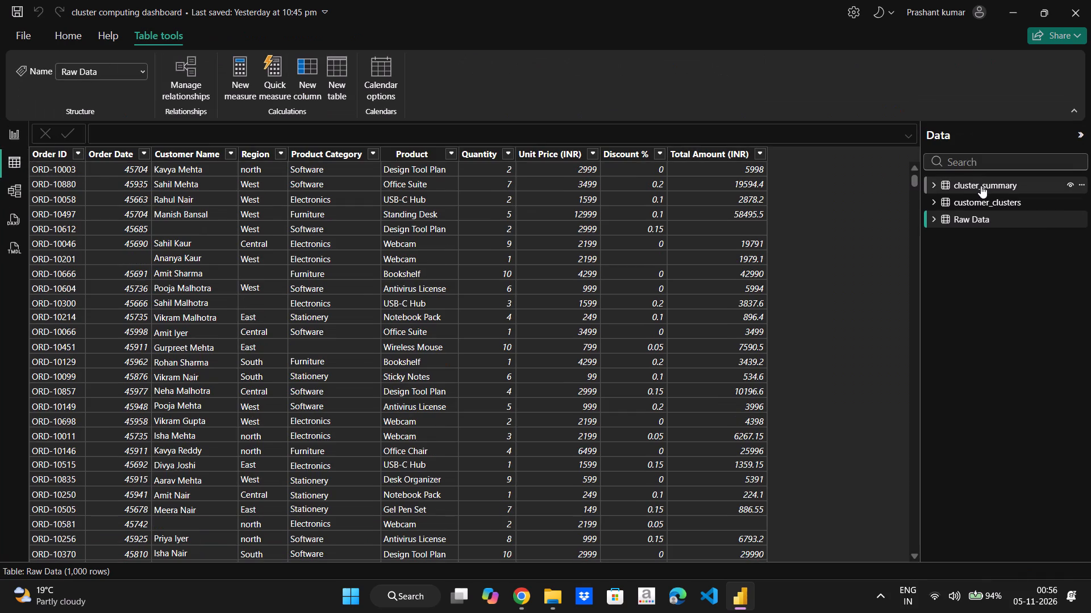
{"action": "left_click", "coordinate": [981, 186]}
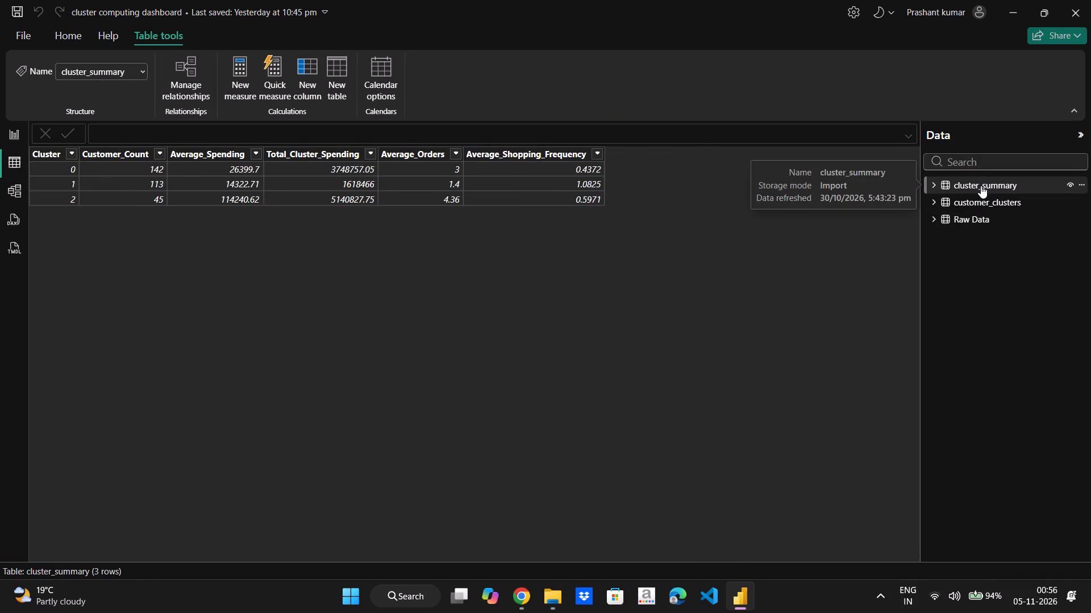
{"action": "left_click", "coordinate": [986, 199]}
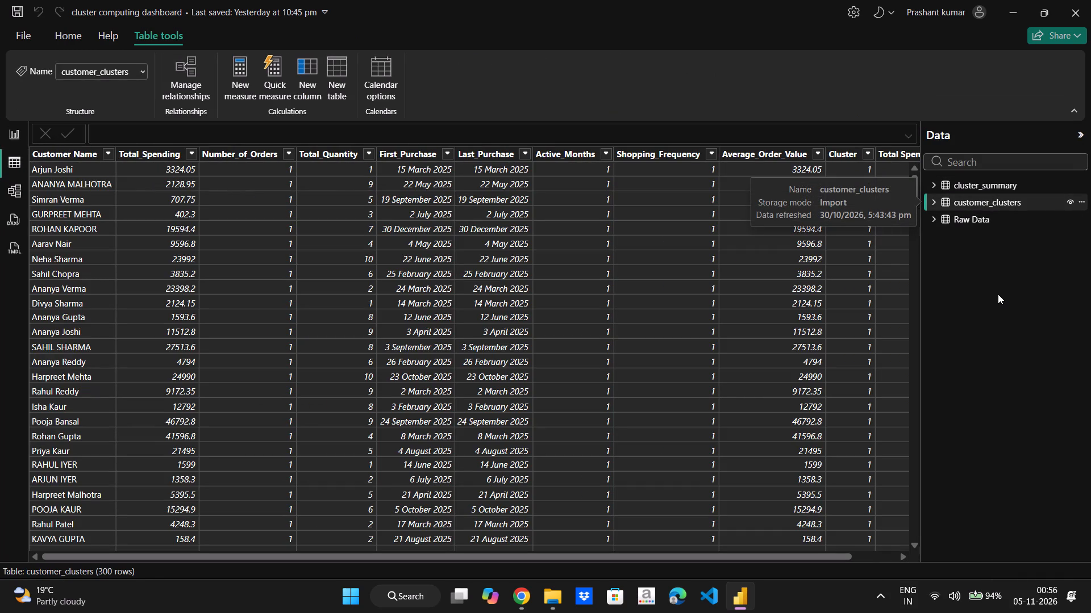
{"action": "key", "text": "shift+super+s"}
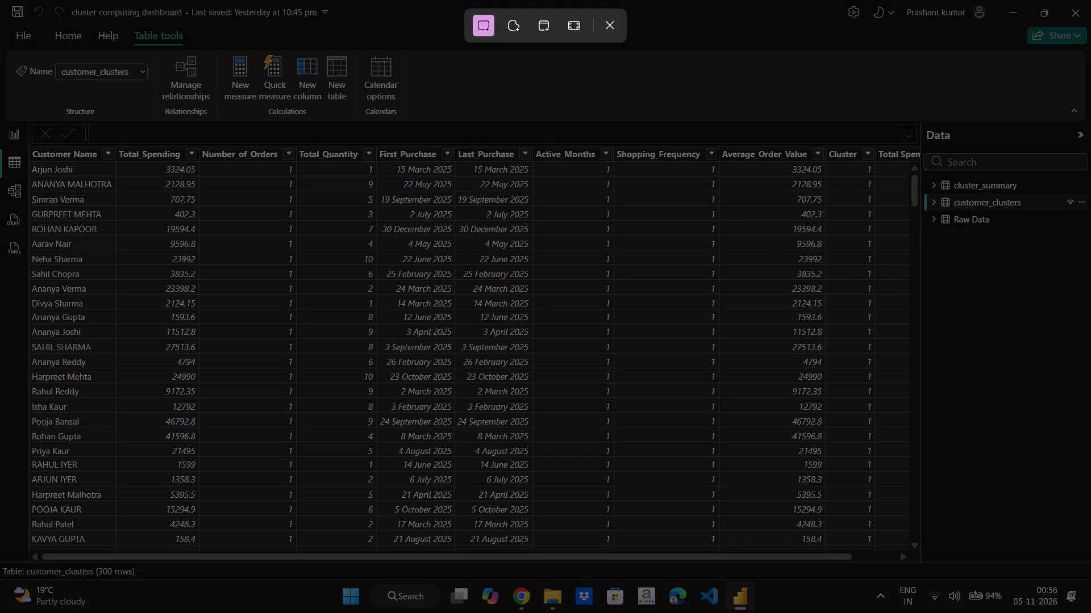
{"action": "left_click_drag", "start_coordinate": [0, 114], "coordinate": [943, 570]}
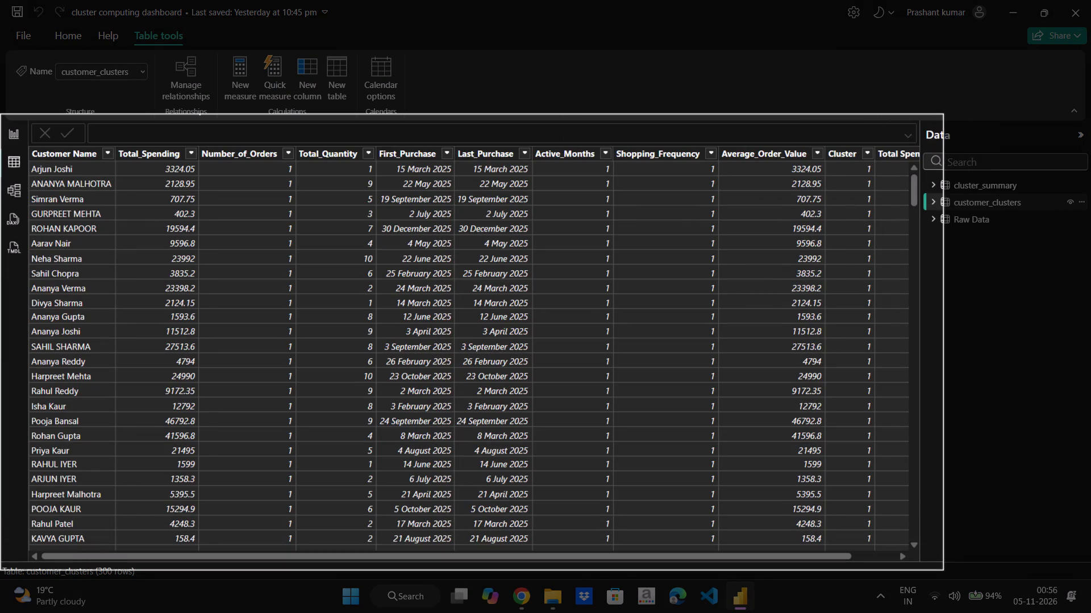
{"action": "left_click_drag", "start_coordinate": [943, 570], "coordinate": [1090, 574]}
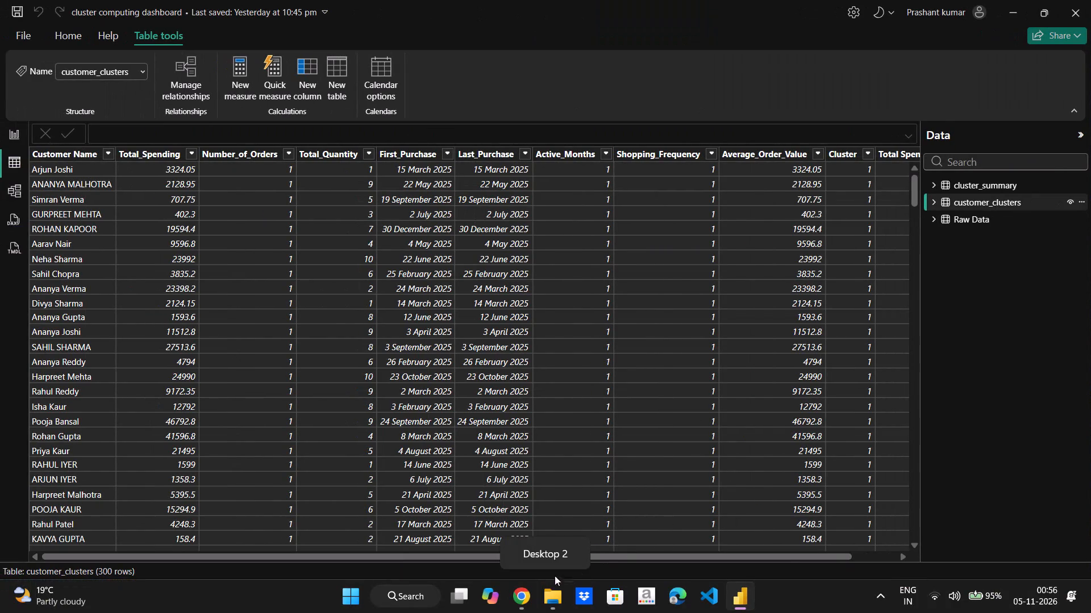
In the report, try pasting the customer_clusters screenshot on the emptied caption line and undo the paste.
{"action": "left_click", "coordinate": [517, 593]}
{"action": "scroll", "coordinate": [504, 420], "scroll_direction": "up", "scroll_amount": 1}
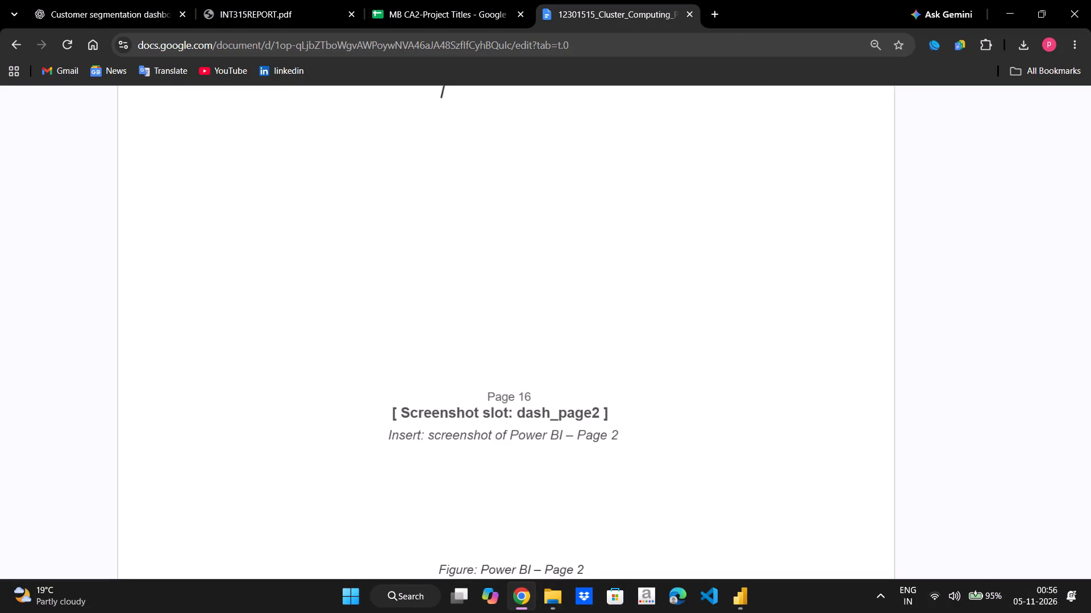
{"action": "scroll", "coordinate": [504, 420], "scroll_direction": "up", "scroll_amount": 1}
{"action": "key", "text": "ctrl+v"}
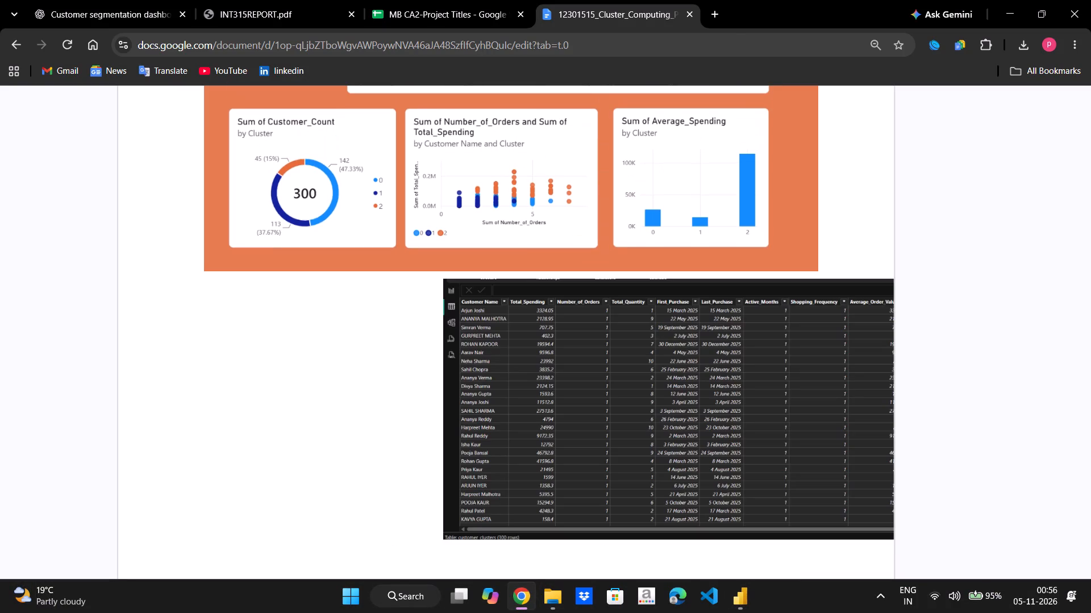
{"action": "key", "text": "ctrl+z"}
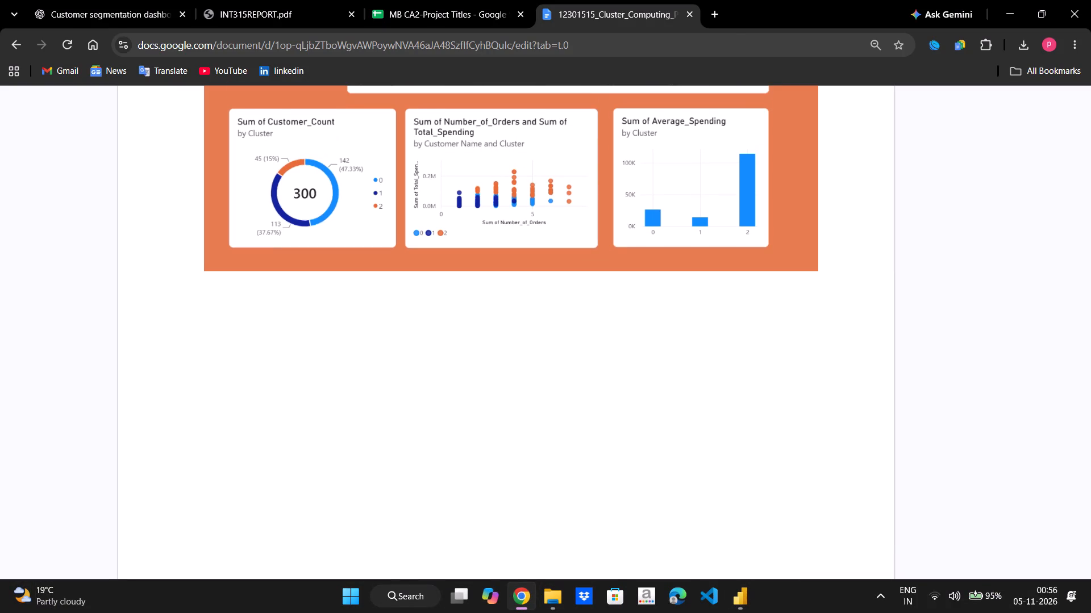
Paste the customer_clusters screenshot directly after the charts screenshot.
{"action": "left_click", "coordinate": [403, 378]}
{"action": "left_click", "coordinate": [344, 338]}
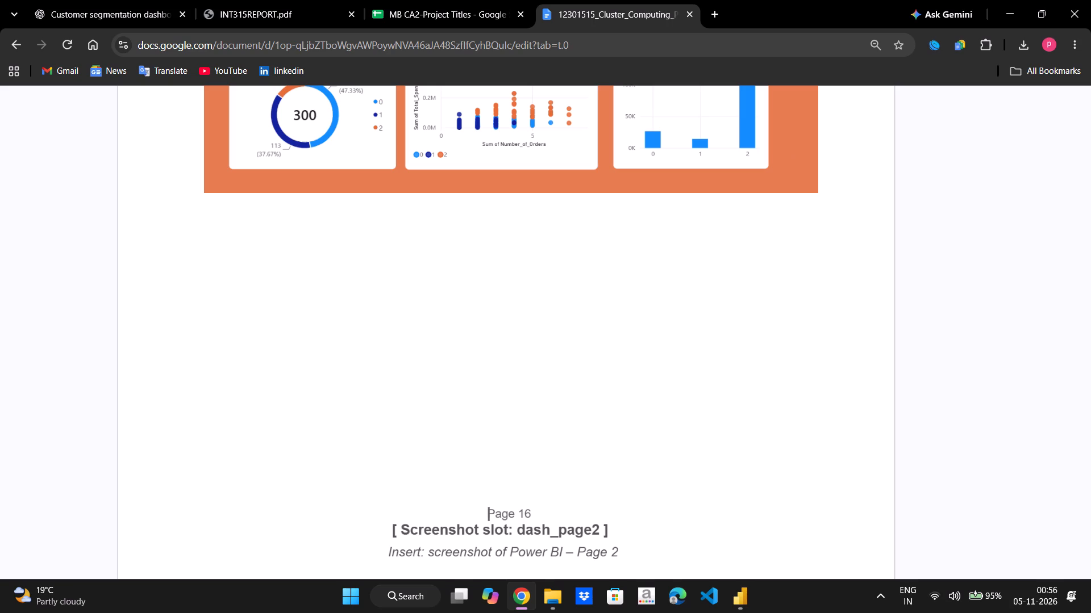
{"action": "left_click", "coordinate": [840, 183]}
{"action": "key", "text": "ctrl+v"}
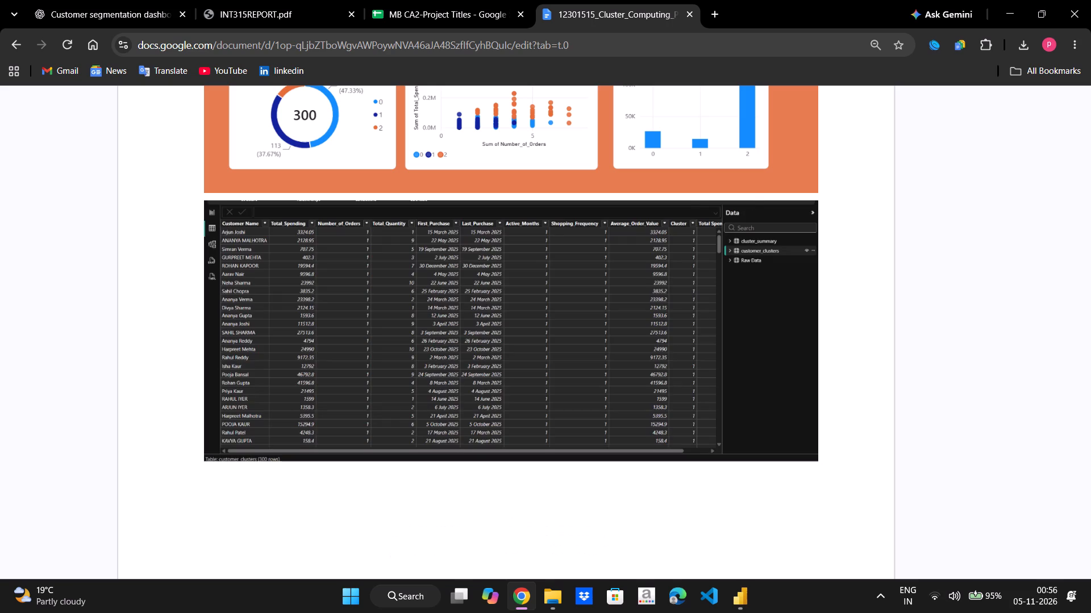
Switch to Power BI, show the cluster_summary table and snip the window's upper part, including the ribbon, table rows and Data pane.
{"action": "scroll", "coordinate": [698, 222], "scroll_direction": "down", "scroll_amount": 4}
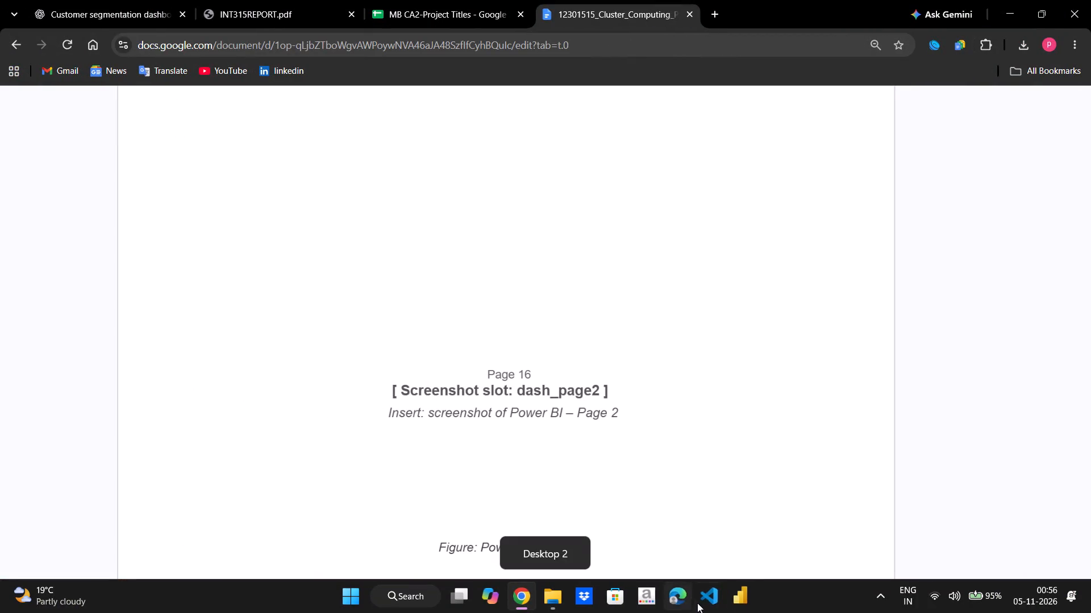
{"action": "left_click", "coordinate": [730, 598]}
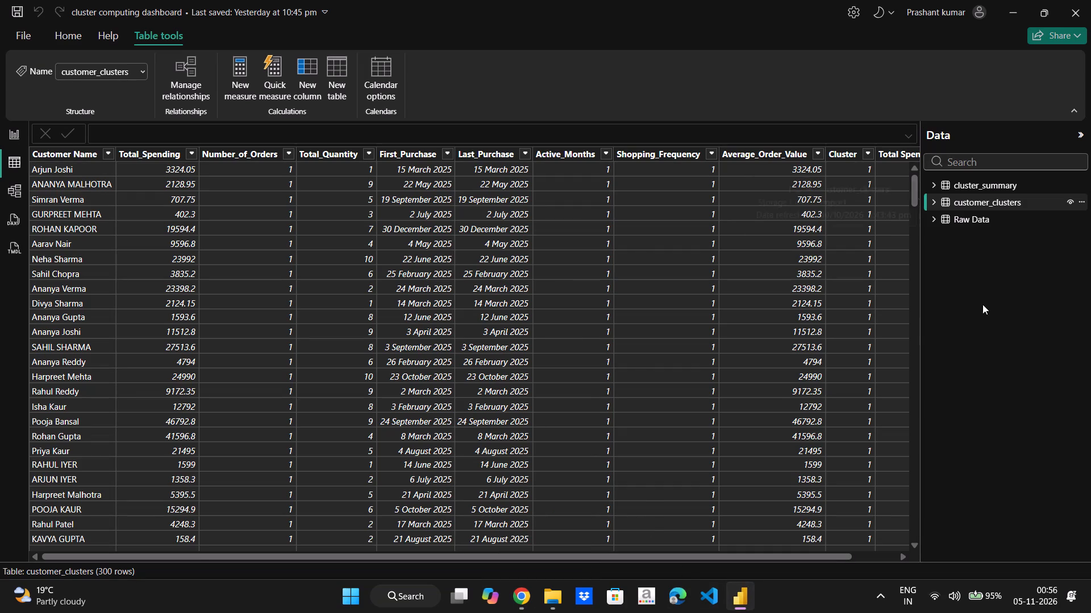
{"action": "left_click", "coordinate": [975, 221]}
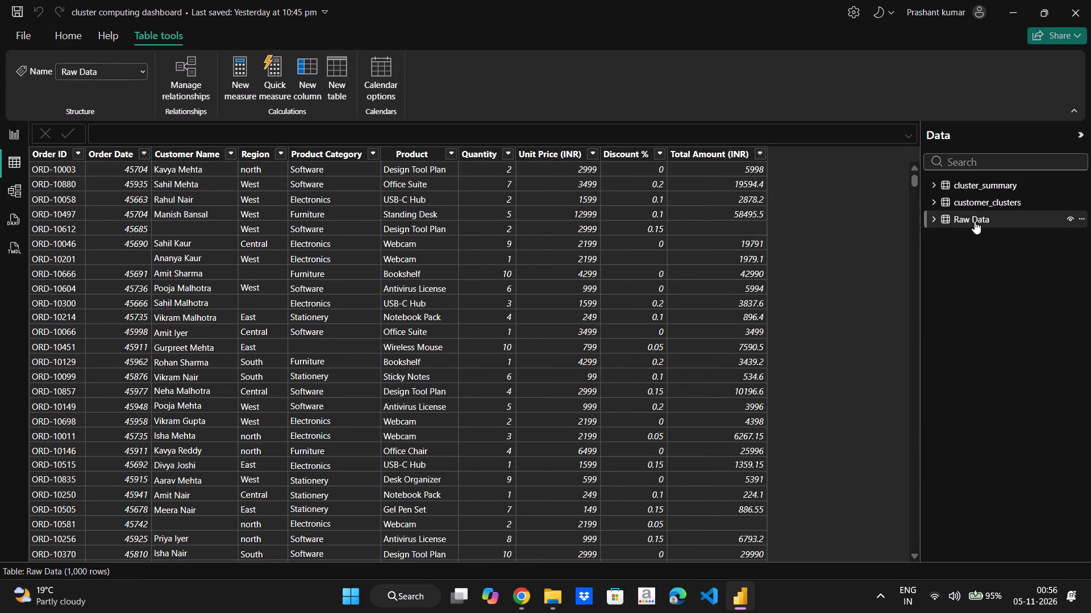
{"action": "left_click", "coordinate": [972, 184]}
{"action": "key", "text": "shift+super+s"}
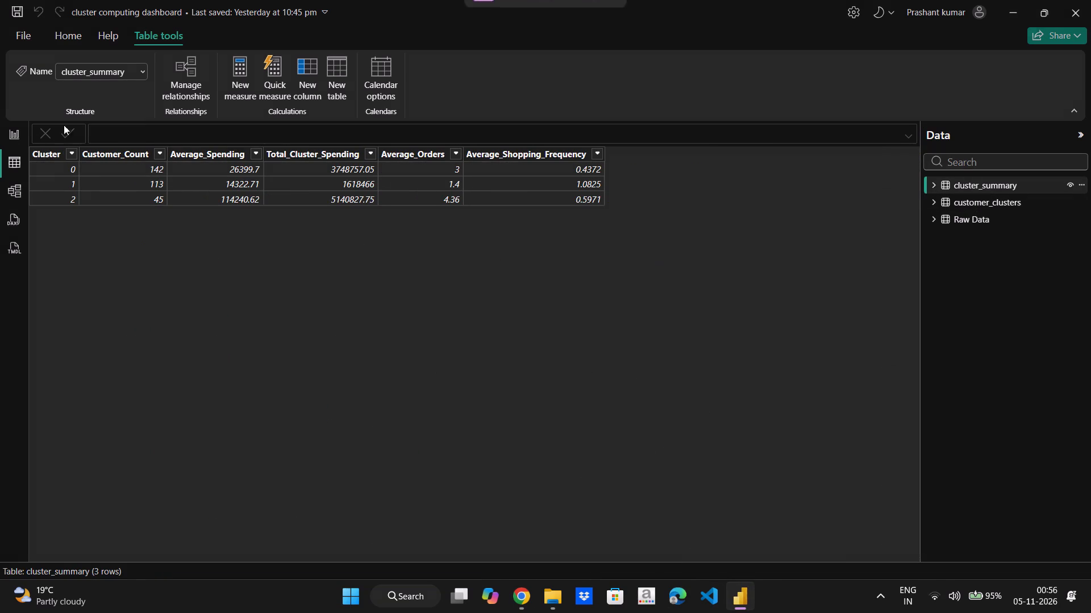
{"action": "scroll", "coordinate": [3, 0], "scroll_direction": "down", "scroll_amount": 1, "text": "ctrl"}
{"action": "left_click_drag", "start_coordinate": [3, 0], "coordinate": [798, 243]}
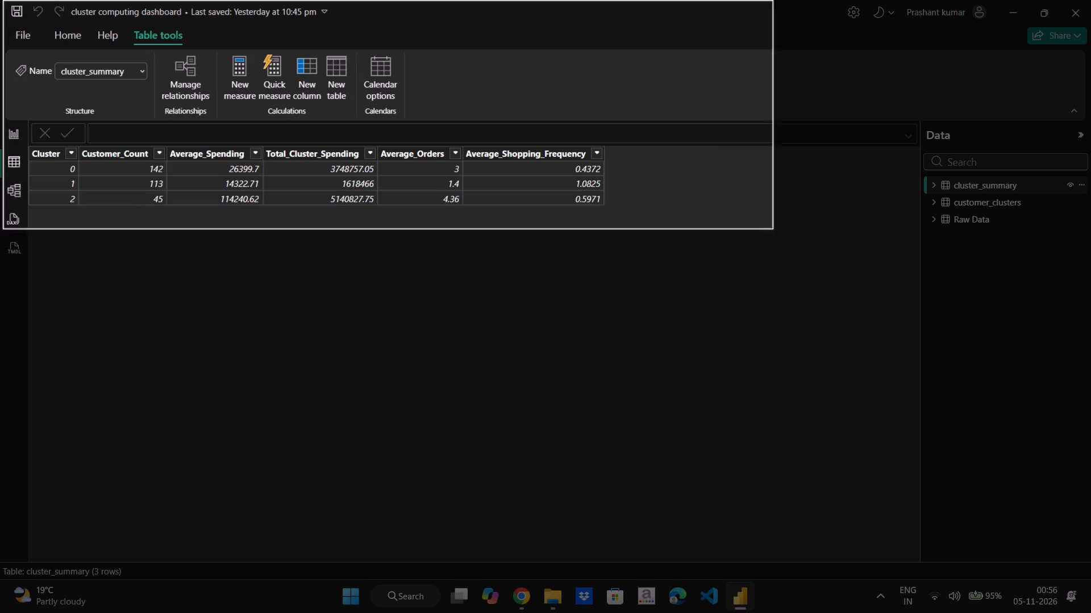
{"action": "left_click_drag", "start_coordinate": [798, 243], "coordinate": [1090, 333]}
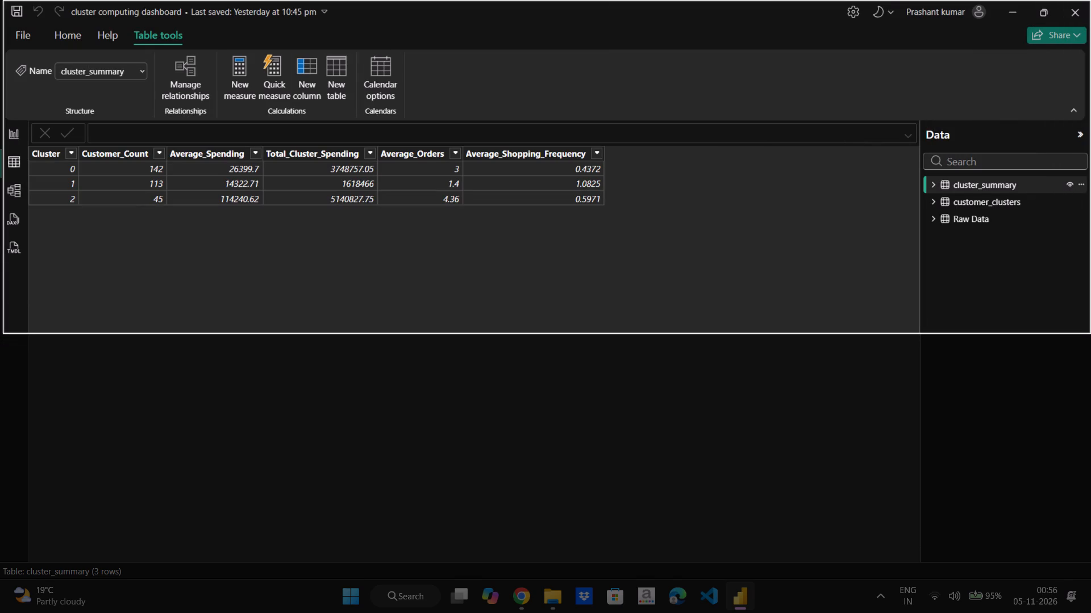
{"action": "left_click_drag", "start_coordinate": [1090, 333], "coordinate": [1090, 352]}
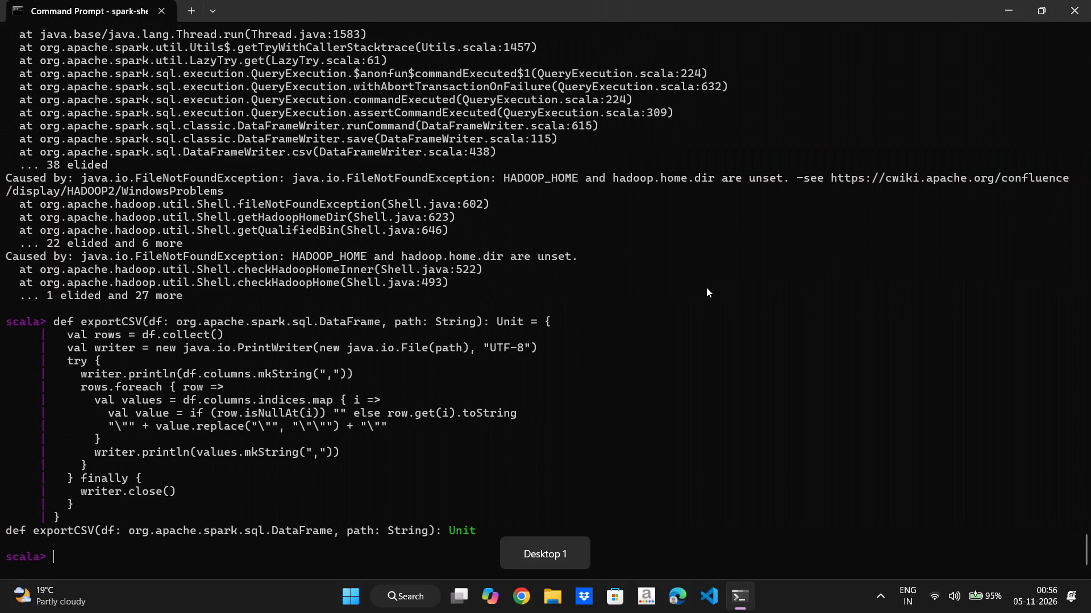
Return to the report and paste the cluster_summary screenshot directly after the customer_clusters screenshot.
{"action": "left_click", "coordinate": [521, 587]}
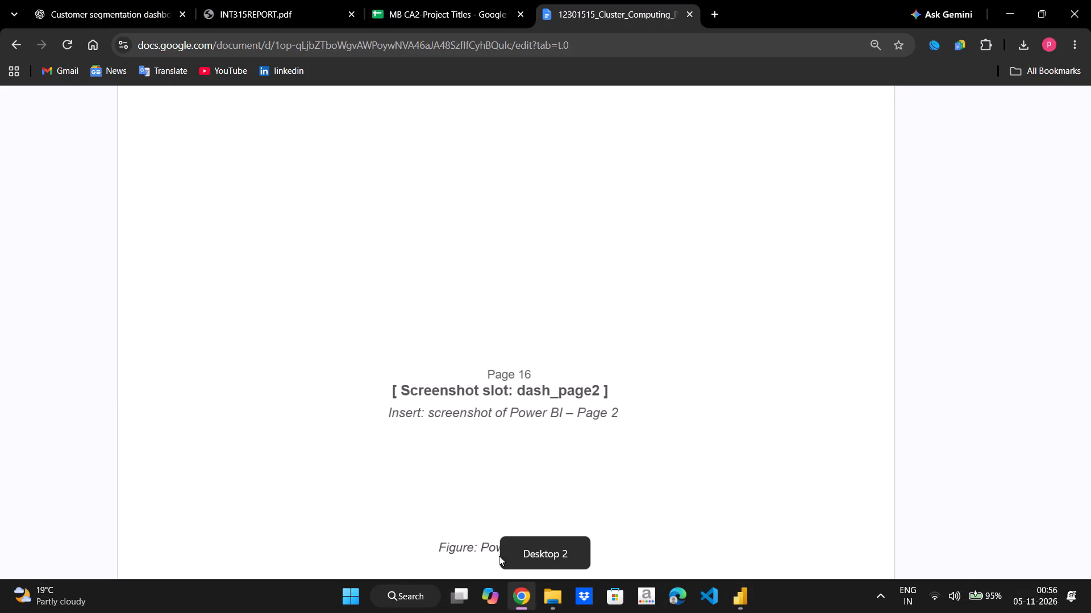
{"action": "scroll", "coordinate": [557, 332], "scroll_direction": "up", "scroll_amount": 2}
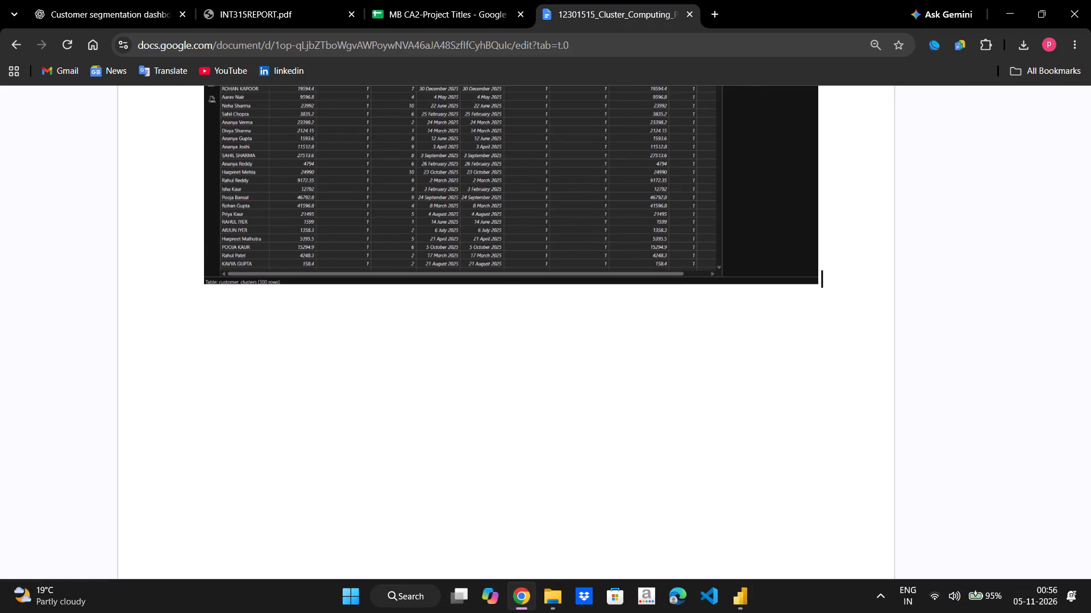
{"action": "key", "text": "ctrl+v"}
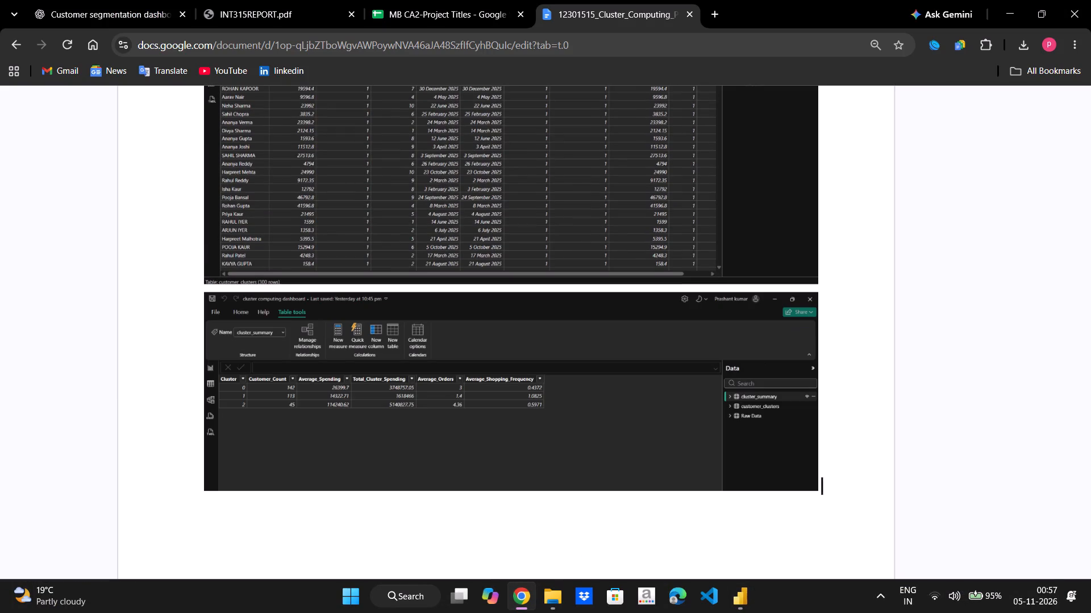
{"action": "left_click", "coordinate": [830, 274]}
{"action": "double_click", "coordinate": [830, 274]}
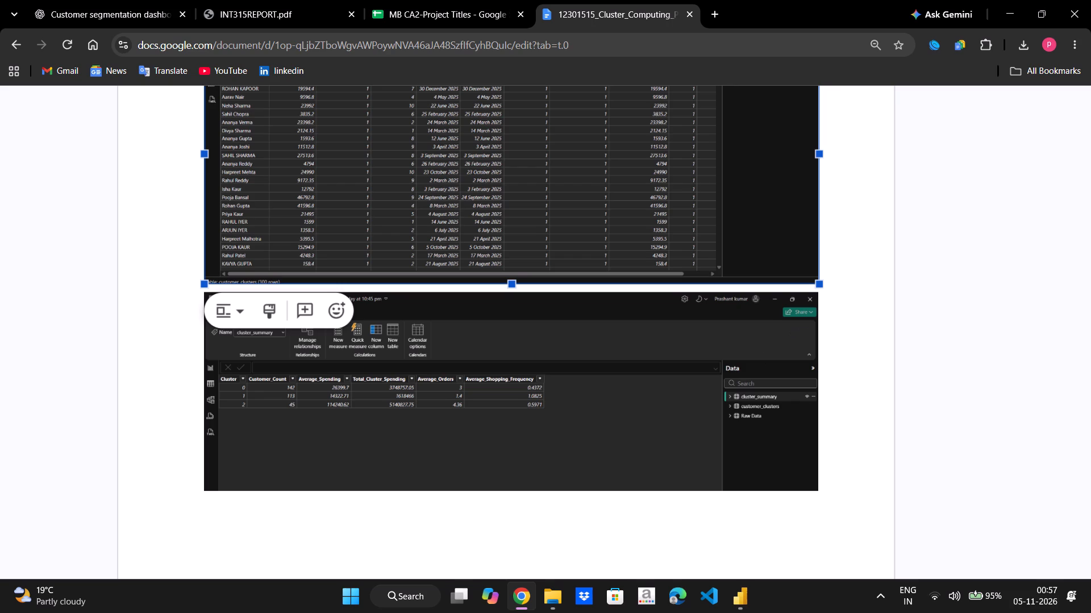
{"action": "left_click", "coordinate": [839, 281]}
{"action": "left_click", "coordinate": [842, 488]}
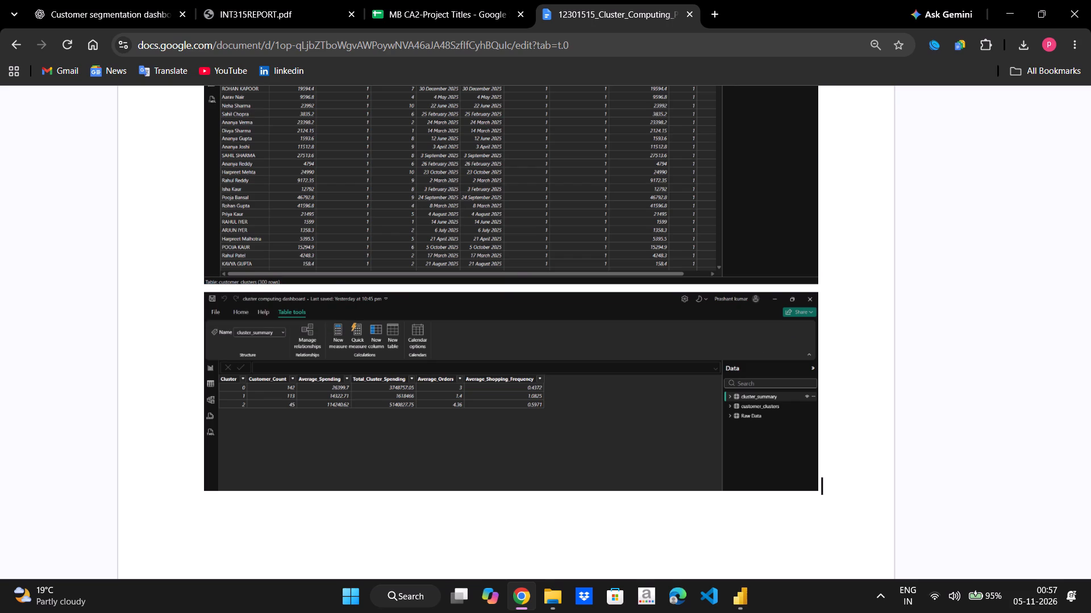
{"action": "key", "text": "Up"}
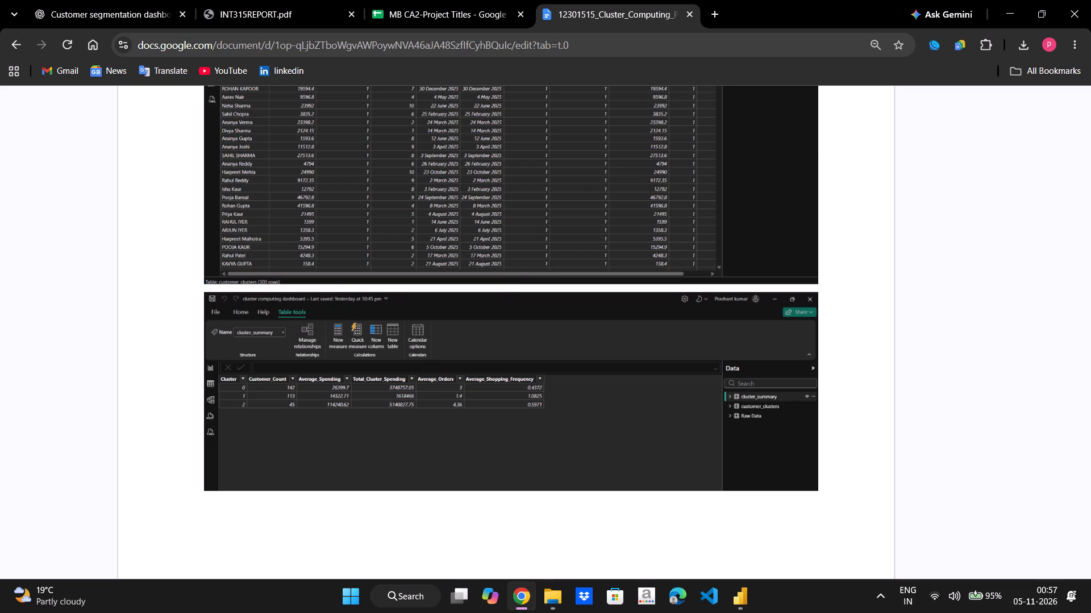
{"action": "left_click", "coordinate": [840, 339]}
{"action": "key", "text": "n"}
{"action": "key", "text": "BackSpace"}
Delete the "[ Screenshot slot: dash_page2 ]" placeholder, its insert note, the "Page 16" label and the blank space before it.
{"action": "scroll", "coordinate": [851, 255], "scroll_direction": "up", "scroll_amount": 4}
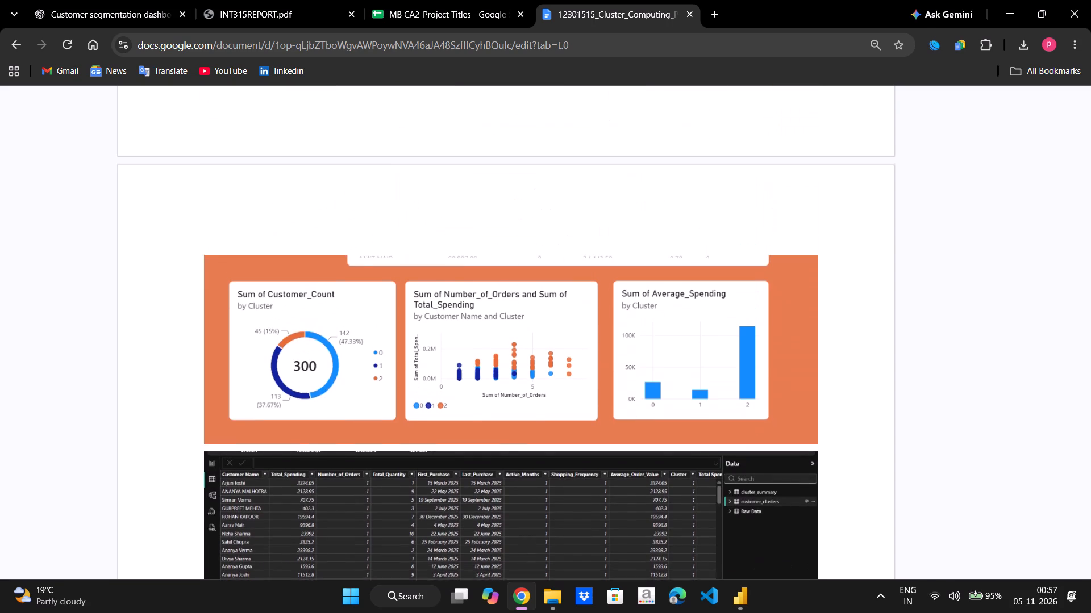
{"action": "scroll", "coordinate": [851, 255], "scroll_direction": "up", "scroll_amount": 1}
{"action": "scroll", "coordinate": [851, 255], "scroll_direction": "down", "scroll_amount": 9}
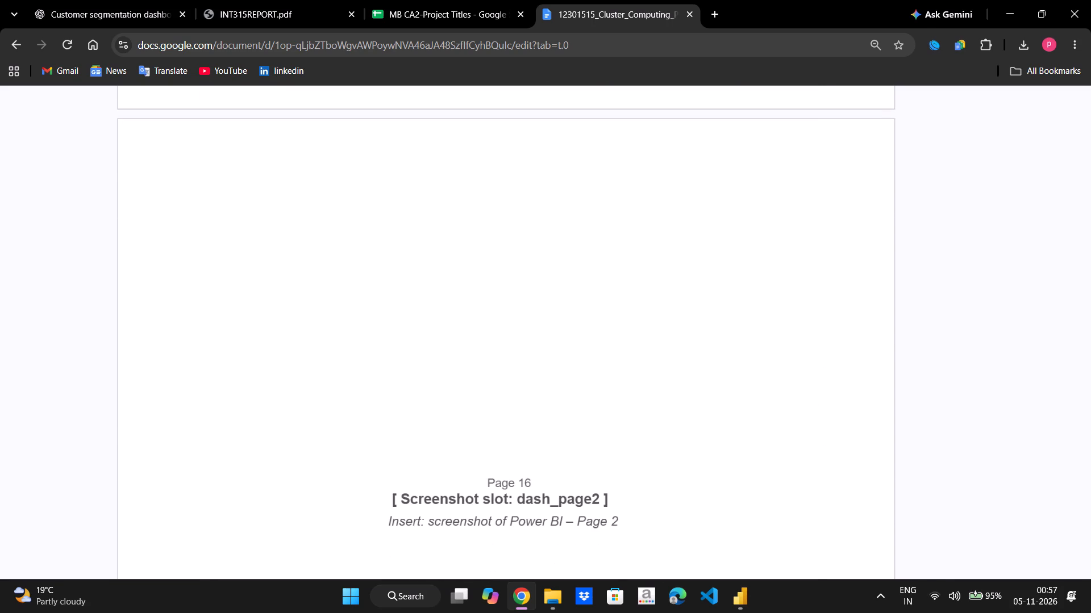
{"action": "scroll", "coordinate": [851, 255], "scroll_direction": "down", "scroll_amount": 1}
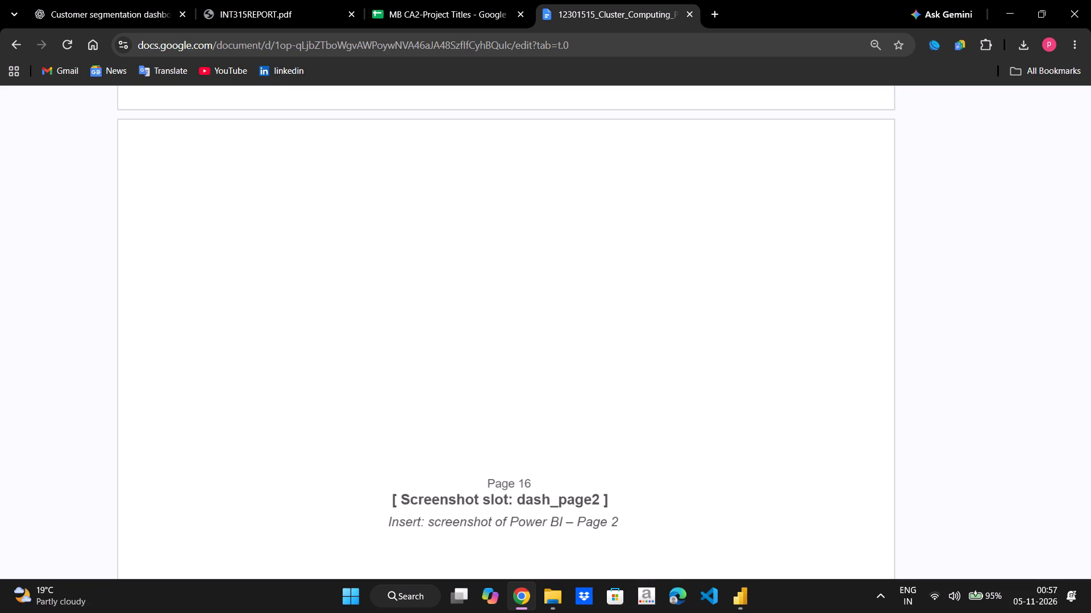
{"action": "left_click", "coordinate": [626, 514]}
{"action": "key", "text": "BackSpace"}
{"action": "key", "text": "BackSpace"}
{"action": "key", "text": "BackSpace"}
{"action": "key", "text": "BackSpace"}
{"action": "key", "text": "BackSpace"}
{"action": "key", "text": "BackSpace"}
{"action": "key", "text": "BackSpace"}
{"action": "key", "text": "BackSpace"}
{"action": "key", "text": "BackSpace"}
{"action": "key", "text": "BackSpace"}
{"action": "key", "text": "BackSpace"}
{"action": "key", "text": "BackSpace"}
{"action": "key", "text": "BackSpace"}
{"action": "key", "text": "BackSpace"}
{"action": "key", "text": "BackSpace"}
{"action": "key", "text": "BackSpace"}
{"action": "key", "text": "BackSpace"}
{"action": "key", "text": "BackSpace"}
{"action": "key", "text": "BackSpace"}
{"action": "key", "text": "BackSpace"}
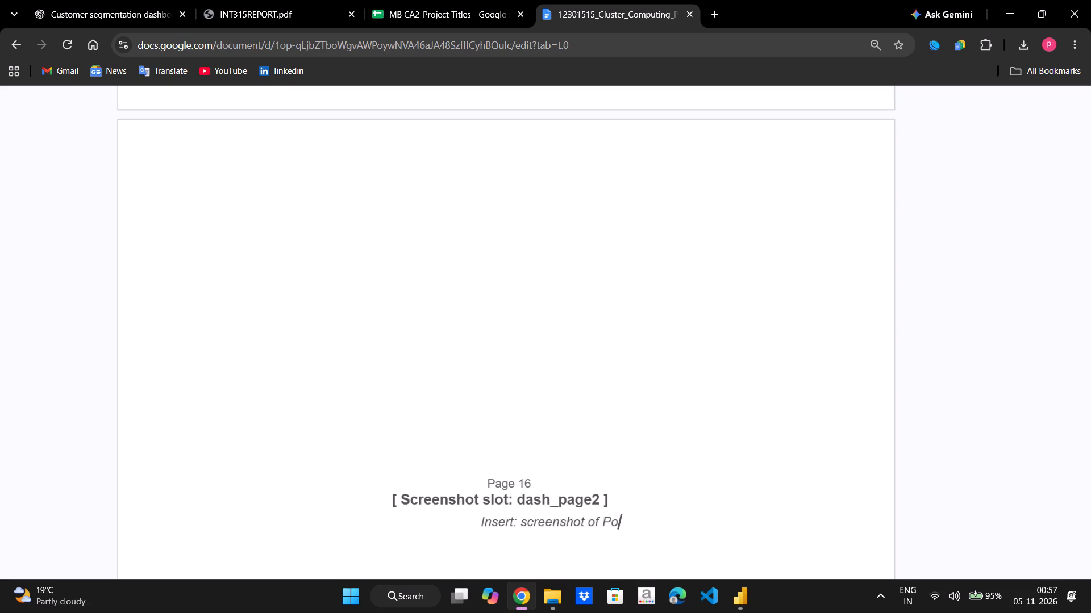
{"action": "key", "text": "BackSpace"}
{"action": "key", "text": "BackSpace"}
{"action": "key", "text": "BackSpace"}
{"action": "key", "text": "BackSpace"}
{"action": "key", "text": "BackSpace"}
{"action": "key", "text": "BackSpace"}
{"action": "key", "text": "BackSpace"}
{"action": "key", "text": "BackSpace"}
{"action": "key", "text": "BackSpace"}
{"action": "key", "text": "BackSpace"}
{"action": "key", "text": "BackSpace"}
{"action": "key", "text": "BackSpace"}
{"action": "key", "text": "BackSpace"}
{"action": "key", "text": "BackSpace"}
{"action": "key", "text": "BackSpace"}
{"action": "key", "text": "BackSpace"}
{"action": "key", "text": "BackSpace"}
{"action": "key", "text": "BackSpace"}
{"action": "key", "text": "BackSpace"}
{"action": "key", "text": "BackSpace"}
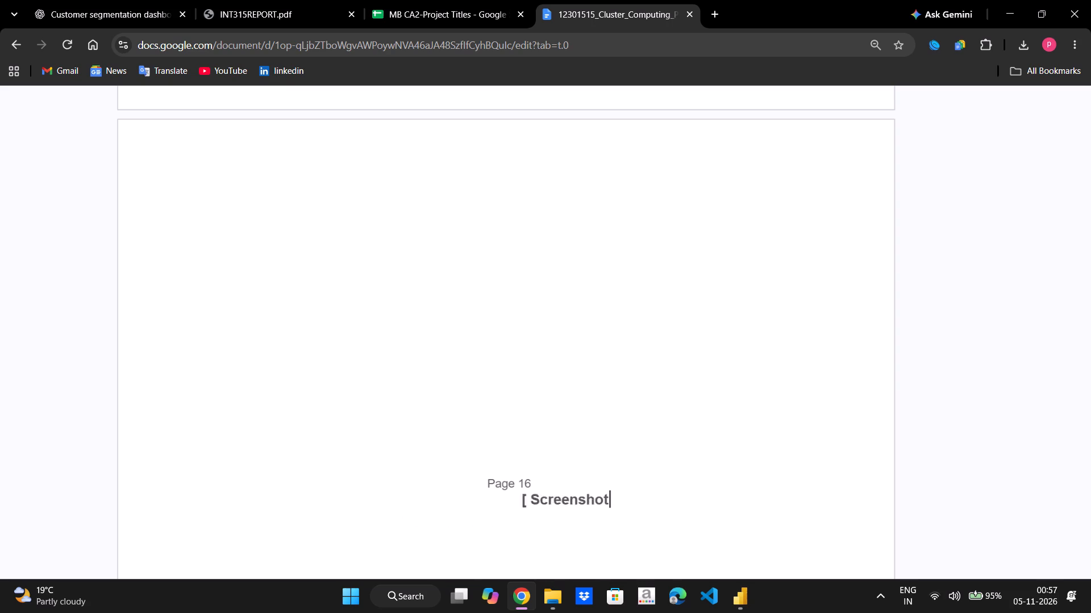
{"action": "key", "text": "BackSpace"}
{"action": "key", "text": "BackSpace"}
{"action": "key", "text": "BackSpace"}
{"action": "key", "text": "BackSpace"}
{"action": "key", "text": "BackSpace"}
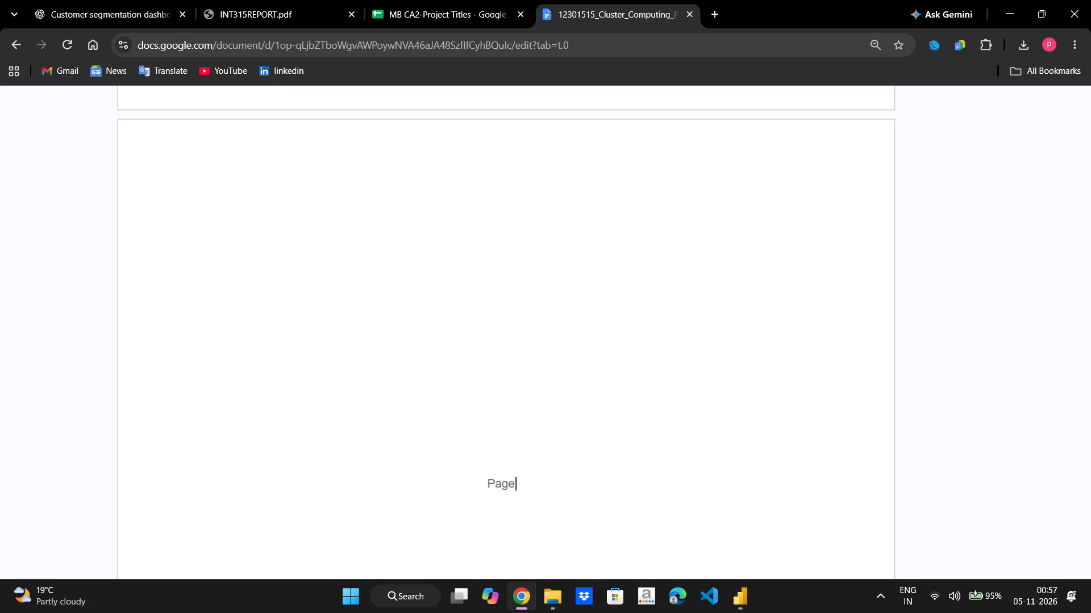
{"action": "key", "text": "BackSpace"}
{"action": "key", "text": "BackSpace"}
{"action": "key", "text": "BackSpace"}
{"action": "key", "text": "BackSpace"}
{"action": "key", "text": "BackSpace"}
{"action": "key", "text": "BackSpace"}
{"action": "key", "text": "BackSpace"}
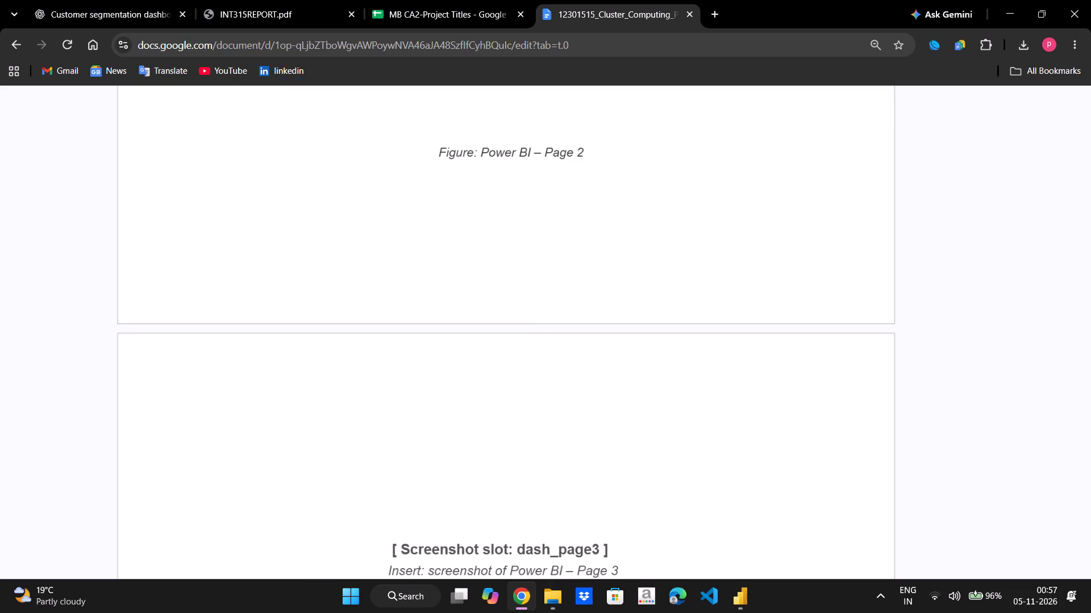
{"action": "key", "text": "BackSpace"}
Delete the "Figure: Power BI – Page 2" caption and the empty lines between it and the cluster_summary screenshot.
{"action": "scroll", "coordinate": [673, 432], "scroll_direction": "up", "scroll_amount": 2}
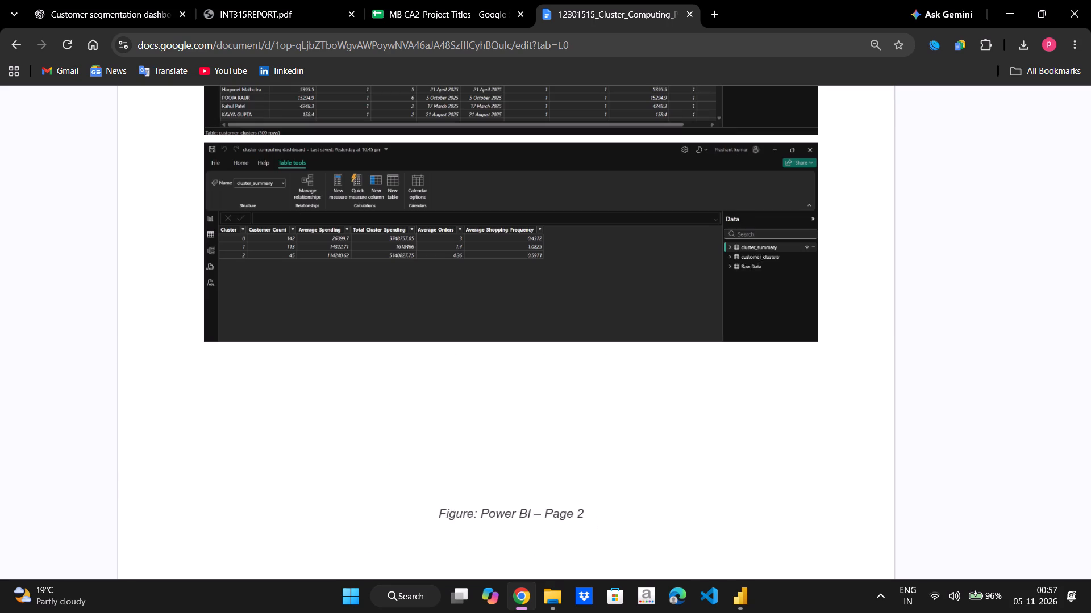
{"action": "scroll", "coordinate": [673, 432], "scroll_direction": "up", "scroll_amount": 1}
{"action": "left_click", "coordinate": [615, 529]}
{"action": "key", "text": "BackSpace"}
{"action": "key", "text": "BackSpace"}
{"action": "key", "text": "BackSpace"}
{"action": "key", "text": "BackSpace"}
{"action": "key", "text": "BackSpace"}
{"action": "key", "text": "BackSpace"}
{"action": "key", "text": "BackSpace"}
{"action": "key", "text": "BackSpace"}
{"action": "key", "text": "BackSpace"}
{"action": "key", "text": "BackSpace"}
{"action": "key", "text": "BackSpace"}
{"action": "key", "text": "BackSpace"}
{"action": "key", "text": "BackSpace"}
{"action": "key", "text": "BackSpace"}
{"action": "key", "text": "BackSpace"}
{"action": "key", "text": "BackSpace"}
{"action": "key", "text": "BackSpace"}
{"action": "key", "text": "BackSpace"}
{"action": "key", "text": "BackSpace"}
{"action": "key", "text": "BackSpace"}
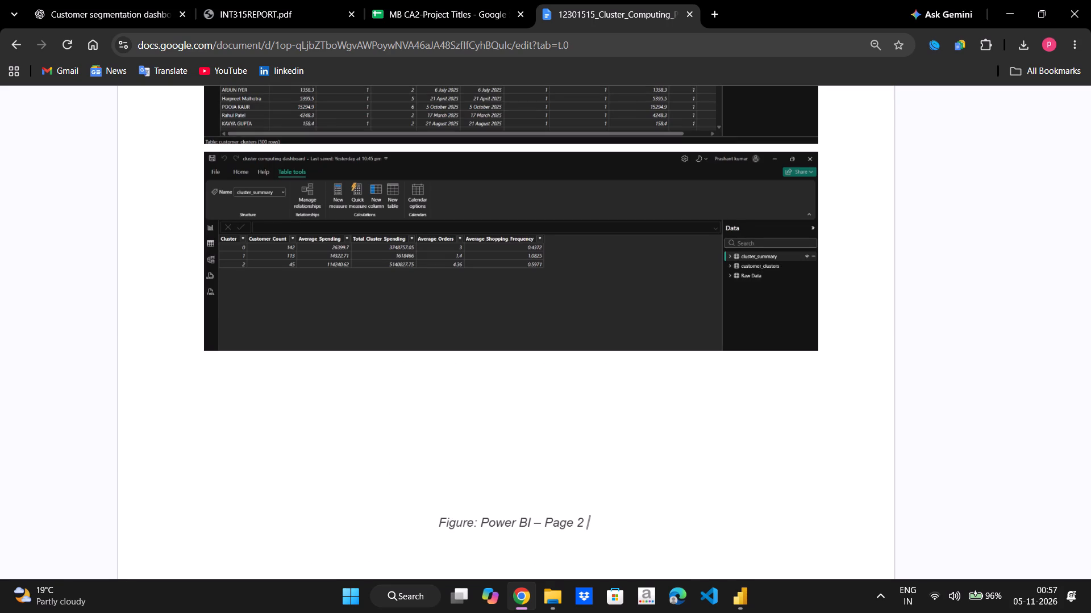
{"action": "key", "text": "BackSpace"}
{"action": "key", "text": "BackSpace"}
{"action": "key", "text": "BackSpace"}
{"action": "key", "text": "BackSpace"}
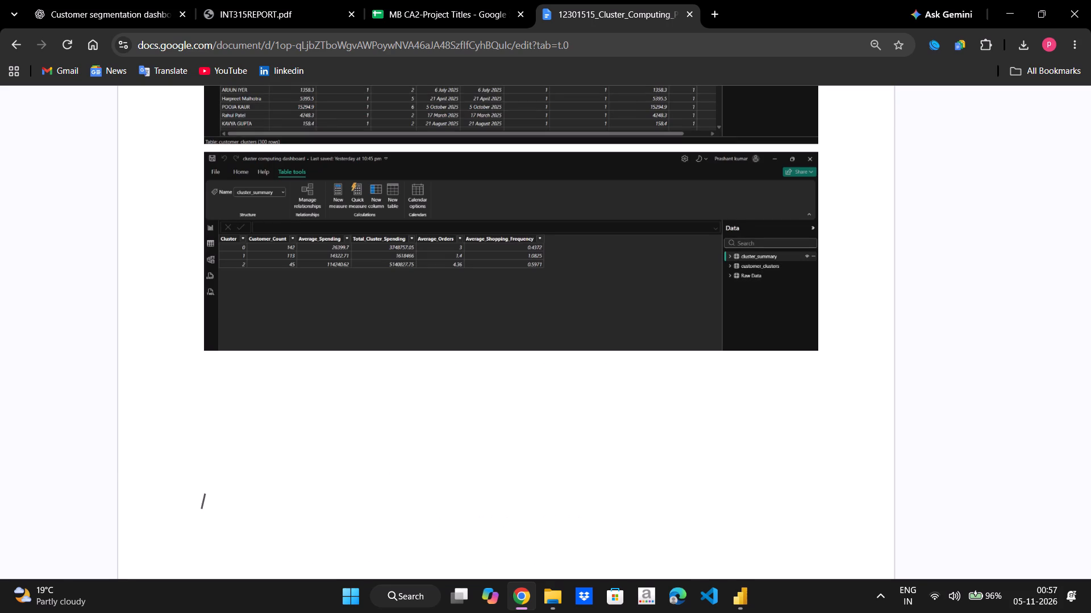
{"action": "key", "text": "BackSpace"}
{"action": "key", "text": "BackSpace"}
Delete the "Figure: Power BI – Page 3" caption, its insert note and the "[ Screenshot slot: dash_page3 ]" placeholder above section 10.
{"action": "scroll", "coordinate": [615, 529], "scroll_direction": "down", "scroll_amount": 1}
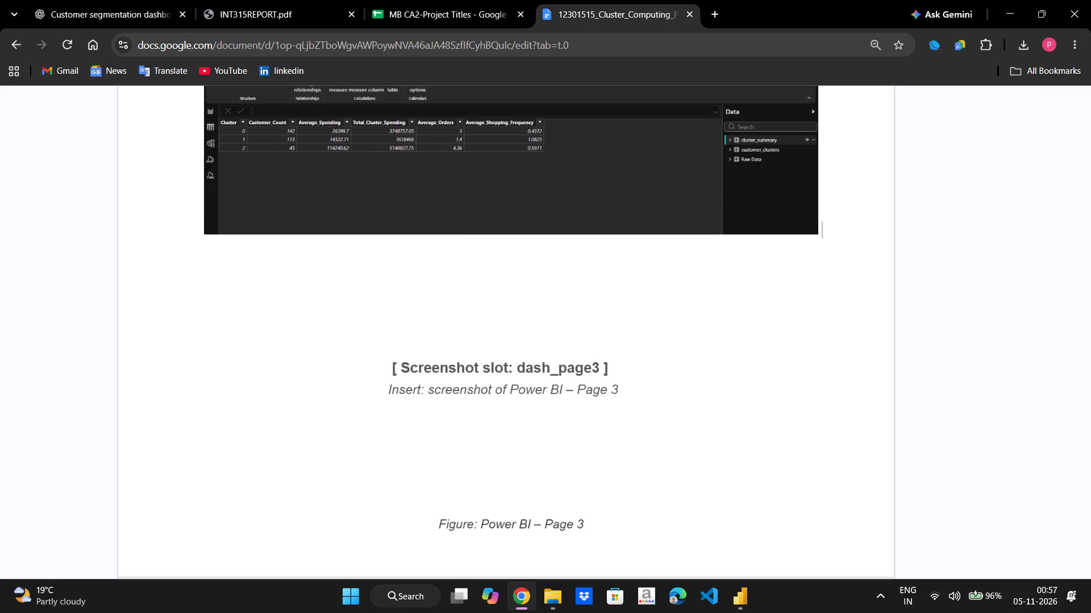
{"action": "scroll", "coordinate": [615, 529], "scroll_direction": "down", "scroll_amount": 1}
{"action": "left_click", "coordinate": [637, 526]}
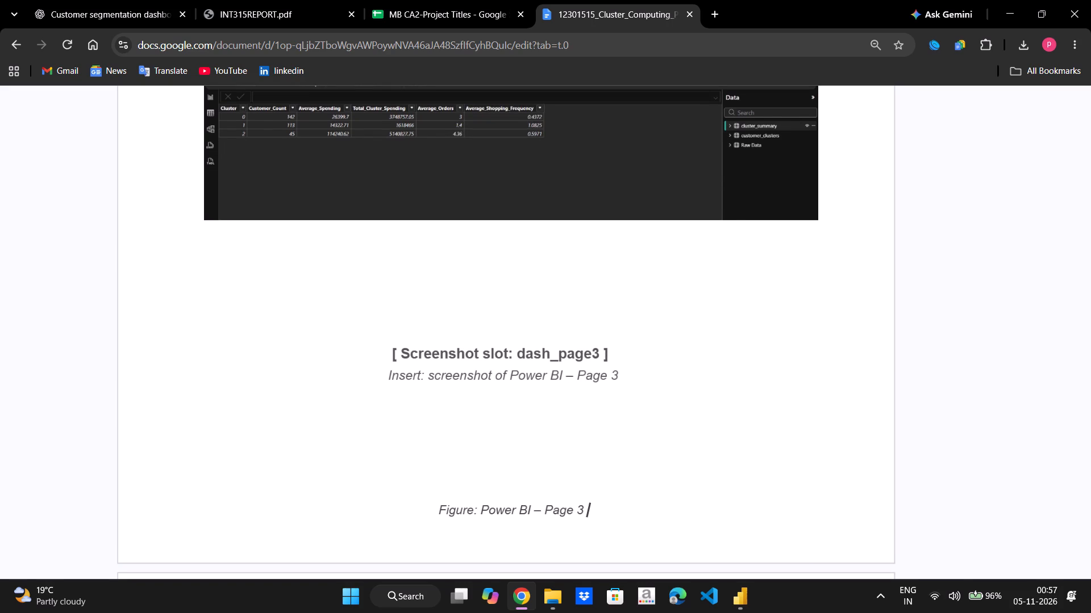
{"action": "key", "text": "BackSpace"}
{"action": "key", "text": "BackSpace"}
{"action": "key", "text": "BackSpace"}
{"action": "key", "text": "BackSpace"}
{"action": "key", "text": "BackSpace"}
{"action": "key", "text": "BackSpace"}
{"action": "key", "text": "BackSpace"}
{"action": "key", "text": "BackSpace"}
{"action": "key", "text": "BackSpace"}
{"action": "key", "text": "BackSpace"}
{"action": "key", "text": "BackSpace"}
{"action": "key", "text": "BackSpace"}
{"action": "key", "text": "BackSpace"}
{"action": "key", "text": "BackSpace"}
{"action": "key", "text": "BackSpace"}
{"action": "key", "text": "BackSpace"}
{"action": "key", "text": "BackSpace"}
{"action": "key", "text": "BackSpace"}
{"action": "key", "text": "BackSpace"}
{"action": "key", "text": "BackSpace"}
{"action": "key", "text": "BackSpace"}
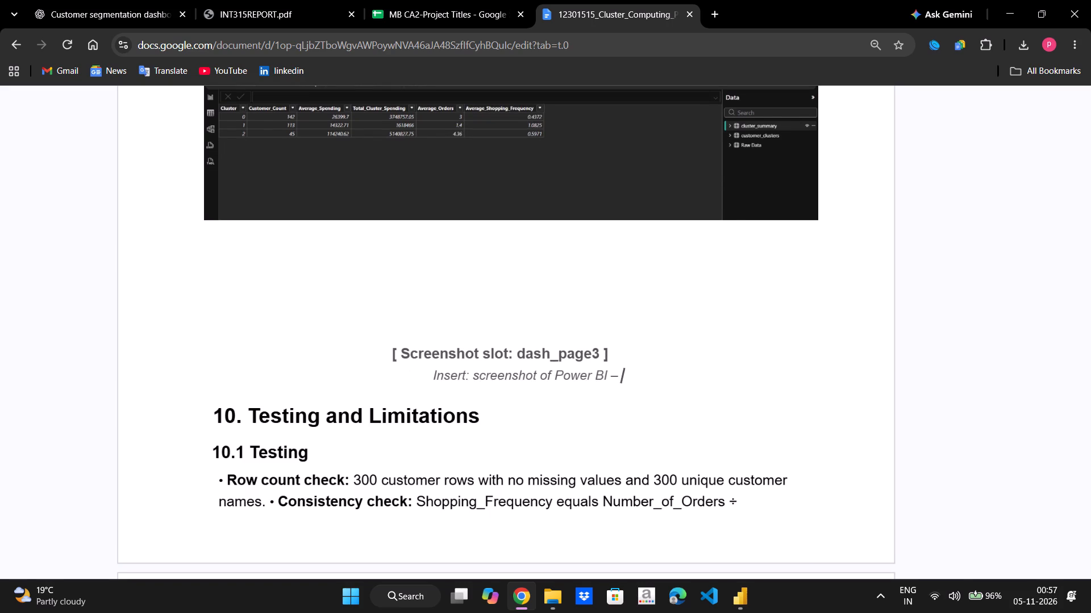
{"action": "key", "text": "BackSpace"}
{"action": "key", "text": "BackSpace"}
{"action": "key", "text": "BackSpace"}
{"action": "key", "text": "BackSpace"}
{"action": "key", "text": "BackSpace"}
{"action": "key", "text": "BackSpace"}
{"action": "key", "text": "BackSpace"}
{"action": "key", "text": "BackSpace"}
{"action": "key", "text": "BackSpace"}
{"action": "key", "text": "BackSpace"}
{"action": "key", "text": "BackSpace"}
{"action": "key", "text": "BackSpace"}
{"action": "key", "text": "BackSpace"}
{"action": "key", "text": "BackSpace"}
{"action": "key", "text": "BackSpace"}
{"action": "key", "text": "BackSpace"}
{"action": "key", "text": "BackSpace"}
{"action": "key", "text": "BackSpace"}
{"action": "key", "text": "BackSpace"}
{"action": "key", "text": "BackSpace"}
{"action": "key", "text": "BackSpace"}
{"action": "key", "text": "BackSpace"}
{"action": "key", "text": "BackSpace"}
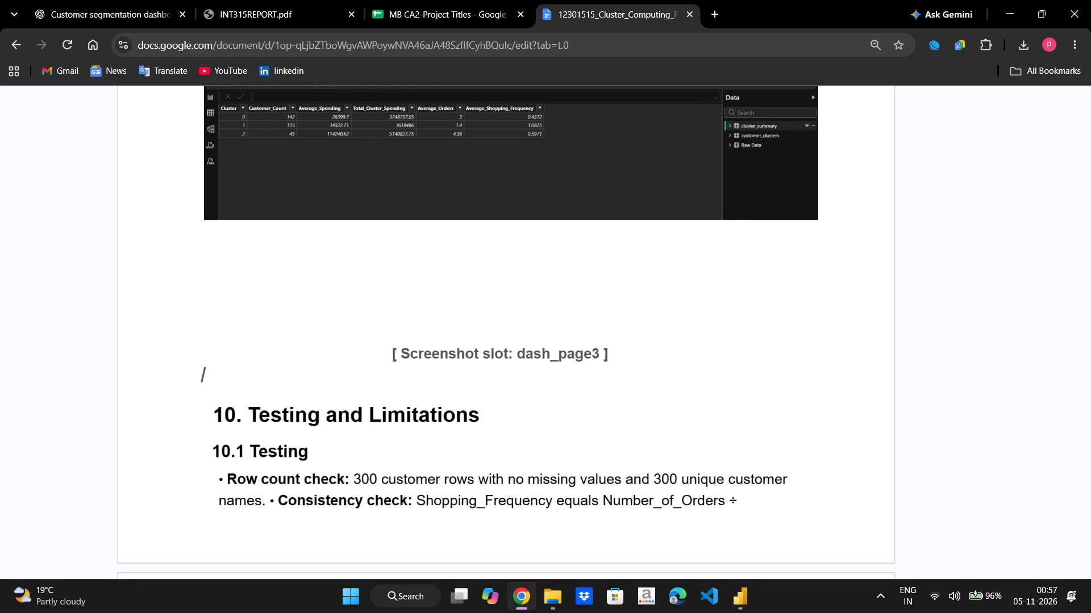
{"action": "key", "text": "BackSpace"}
{"action": "key", "text": "BackSpace"}
{"action": "key", "text": "BackSpace"}
{"action": "key", "text": "BackSpace"}
{"action": "key", "text": "BackSpace"}
{"action": "key", "text": "BackSpace"}
{"action": "key", "text": "BackSpace"}
{"action": "key", "text": "BackSpace"}
{"action": "key", "text": "BackSpace"}
{"action": "key", "text": "BackSpace"}
{"action": "key", "text": "BackSpace"}
{"action": "key", "text": "BackSpace"}
{"action": "key", "text": "BackSpace"}
{"action": "key", "text": "BackSpace"}
{"action": "key", "text": "BackSpace"}
{"action": "key", "text": "BackSpace"}
{"action": "key", "text": "BackSpace"}
{"action": "key", "text": "BackSpace"}
{"action": "key", "text": "BackSpace"}
{"action": "key", "text": "BackSpace"}
{"action": "key", "text": "BackSpace"}
{"action": "key", "text": "BackSpace"}
{"action": "key", "text": "BackSpace"}
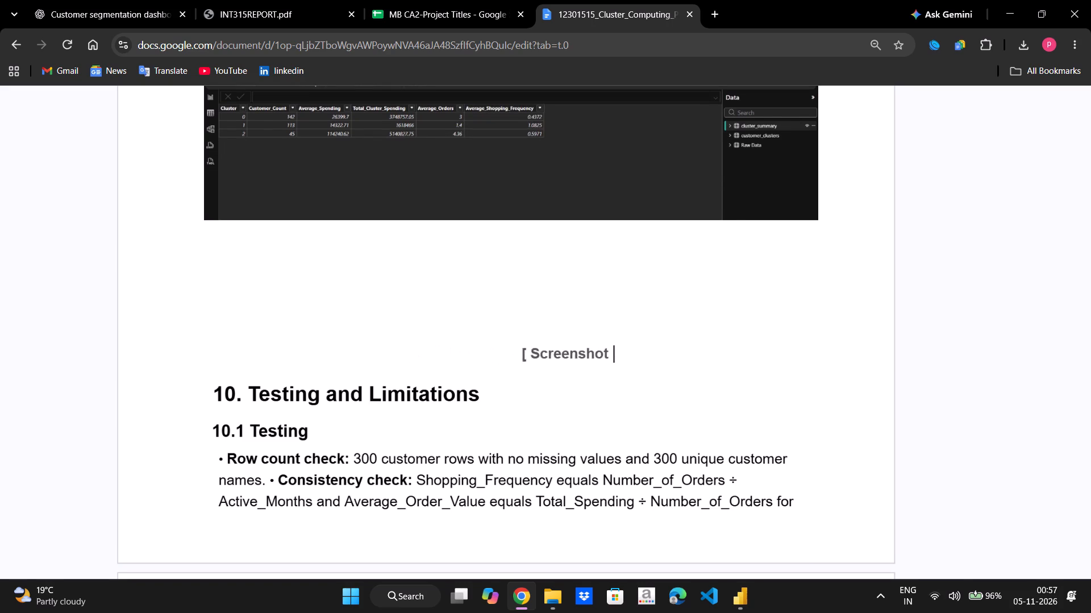
Delete the "Page 17" label and the blank space before it in the 10.2 Limitations bullet list.
{"action": "scroll", "coordinate": [637, 526], "scroll_direction": "down", "scroll_amount": 1}
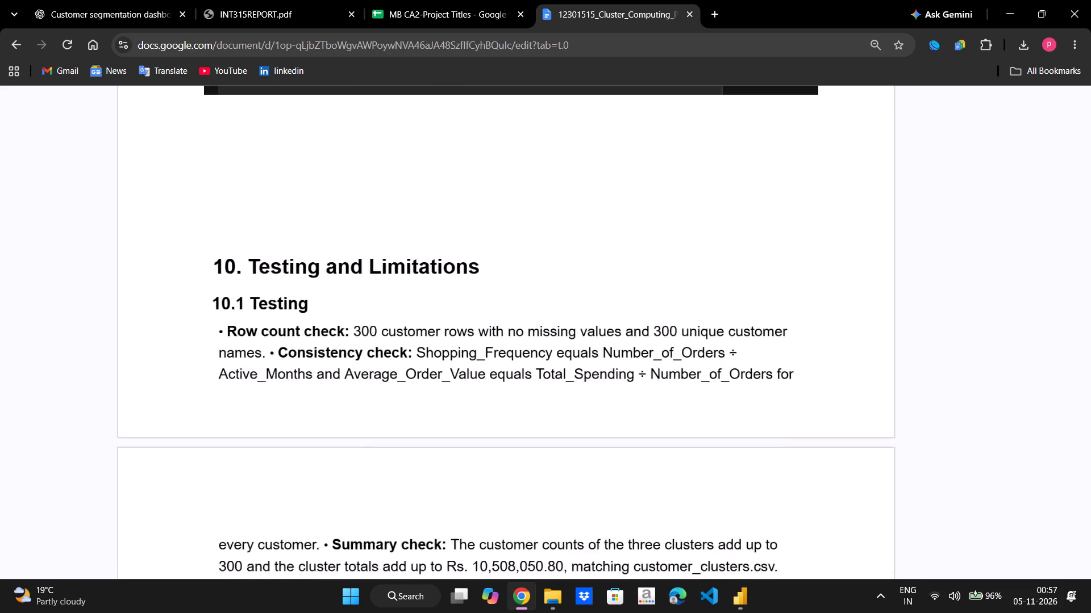
{"action": "scroll", "coordinate": [637, 526], "scroll_direction": "down", "scroll_amount": 4}
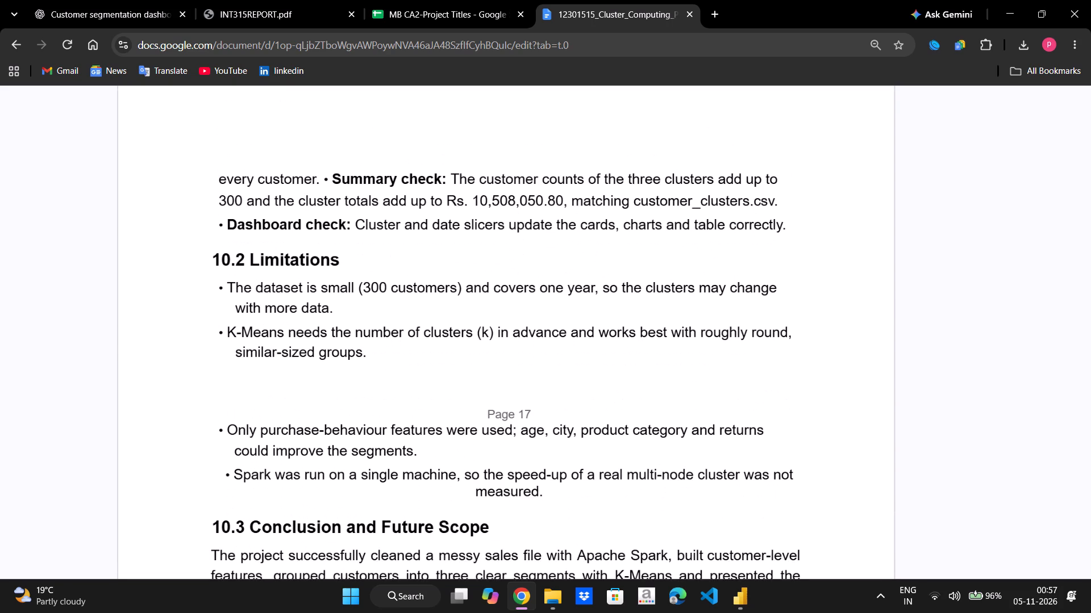
{"action": "left_click", "coordinate": [539, 413]}
{"action": "key", "text": "BackSpace"}
{"action": "key", "text": "BackSpace"}
{"action": "key", "text": "BackSpace"}
{"action": "key", "text": "BackSpace"}
{"action": "key", "text": "BackSpace"}
{"action": "key", "text": "BackSpace"}
{"action": "key", "text": "BackSpace"}
{"action": "key", "text": "BackSpace"}
{"action": "key", "text": "BackSpace"}
{"action": "key", "text": "BackSpace"}
Review the report from section 10.3 back to the opening pages for leftover placeholders and page labels.
{"action": "scroll", "coordinate": [539, 413], "scroll_direction": "down", "scroll_amount": 2}
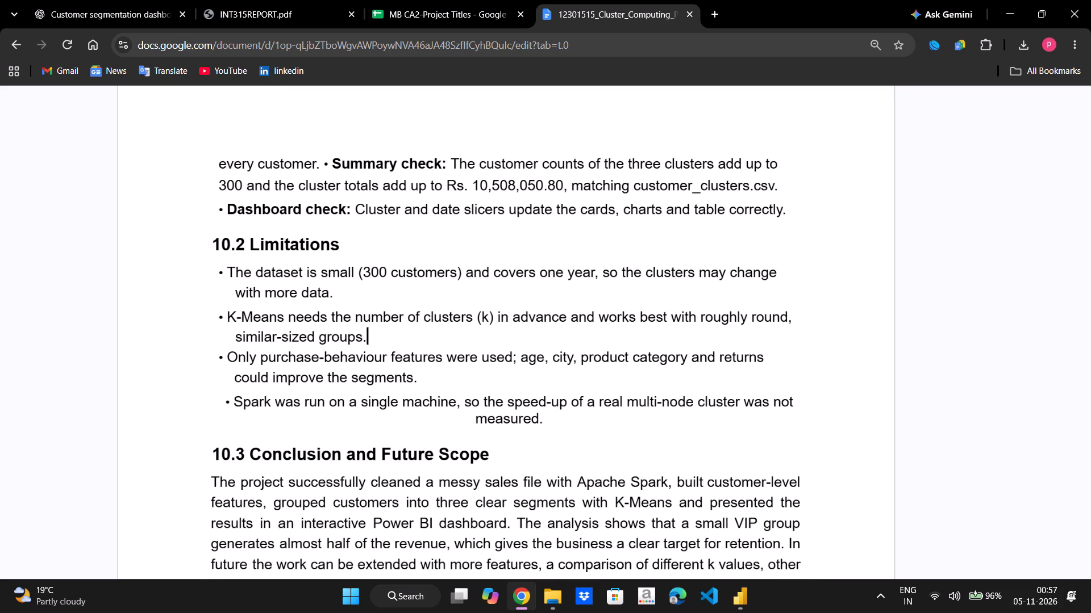
{"action": "scroll", "coordinate": [539, 413], "scroll_direction": "down", "scroll_amount": 7}
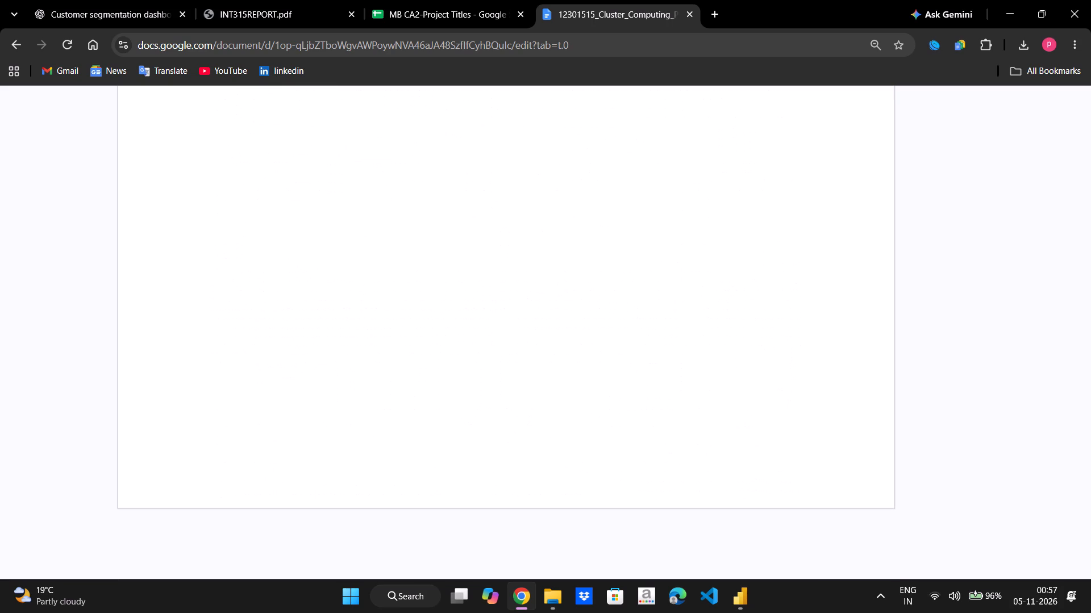
{"action": "scroll", "coordinate": [539, 413], "scroll_direction": "down", "scroll_amount": 1}
{"action": "scroll", "coordinate": [539, 413], "scroll_direction": "up", "scroll_amount": 5}
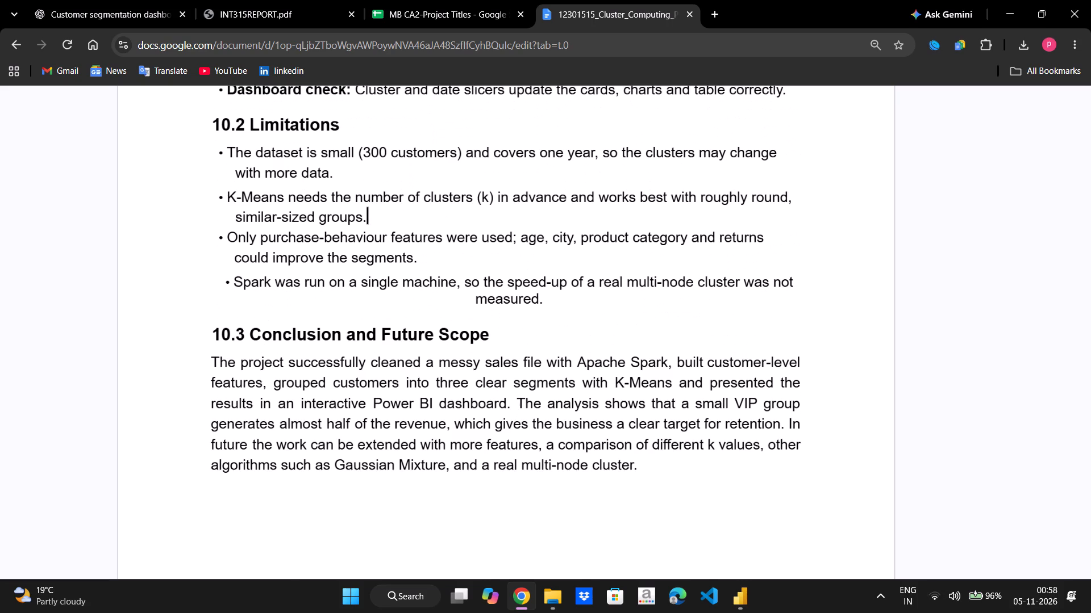
{"action": "scroll", "coordinate": [539, 413], "scroll_direction": "up", "scroll_amount": 20}
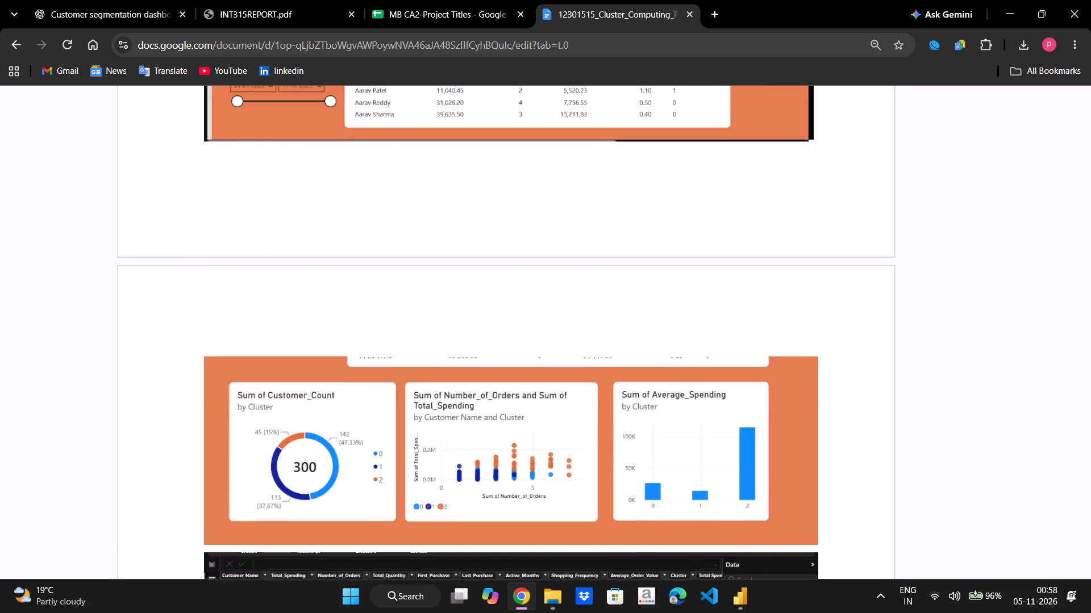
{"action": "scroll", "coordinate": [539, 413], "scroll_direction": "up", "scroll_amount": 20}
{"action": "scroll", "coordinate": [539, 413], "scroll_direction": "up", "scroll_amount": 3}
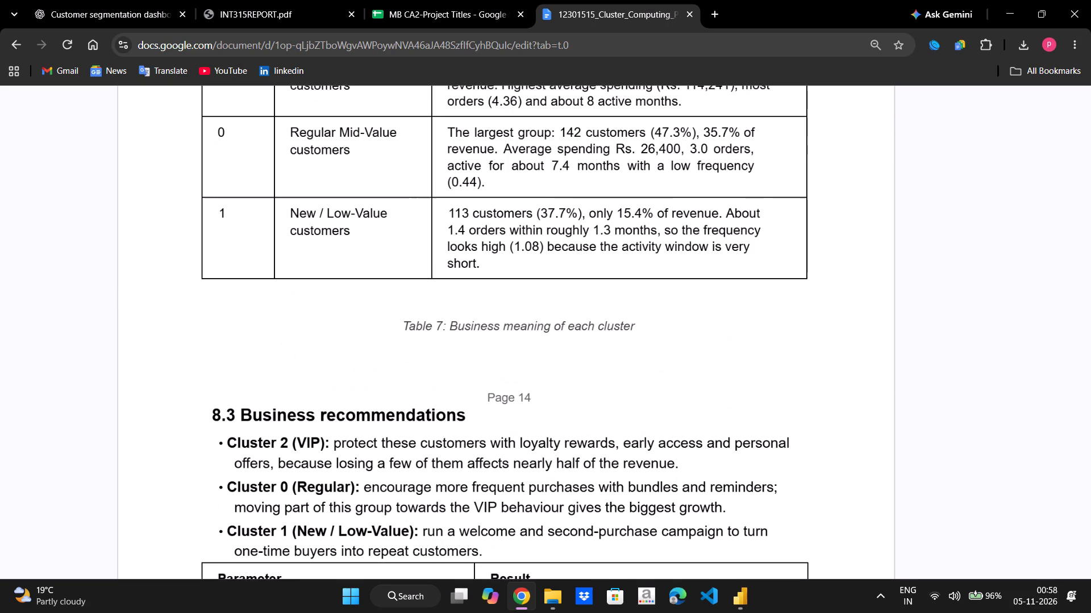
{"action": "scroll", "coordinate": [539, 413], "scroll_direction": "up", "scroll_amount": 20}
{"action": "scroll", "coordinate": [539, 413], "scroll_direction": "up", "scroll_amount": 2}
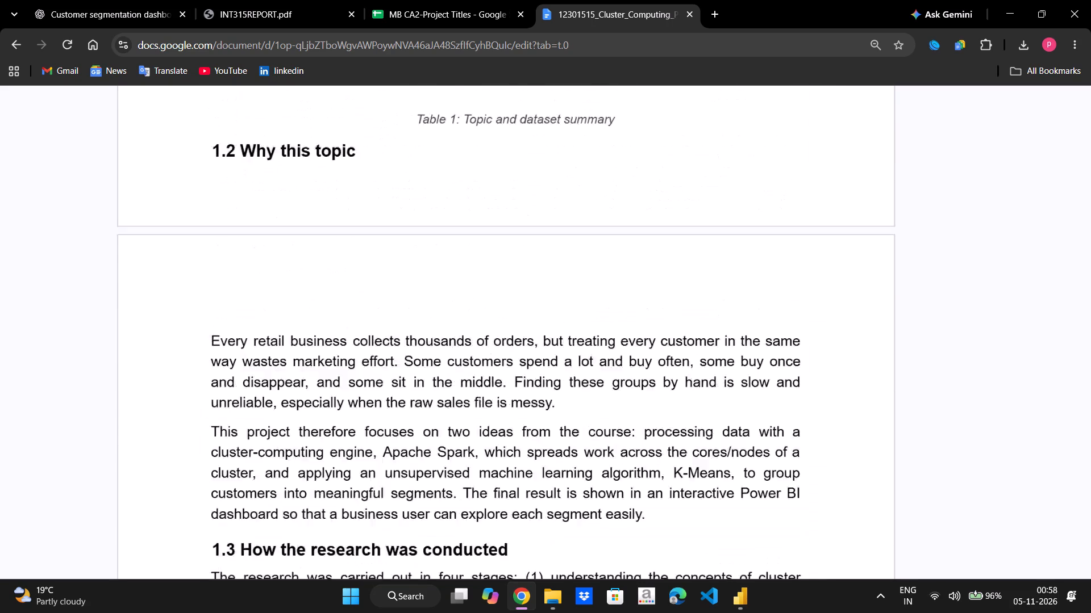
{"action": "scroll", "coordinate": [539, 413], "scroll_direction": "up", "scroll_amount": 3}
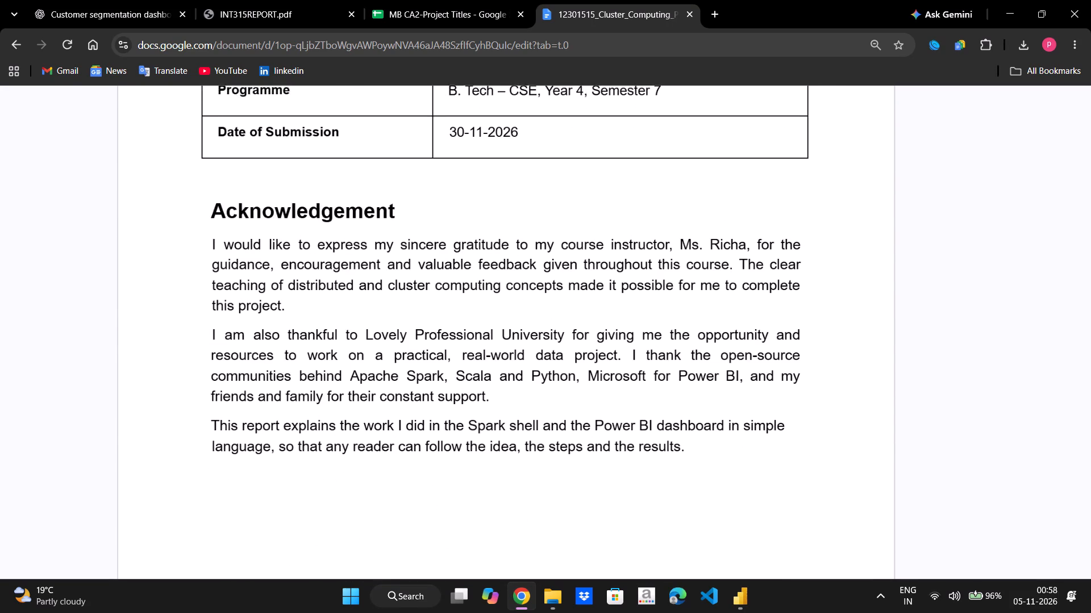
{"action": "scroll", "coordinate": [539, 413], "scroll_direction": "up", "scroll_amount": 5}
{"action": "scroll", "coordinate": [539, 413], "scroll_direction": "down", "scroll_amount": 11}
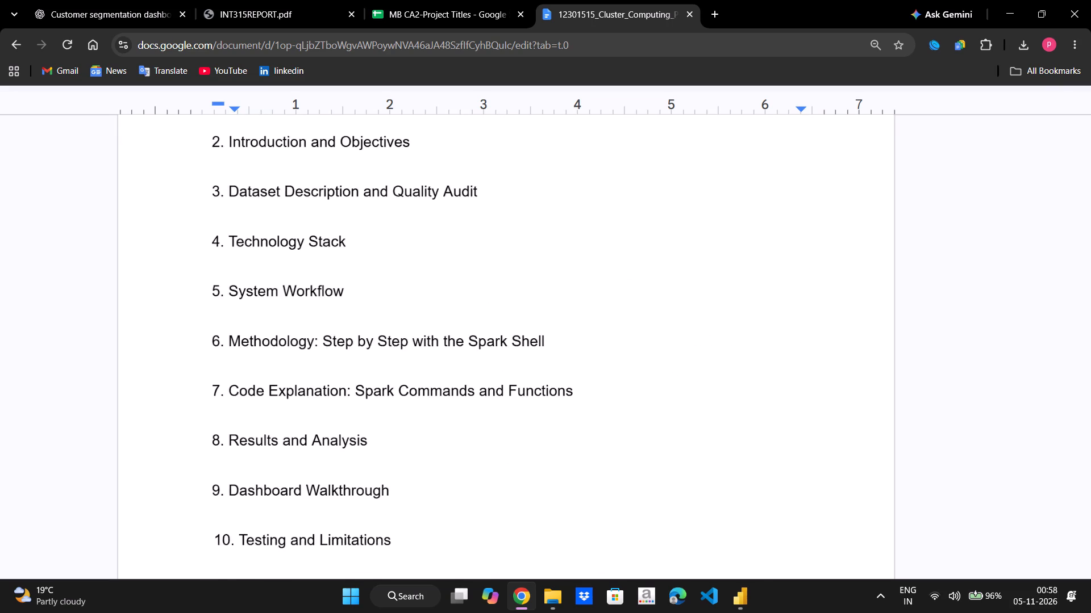
Delete the "Page 5" label above the End-to-End Workflow diagram in section 5, System Workflow.
{"action": "scroll", "coordinate": [539, 413], "scroll_direction": "down", "scroll_amount": 9}
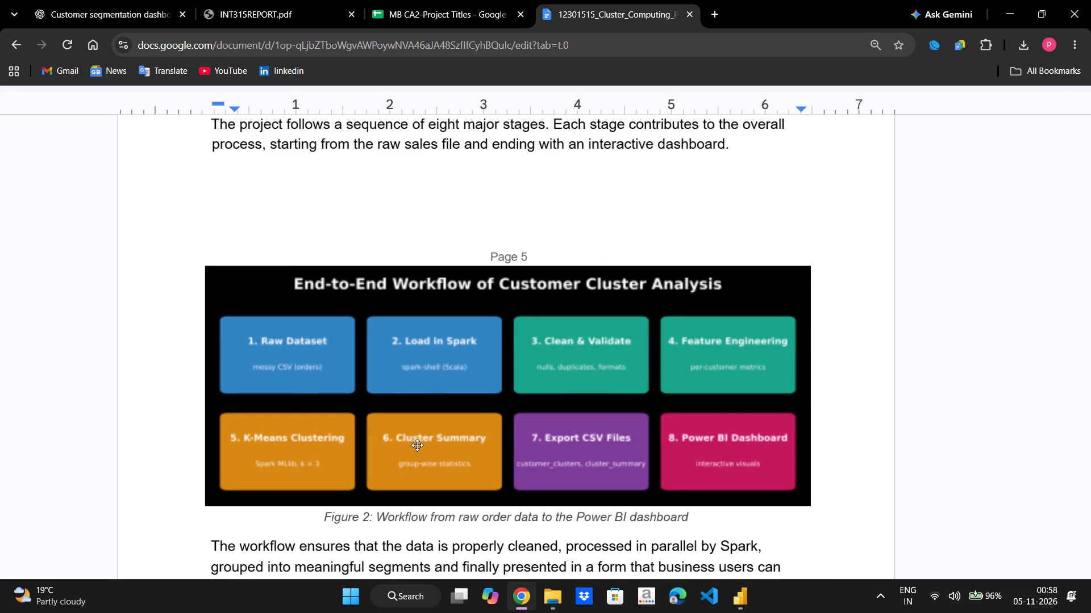
{"action": "scroll", "coordinate": [520, 289], "scroll_direction": "up", "scroll_amount": 2}
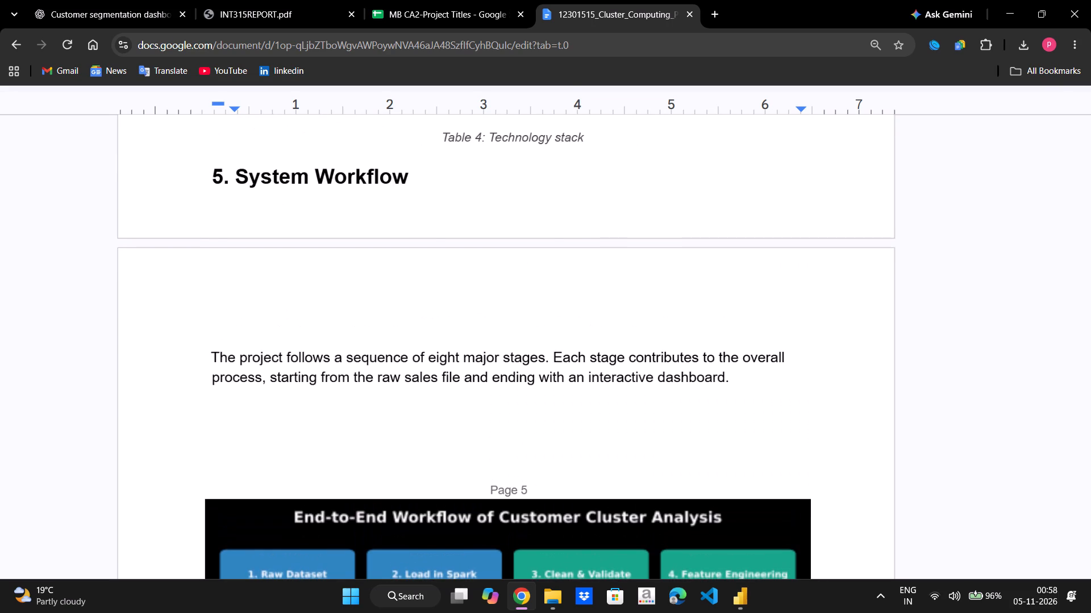
{"action": "left_click", "coordinate": [536, 482]}
{"action": "key", "text": "BackSpace"}
{"action": "key", "text": "BackSpace"}
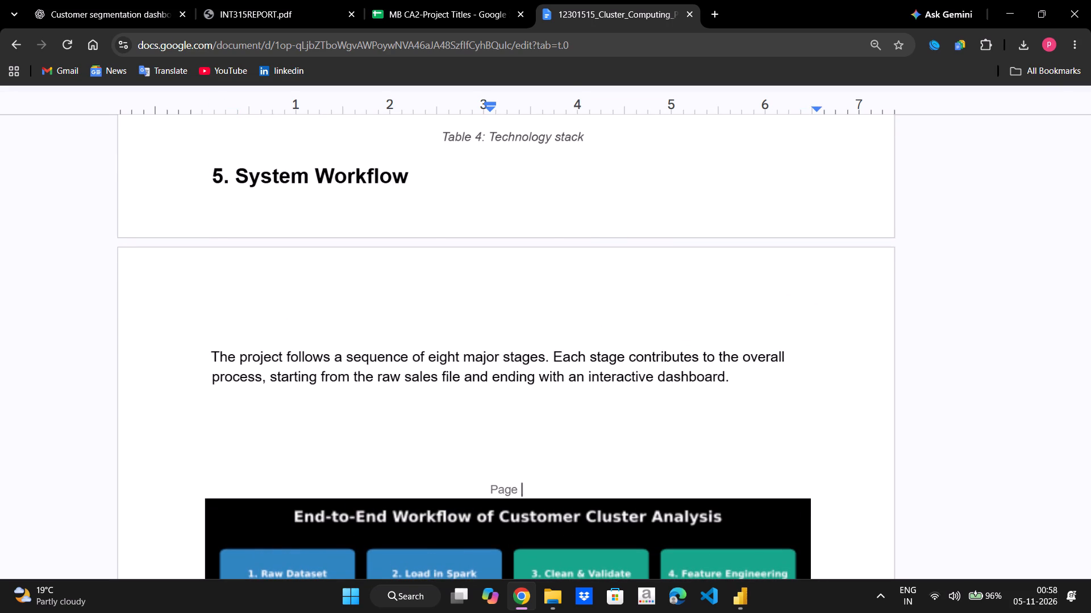
{"action": "key", "text": "BackSpace"}
{"action": "key", "text": "BackSpace"}
{"action": "key", "text": "BackSpace"}
{"action": "key", "text": "BackSpace"}
{"action": "key", "text": "BackSpace"}
Check the technology stack table, the Spark methodology steps with their screenshots, and section 7 for leftover page labels.
{"action": "scroll", "coordinate": [536, 482], "scroll_direction": "up", "scroll_amount": 1}
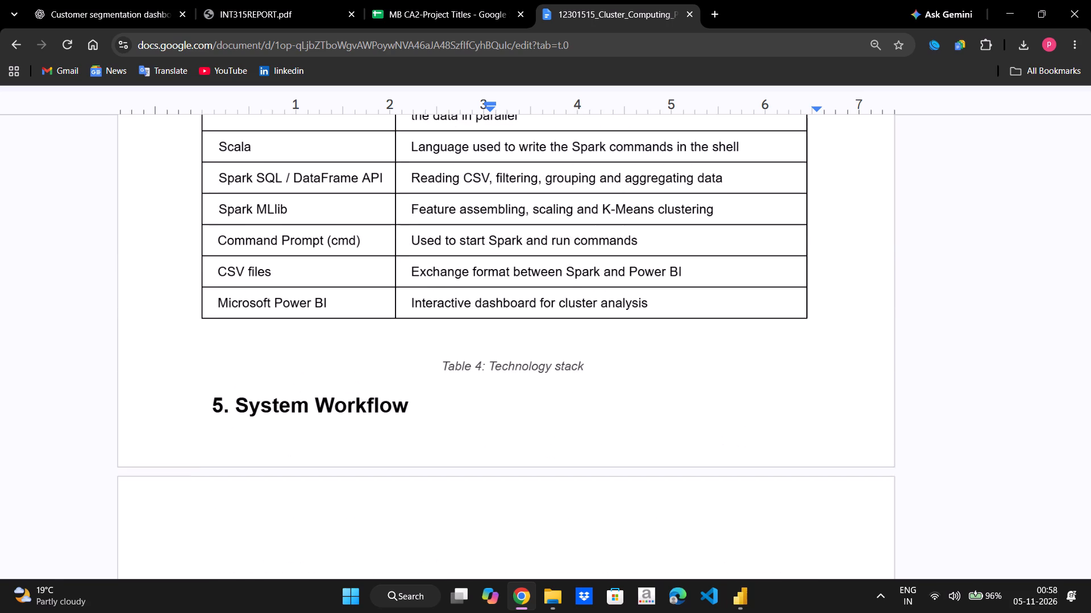
{"action": "scroll", "coordinate": [536, 482], "scroll_direction": "up", "scroll_amount": 1}
{"action": "scroll", "coordinate": [536, 482], "scroll_direction": "down", "scroll_amount": 2}
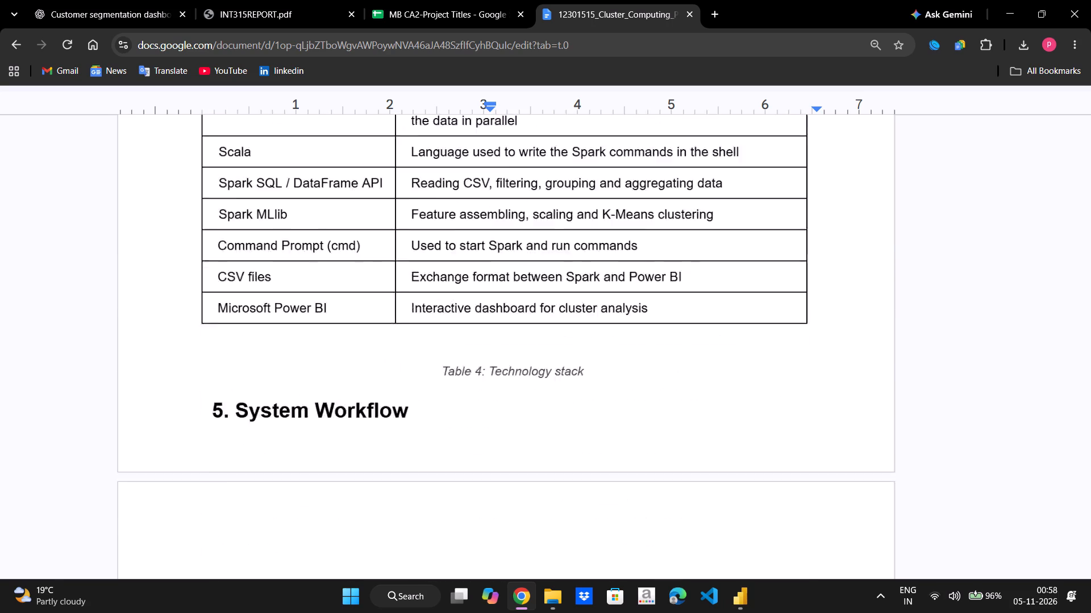
{"action": "scroll", "coordinate": [536, 482], "scroll_direction": "down", "scroll_amount": 3}
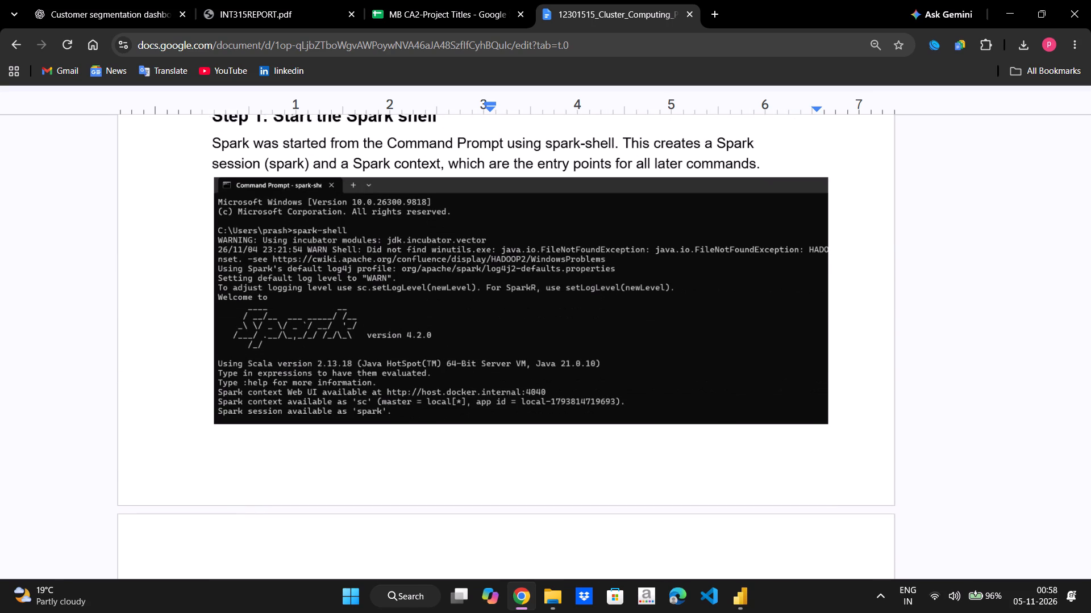
{"action": "scroll", "coordinate": [536, 482], "scroll_direction": "down", "scroll_amount": 6}
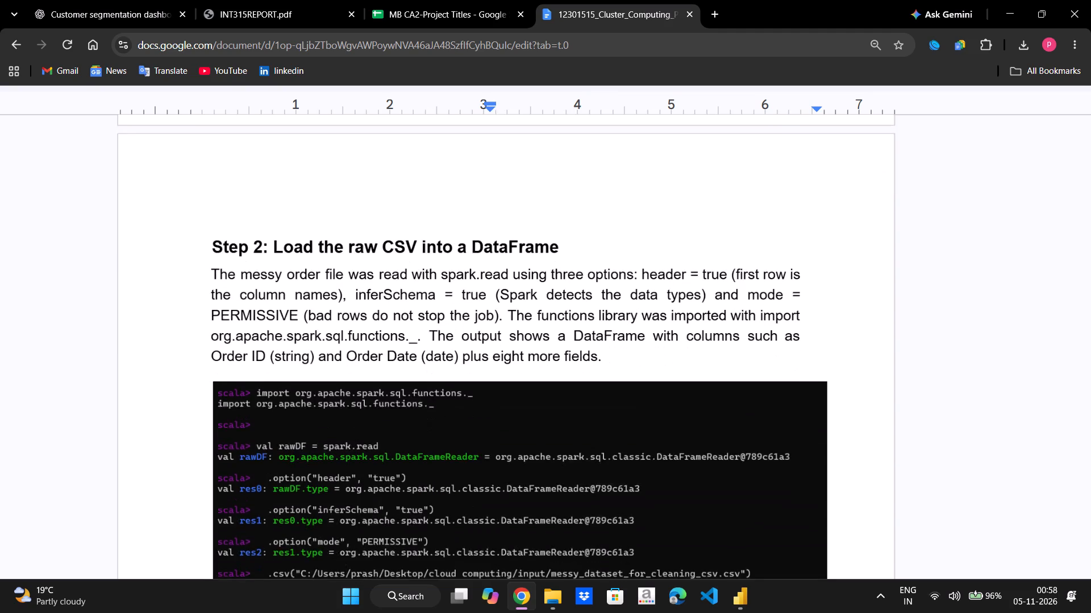
{"action": "scroll", "coordinate": [536, 482], "scroll_direction": "down", "scroll_amount": 5}
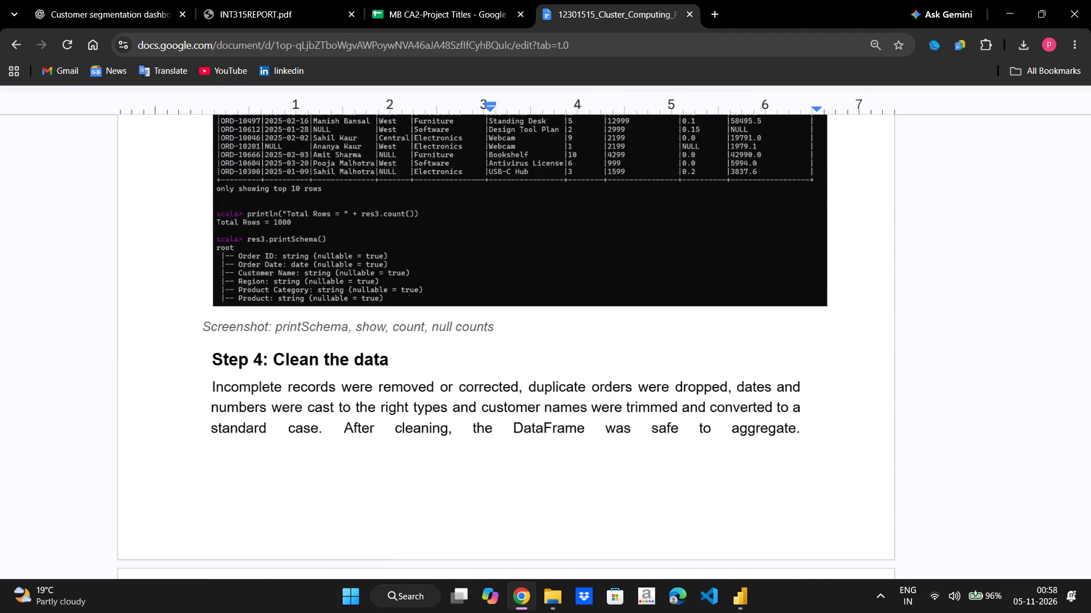
{"action": "scroll", "coordinate": [536, 482], "scroll_direction": "down", "scroll_amount": 8}
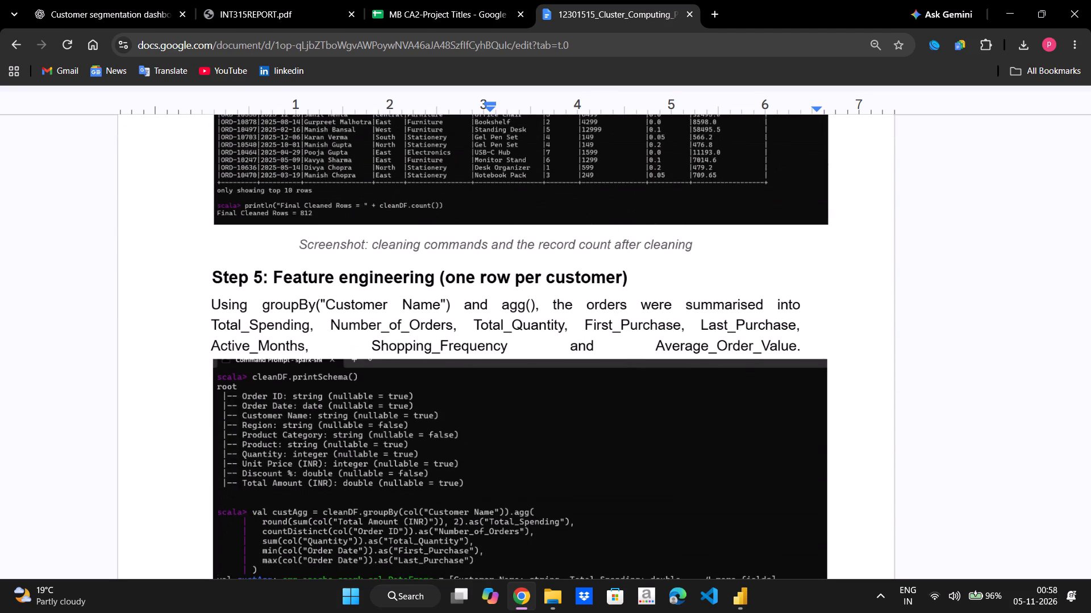
{"action": "scroll", "coordinate": [536, 482], "scroll_direction": "down", "scroll_amount": 10}
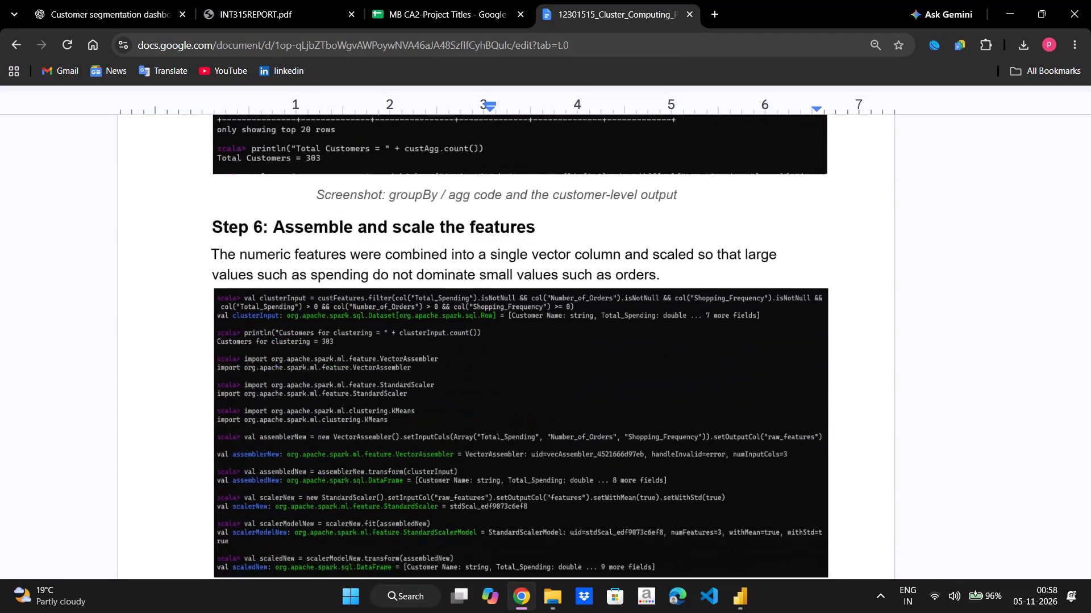
{"action": "scroll", "coordinate": [536, 482], "scroll_direction": "down", "scroll_amount": 11}
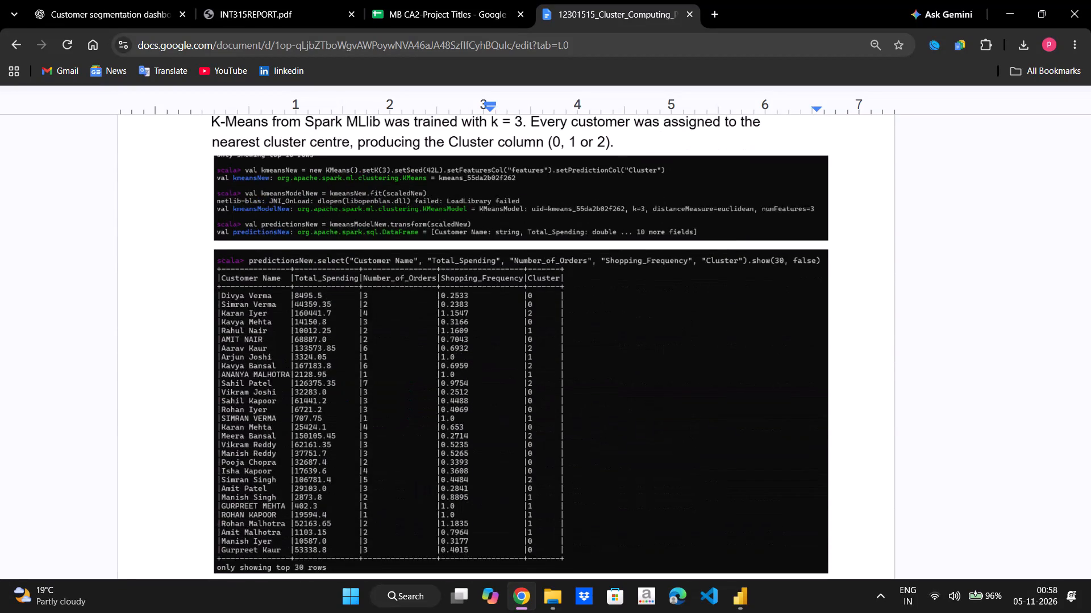
{"action": "scroll", "coordinate": [536, 482], "scroll_direction": "down", "scroll_amount": 10}
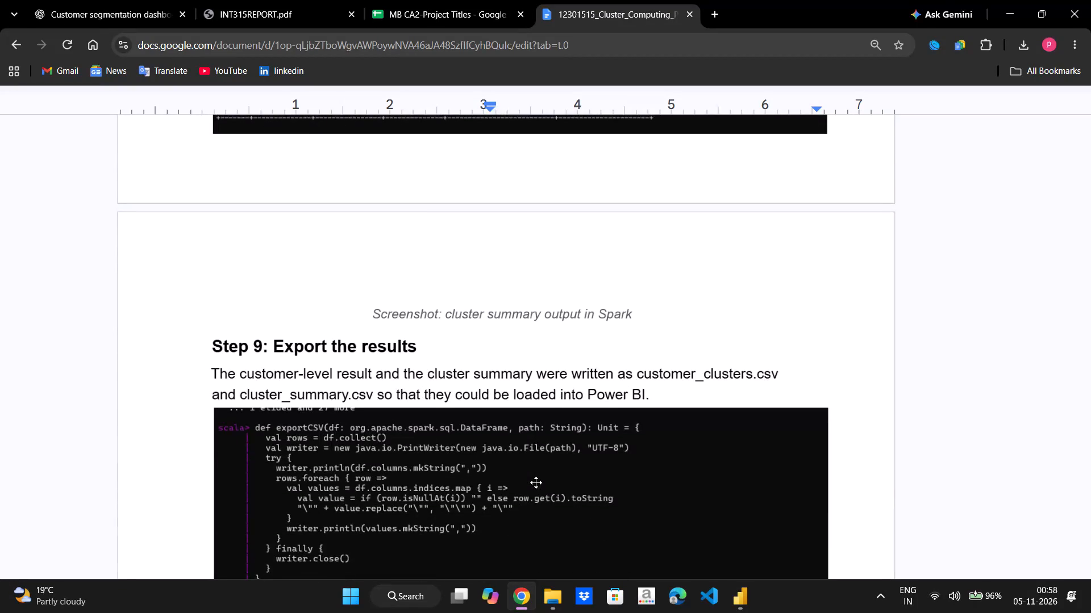
{"action": "scroll", "coordinate": [536, 482], "scroll_direction": "down", "scroll_amount": 6}
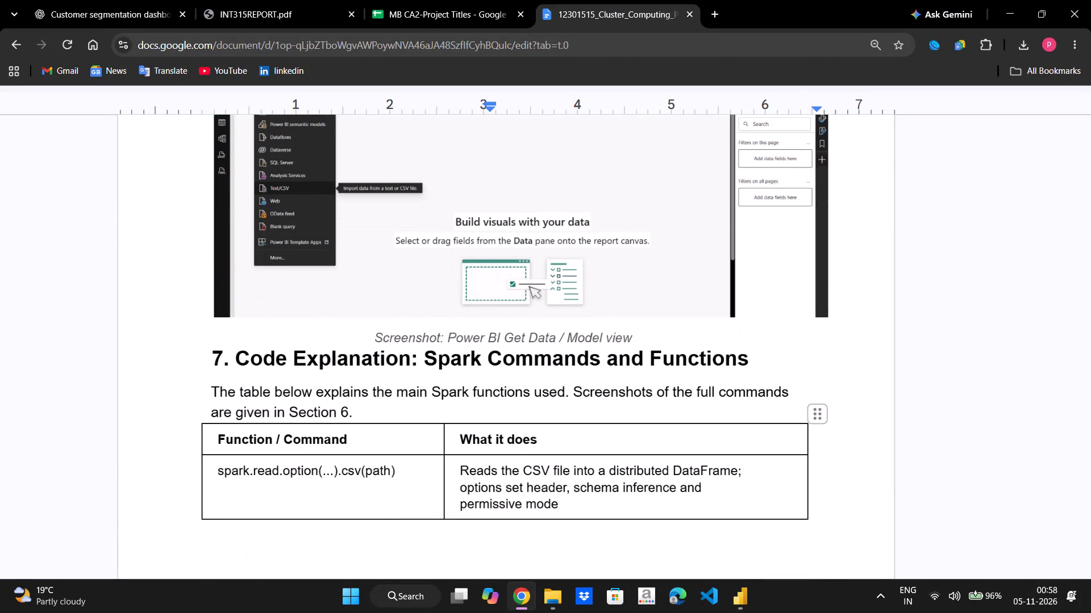
{"action": "scroll", "coordinate": [536, 482], "scroll_direction": "down", "scroll_amount": 6}
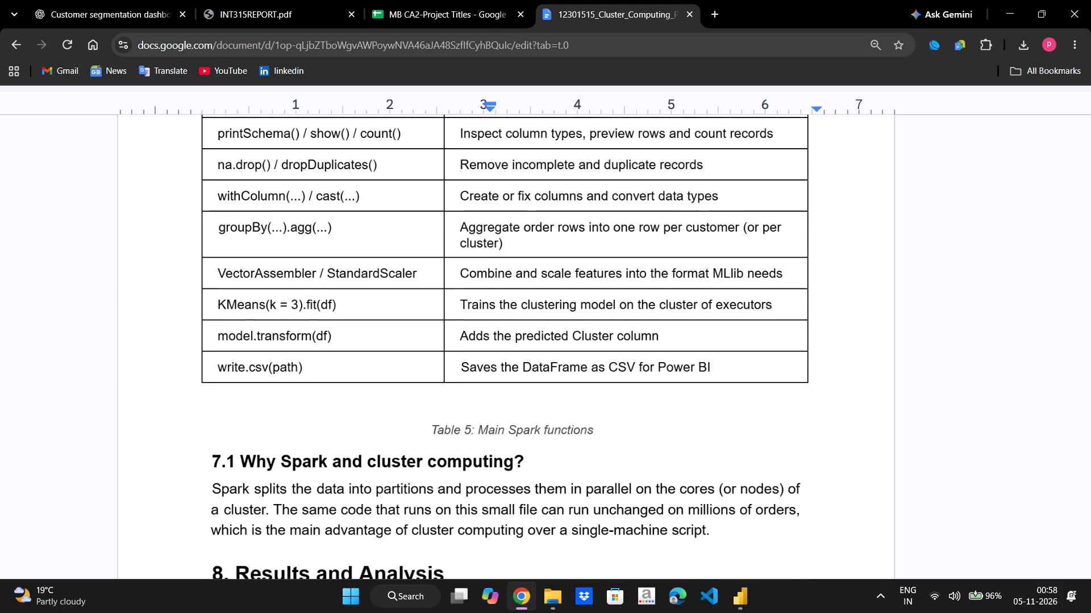
Delete the "Page 12" label below the Table 6 cluster summary caption in section 8.1.
{"action": "scroll", "coordinate": [536, 482], "scroll_direction": "down", "scroll_amount": 1}
{"action": "scroll", "coordinate": [584, 461], "scroll_direction": "down", "scroll_amount": 2}
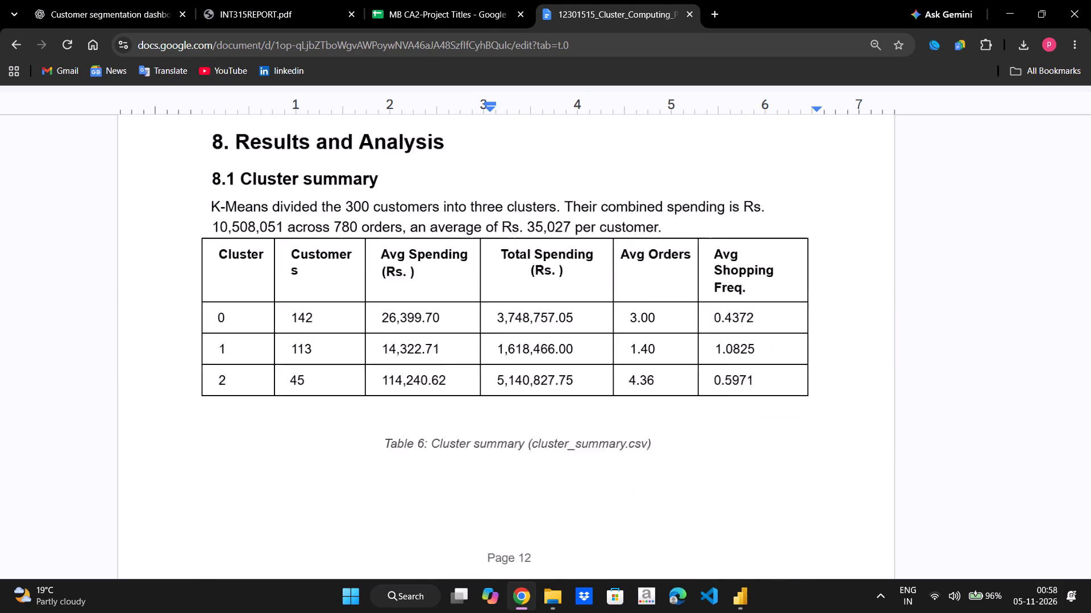
{"action": "scroll", "coordinate": [584, 461], "scroll_direction": "down", "scroll_amount": 2}
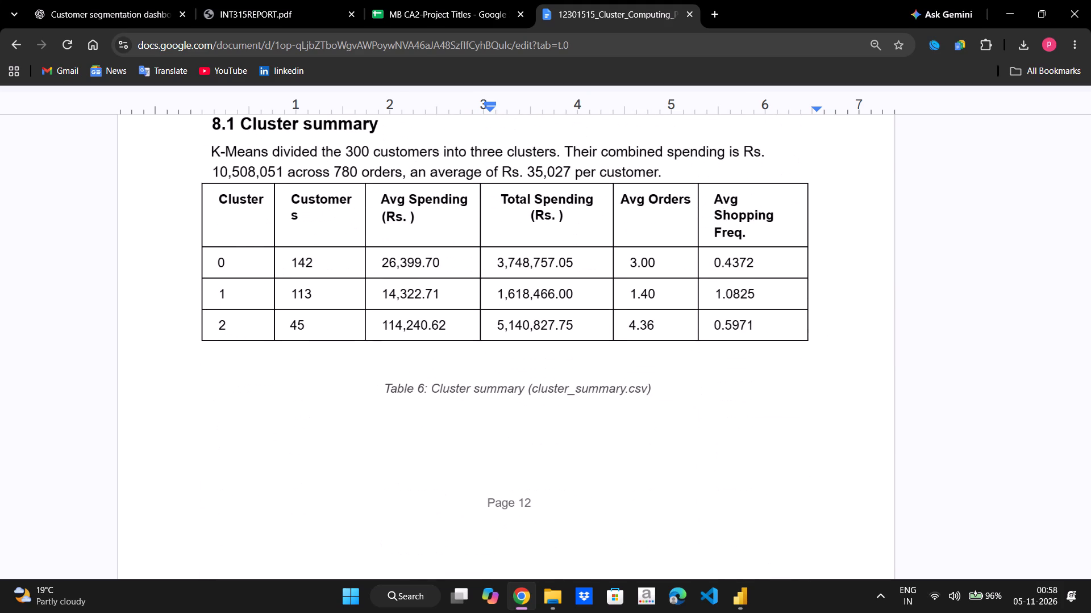
{"action": "left_click", "coordinate": [541, 497]}
{"action": "key", "text": "BackSpace"}
{"action": "key", "text": "BackSpace"}
{"action": "key", "text": "BackSpace"}
{"action": "key", "text": "BackSpace"}
{"action": "key", "text": "BackSpace"}
{"action": "key", "text": "BackSpace"}
{"action": "key", "text": "BackSpace"}
{"action": "key", "text": "BackSpace"}
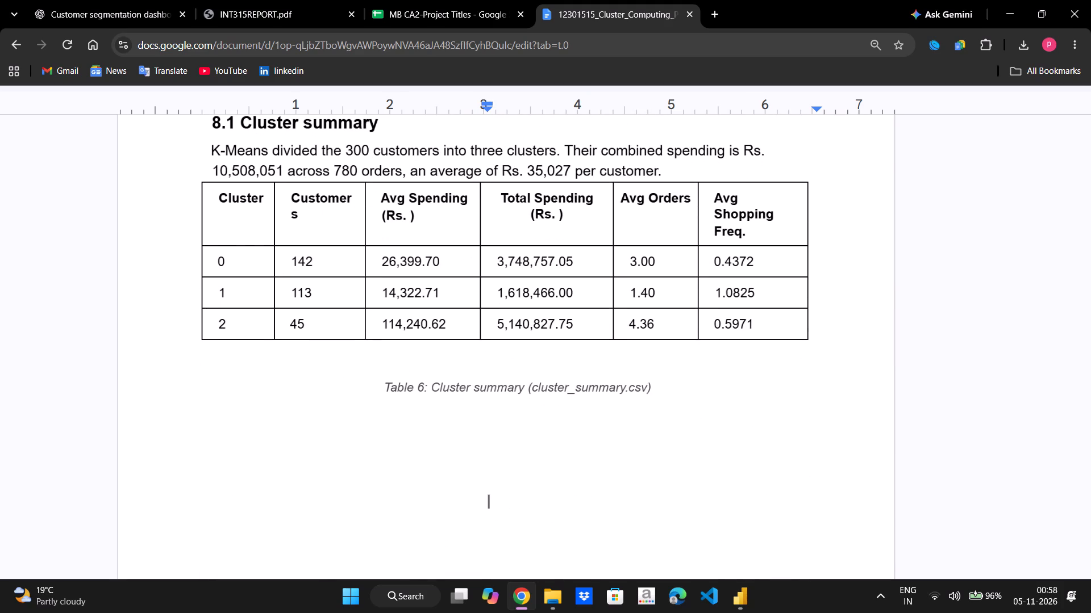
Check the cluster charts and the start of section 8.2, Interpretation of the clusters, for leftover page labels.
{"action": "scroll", "coordinate": [541, 497], "scroll_direction": "down", "scroll_amount": 8}
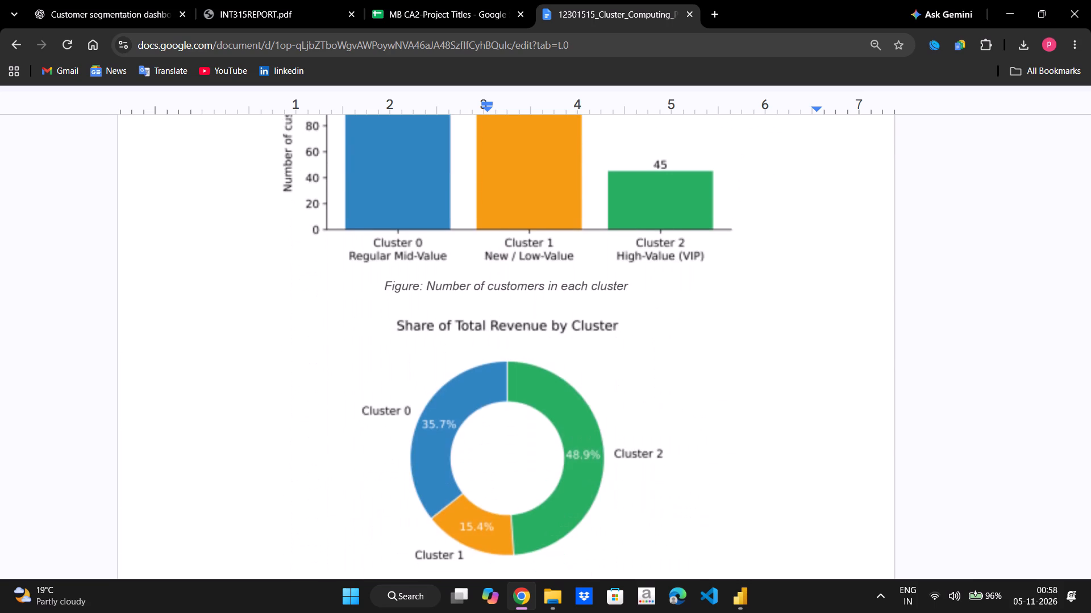
{"action": "scroll", "coordinate": [541, 497], "scroll_direction": "down", "scroll_amount": 5}
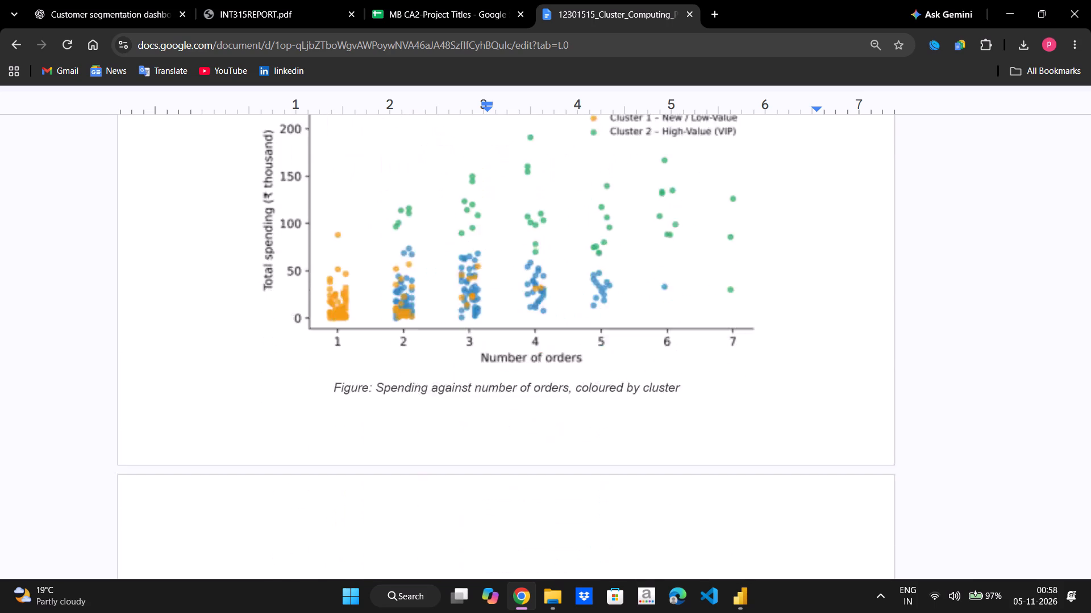
{"action": "scroll", "coordinate": [541, 497], "scroll_direction": "down", "scroll_amount": 4}
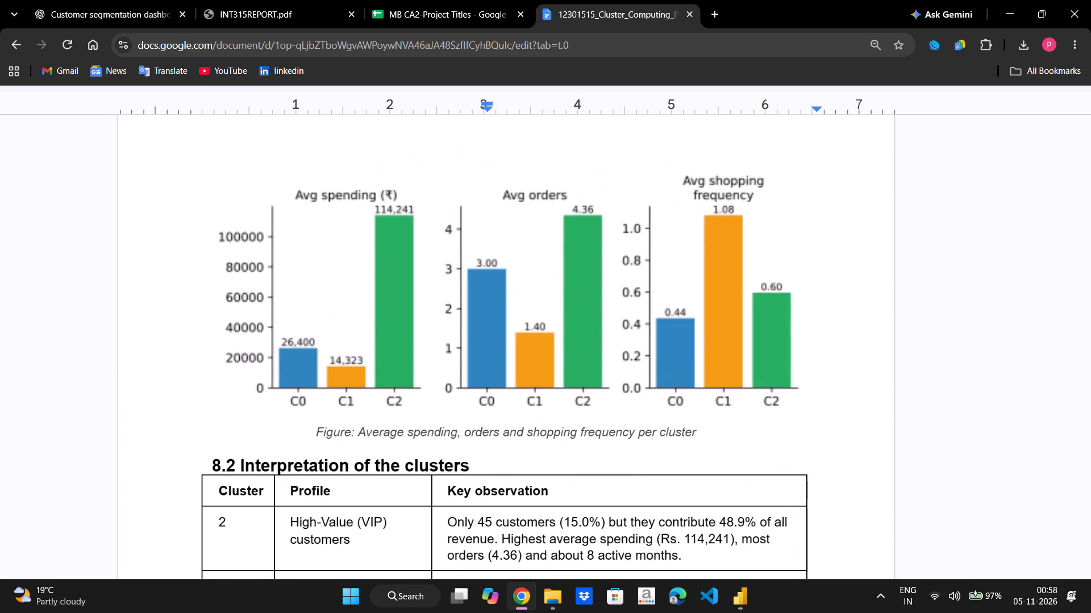
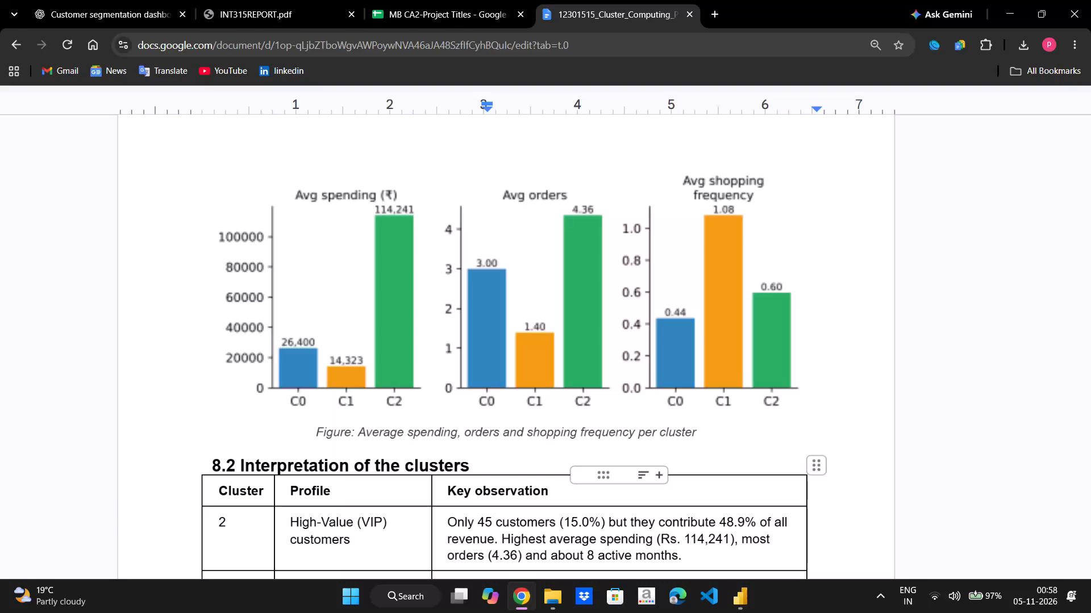
Delete the "Page 14" label between the Table 7 caption and the 8.3 Business recommendations heading.
{"action": "scroll", "coordinate": [541, 497], "scroll_direction": "down", "scroll_amount": 2}
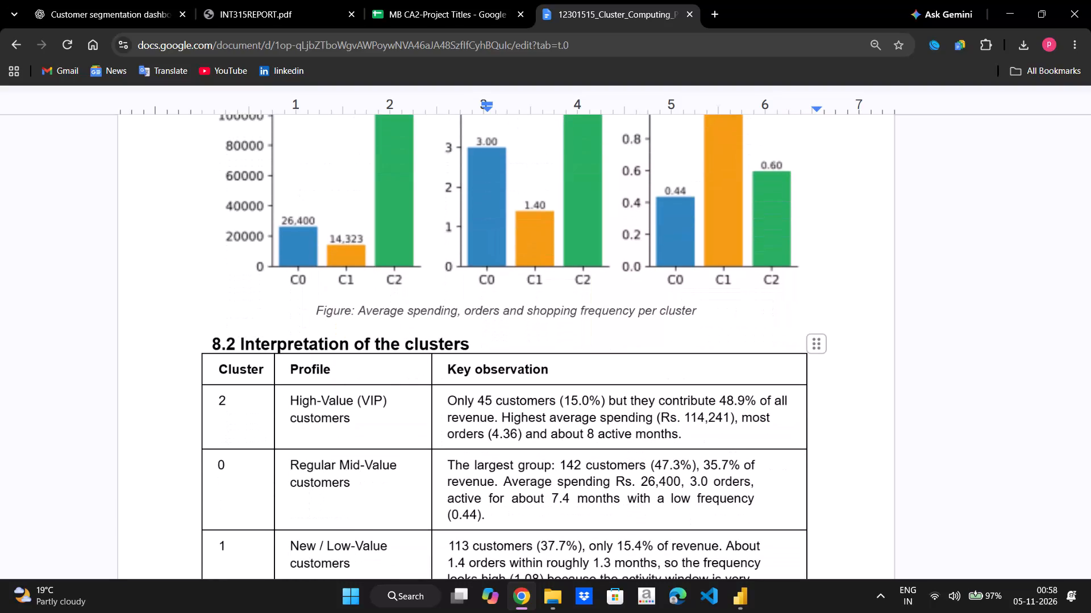
{"action": "scroll", "coordinate": [541, 497], "scroll_direction": "down", "scroll_amount": 4}
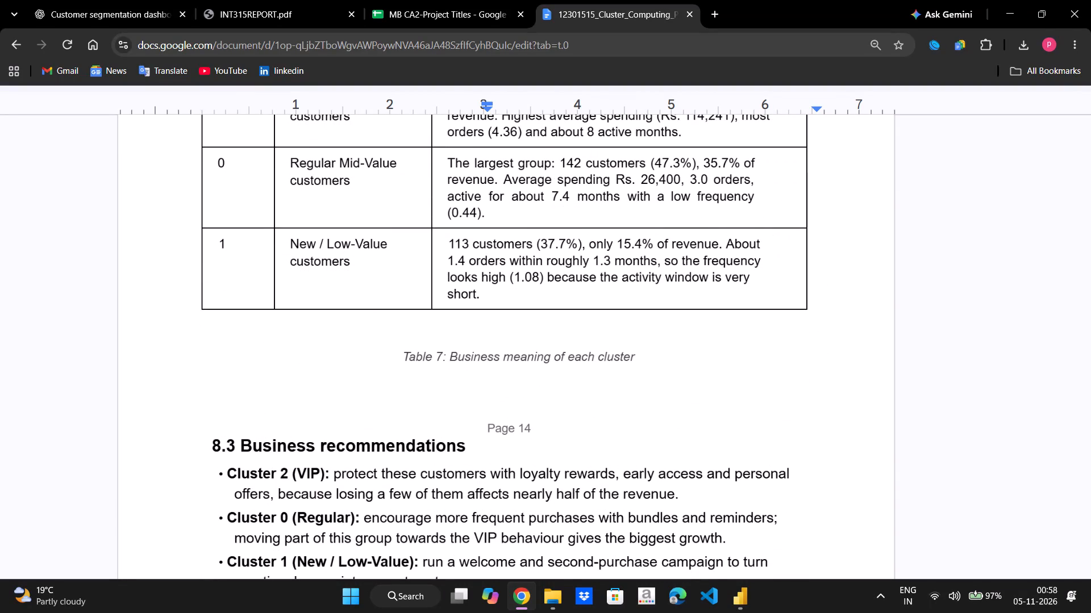
{"action": "left_click", "coordinate": [537, 431]}
{"action": "key", "text": "BackSpace"}
{"action": "key", "text": "BackSpace"}
{"action": "key", "text": "BackSpace"}
{"action": "key", "text": "BackSpace"}
{"action": "key", "text": "BackSpace"}
{"action": "key", "text": "BackSpace"}
{"action": "key", "text": "BackSpace"}
{"action": "key", "text": "BackSpace"}
Check the report from section 8.3 through the dashboard walkthrough to the conclusion for leftover page labels.
{"action": "scroll", "coordinate": [537, 431], "scroll_direction": "down", "scroll_amount": 2}
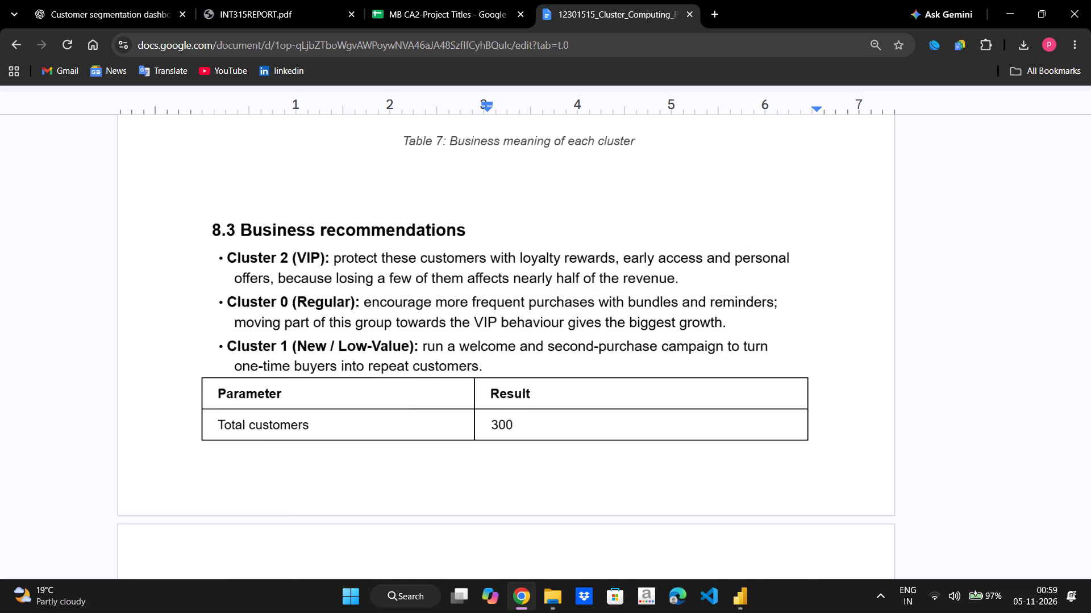
{"action": "scroll", "coordinate": [537, 431], "scroll_direction": "down", "scroll_amount": 8}
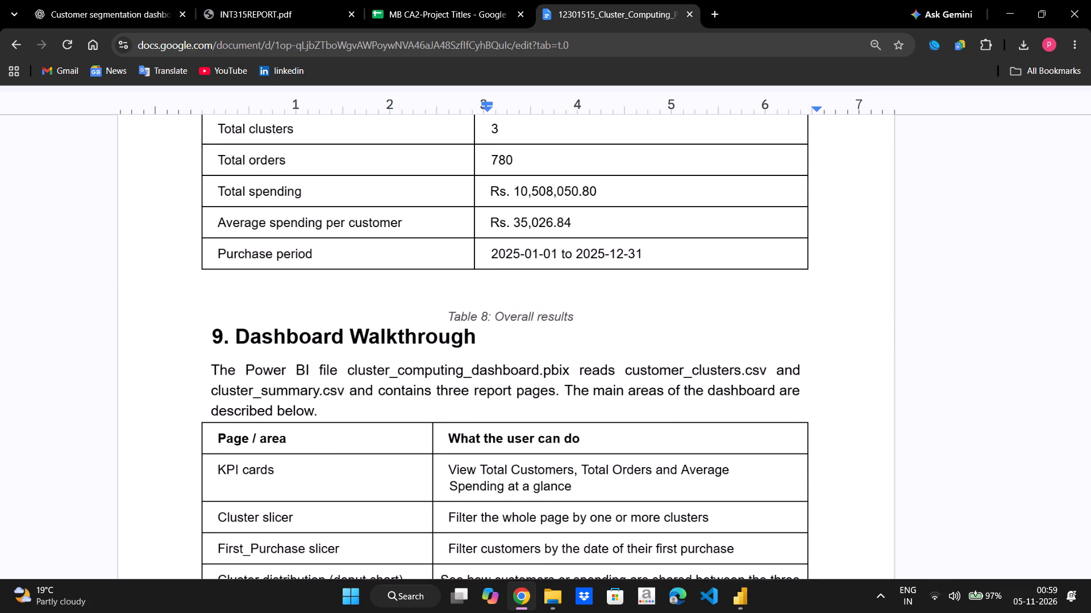
{"action": "scroll", "coordinate": [537, 431], "scroll_direction": "down", "scroll_amount": 9}
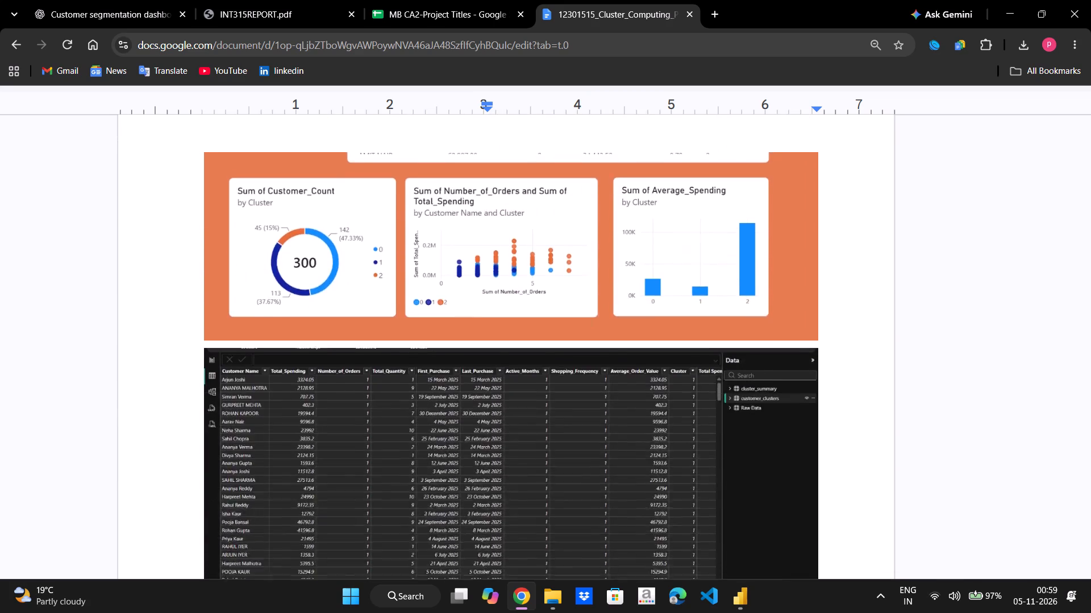
{"action": "scroll", "coordinate": [537, 431], "scroll_direction": "down", "scroll_amount": 6}
{"action": "scroll", "coordinate": [537, 431], "scroll_direction": "up", "scroll_amount": 1}
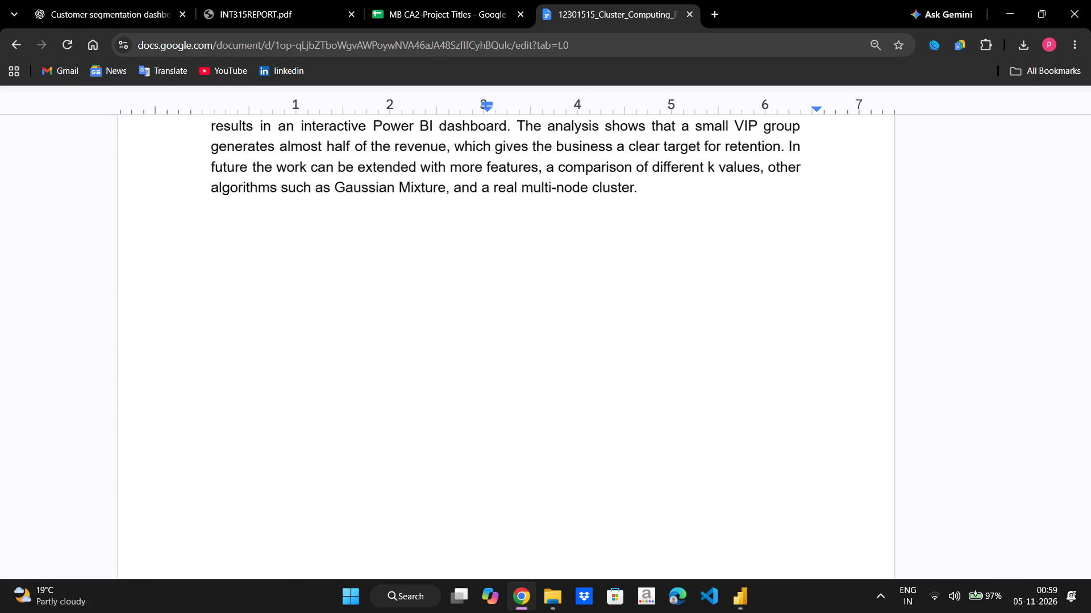
{"action": "scroll", "coordinate": [281, 300], "scroll_direction": "up", "scroll_amount": 2}
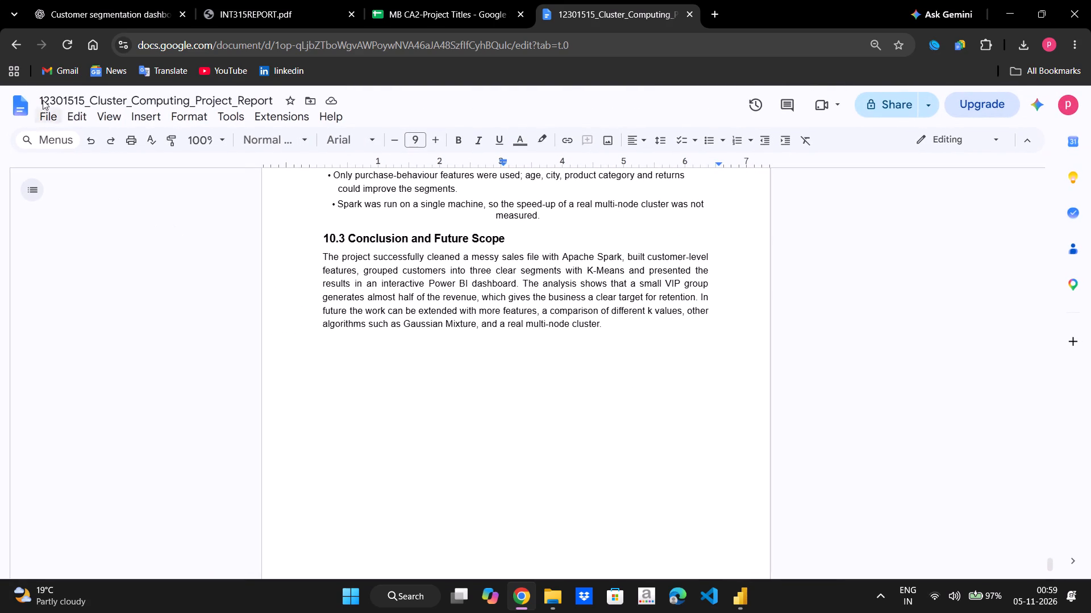
Download the report as a PDF document into the report folder inside the cloud computing folder on the Desktop.
{"action": "left_click", "coordinate": [48, 112]}
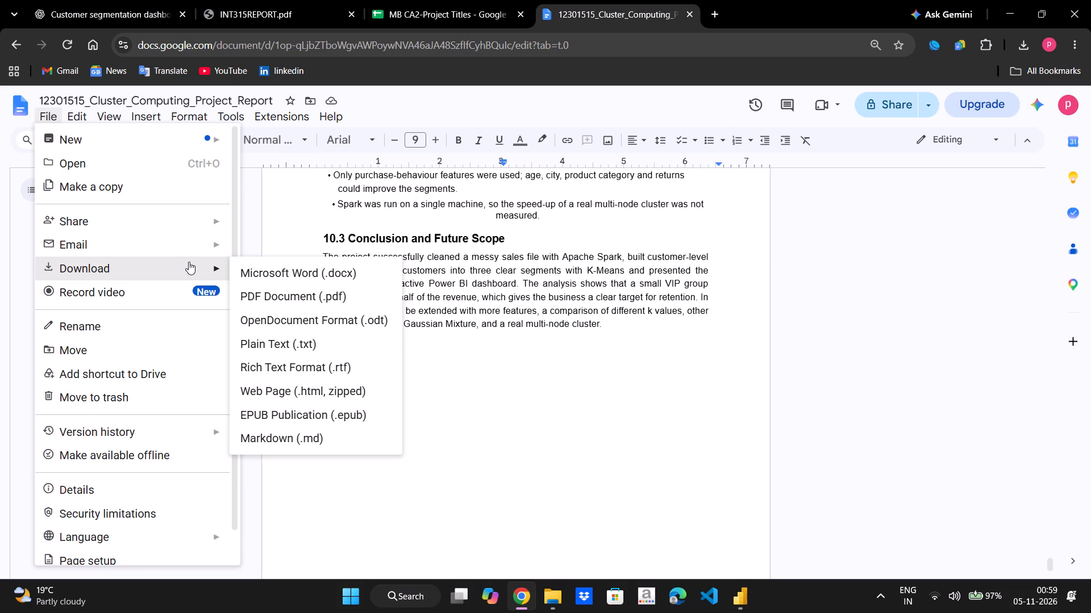
{"action": "left_click", "coordinate": [281, 292]}
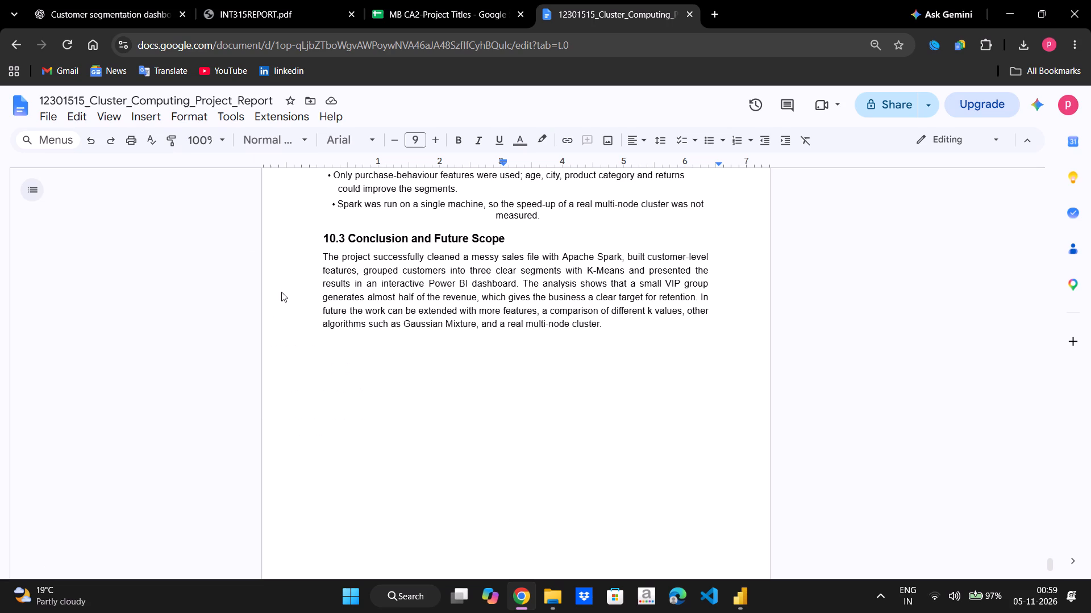
{"action": "left_click", "coordinate": [52, 115]}
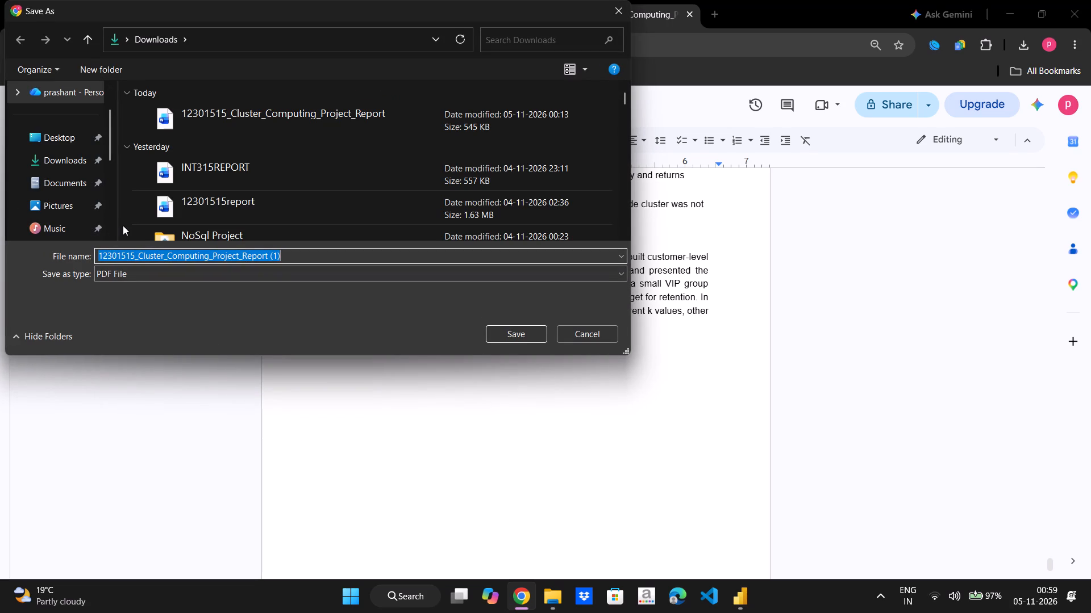
{"action": "left_click", "coordinate": [66, 141]}
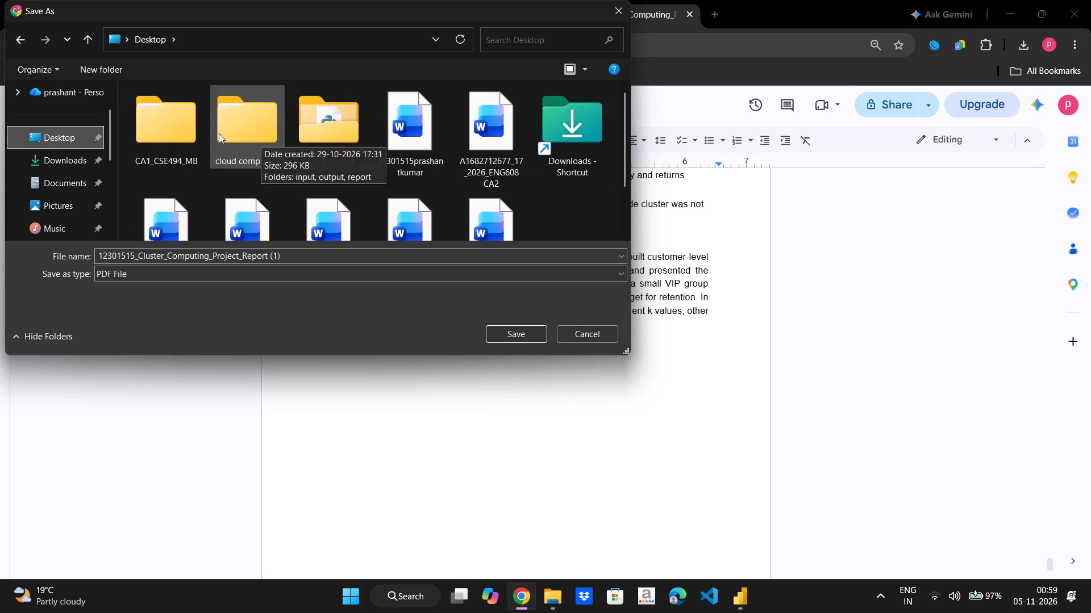
{"action": "double_click", "coordinate": [219, 133]}
{"action": "left_click", "coordinate": [198, 115]}
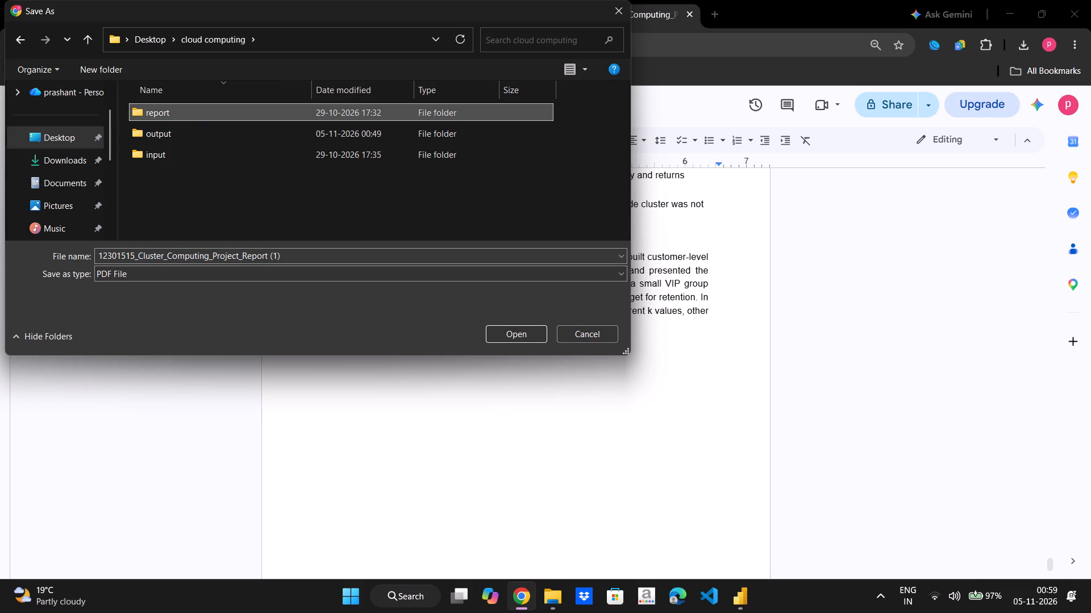
{"action": "left_click", "coordinate": [503, 331]}
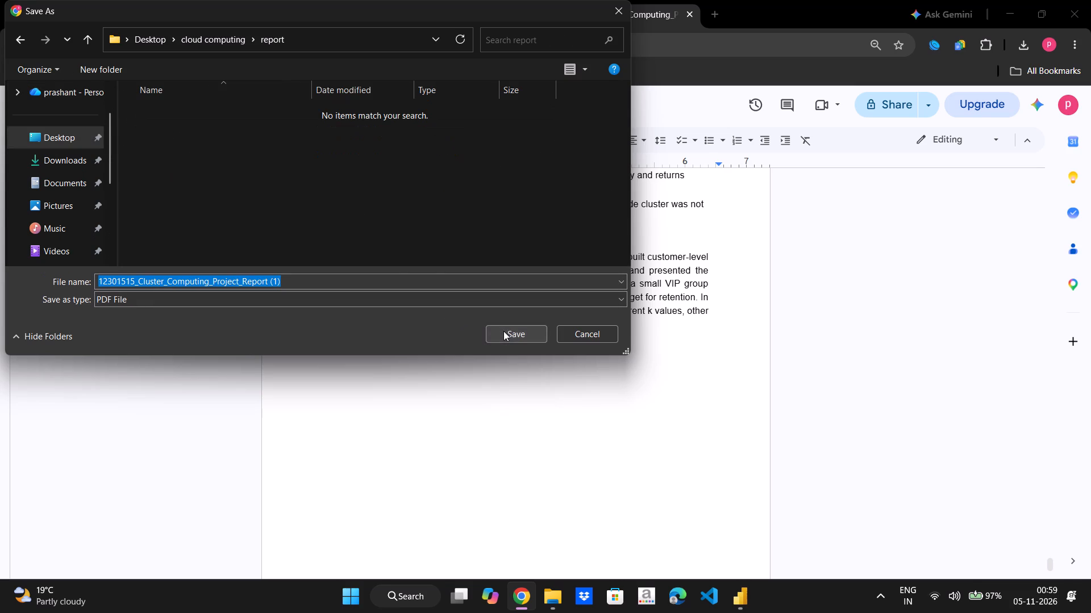
{"action": "left_click", "coordinate": [503, 331]}
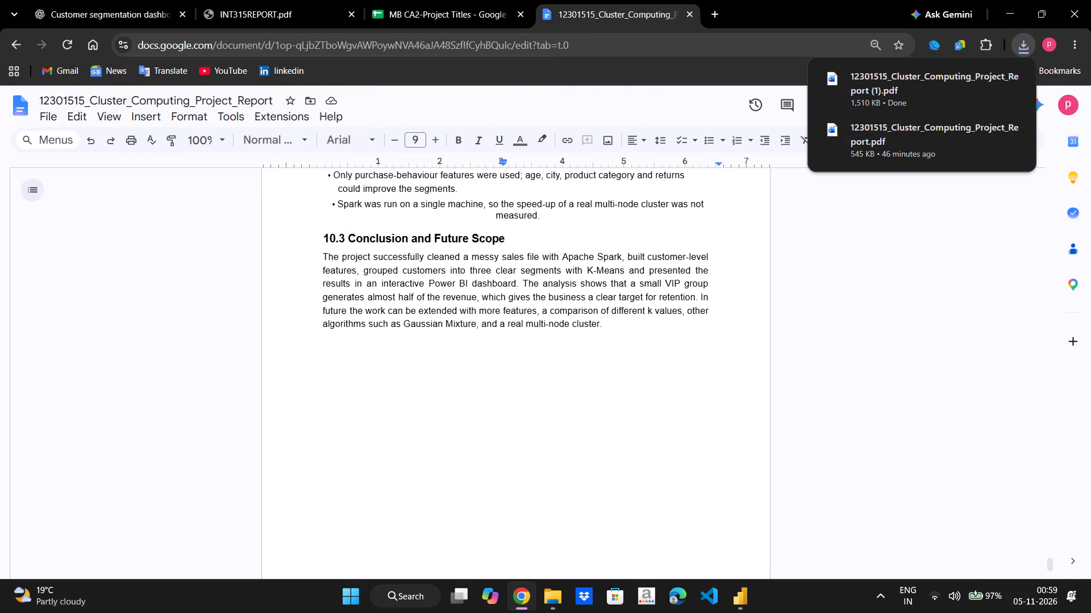
{"action": "left_click", "coordinate": [922, 287]}
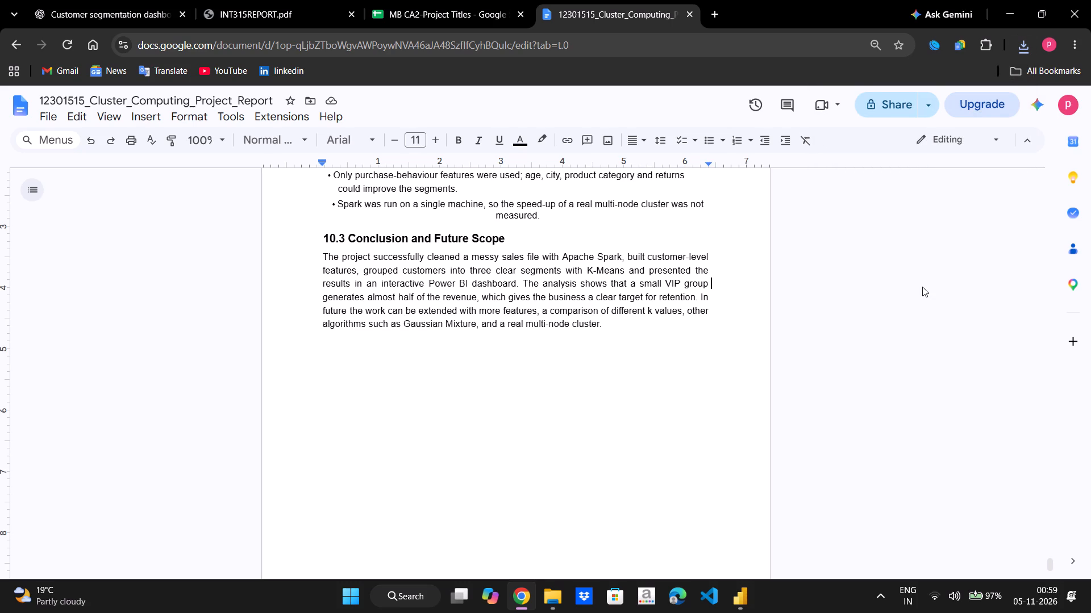
Close the MB CA2-Project Titles spreadsheet and the cluster computing report document.
{"action": "left_click", "coordinate": [597, 0]}
{"action": "left_click", "coordinate": [460, 0]}
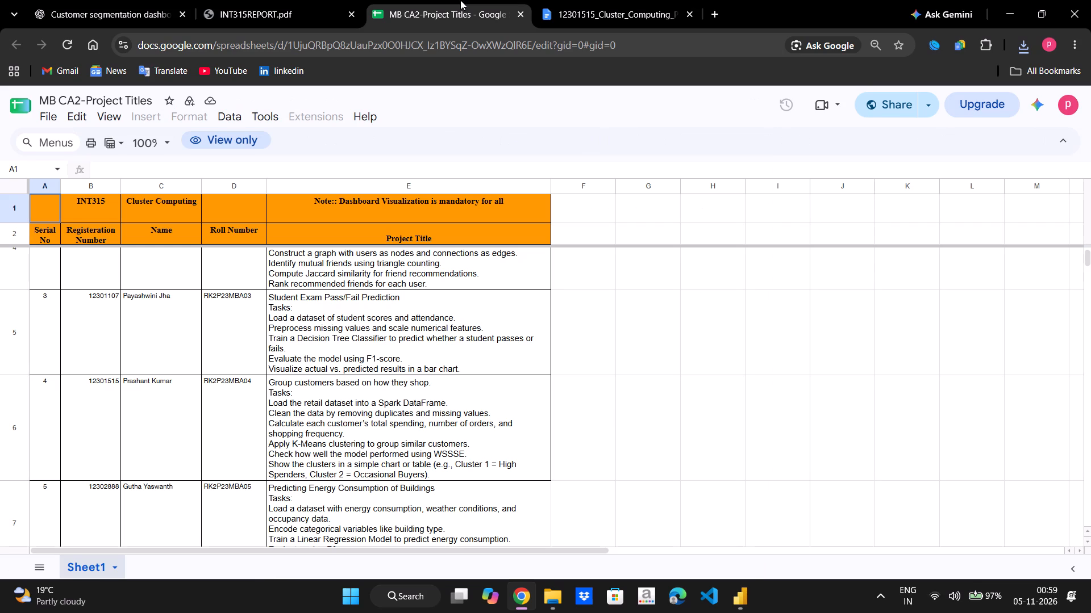
{"action": "left_click", "coordinate": [523, 14]}
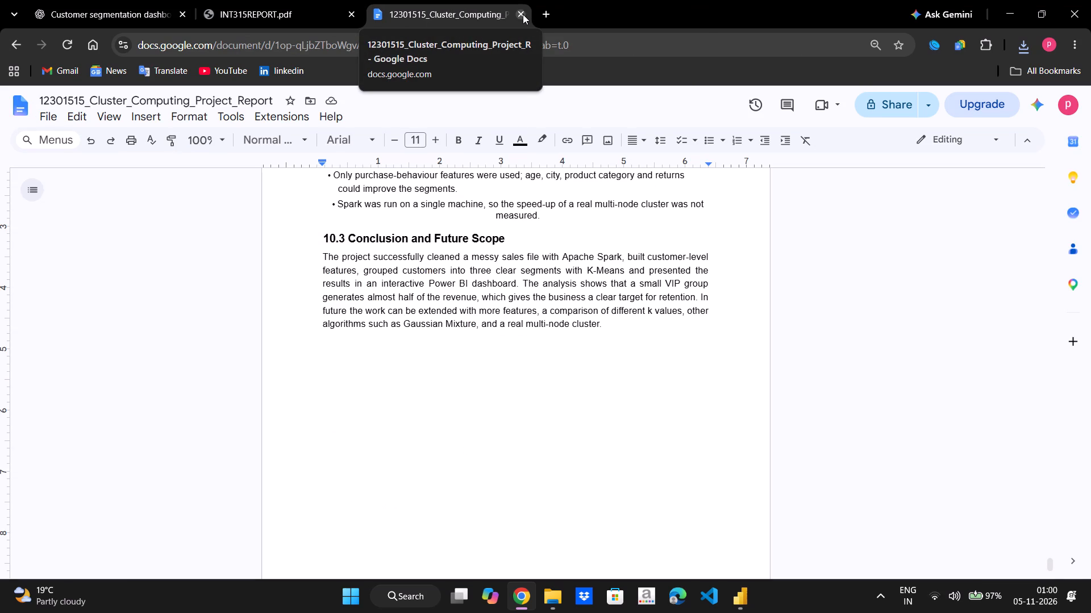
{"action": "left_click", "coordinate": [523, 14]}
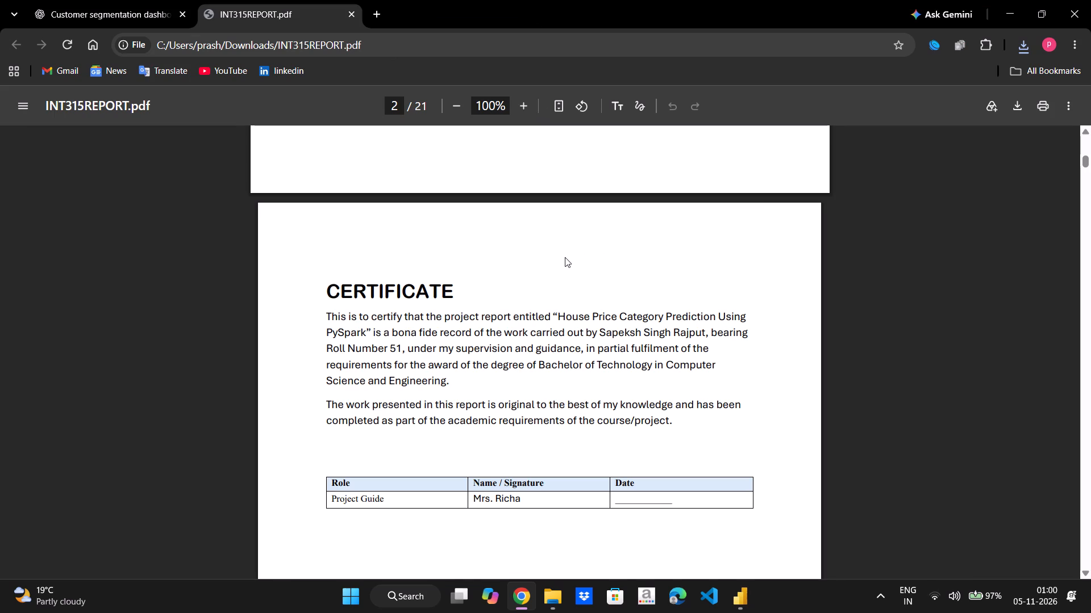
Examine the cover page, certificate and declaration in the sample report INT315REPORT.pdf.
{"action": "scroll", "coordinate": [565, 257], "scroll_direction": "up", "scroll_amount": 8}
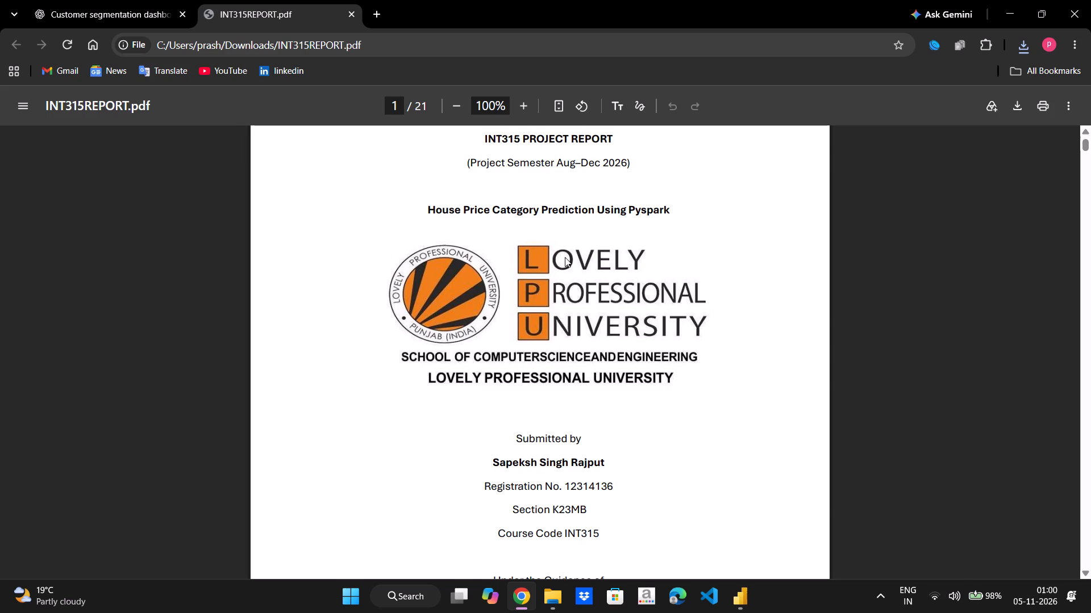
{"action": "scroll", "coordinate": [565, 257], "scroll_direction": "up", "scroll_amount": 2}
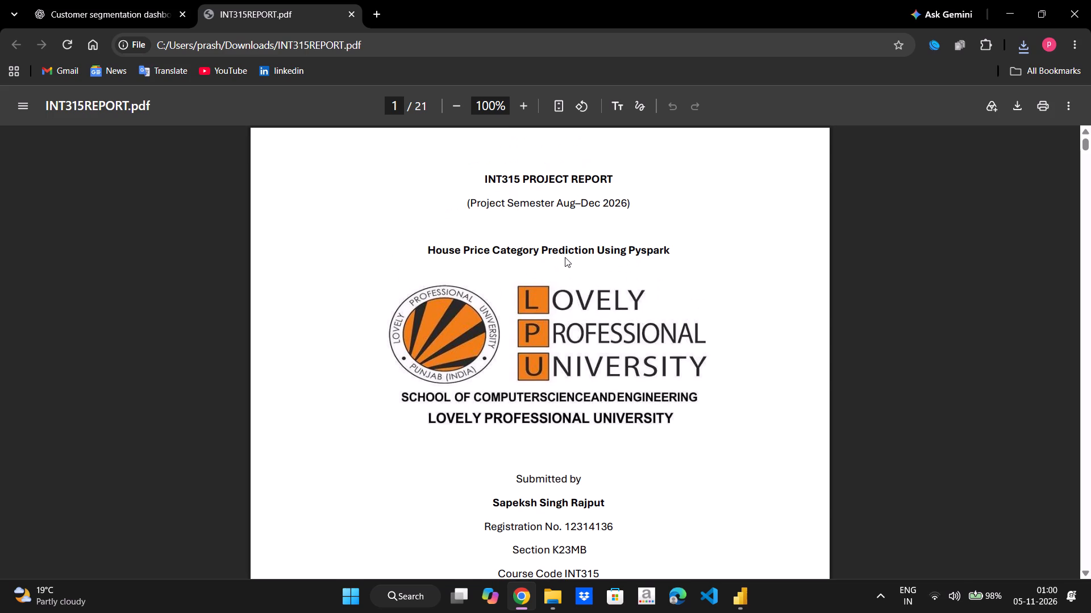
{"action": "scroll", "coordinate": [565, 257], "scroll_direction": "down", "scroll_amount": 4}
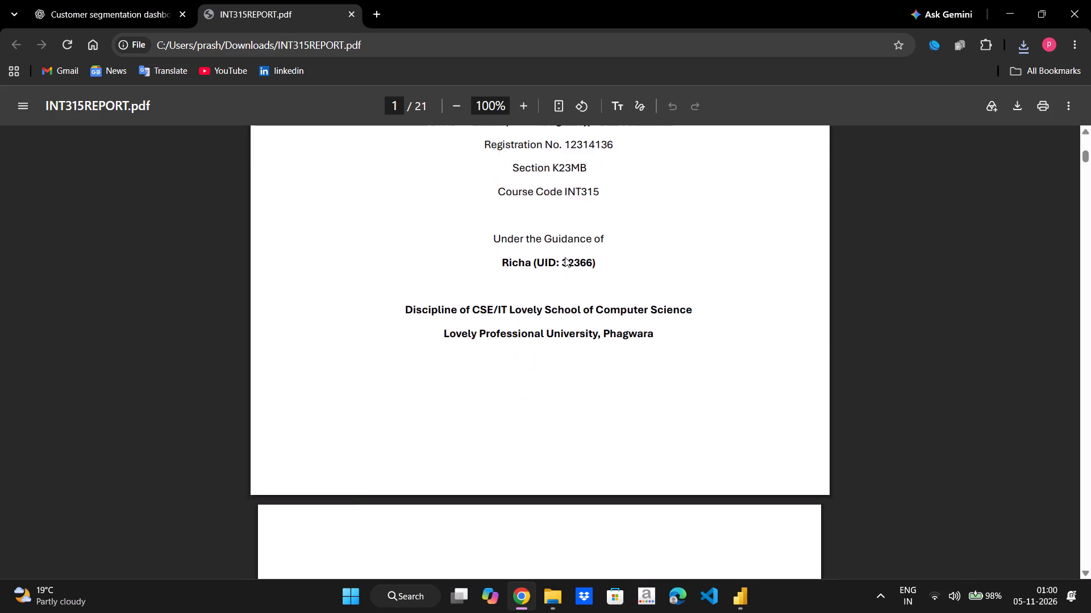
{"action": "scroll", "coordinate": [565, 257], "scroll_direction": "down", "scroll_amount": 1}
{"action": "scroll", "coordinate": [565, 257], "scroll_direction": "right", "scroll_amount": 1}
{"action": "scroll", "coordinate": [565, 257], "scroll_direction": "up", "scroll_amount": 2}
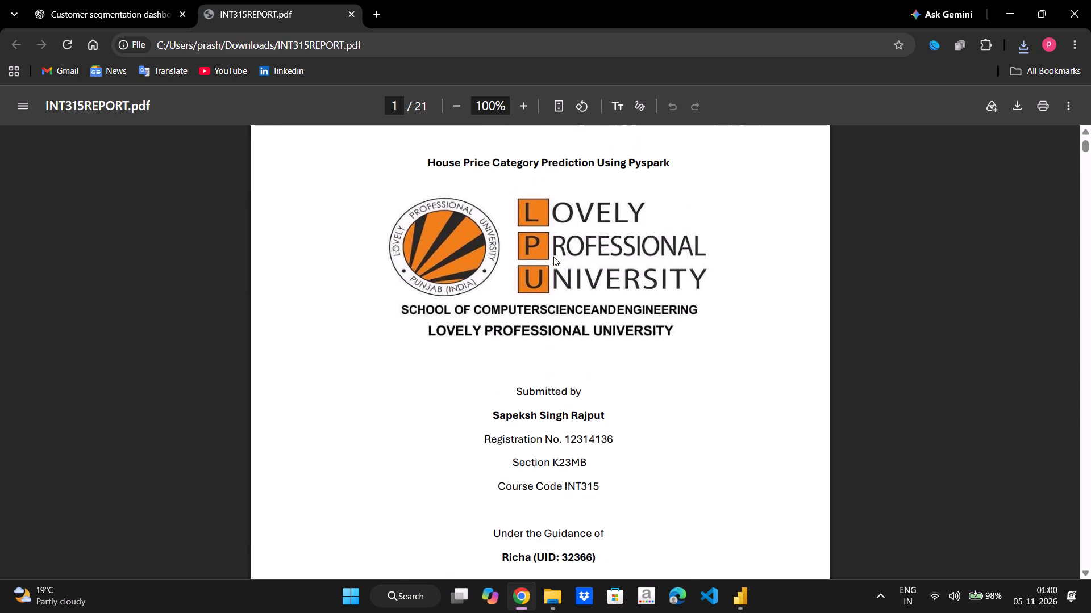
{"action": "left_click", "coordinate": [553, 257]}
{"action": "left_click_drag", "start_coordinate": [528, 254], "coordinate": [564, 297]}
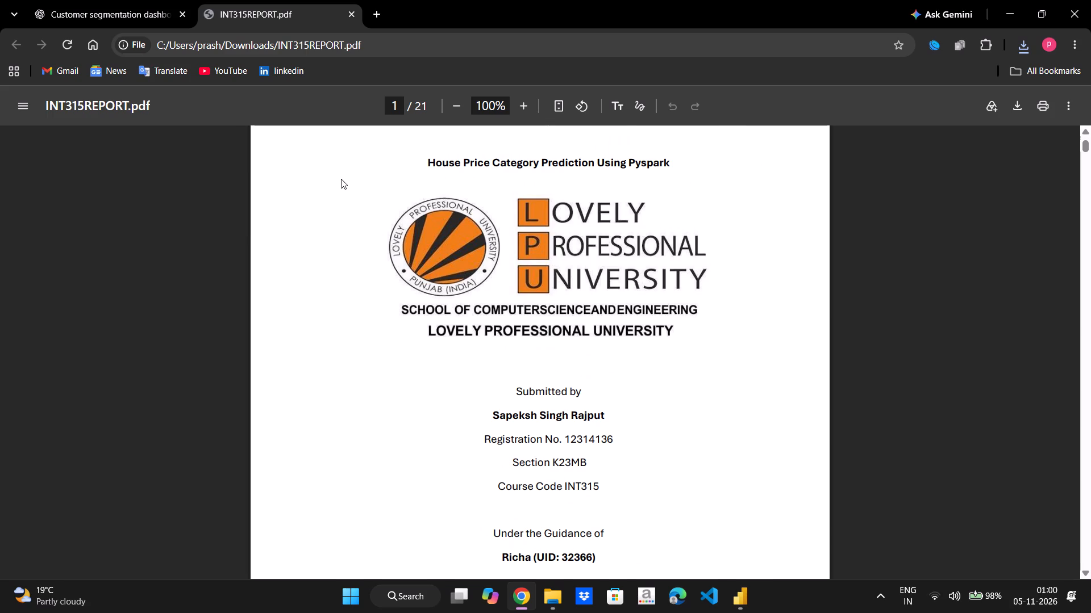
{"action": "scroll", "coordinate": [543, 351], "scroll_direction": "down", "scroll_amount": 3}
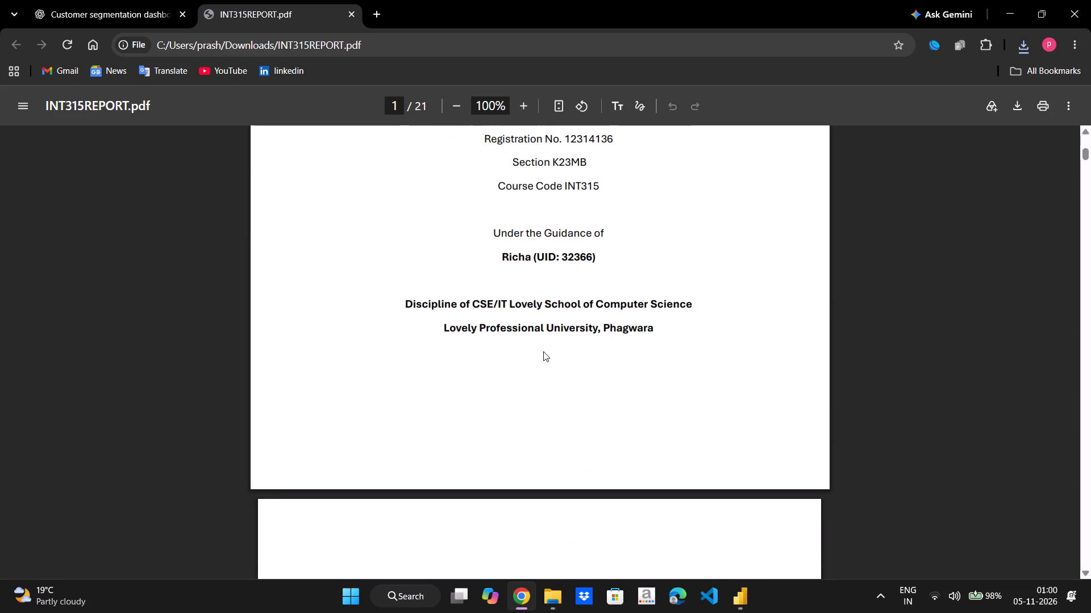
{"action": "scroll", "coordinate": [543, 351], "scroll_direction": "down", "scroll_amount": 5}
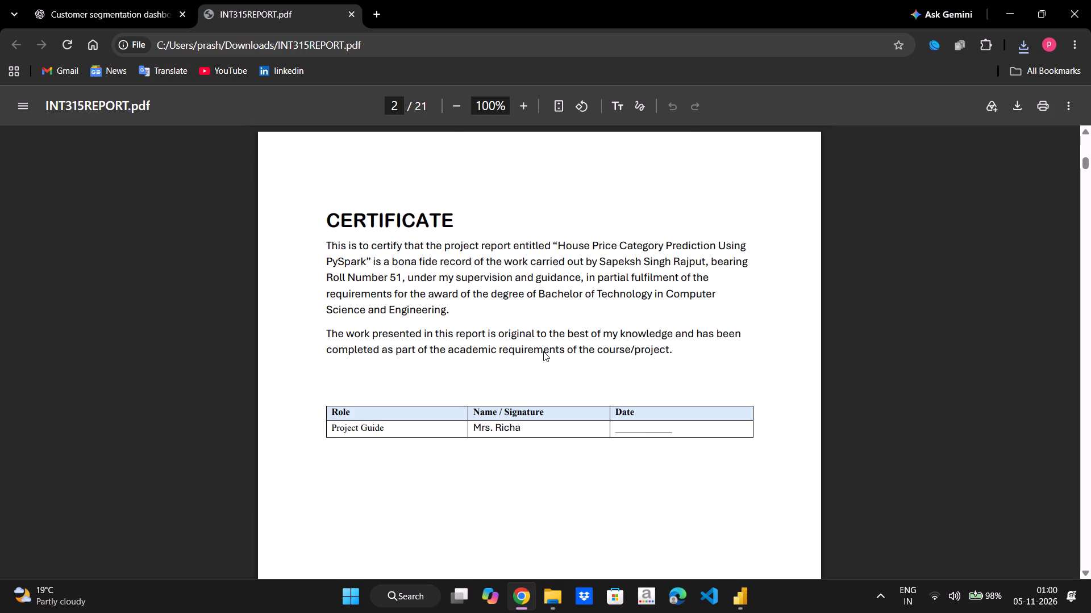
{"action": "scroll", "coordinate": [543, 351], "scroll_direction": "down", "scroll_amount": 4}
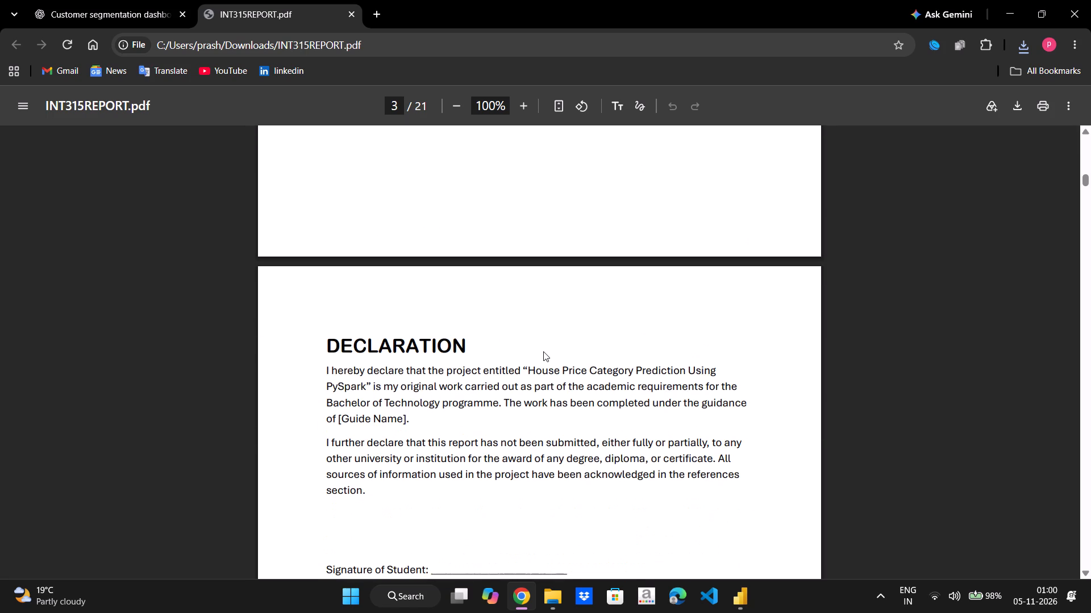
{"action": "scroll", "coordinate": [543, 351], "scroll_direction": "down", "scroll_amount": 2}
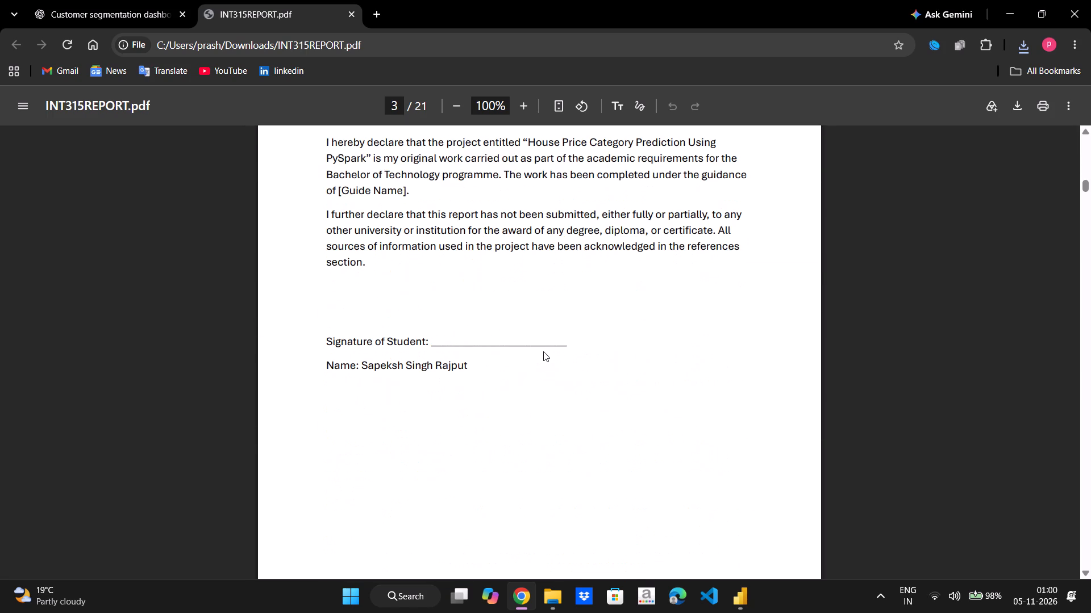
{"action": "scroll", "coordinate": [543, 351], "scroll_direction": "up", "scroll_amount": 2}
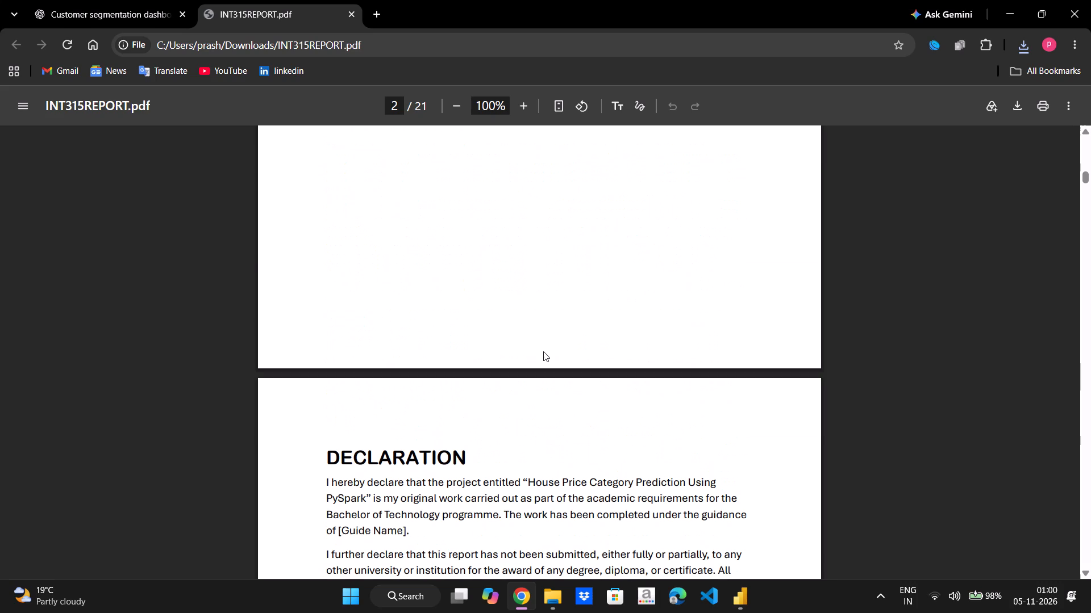
{"action": "scroll", "coordinate": [543, 351], "scroll_direction": "up", "scroll_amount": 2}
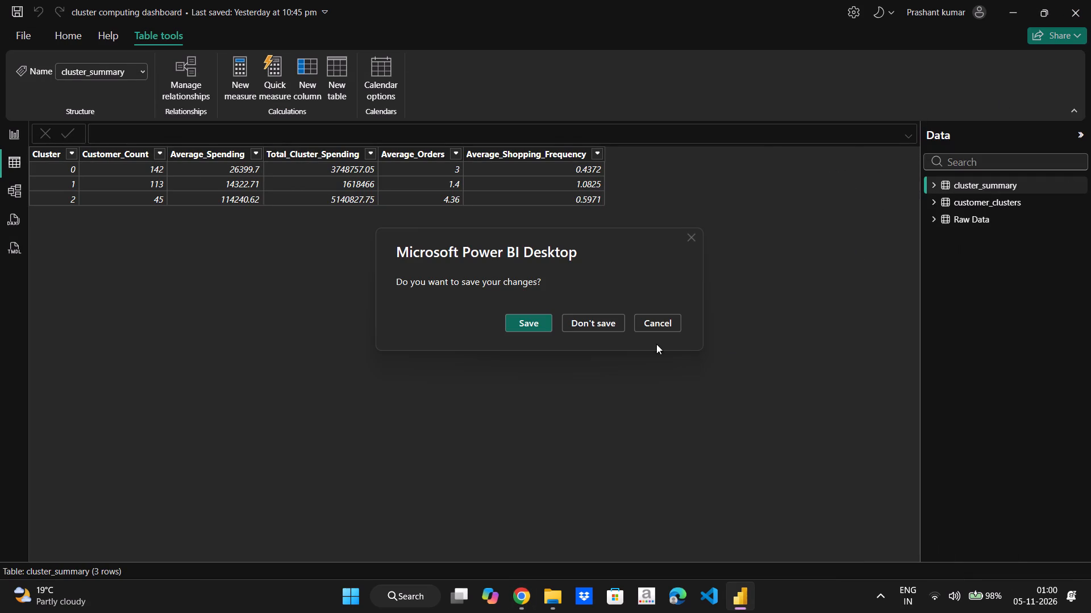
{"action": "left_click", "coordinate": [529, 320]}
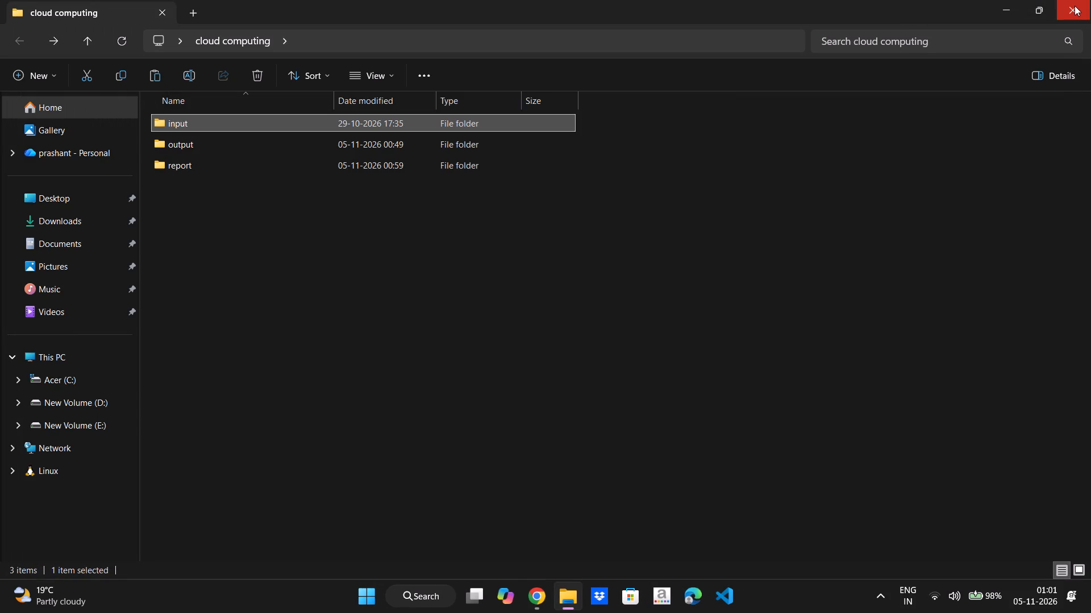
Close the cloud computing folder window and the Chrome window with the ChatGPT conversation.
{"action": "left_click", "coordinate": [1075, 6]}
{"action": "left_click", "coordinate": [539, 605]}
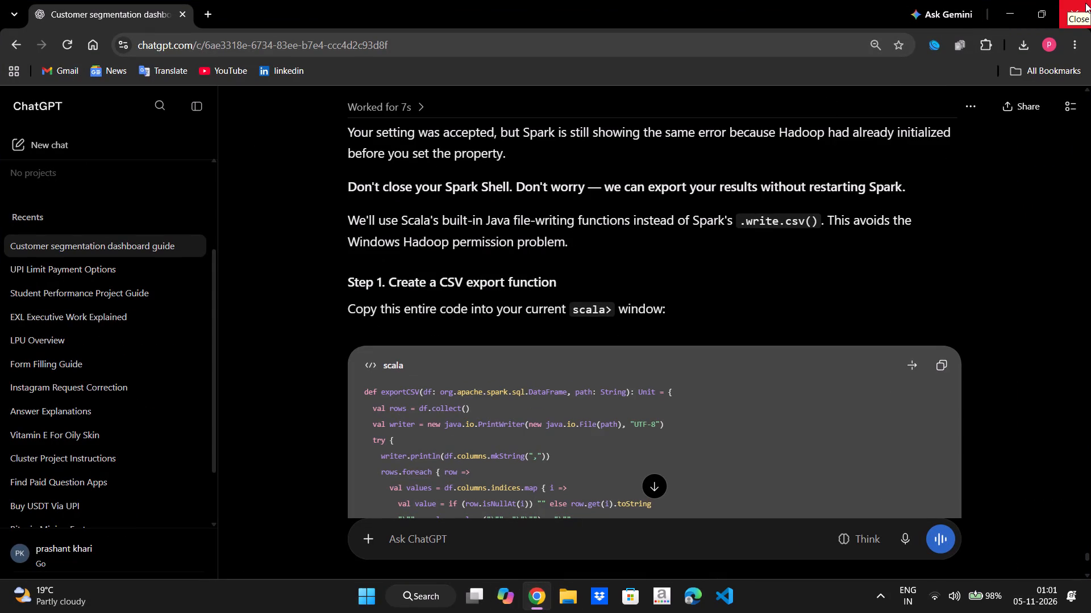
{"action": "left_click", "coordinate": [1085, 3]}
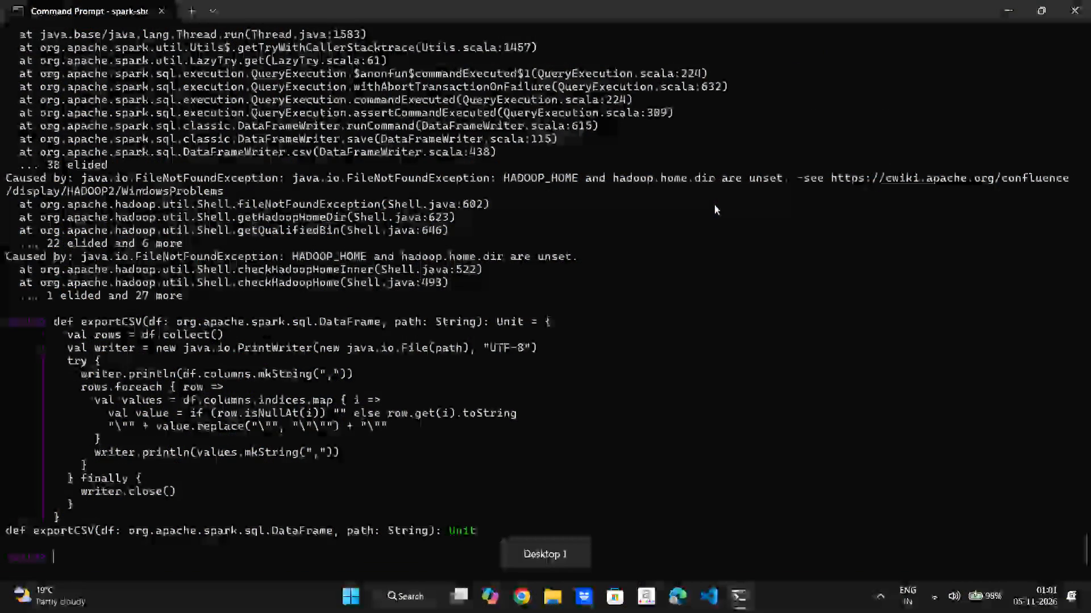
Minimize the Command Prompt window running the Spark shell.
{"action": "left_click", "coordinate": [997, 1]}
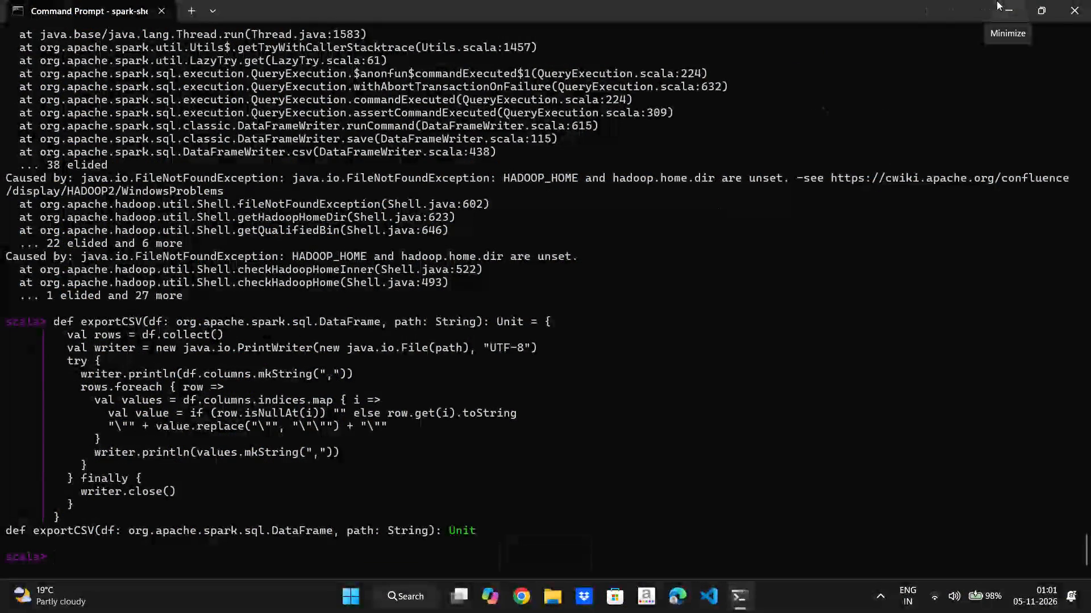